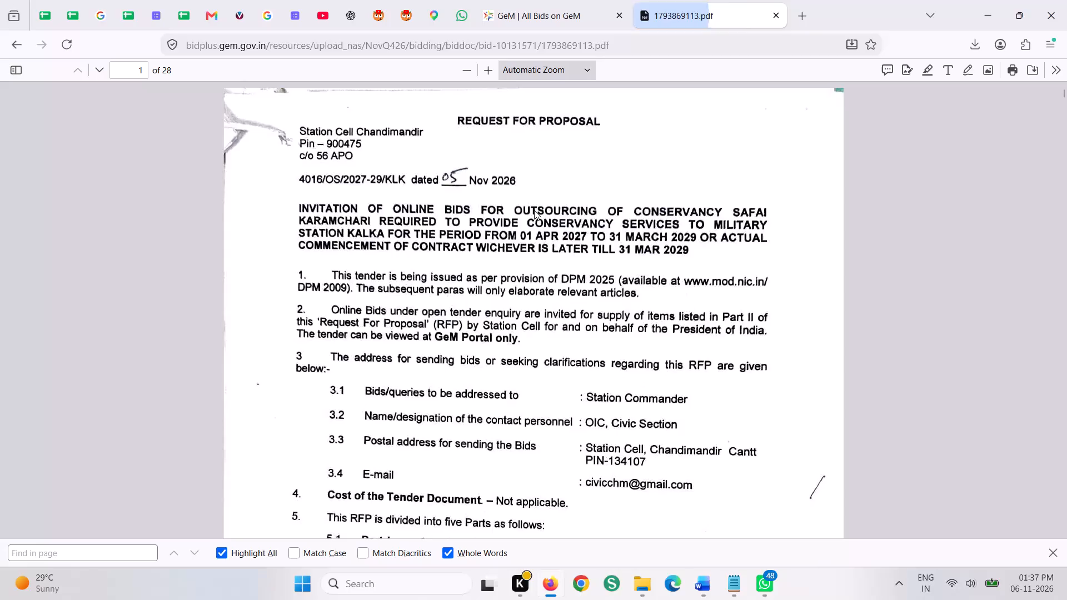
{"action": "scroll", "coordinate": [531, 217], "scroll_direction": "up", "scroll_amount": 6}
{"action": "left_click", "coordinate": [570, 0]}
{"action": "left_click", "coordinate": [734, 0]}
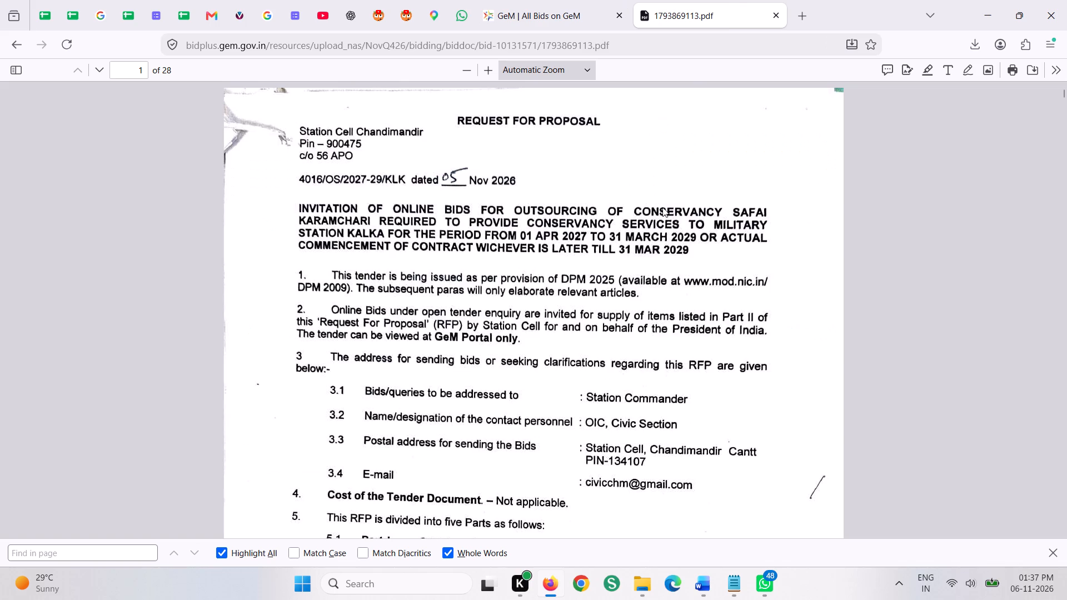
Create a folder named GEM2026B8244355 in the DEV1 folder, using the bid number copied from the GeM bid search, and open it.
{"action": "left_click", "coordinate": [633, 581]}
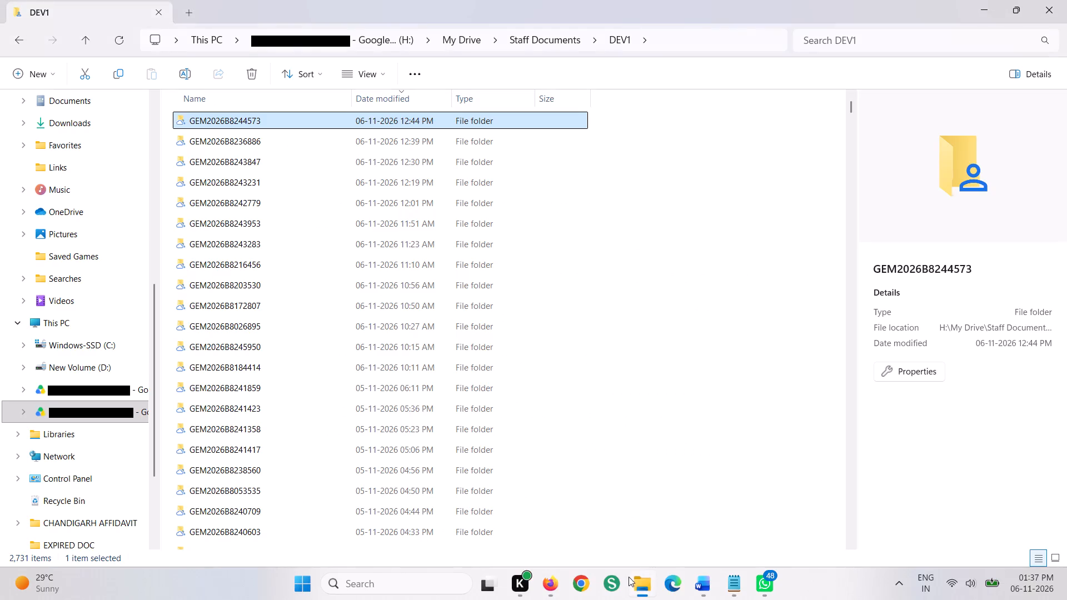
{"action": "left_click", "coordinate": [629, 577]}
{"action": "left_click", "coordinate": [518, 0]}
{"action": "left_click_drag", "start_coordinate": [846, 218], "coordinate": [628, 234]}
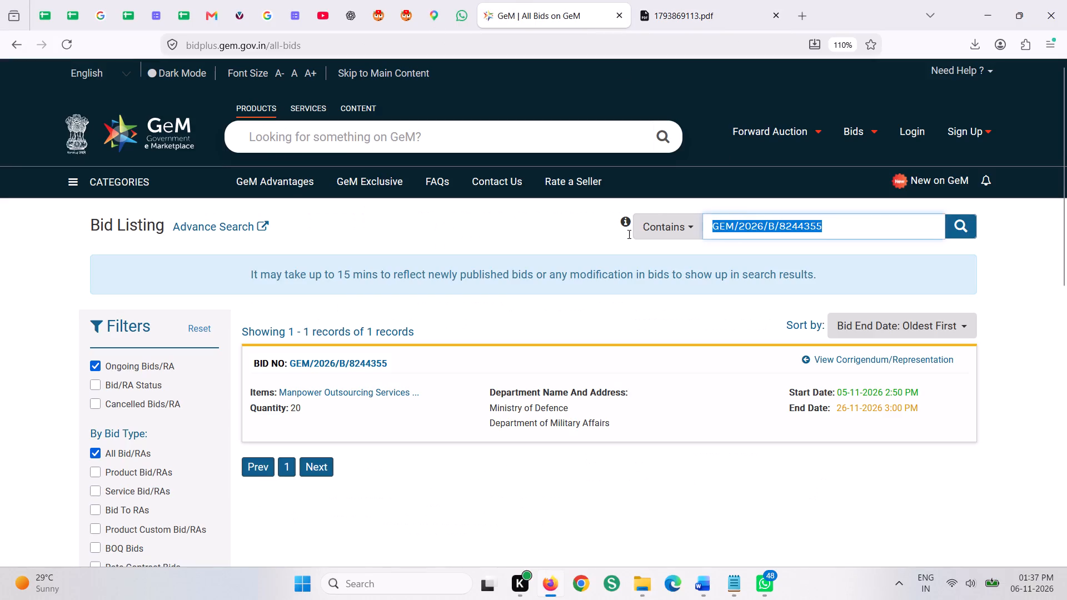
{"action": "left_click_drag", "start_coordinate": [628, 234], "coordinate": [627, 234]}
{"action": "key", "text": "ctrl+c"}
{"action": "key", "text": "ctrl+c"}
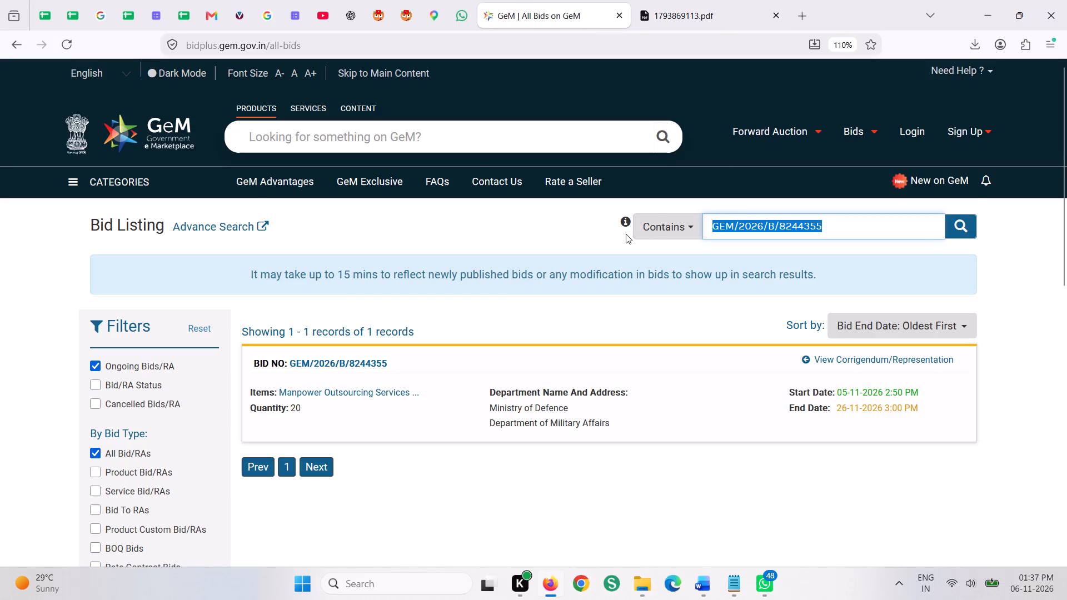
{"action": "key", "text": "alt+Tab"}
{"action": "right_click", "coordinate": [618, 189]}
{"action": "left_click", "coordinate": [655, 300]}
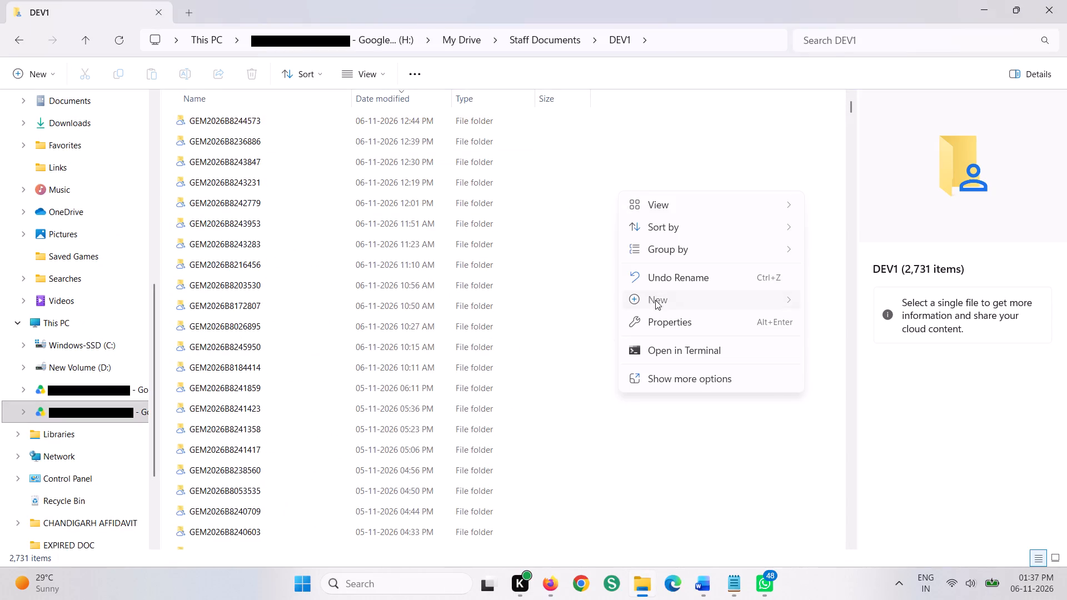
{"action": "left_click", "coordinate": [823, 306]}
{"action": "key", "text": "ctrl+v"}
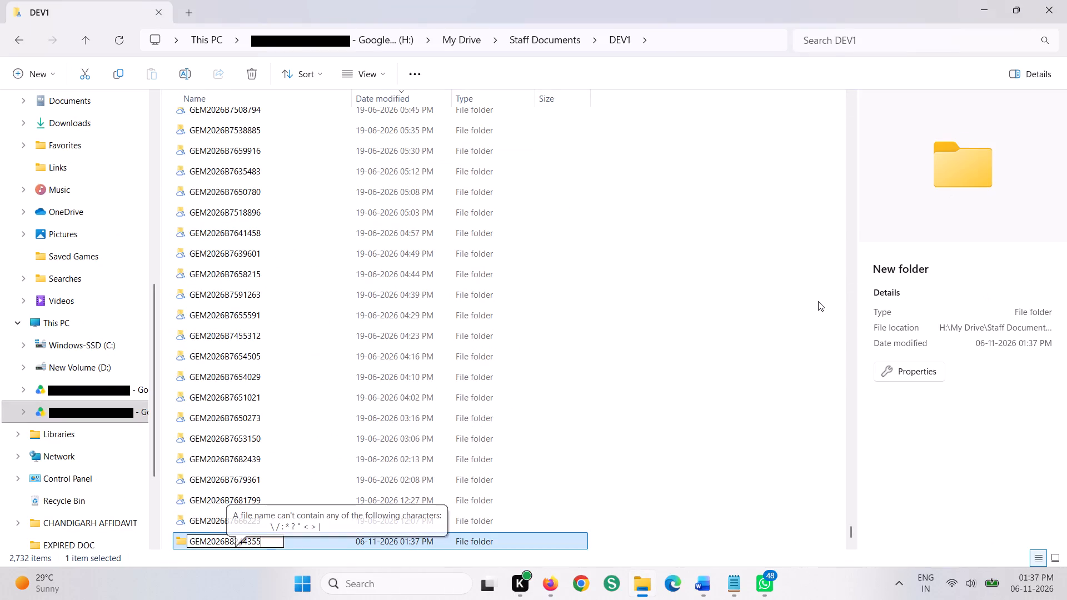
{"action": "key", "text": "Return"}
{"action": "double_click", "coordinate": [260, 541]}
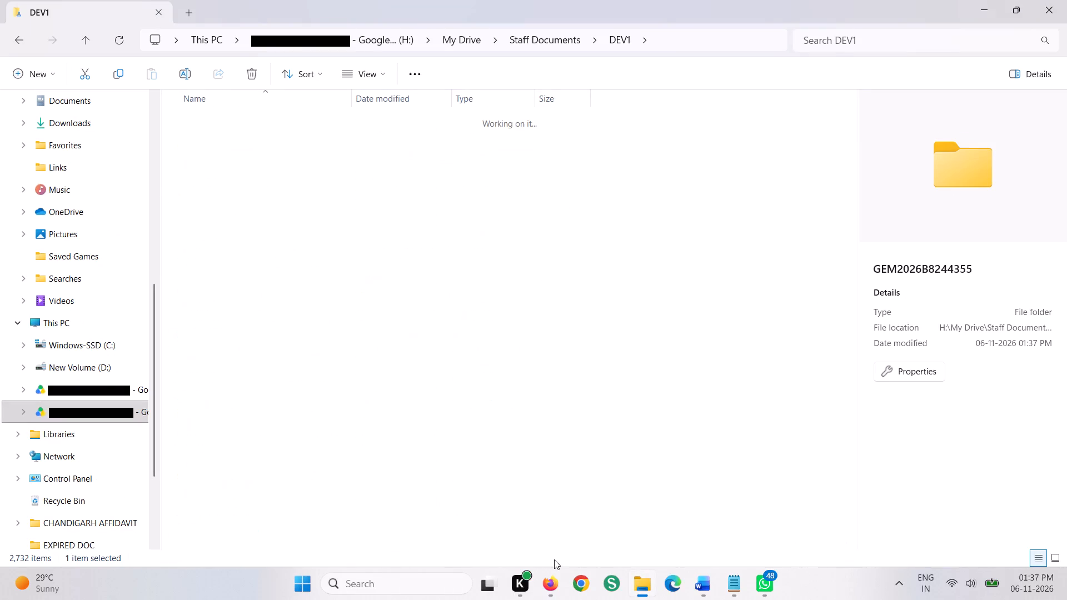
Save the Request for Proposal PDF as SCOPE OF WORK 01 in the GEM2026B8244355 folder.
{"action": "left_click", "coordinate": [556, 581]}
{"action": "left_click", "coordinate": [721, 0]}
{"action": "scroll", "coordinate": [1066, 148], "scroll_direction": "up", "scroll_amount": 3}
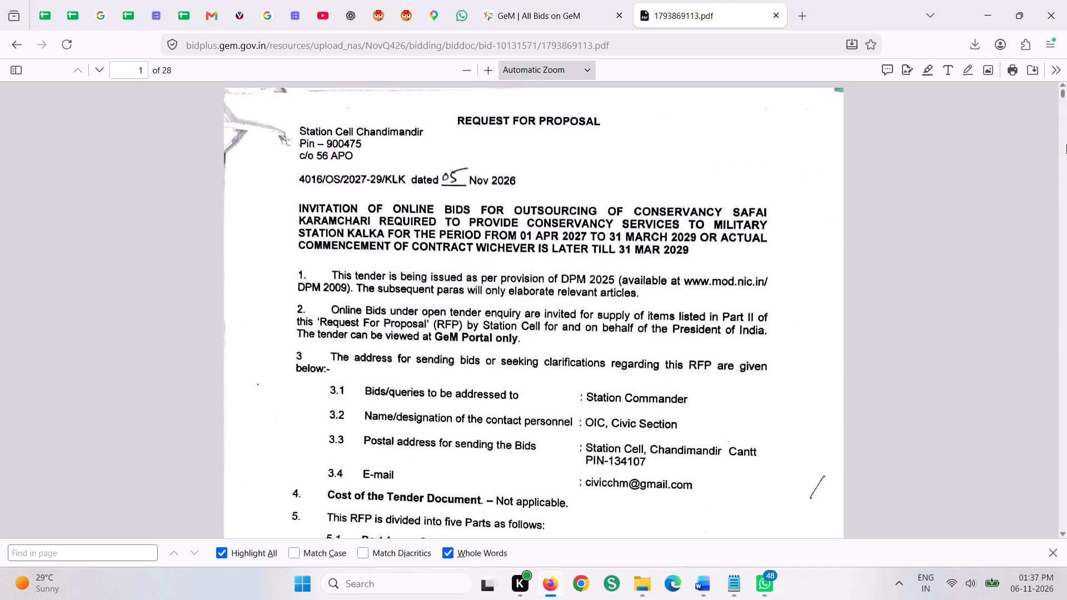
{"action": "left_click", "coordinate": [1038, 70]}
{"action": "scroll", "coordinate": [377, 264], "scroll_direction": "up", "scroll_amount": 7}
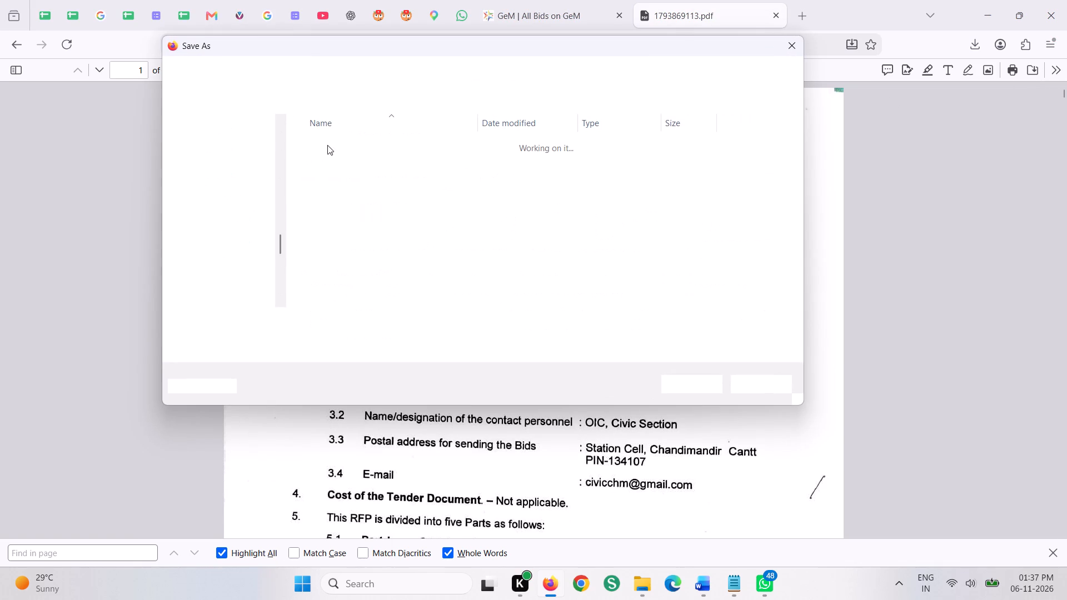
{"action": "scroll", "coordinate": [327, 145], "scroll_direction": "up", "scroll_amount": 7}
{"action": "left_click", "coordinate": [238, 81]}
{"action": "scroll", "coordinate": [363, 161], "scroll_direction": "up", "scroll_amount": 6}
{"action": "double_click", "coordinate": [372, 142]}
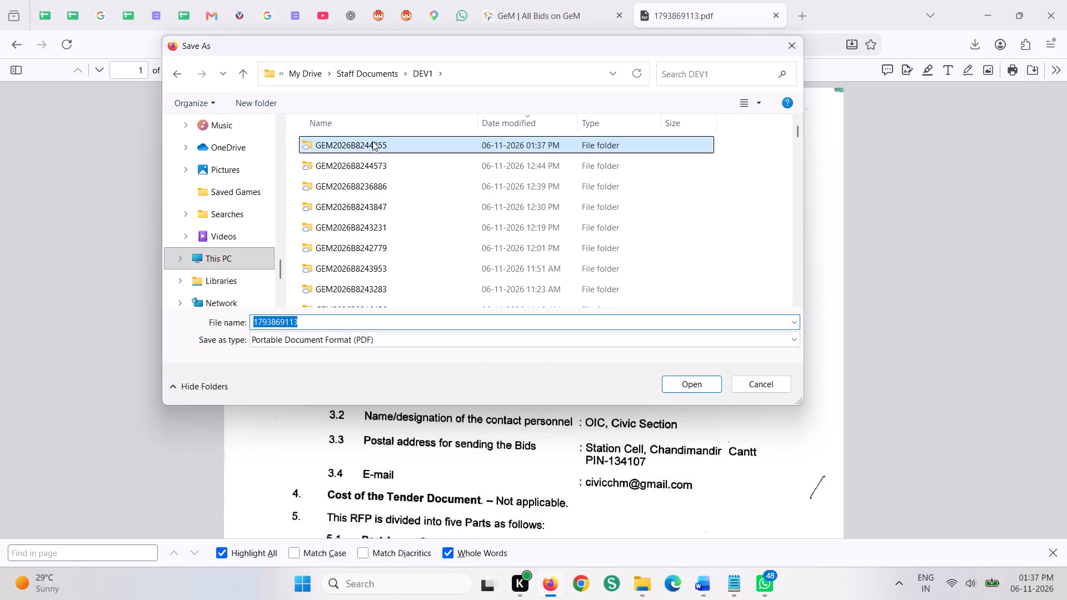
{"action": "left_click", "coordinate": [358, 324]}
{"action": "type", "text": "SCOPE OF WORK 01"}
{"action": "key", "text": "Return"}
Open the minimum wages undertaking linked in the bid document and save it as MINIMUM WAGES 02 in the GEM2026B8244355 folder.
{"action": "scroll", "coordinate": [319, 52], "scroll_direction": "down", "scroll_amount": 11}
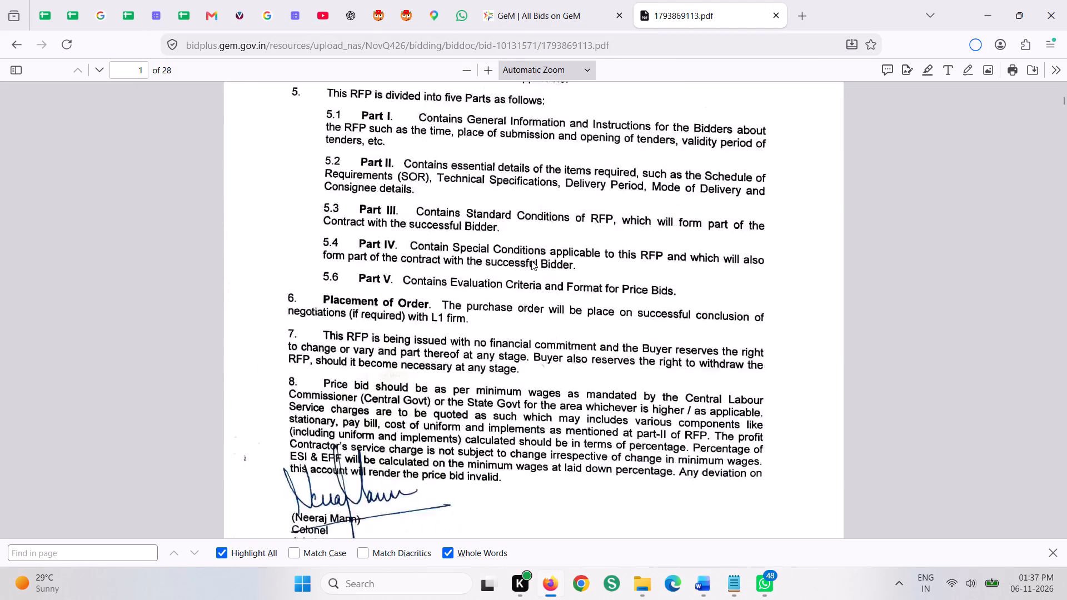
{"action": "scroll", "coordinate": [531, 261], "scroll_direction": "down", "scroll_amount": 16}
{"action": "left_click", "coordinate": [19, 47]}
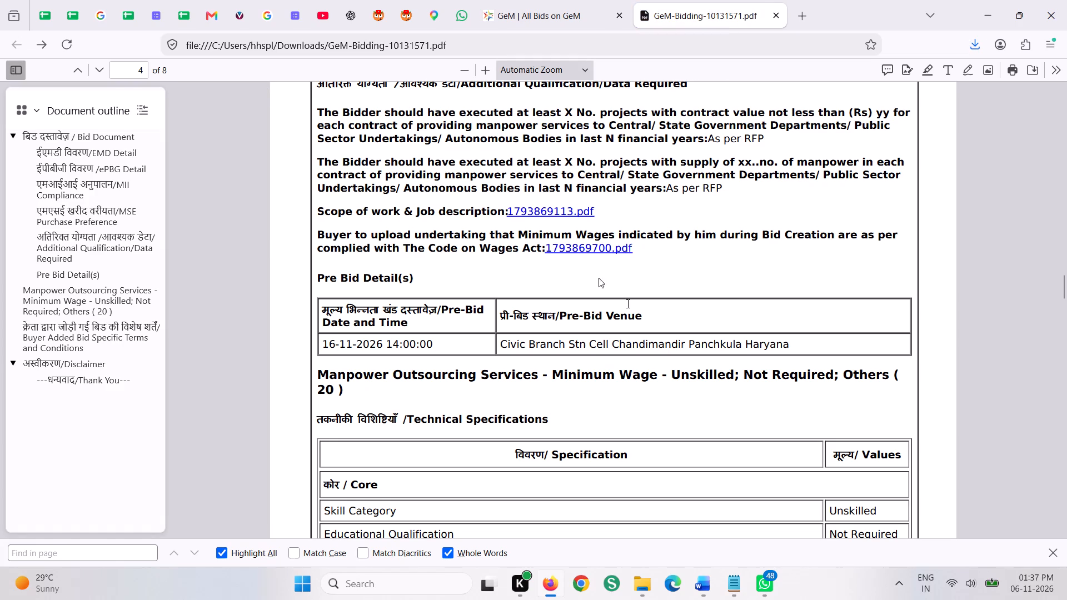
{"action": "left_click", "coordinate": [591, 249]}
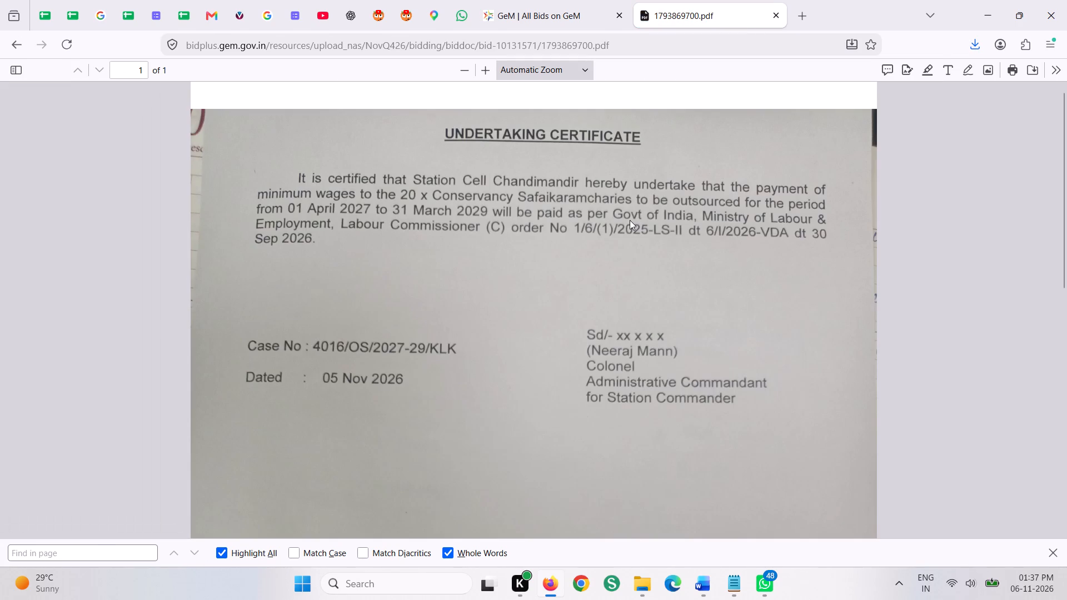
{"action": "scroll", "coordinate": [636, 227], "scroll_direction": "down", "scroll_amount": 10}
{"action": "scroll", "coordinate": [796, 194], "scroll_direction": "up", "scroll_amount": 5}
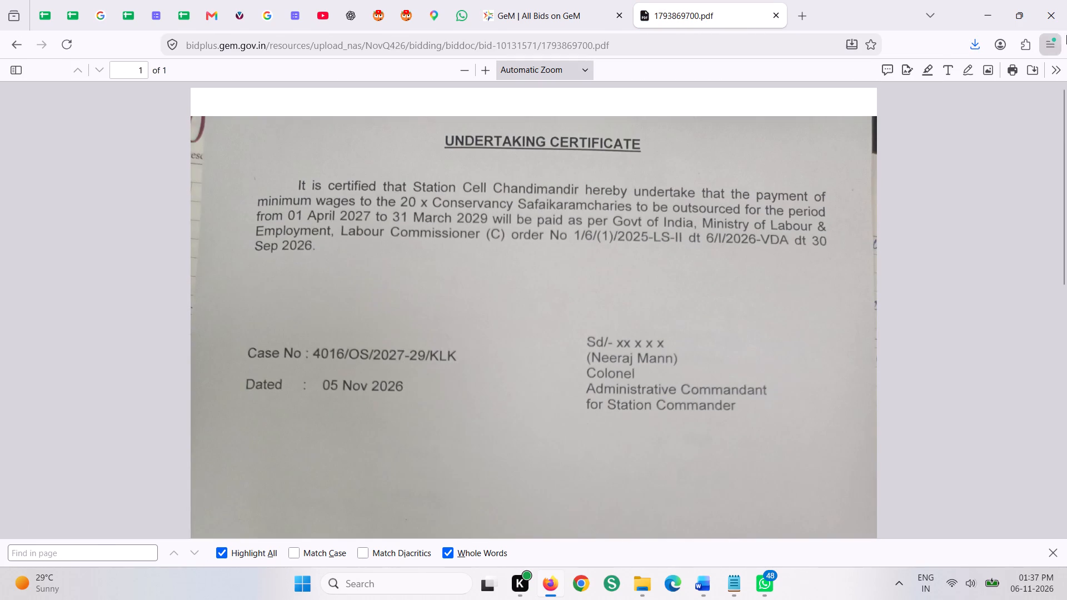
{"action": "left_click", "coordinate": [1026, 69]}
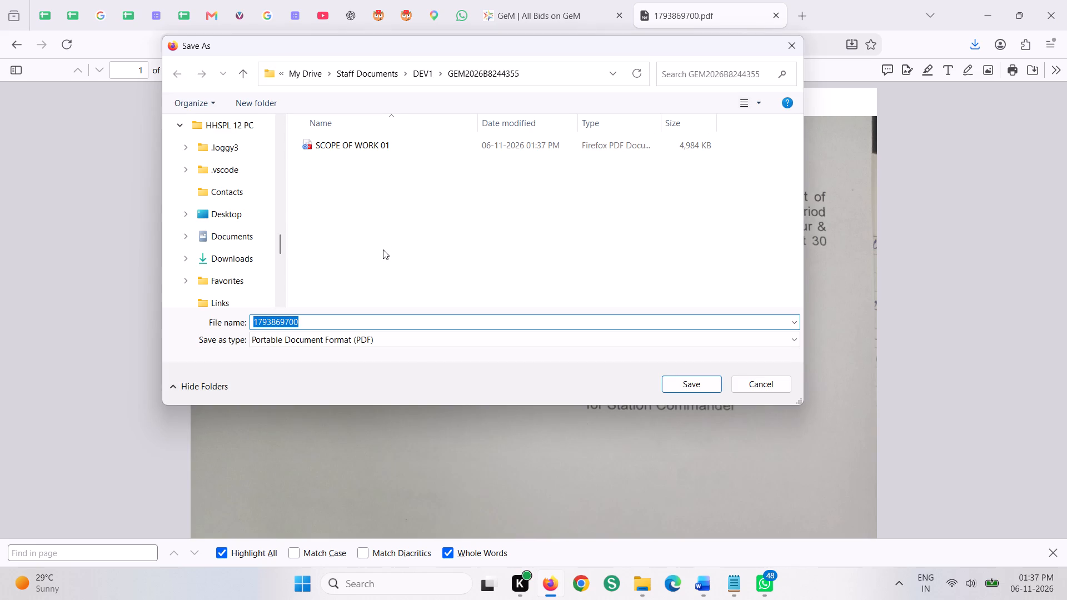
{"action": "type", "text": "MINIMUM WAGES 02"}
{"action": "key", "text": "Return"}
Return to the main bid document and save it as GeM-Bidding-10131571 in the GEM2026B8244355 folder.
{"action": "scroll", "coordinate": [396, 158], "scroll_direction": "down", "scroll_amount": 9}
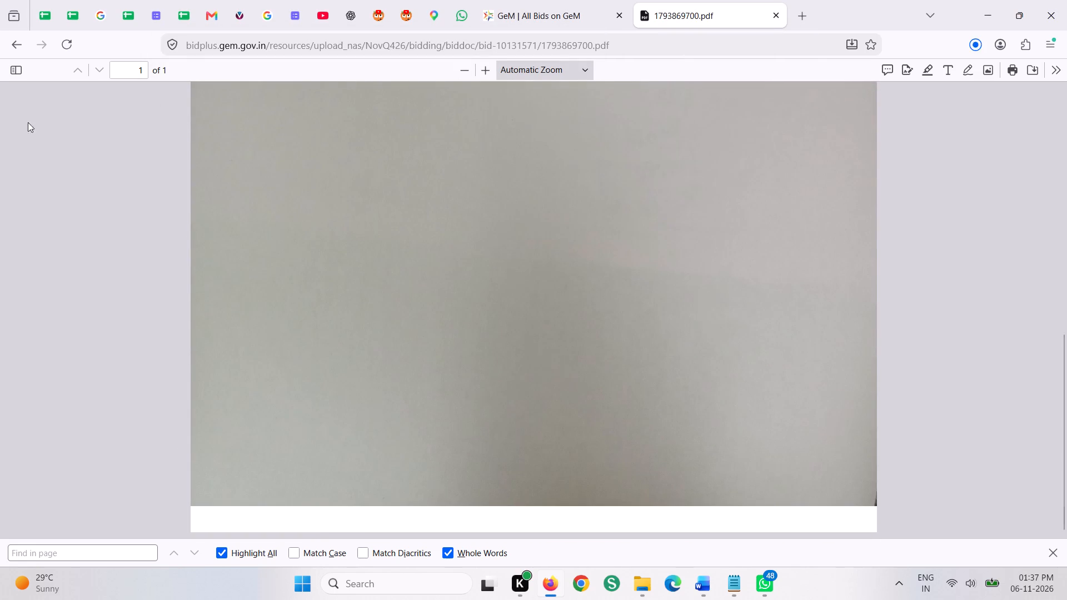
{"action": "scroll", "coordinate": [28, 122], "scroll_direction": "down", "scroll_amount": 2}
{"action": "left_click", "coordinate": [17, 44]}
{"action": "left_click", "coordinate": [1031, 74]}
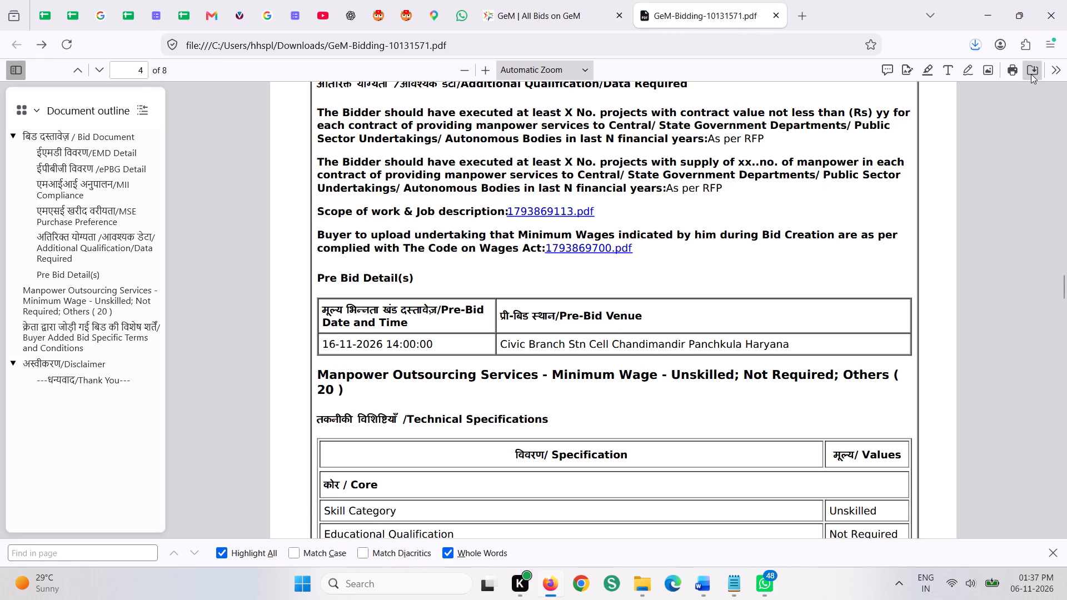
{"action": "scroll", "coordinate": [278, 219], "scroll_direction": "down", "scroll_amount": 1}
{"action": "scroll", "coordinate": [266, 218], "scroll_direction": "up", "scroll_amount": 10}
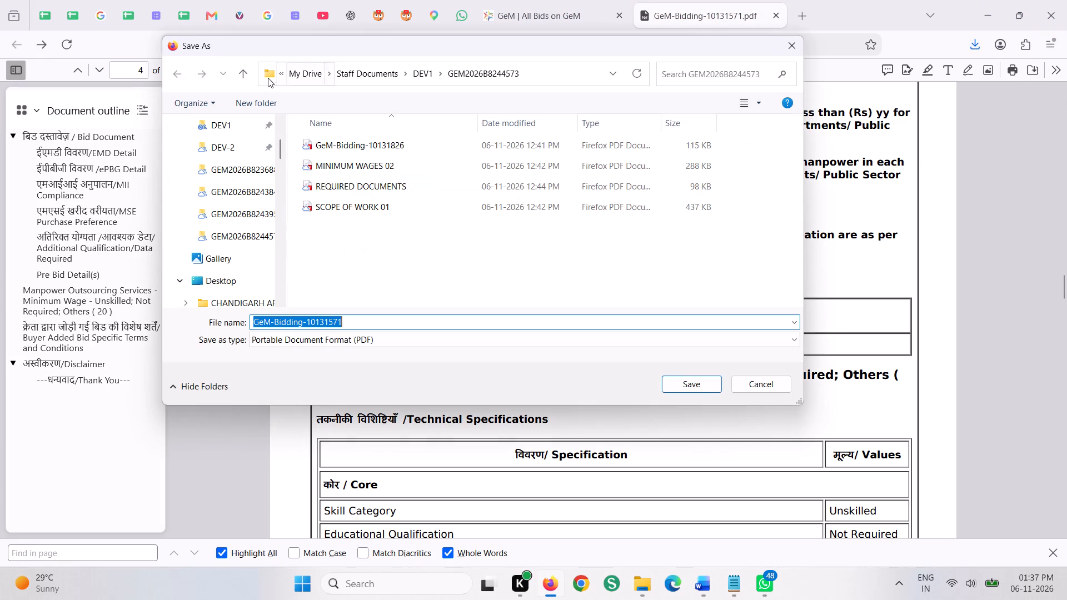
{"action": "left_click", "coordinate": [241, 72]}
{"action": "scroll", "coordinate": [368, 169], "scroll_direction": "up", "scroll_amount": 9}
{"action": "double_click", "coordinate": [373, 148]}
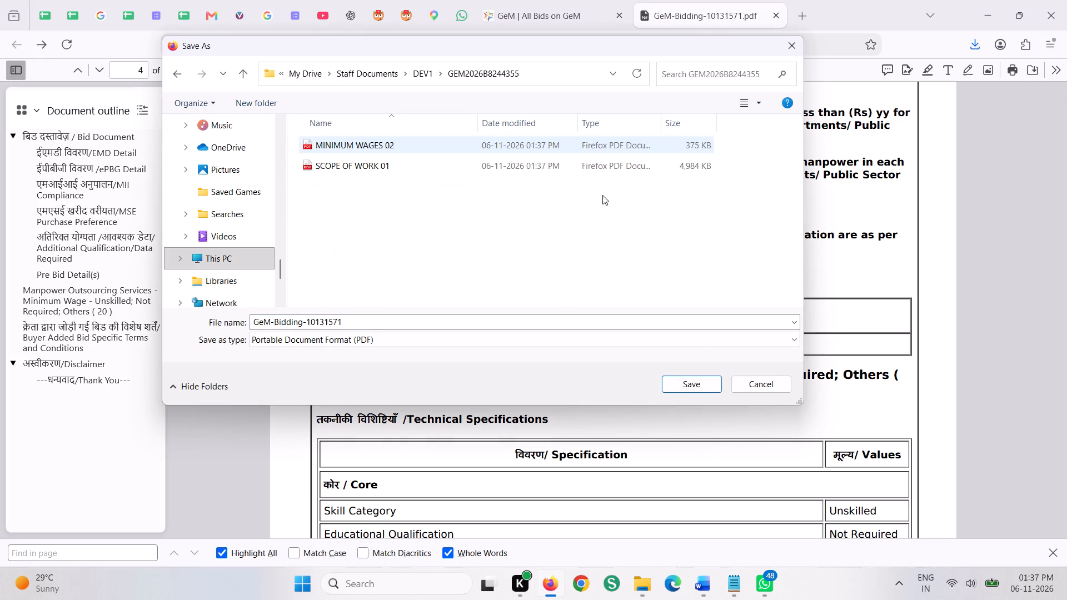
{"action": "left_click", "coordinate": [693, 379]}
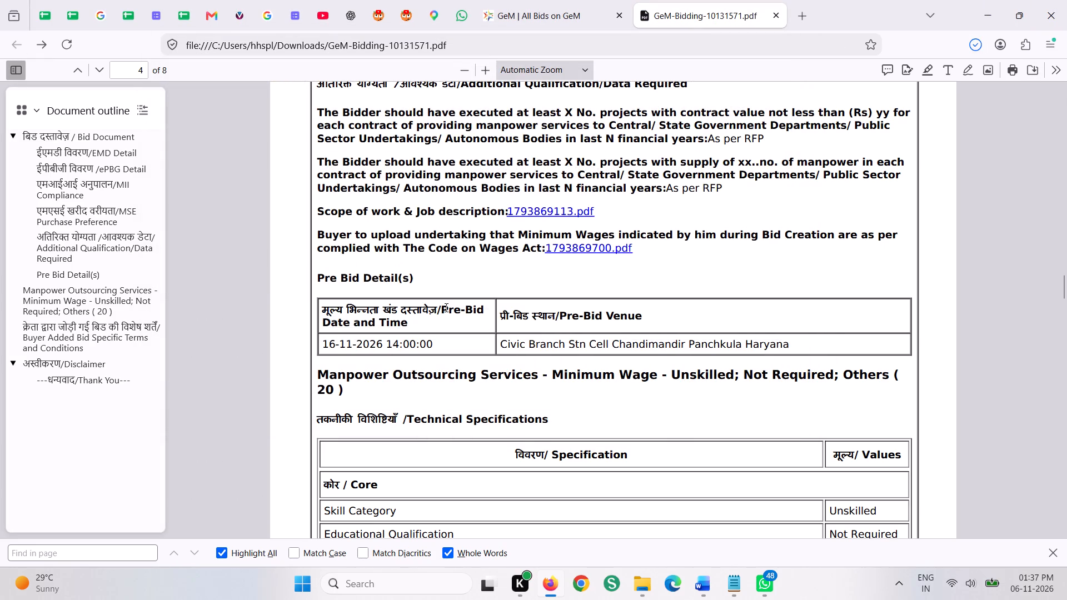
Copy the label Pre-Bid from the date and time heading of the bid document's Pre Bid Detail(s) table.
{"action": "left_click", "coordinate": [445, 307]}
{"action": "left_click_drag", "start_coordinate": [445, 307], "coordinate": [476, 305]}
{"action": "key", "text": "ctrl+c"}
{"action": "key", "text": "ctrl+c"}
{"action": "key", "text": "ctrl+c"}
{"action": "key", "text": "ctrl+c"}
{"action": "key", "text": "ctrl+c"}
{"action": "key", "text": "ctrl+c"}
{"action": "key", "text": "ctrl+c"}
{"action": "key", "text": "ctrl+c"}
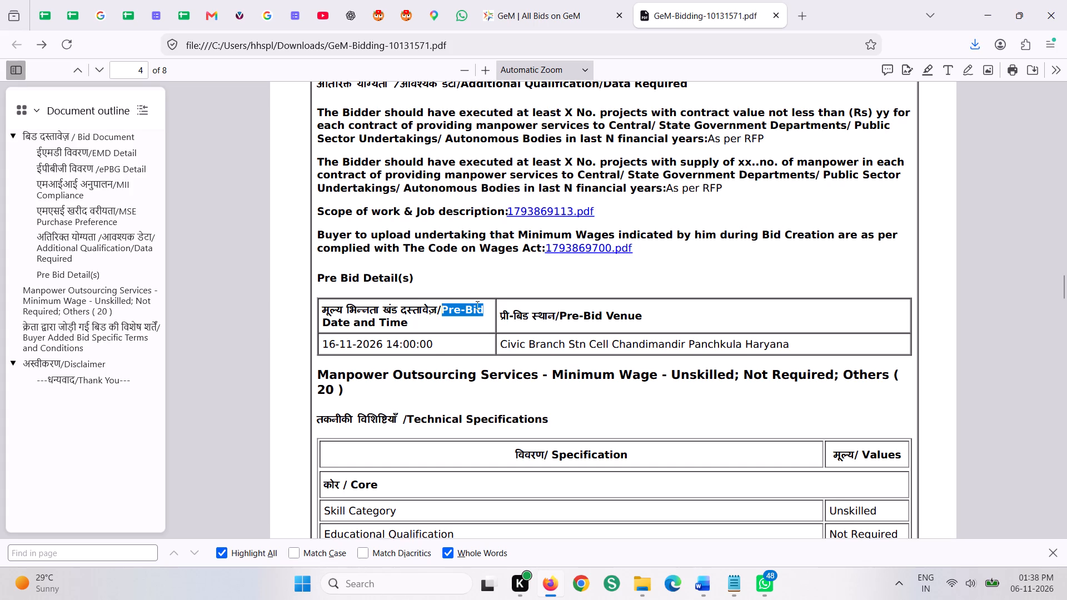
{"action": "left_click_drag", "start_coordinate": [476, 305], "coordinate": [476, 304]}
{"action": "key", "text": "ctrl+c"}
{"action": "key", "text": "ctrl+c"}
In the REQUIRED DOCUMENTS Word file, delete the previous bid's entries after the SHOPACT label, including items 2 to 6.
{"action": "left_click", "coordinate": [707, 584]}
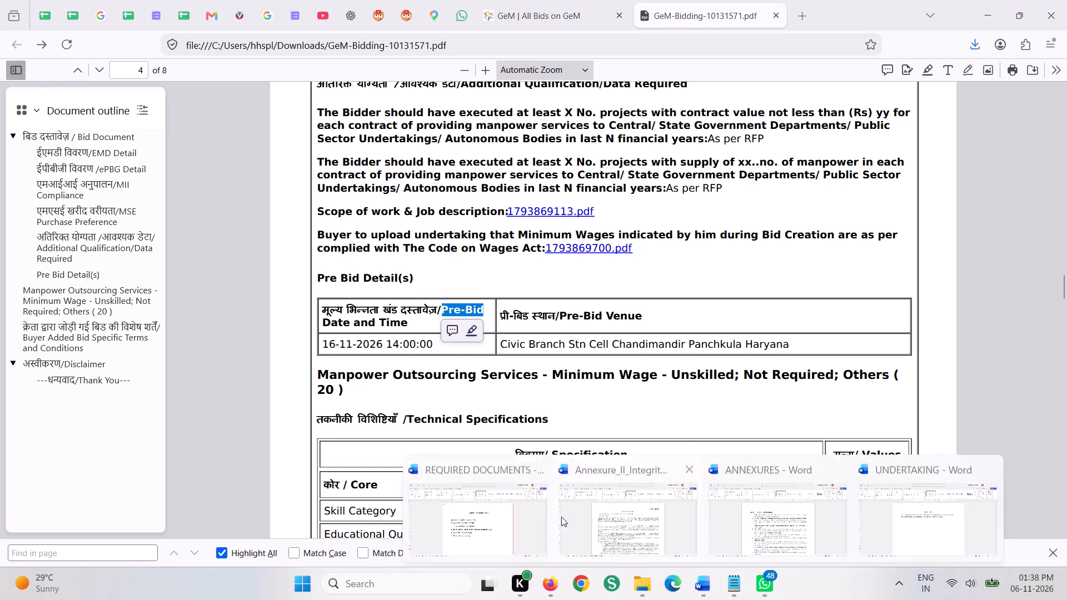
{"action": "left_click", "coordinate": [478, 519]}
{"action": "scroll", "coordinate": [453, 427], "scroll_direction": "up", "scroll_amount": 2}
{"action": "left_click_drag", "start_coordinate": [403, 287], "coordinate": [595, 532]}
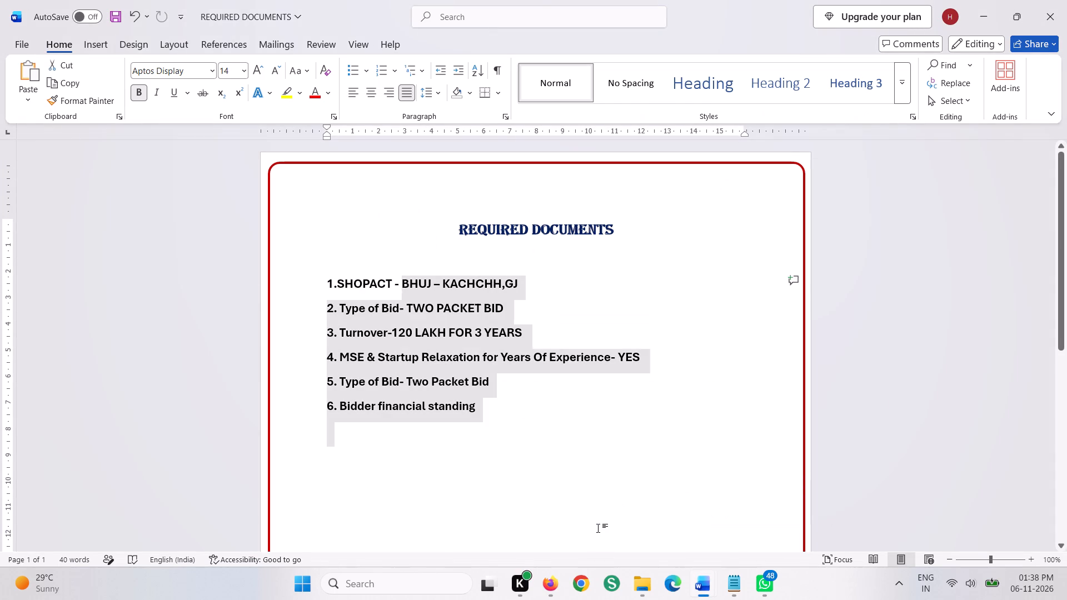
{"action": "key", "text": "ctrl+v"}
{"action": "key", "text": "ctrl+z"}
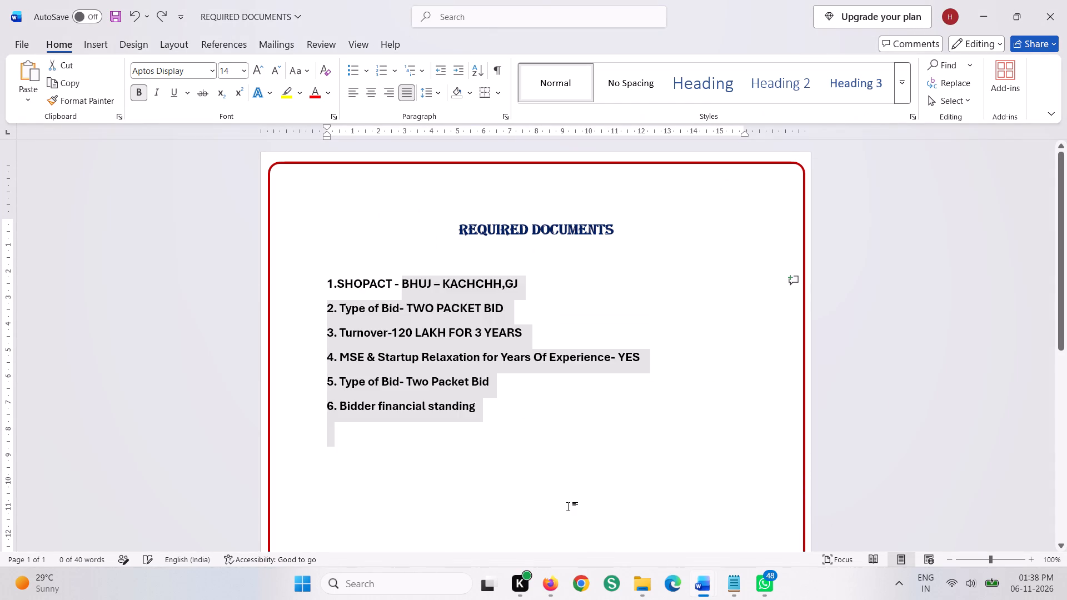
{"action": "key", "text": "BackSpace"}
{"action": "key", "text": "Return"}
{"action": "key", "text": "2"}
{"action": "key", "text": "period"}
{"action": "key", "text": "ctrl+v"}
{"action": "key", "text": "minus"}
{"action": "key", "text": "alt+Tab"}
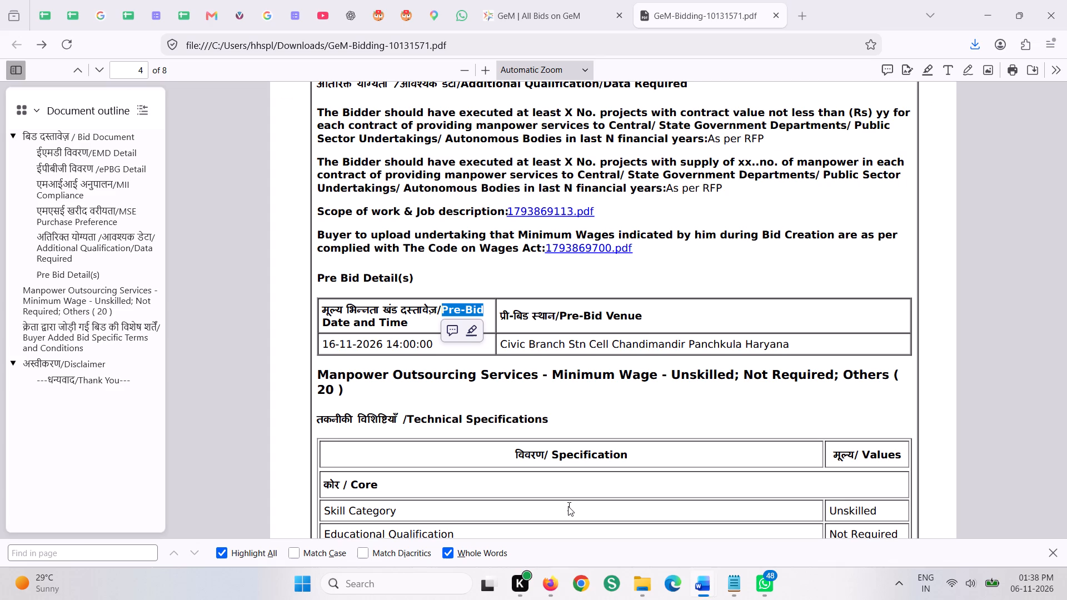
{"action": "triple_click", "coordinate": [387, 353]}
{"action": "triple_click", "coordinate": [387, 347]}
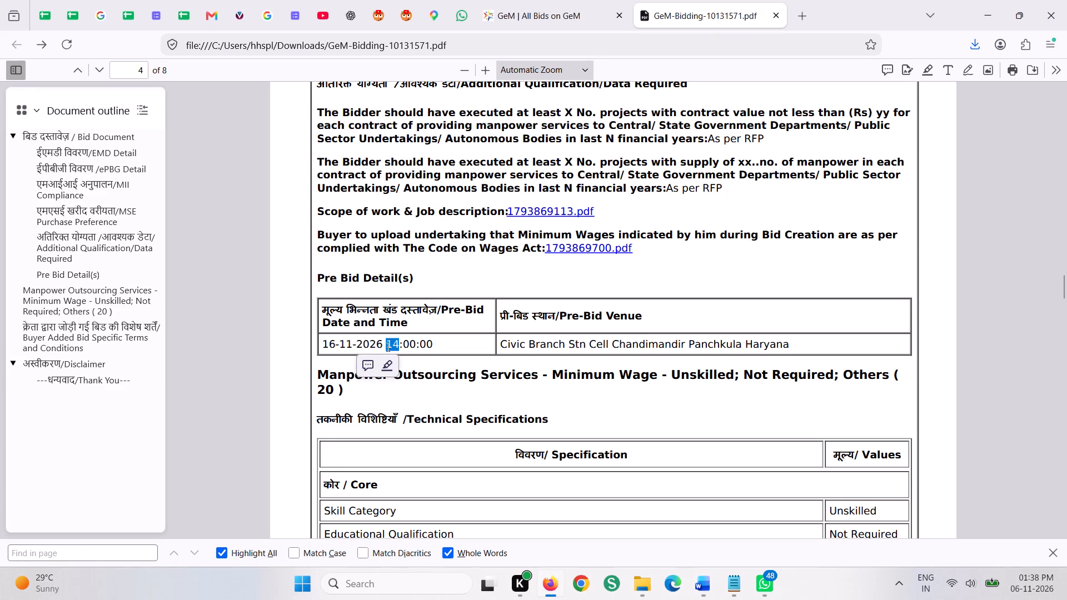
{"action": "key", "text": "ctrl+c"}
{"action": "key", "text": "ctrl+c"}
{"action": "key", "text": "alt+Tab"}
{"action": "key", "text": "ctrl+v"}
{"action": "key", "text": "Return"}
Add a Pre-Bid Venue- line below item 2 with the venue copied from the bid document's pre-bid table.
{"action": "key", "text": "alt+Tab"}
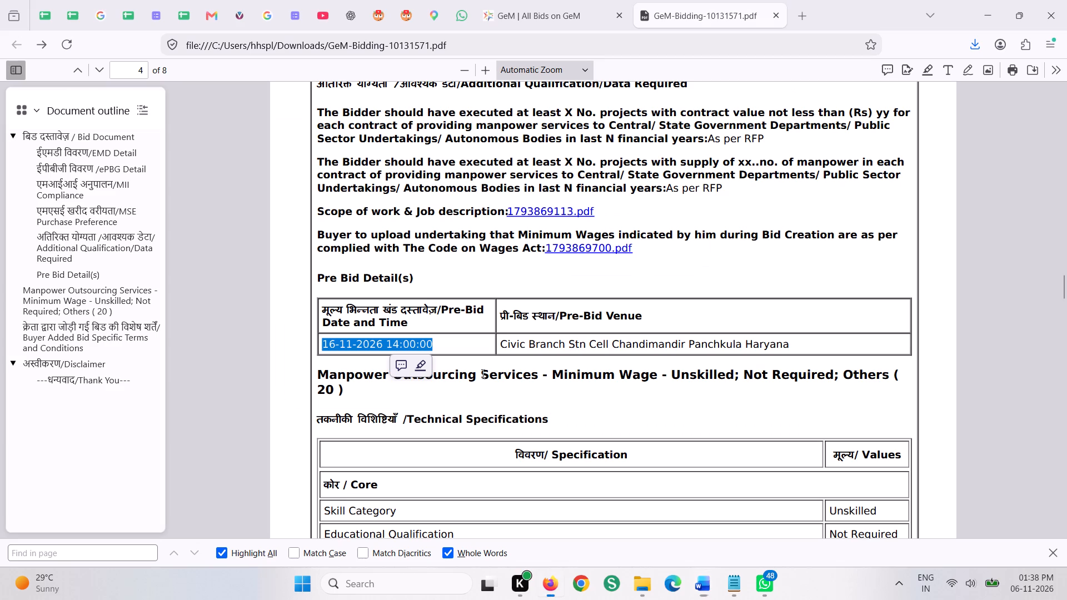
{"action": "left_click", "coordinate": [571, 313]}
{"action": "left_click_drag", "start_coordinate": [571, 313], "coordinate": [636, 313]}
{"action": "key", "text": "ctrl+c"}
{"action": "key", "text": "ctrl+c"}
{"action": "key", "text": "alt+Tab"}
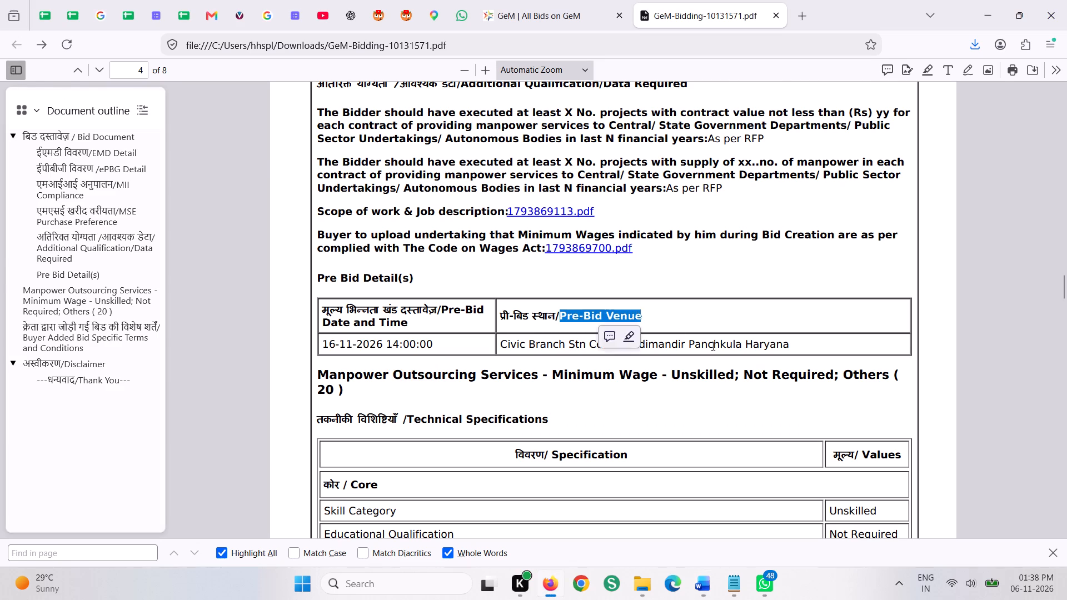
{"action": "key", "text": "ctrl+v"}
{"action": "key", "text": "minus"}
{"action": "key", "text": "alt+Tab"}
{"action": "triple_click", "coordinate": [671, 339]}
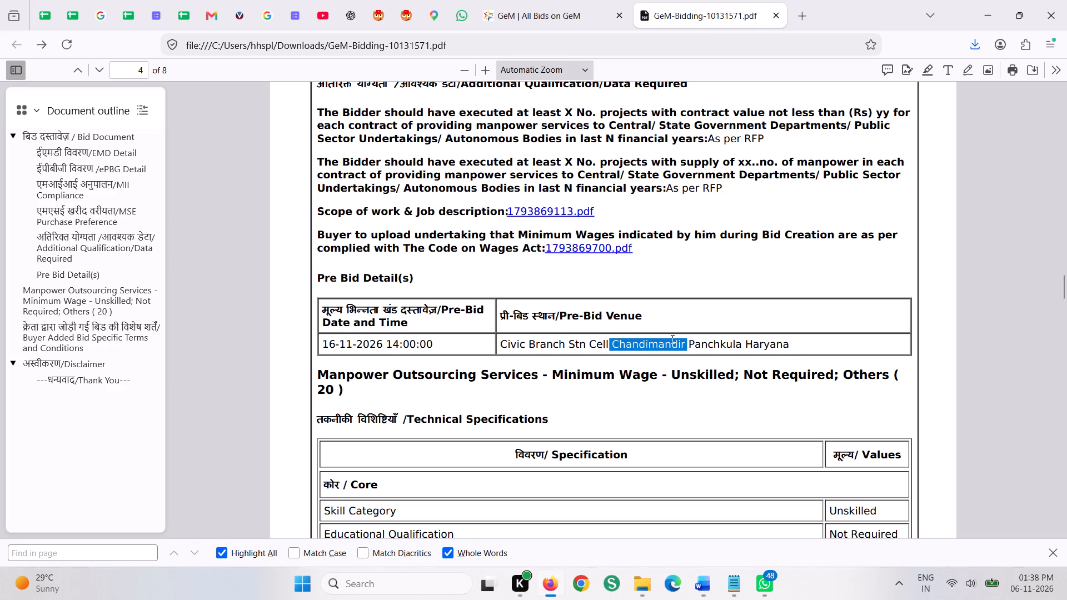
{"action": "key", "text": "ctrl+c"}
{"action": "key", "text": "ctrl+c"}
{"action": "key", "text": "alt+Tab"}
{"action": "key", "text": "ctrl+v"}
{"action": "key", "text": "Return"}
Add item 3 to the list as Turnover-29 LAKH FOR 3 YEARS, copying the Turnover label from the bid details.
{"action": "key", "text": "3"}
{"action": "key", "text": "period"}
{"action": "key", "text": "alt+Tab"}
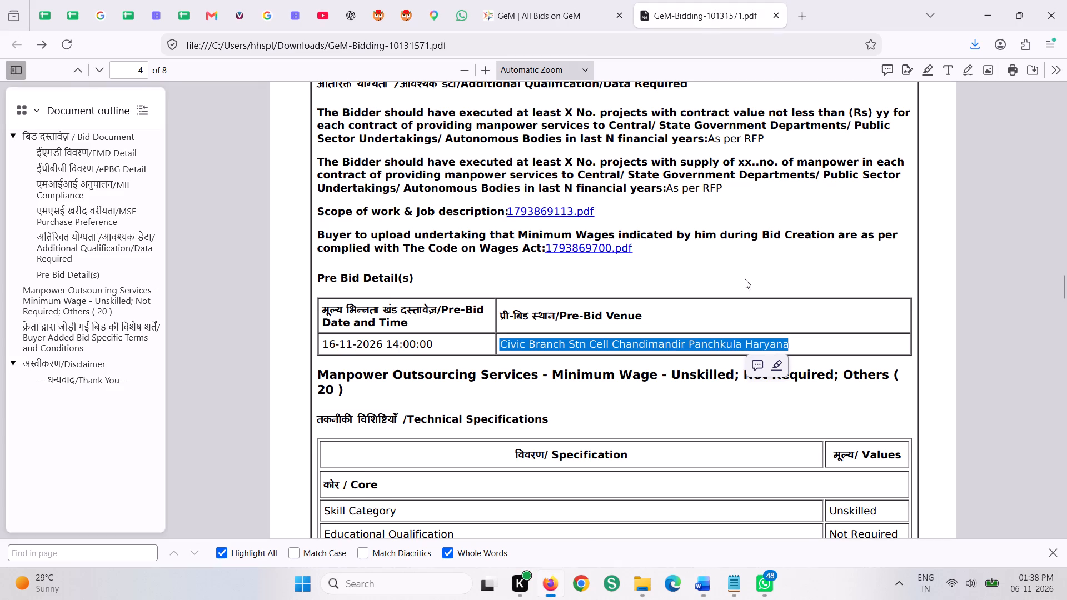
{"action": "scroll", "coordinate": [745, 279], "scroll_direction": "up", "scroll_amount": 10}
{"action": "scroll", "coordinate": [601, 338], "scroll_direction": "down", "scroll_amount": 1}
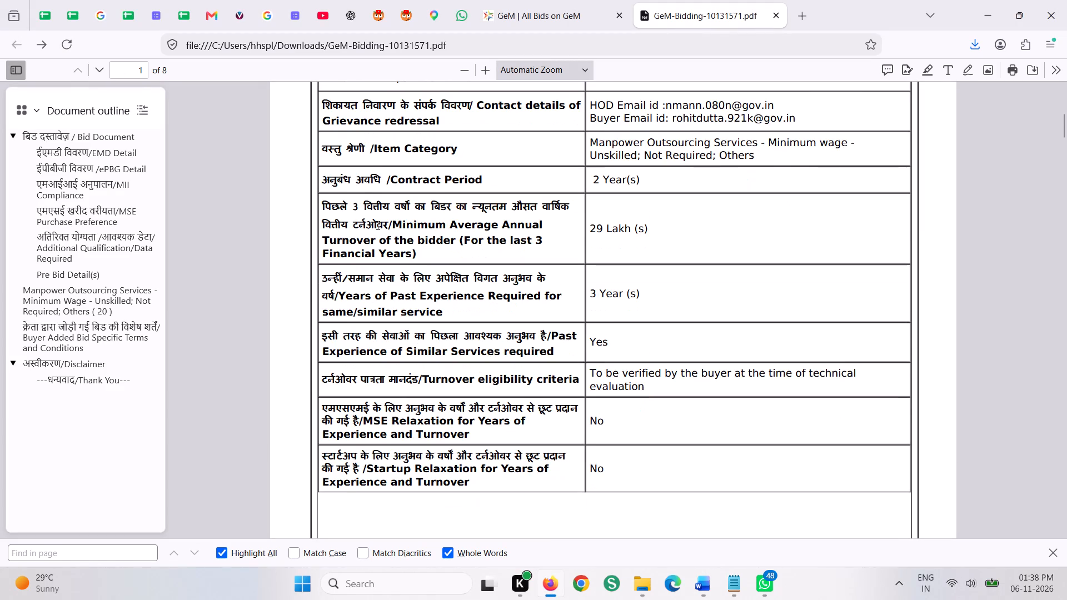
{"action": "double_click", "coordinate": [357, 243]}
{"action": "key", "text": "ctrl+c"}
{"action": "key", "text": "ctrl+c"}
{"action": "key", "text": "alt+Tab"}
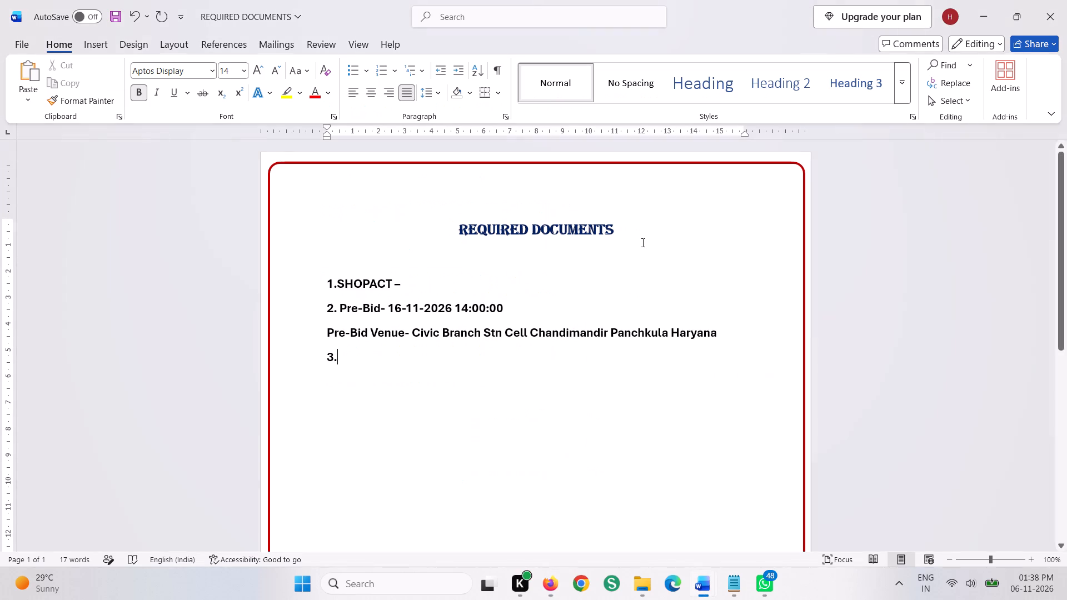
{"action": "key", "text": "ctrl+v"}
{"action": "type", "text": "-29 LAKH FOR 3 YER"}
{"action": "key", "text": "BackSpace"}
{"action": "type", "text": "ARS"}
{"action": "key", "text": "space"}
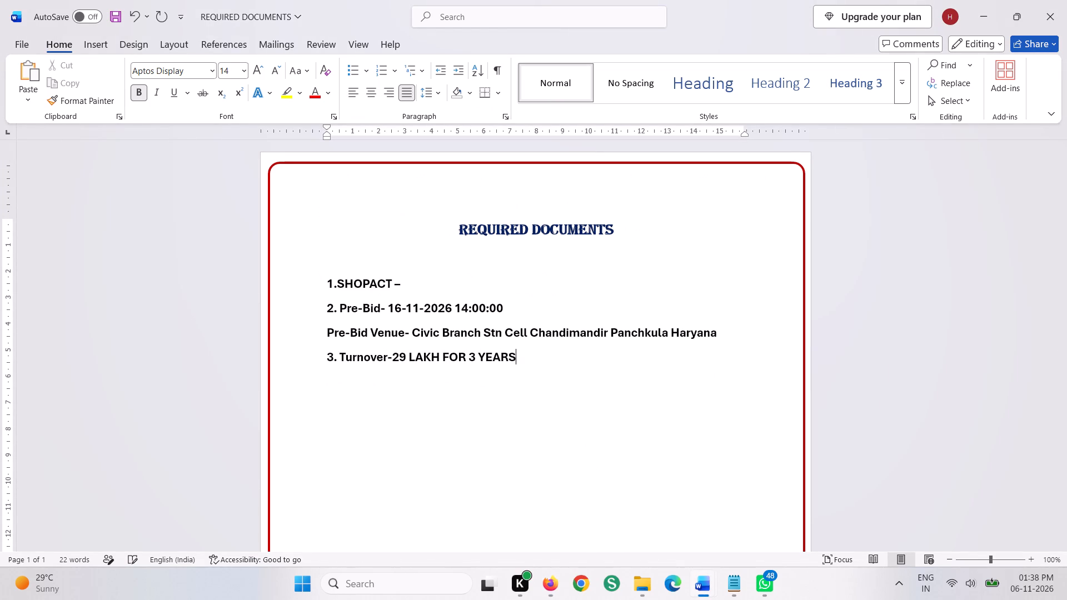
{"action": "key", "text": "Return"}
Add item 4 as MSE Relaxation for Years of Experience and Turnover, copied from the bid details and joined onto one line.
{"action": "type", "text": "4."}
{"action": "key", "text": "alt+Tab"}
{"action": "scroll", "coordinate": [585, 331], "scroll_direction": "down", "scroll_amount": 1}
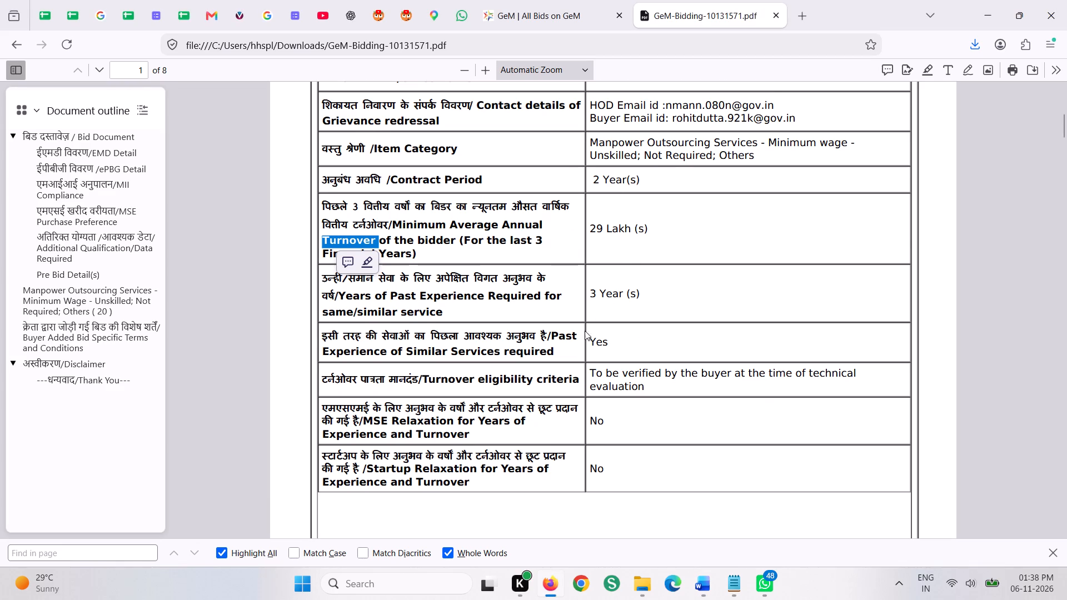
{"action": "left_click", "coordinate": [370, 108]}
{"action": "left_click_drag", "start_coordinate": [370, 108], "coordinate": [446, 118]}
{"action": "key", "text": "ctrl+c"}
{"action": "key", "text": "ctrl+c"}
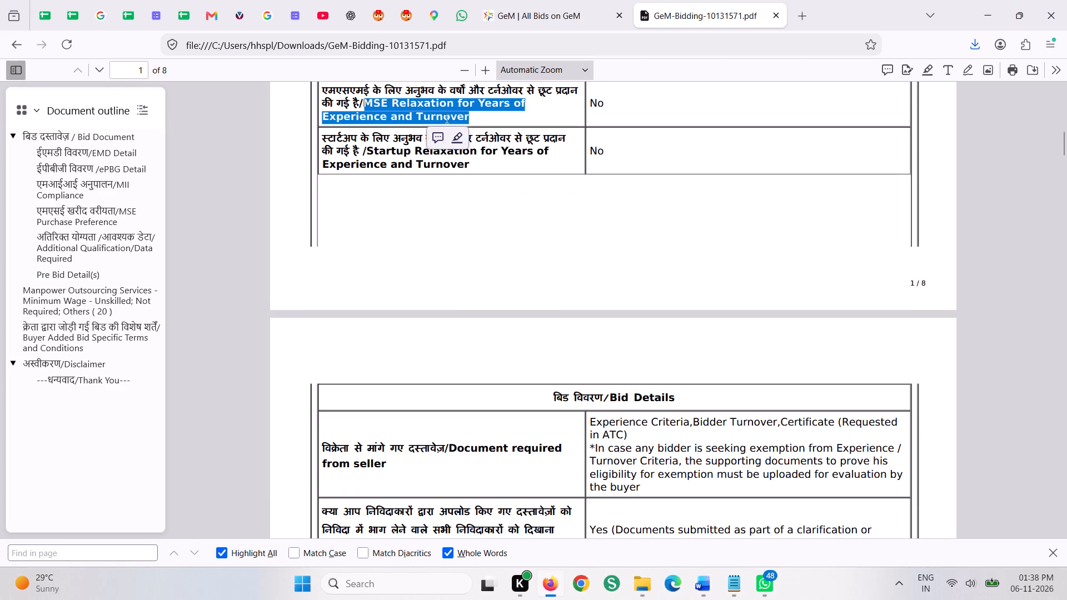
{"action": "key", "text": "alt+Tab"}
{"action": "key", "text": "ctrl+v"}
{"action": "left_click", "coordinate": [325, 401]}
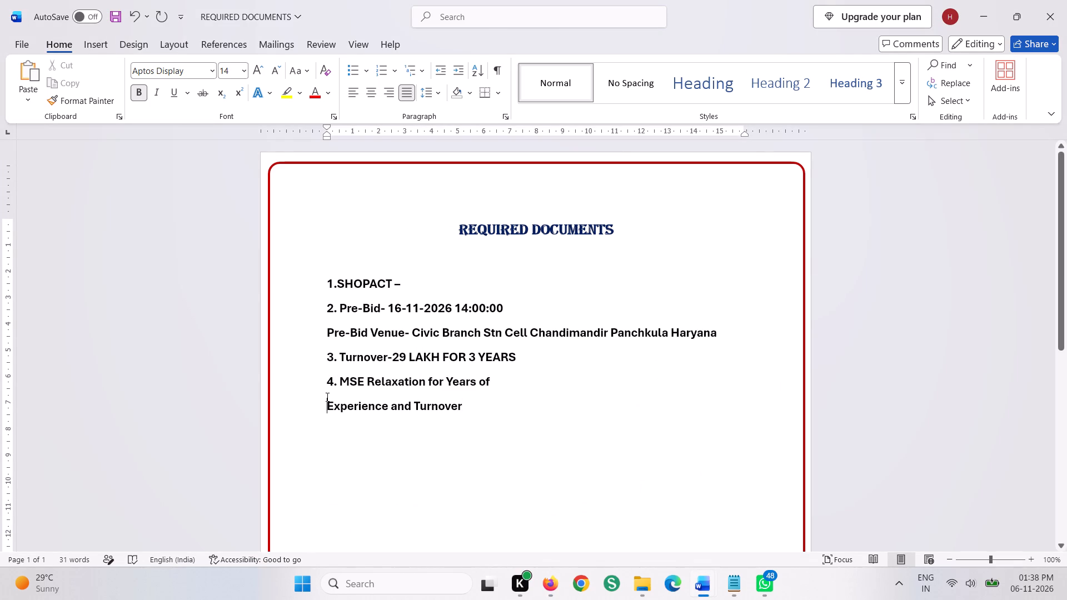
{"action": "key", "text": "BackSpace"}
{"action": "key", "text": "space"}
Insert & Startup after MSE in item 4, copying Startup from the bid details, and end the item with - NO.
{"action": "key", "text": "alt+Tab"}
{"action": "double_click", "coordinate": [387, 155]}
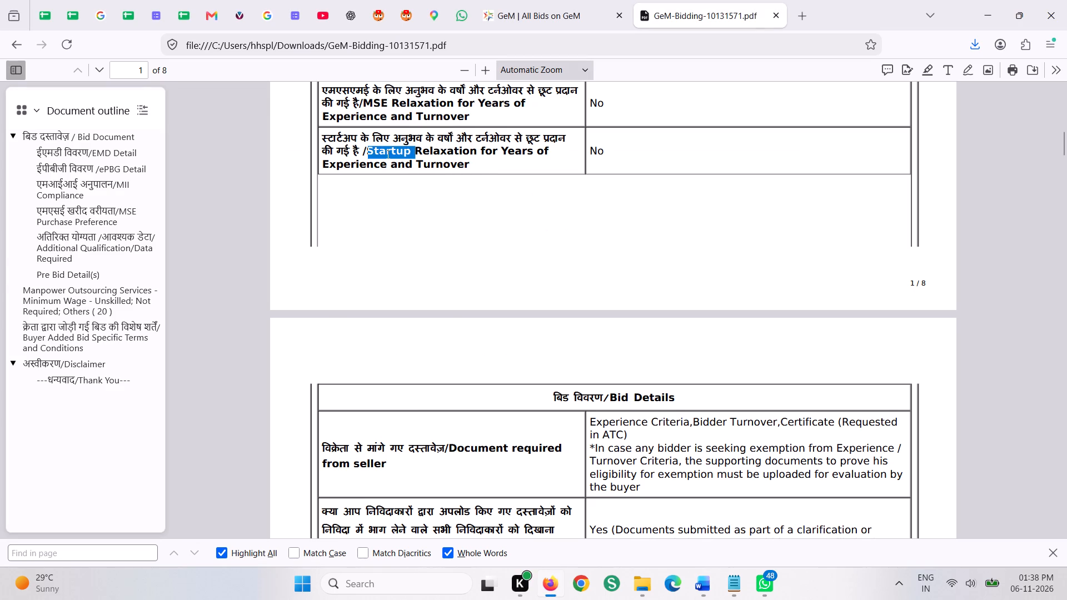
{"action": "key", "text": "ctrl+c"}
{"action": "key", "text": "ctrl+c"}
{"action": "key", "text": "alt+Tab"}
{"action": "left_click", "coordinate": [365, 383]}
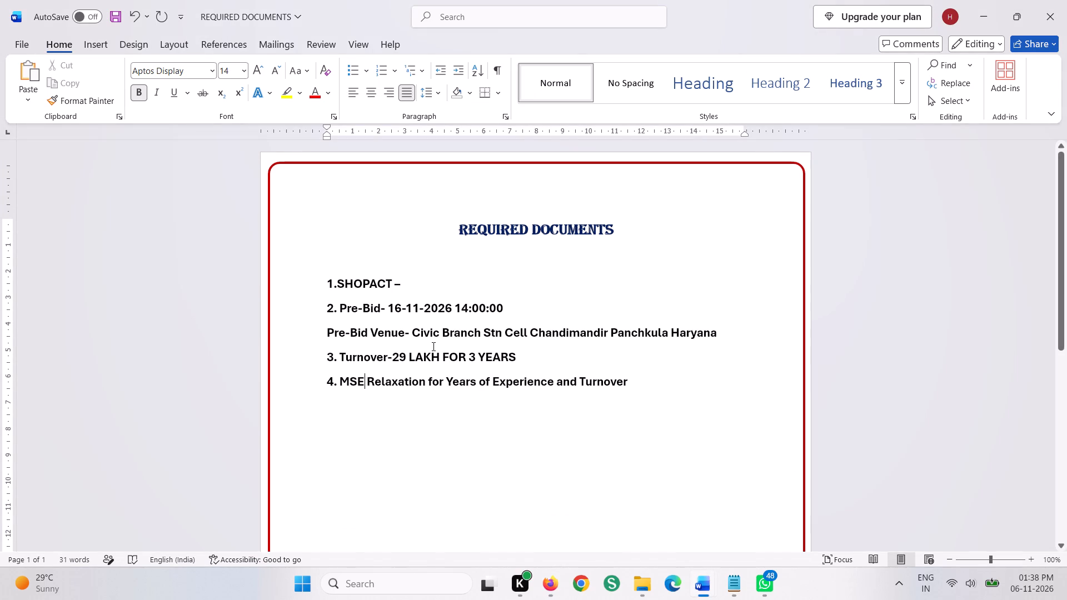
{"action": "type", "text": "&"}
{"action": "key", "text": "space"}
{"action": "key", "text": "ctrl+v"}
{"action": "left_click", "coordinate": [684, 384]}
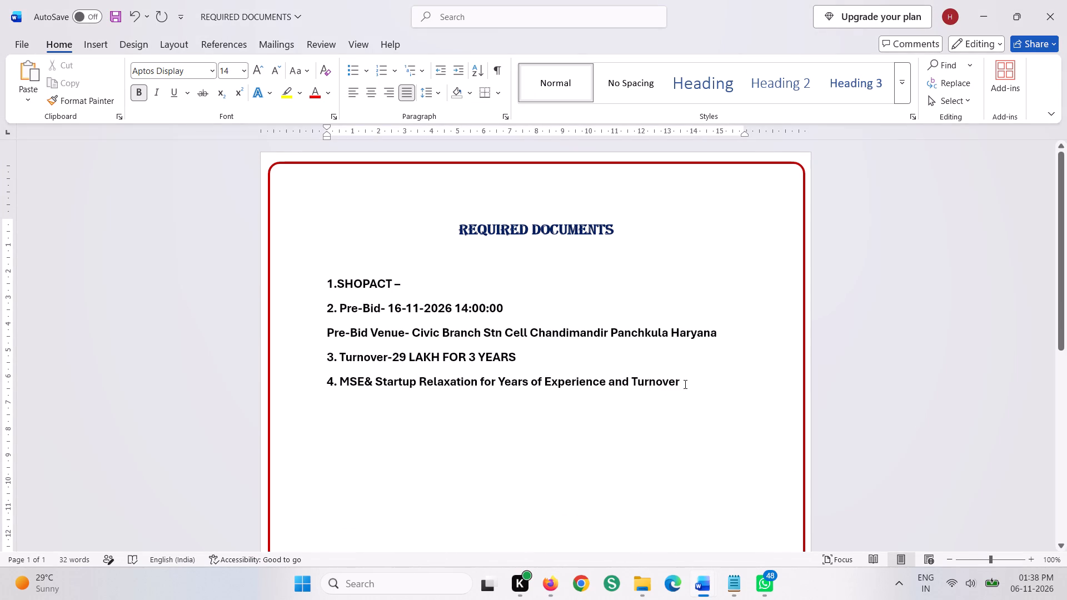
{"action": "type", "text": "- NO"}
{"action": "key", "text": "space"}
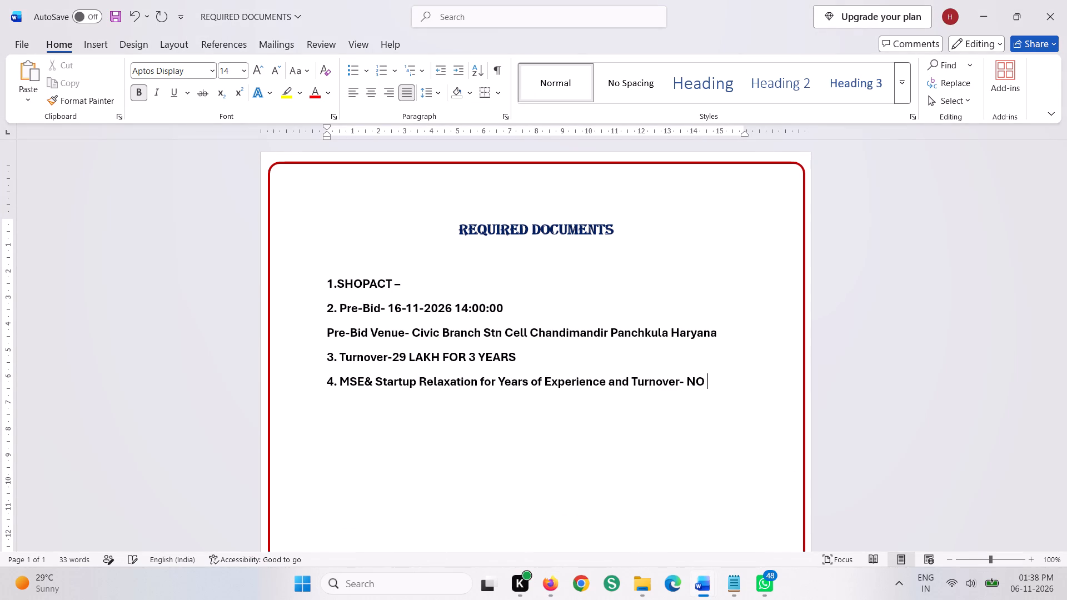
Add item 5 to the list with the label Type of Bid-, copying the label from the bid details.
{"action": "key", "text": "Return"}
{"action": "type", "text": "5."}
{"action": "key", "text": "alt+Tab"}
{"action": "scroll", "coordinate": [647, 423], "scroll_direction": "down", "scroll_amount": 1}
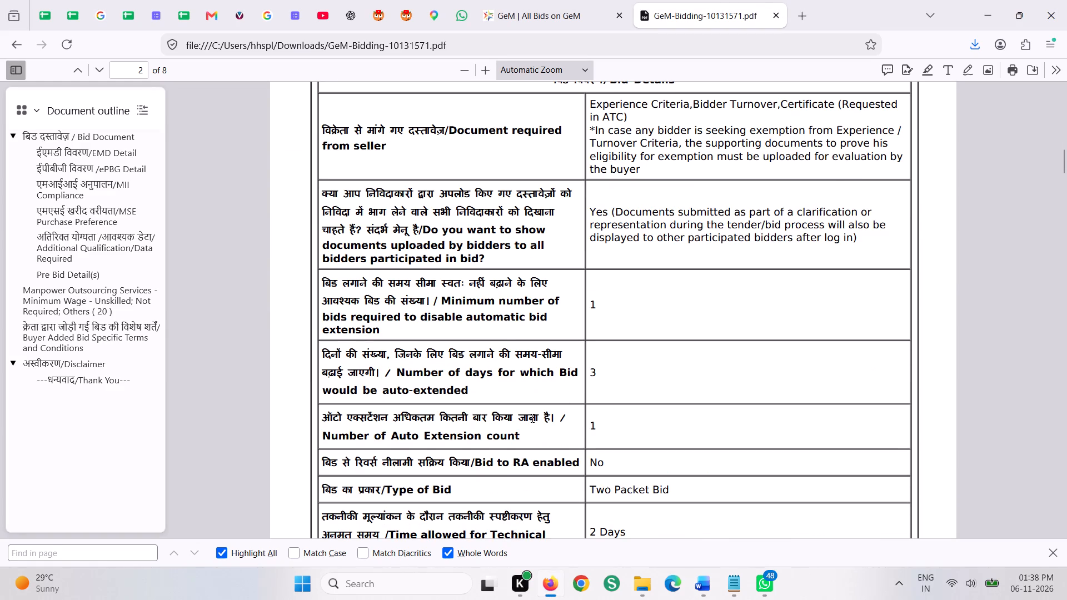
{"action": "left_click", "coordinate": [401, 489]}
{"action": "left_click_drag", "start_coordinate": [401, 489], "coordinate": [453, 485], "text": "ctrl"}
{"action": "key", "text": "ctrl+c"}
{"action": "key", "text": "ctrl+c"}
{"action": "key", "text": "alt+Tab"}
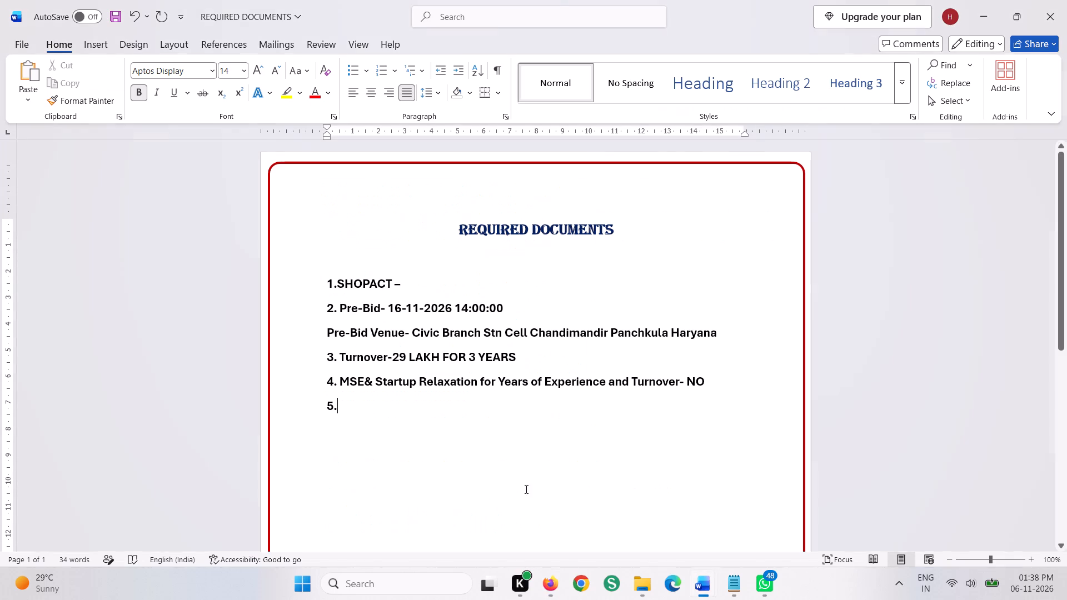
{"action": "key", "text": "ctrl+v"}
{"action": "key", "text": "minus"}
Complete item 5 with Two Packet Bid copied from the bid details, and start item 6 on a new line.
{"action": "key", "text": "alt+Tab"}
{"action": "triple_click", "coordinate": [604, 493]}
{"action": "key", "text": "ctrl+c"}
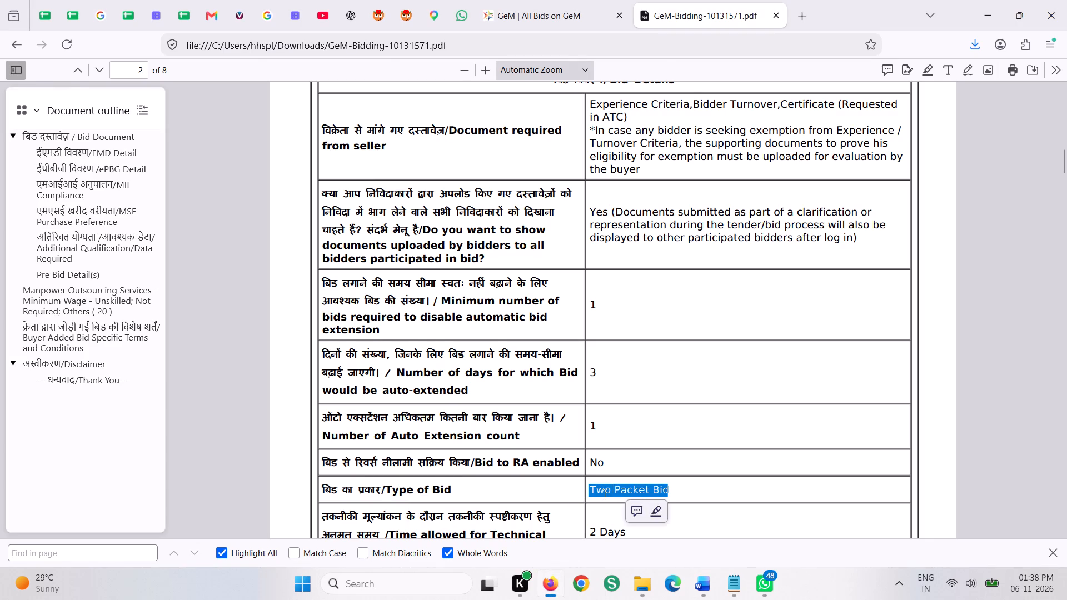
{"action": "key", "text": "ctrl+c"}
{"action": "key", "text": "alt+Tab"}
{"action": "key", "text": "ctrl+v"}
{"action": "key", "text": "Return"}
{"action": "type", "text": "6."}
Examine the remaining pages of the bid document, including the buyer-added terms, for further required documents.
{"action": "key", "text": "alt+Tab"}
{"action": "scroll", "coordinate": [570, 511], "scroll_direction": "down", "scroll_amount": 1}
{"action": "scroll", "coordinate": [541, 371], "scroll_direction": "down", "scroll_amount": 3}
{"action": "scroll", "coordinate": [663, 326], "scroll_direction": "down", "scroll_amount": 3}
{"action": "left_click", "coordinate": [533, 208]}
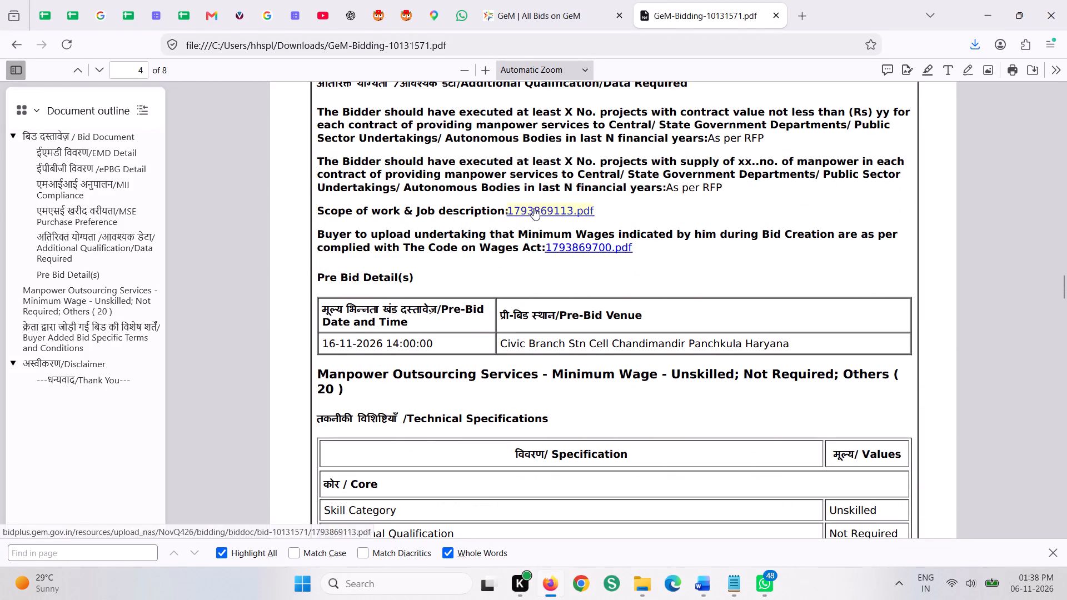
{"action": "scroll", "coordinate": [351, 339], "scroll_direction": "up", "scroll_amount": 8}
{"action": "scroll", "coordinate": [348, 267], "scroll_direction": "down", "scroll_amount": 1}
{"action": "left_click", "coordinate": [13, 45]}
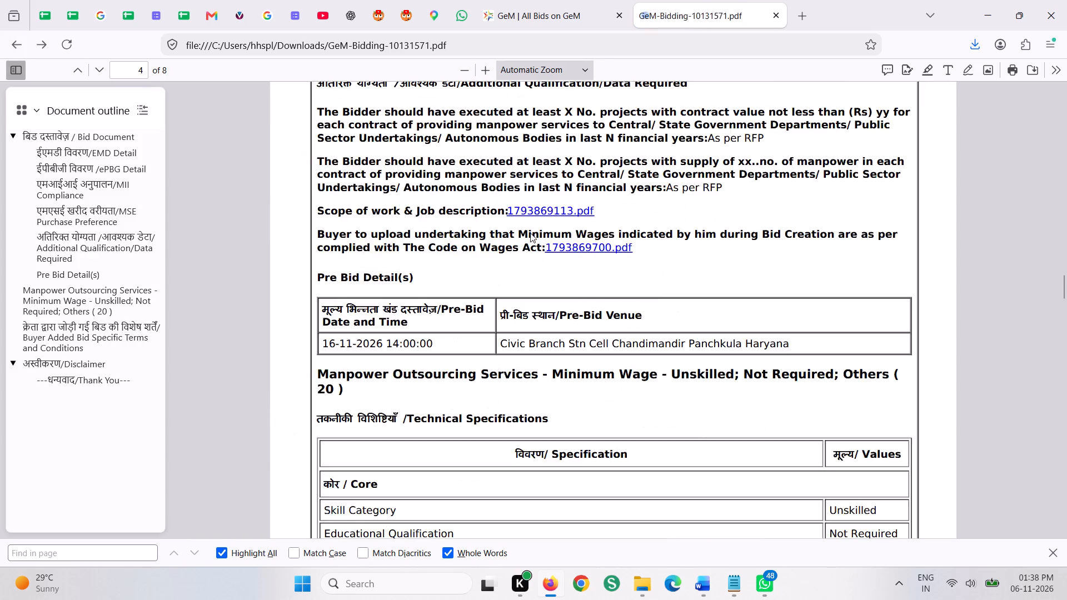
{"action": "scroll", "coordinate": [643, 294], "scroll_direction": "down", "scroll_amount": 11}
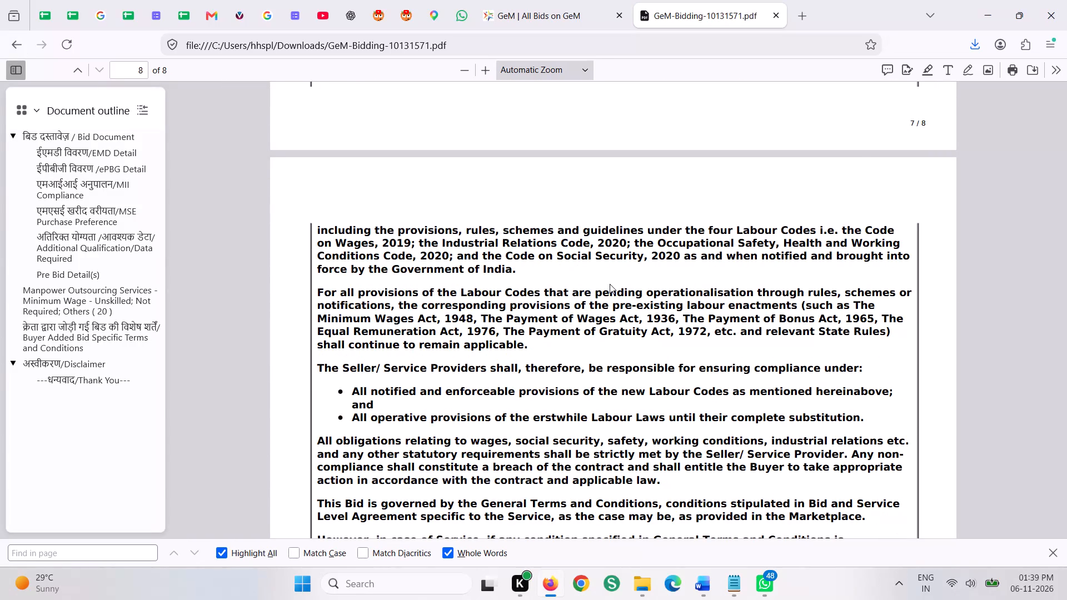
{"action": "scroll", "coordinate": [607, 298], "scroll_direction": "up", "scroll_amount": 2}
{"action": "scroll", "coordinate": [656, 257], "scroll_direction": "up", "scroll_amount": 1}
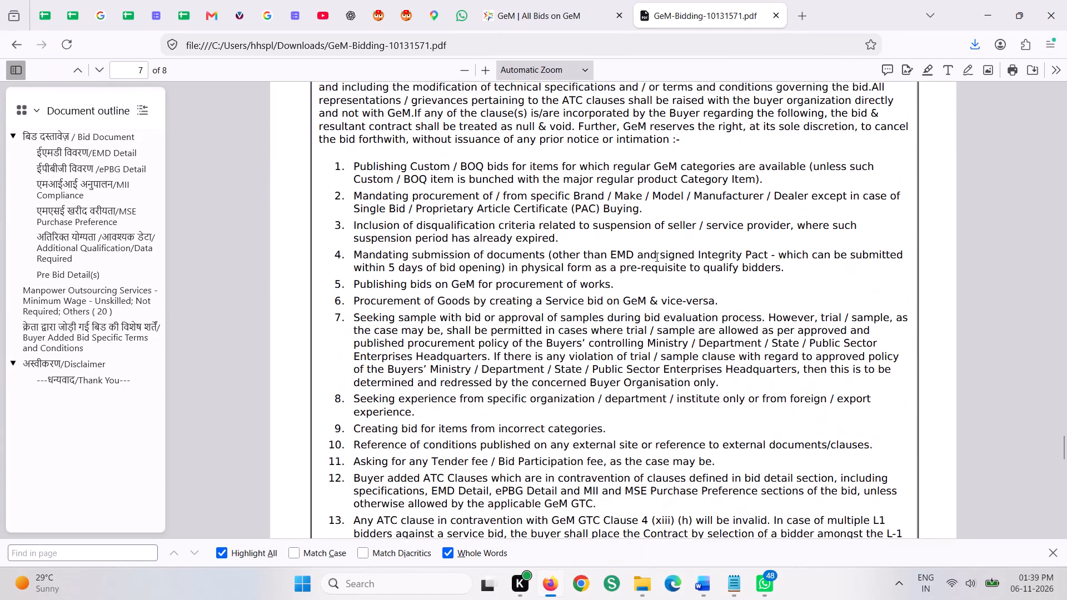
{"action": "scroll", "coordinate": [585, 257], "scroll_direction": "up", "scroll_amount": 1}
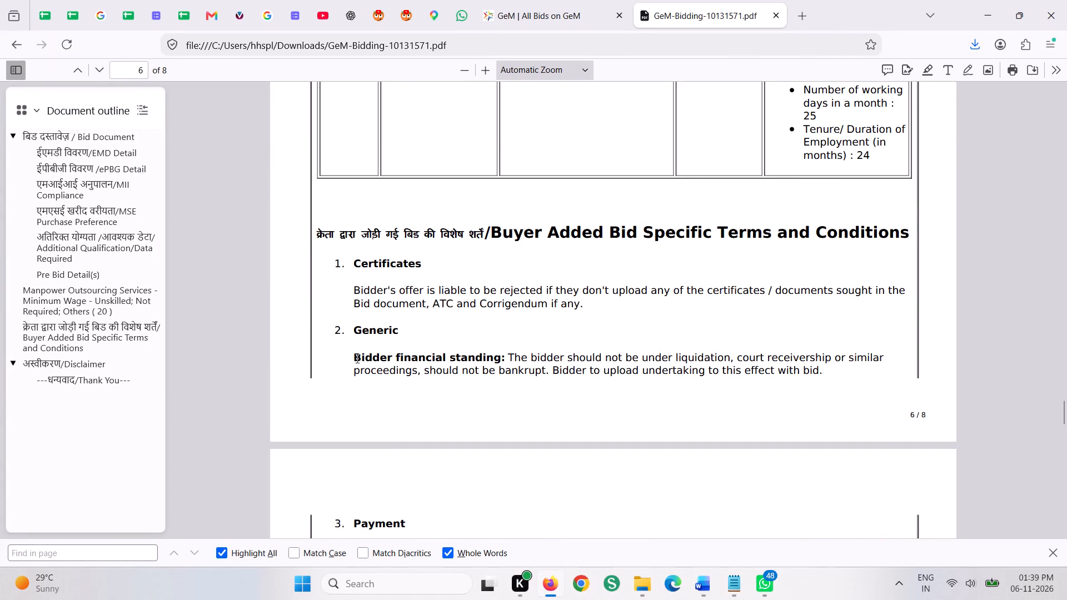
Complete item 6 as Bidder financial standing, copied from the Buyer Added Bid Specific Terms and Conditions, and start item 7.
{"action": "left_click", "coordinate": [357, 357]}
{"action": "left_click_drag", "start_coordinate": [357, 357], "coordinate": [495, 351]}
{"action": "key", "text": "ctrl+c"}
{"action": "key", "text": "ctrl+c"}
{"action": "key", "text": "ctrl+c"}
{"action": "key", "text": "Tab"}
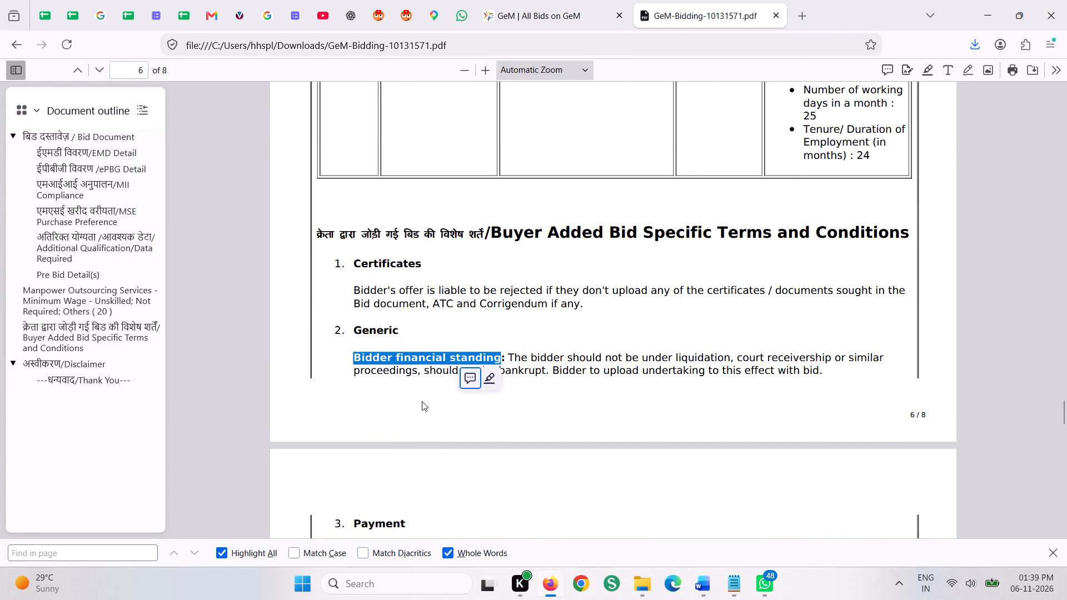
{"action": "key", "text": "alt+Tab"}
{"action": "key", "text": "ctrl+v"}
{"action": "key", "text": "Return"}
{"action": "type", "text": "7."}
Complete the SHOPACT entry in item 1 with Panchkula Haryana, copied from the pre-bid venue in the bid document.
{"action": "key", "text": "alt+Tab"}
{"action": "scroll", "coordinate": [455, 371], "scroll_direction": "up", "scroll_amount": 1}
{"action": "scroll", "coordinate": [455, 374], "scroll_direction": "down", "scroll_amount": 2}
{"action": "scroll", "coordinate": [420, 392], "scroll_direction": "up", "scroll_amount": 3}
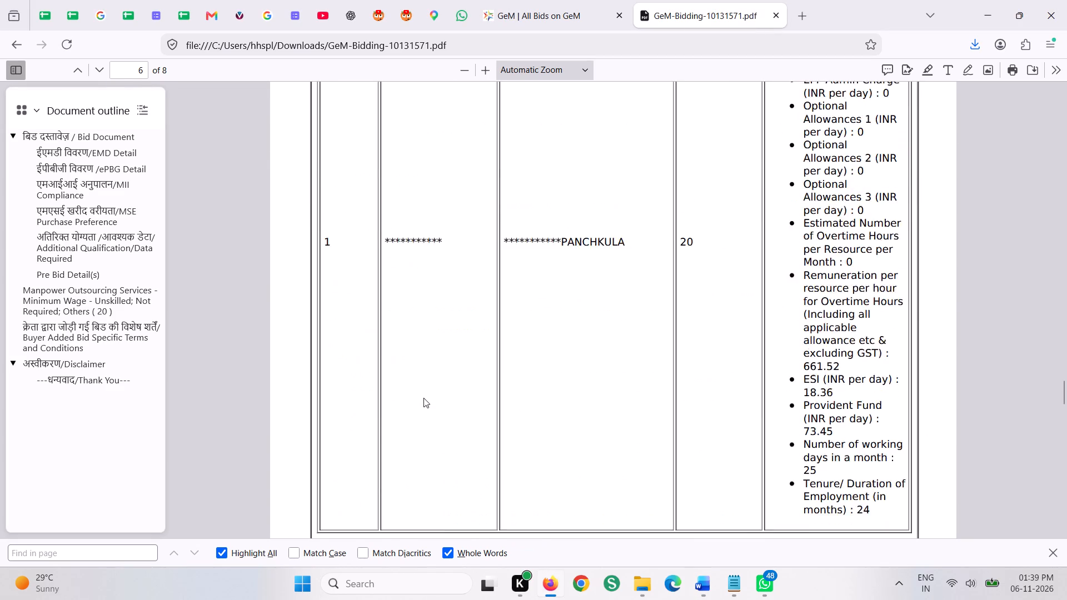
{"action": "scroll", "coordinate": [566, 387], "scroll_direction": "up", "scroll_amount": 1}
{"action": "scroll", "coordinate": [624, 372], "scroll_direction": "up", "scroll_amount": 1}
{"action": "scroll", "coordinate": [602, 311], "scroll_direction": "up", "scroll_amount": 1}
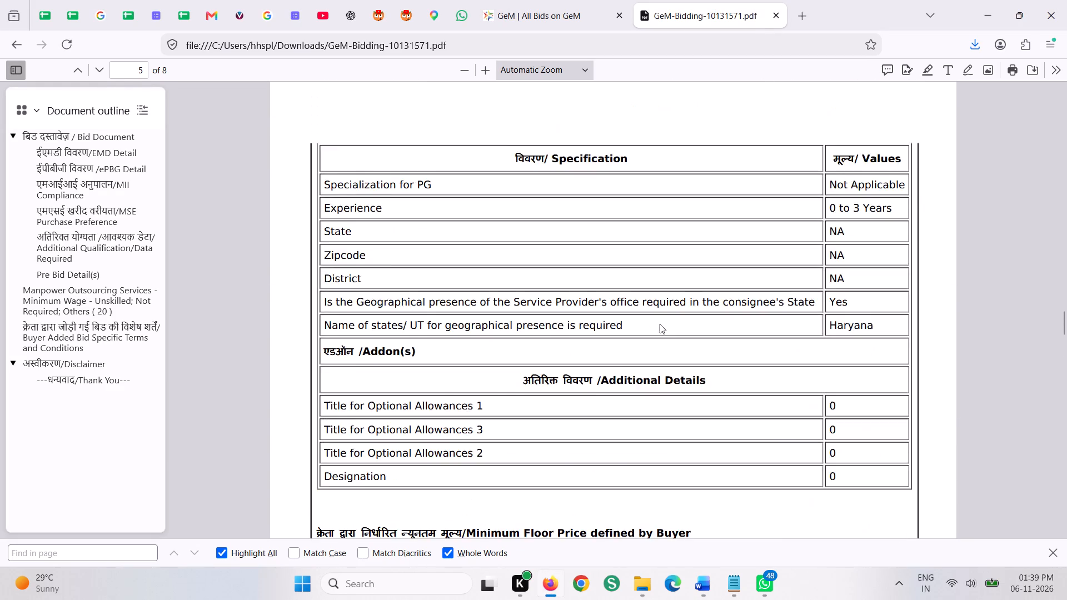
{"action": "scroll", "coordinate": [659, 324], "scroll_direction": "up", "scroll_amount": 2}
{"action": "left_click", "coordinate": [709, 340]}
{"action": "left_click_drag", "start_coordinate": [709, 340], "coordinate": [810, 340]}
{"action": "key", "text": "ctrl+c"}
{"action": "key", "text": "ctrl+c"}
{"action": "key", "text": "alt+Tab"}
{"action": "left_click", "coordinate": [401, 283]}
{"action": "key", "text": "ctrl+v"}
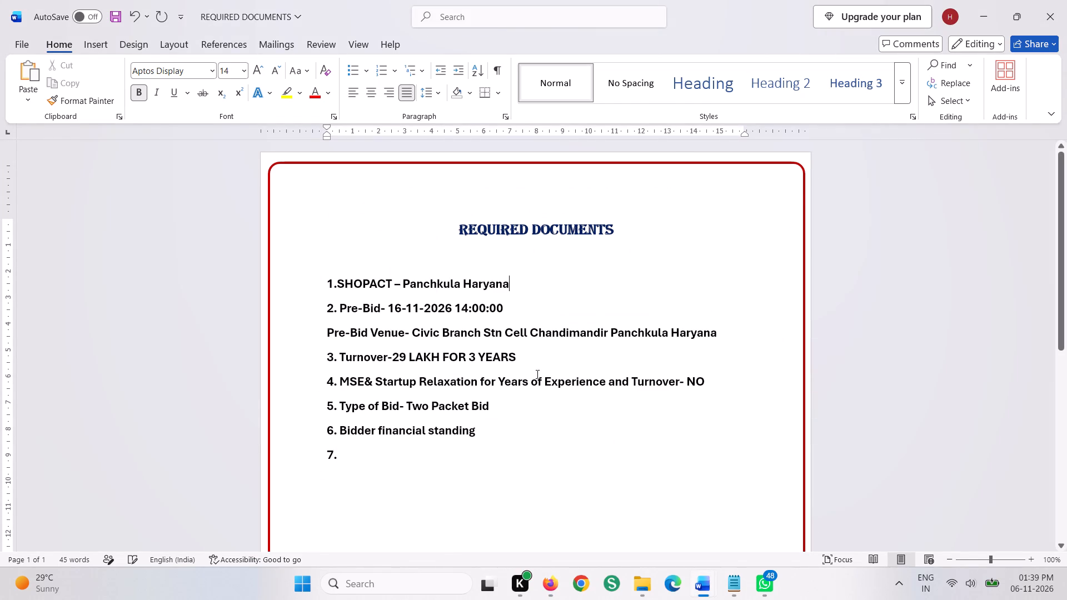
Open the bid's Scope of work & Job description document, 1793869113.pdf, and look through its first page.
{"action": "key", "text": "alt+Tab"}
{"action": "left_click", "coordinate": [553, 204]}
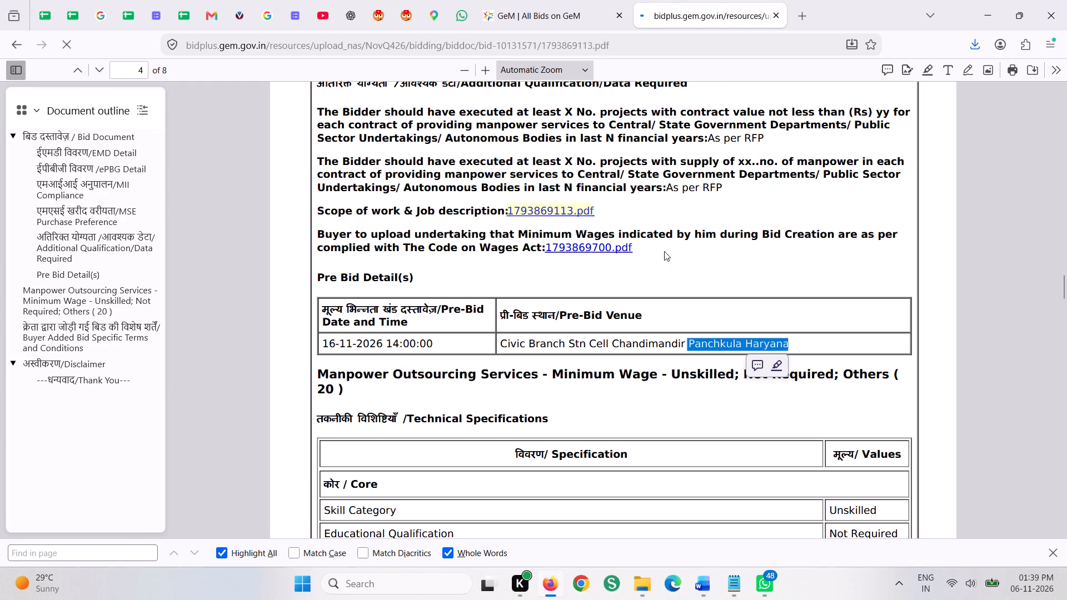
{"action": "left_click", "coordinate": [575, 319]}
{"action": "scroll", "coordinate": [567, 320], "scroll_direction": "down", "scroll_amount": 1}
{"action": "scroll", "coordinate": [536, 248], "scroll_direction": "up", "scroll_amount": 2, "text": "ctrl"}
{"action": "scroll", "coordinate": [536, 248], "scroll_direction": "down", "scroll_amount": 1}
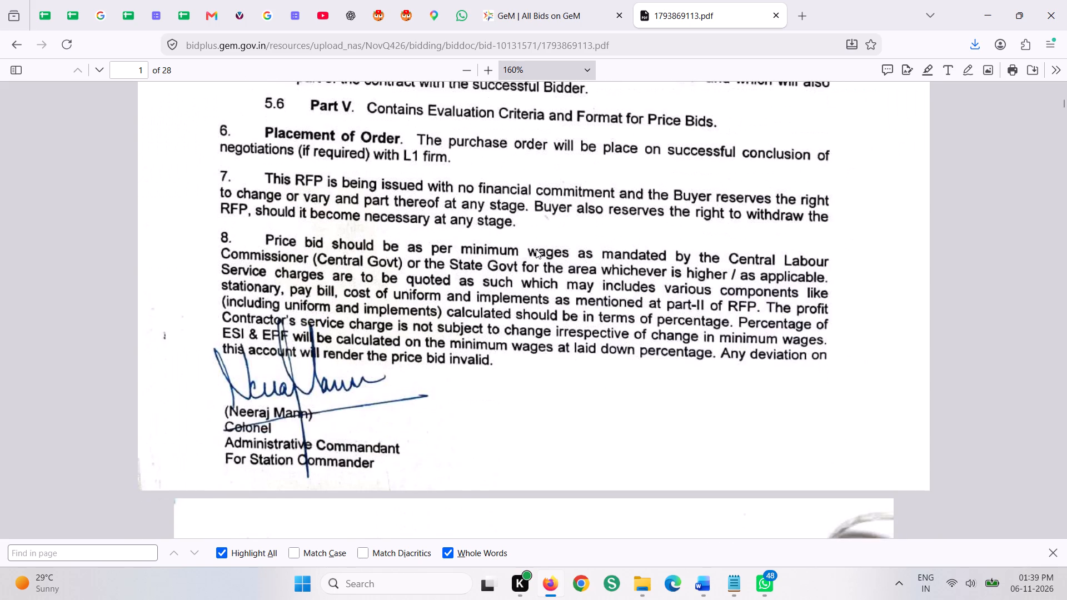
Enter LABOUR LICENCE as item 7 of the required documents list and start item 8 on a new line.
{"action": "key", "text": "alt+Tab"}
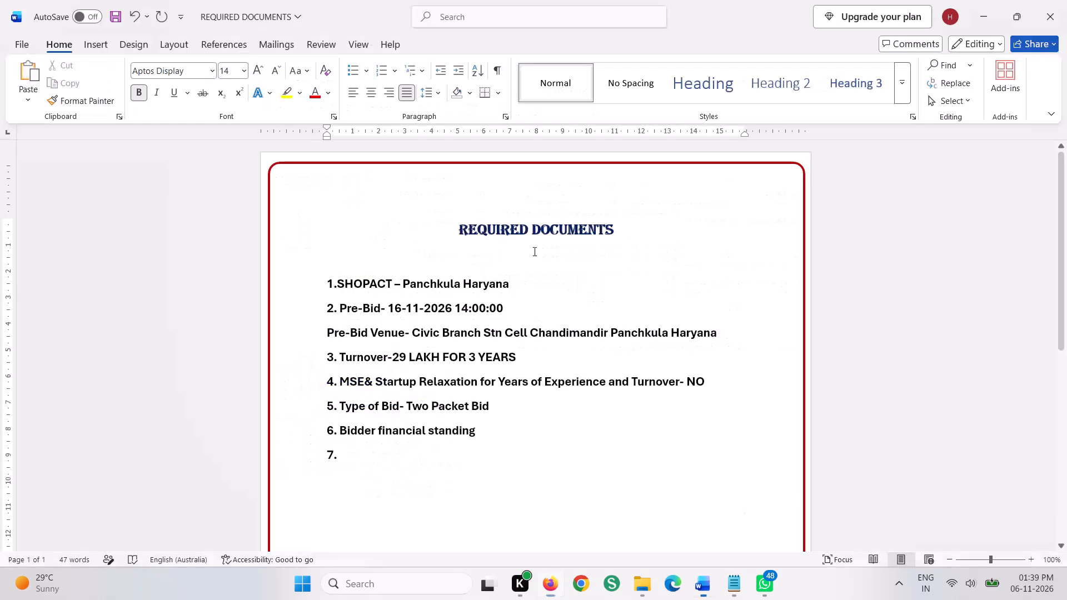
{"action": "left_click", "coordinate": [350, 453]}
{"action": "type", "text": "LABOUR LICENCE"}
{"action": "key", "text": "space"}
{"action": "key", "text": "Return"}
{"action": "type", "text": "8."}
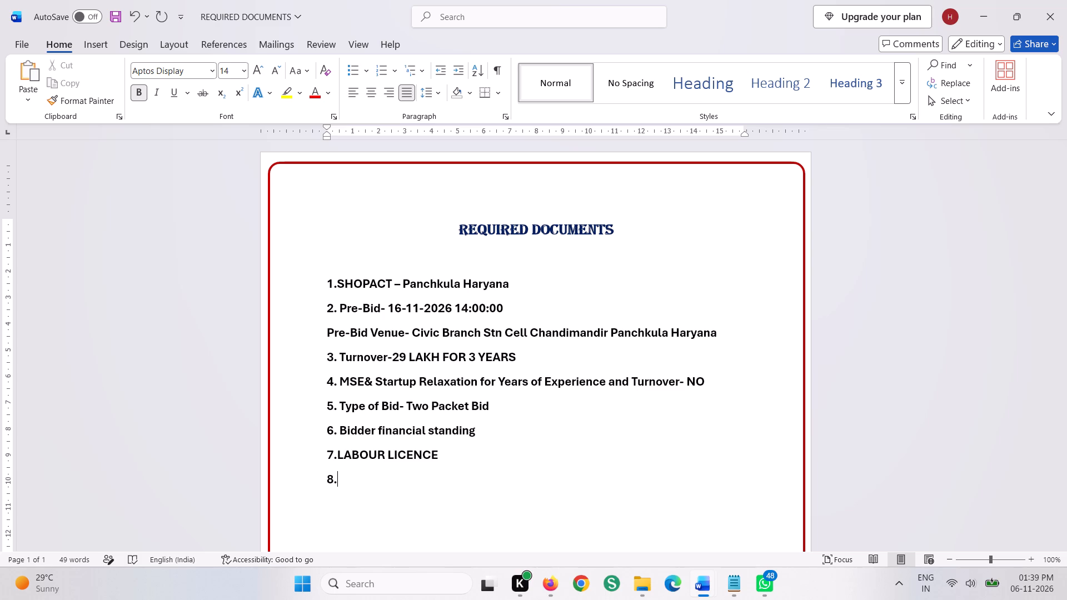
Copy a screenshot of section 2.1 Cover-I, covering items 2.1.1.1 to 2.1.1.5, from page 2 of the scope of work document.
{"action": "key", "text": "alt+Tab"}
{"action": "scroll", "coordinate": [446, 418], "scroll_direction": "down", "scroll_amount": 1}
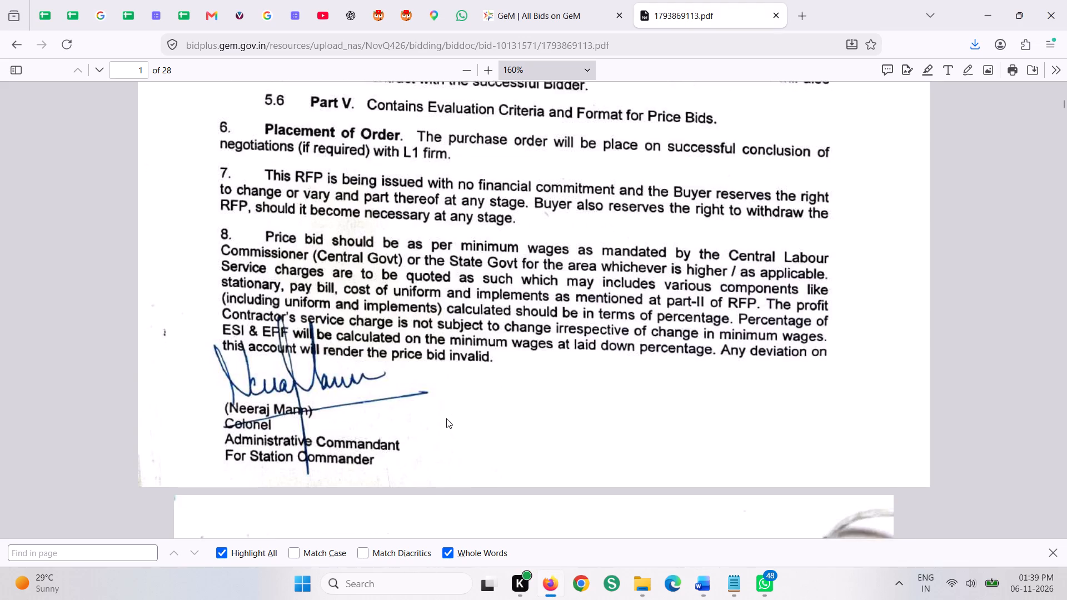
{"action": "scroll", "coordinate": [465, 370], "scroll_direction": "up", "scroll_amount": 1}
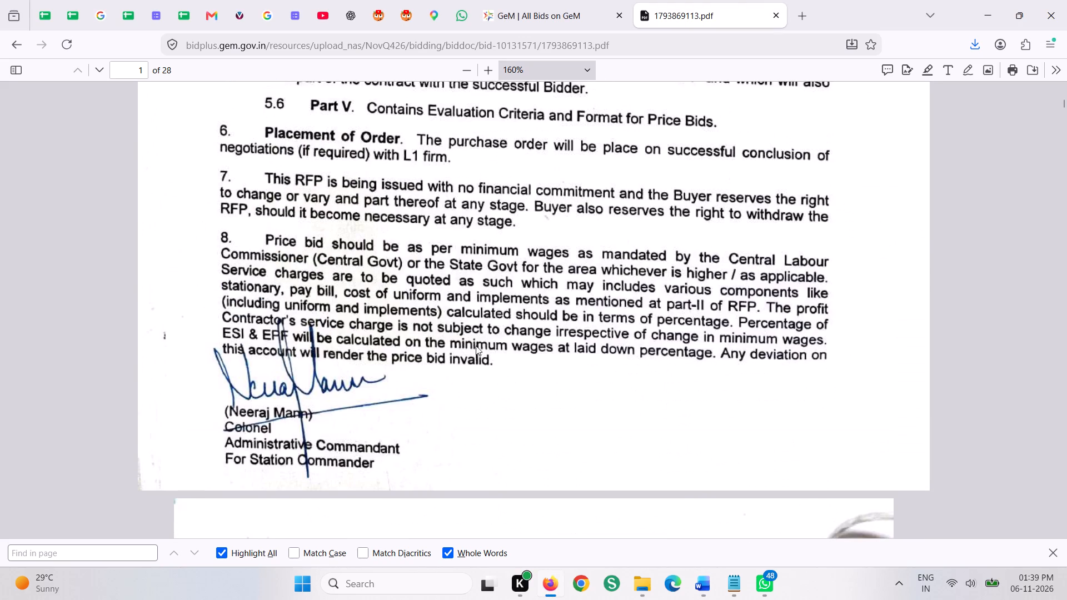
{"action": "scroll", "coordinate": [477, 342], "scroll_direction": "down", "scroll_amount": 2}
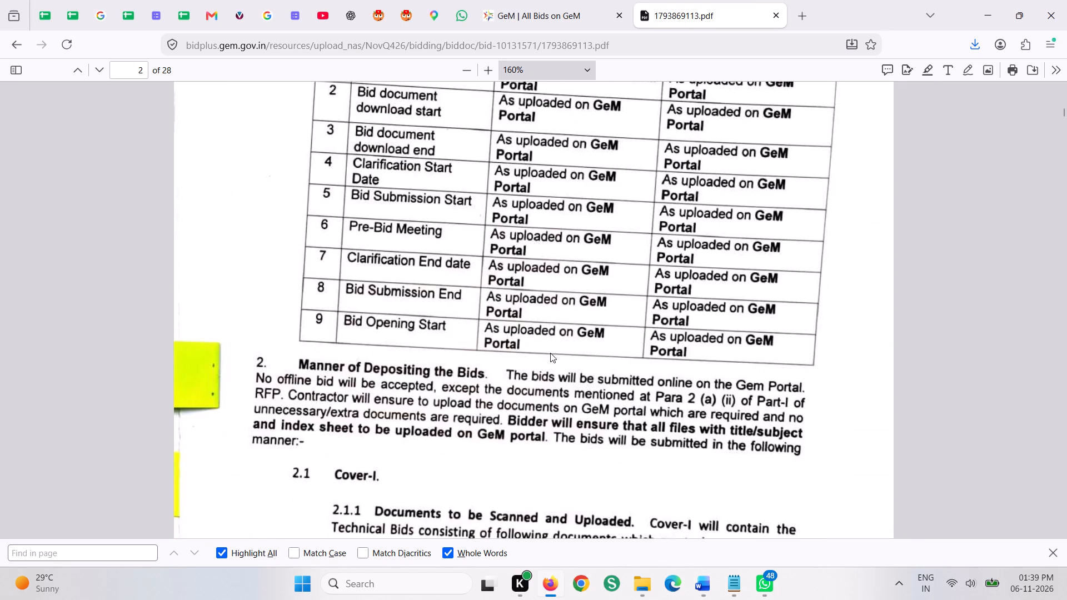
{"action": "scroll", "coordinate": [550, 353], "scroll_direction": "down", "scroll_amount": 1}
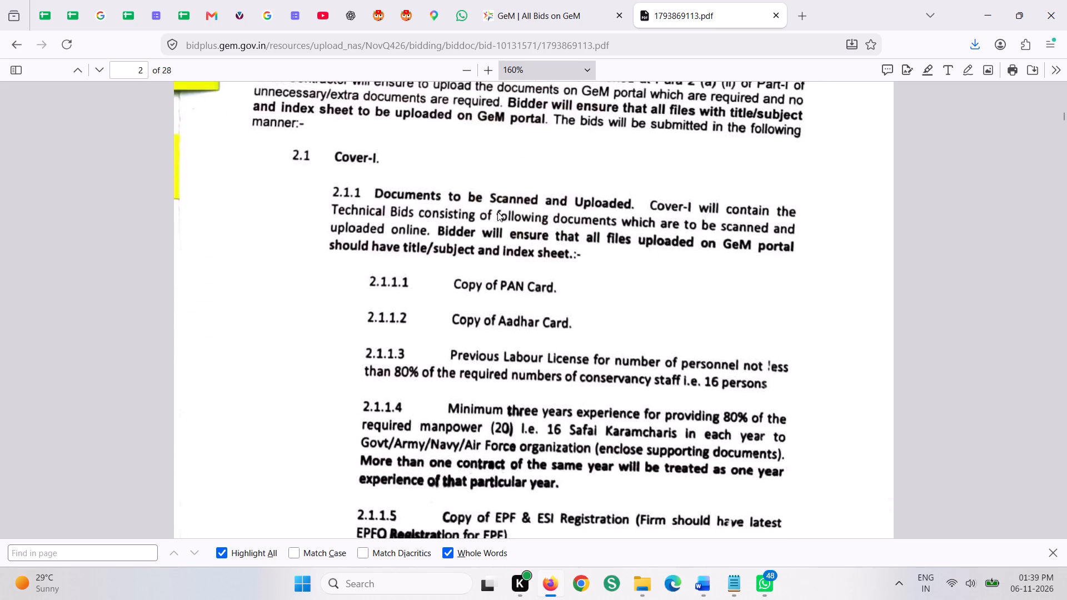
{"action": "double_click", "coordinate": [464, 71]}
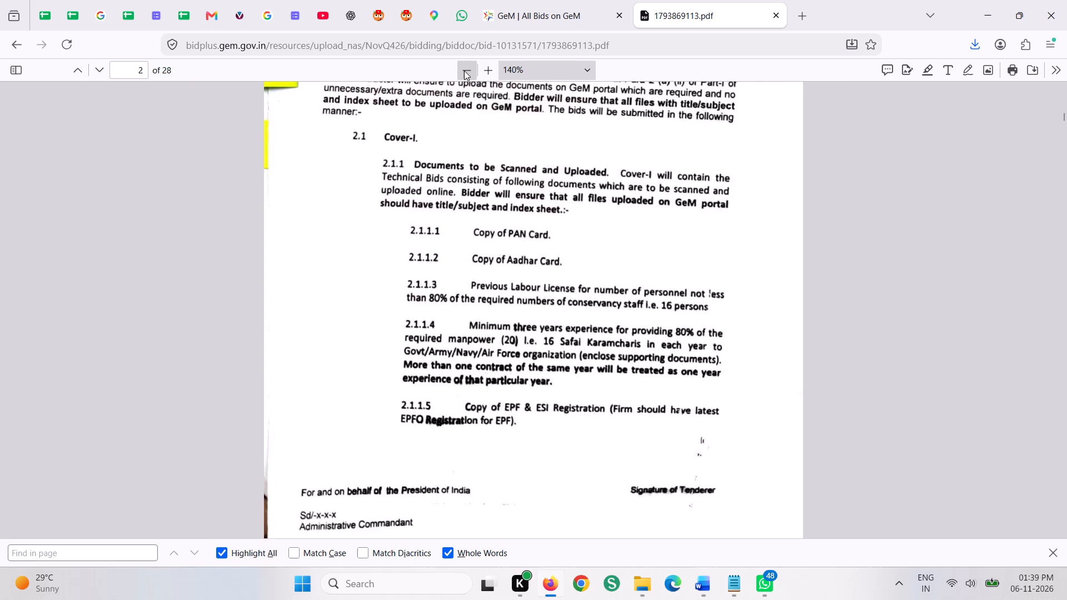
{"action": "key", "text": "ctrl+shift+s"}
{"action": "left_click_drag", "start_coordinate": [313, 132], "coordinate": [835, 256]}
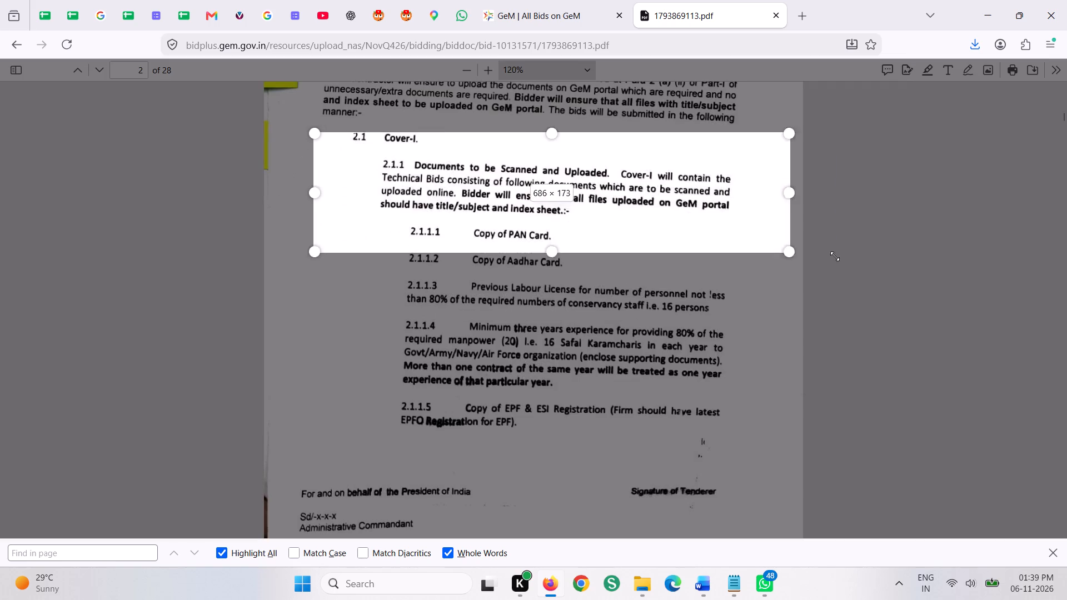
{"action": "left_click_drag", "start_coordinate": [835, 256], "coordinate": [821, 448]}
{"action": "left_click", "coordinate": [712, 476]}
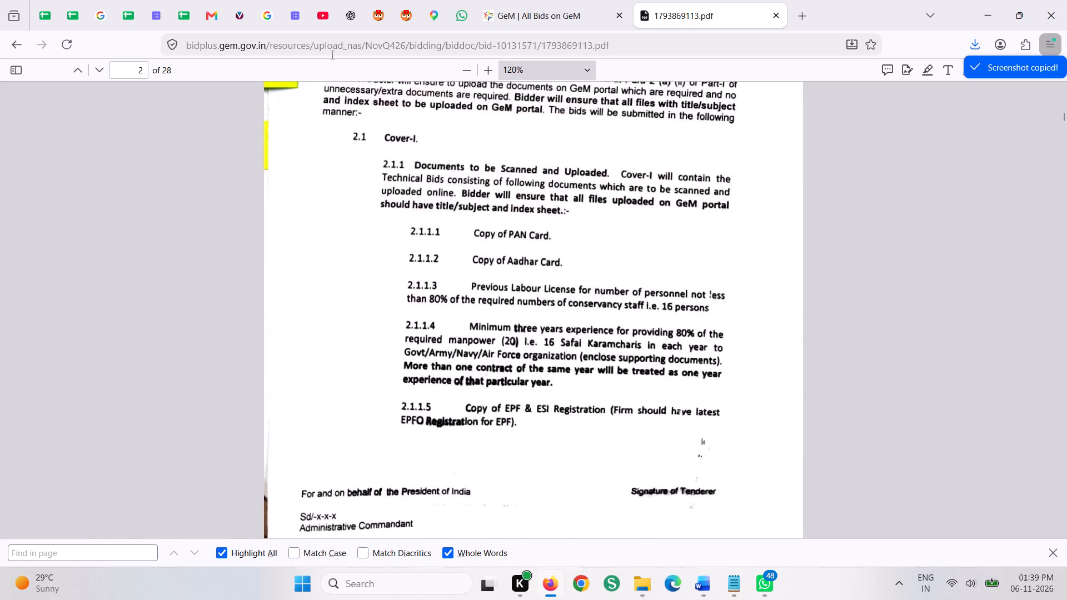
Run a Google image search with the copied screenshot of the Cover-I document requirements.
{"action": "left_click", "coordinate": [267, 12]}
{"action": "left_click", "coordinate": [784, 103]}
{"action": "left_click", "coordinate": [746, 100]}
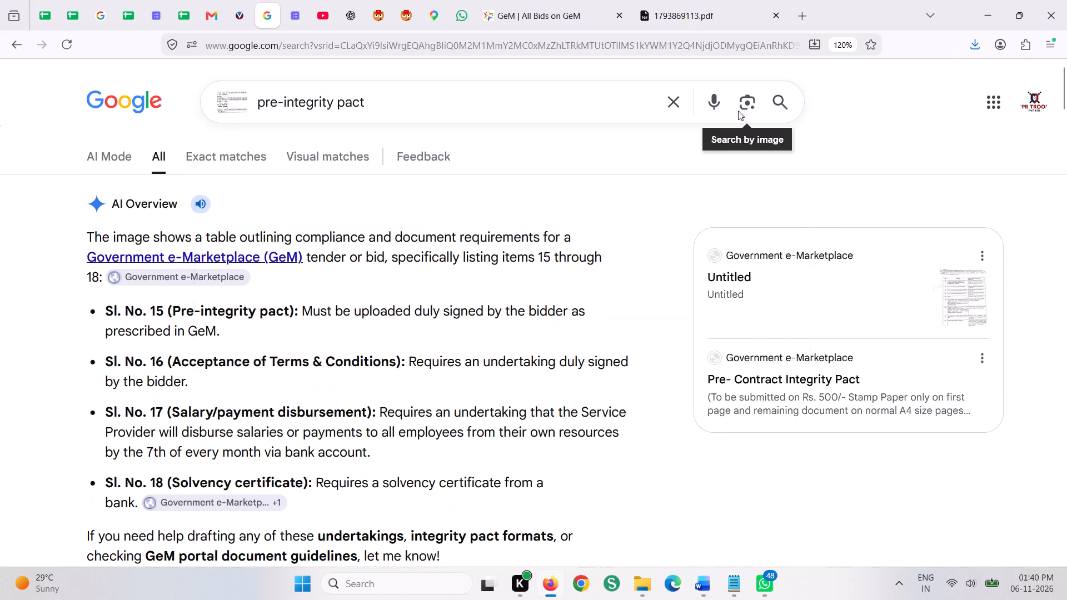
{"action": "left_click", "coordinate": [503, 324]}
{"action": "key", "text": "ctrl+v"}
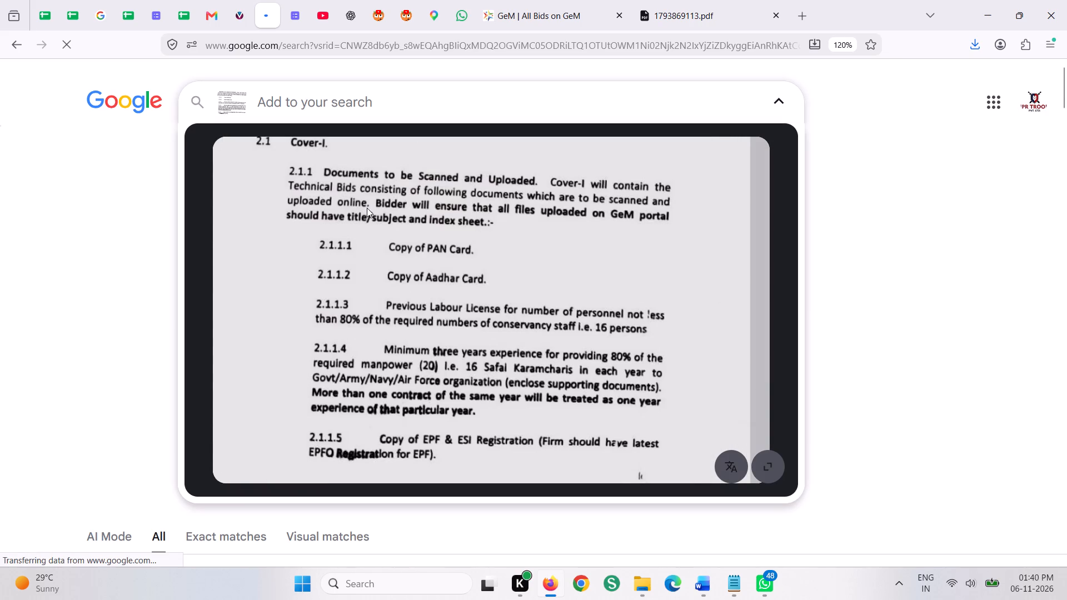
In the Word list, enter COPY OF PAN ,AADHAR CARD as item 8 and start item 9 on a new line.
{"action": "key", "text": "alt+Tab"}
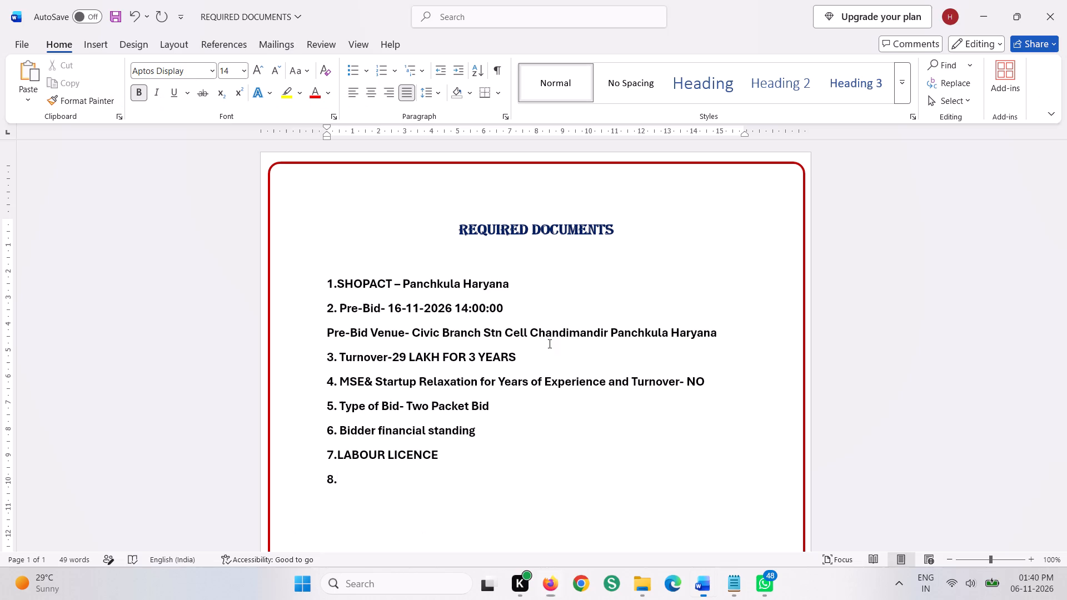
{"action": "type", "text": "COPY OF"}
{"action": "key", "text": "space"}
{"action": "type", "text": "PAN"}
{"action": "key", "text": "space"}
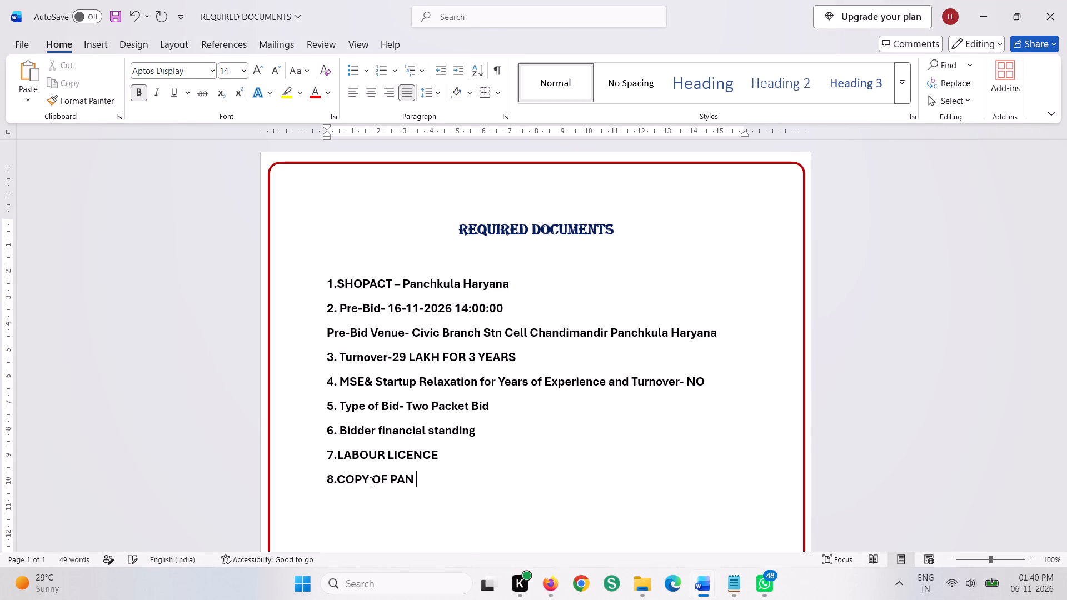
{"action": "key", "text": "alt+Tab"}
{"action": "key", "text": "alt+Tab"}
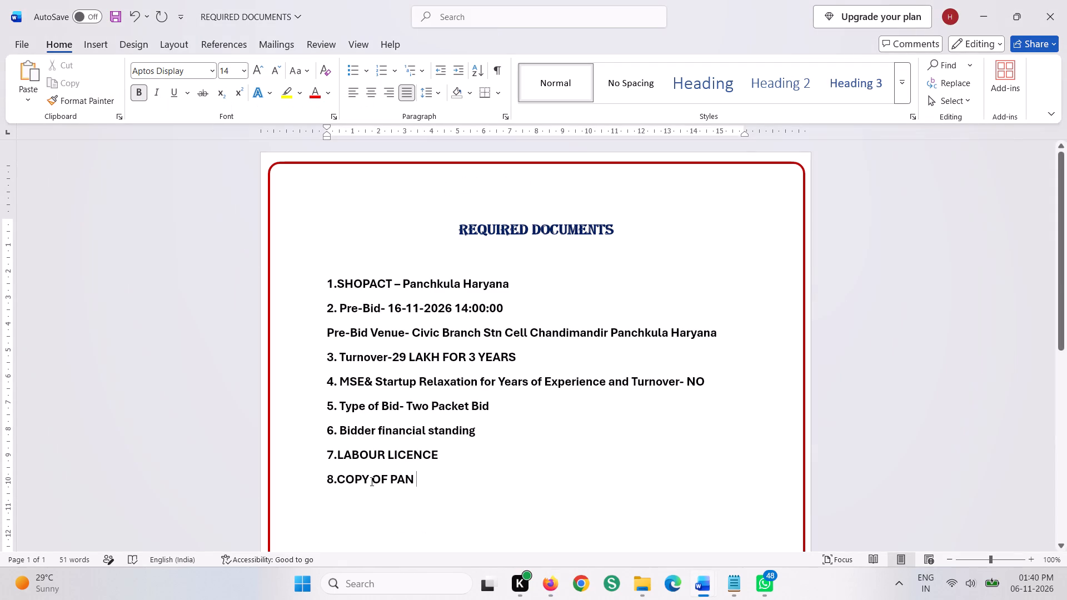
{"action": "key", "text": "comma"}
{"action": "key", "text": "alt+Tab"}
{"action": "key", "text": "alt+Tab"}
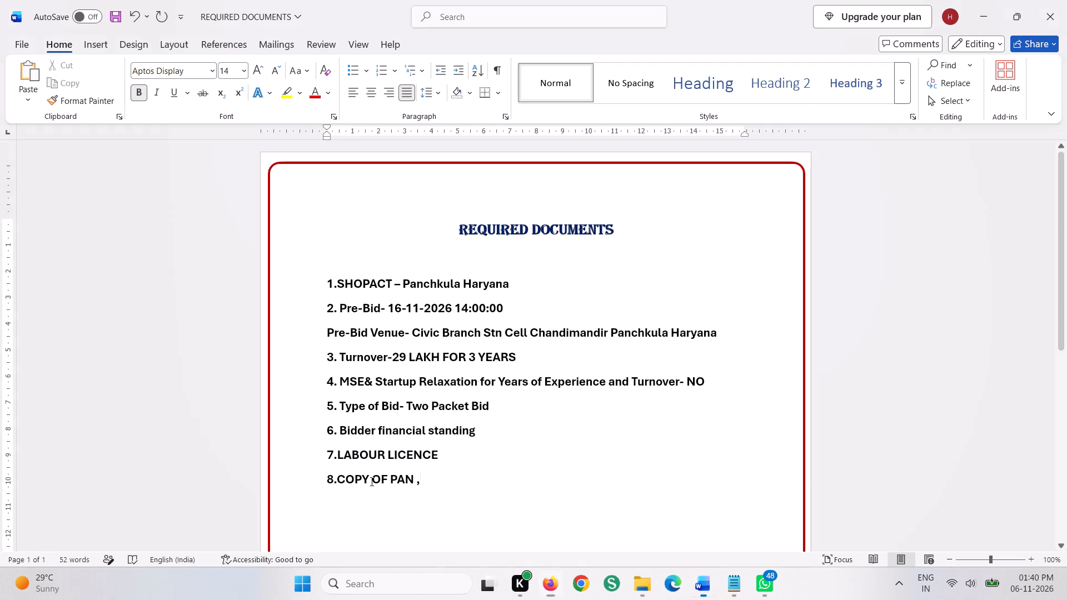
{"action": "type", "text": "AA"}
{"action": "key", "text": "d"}
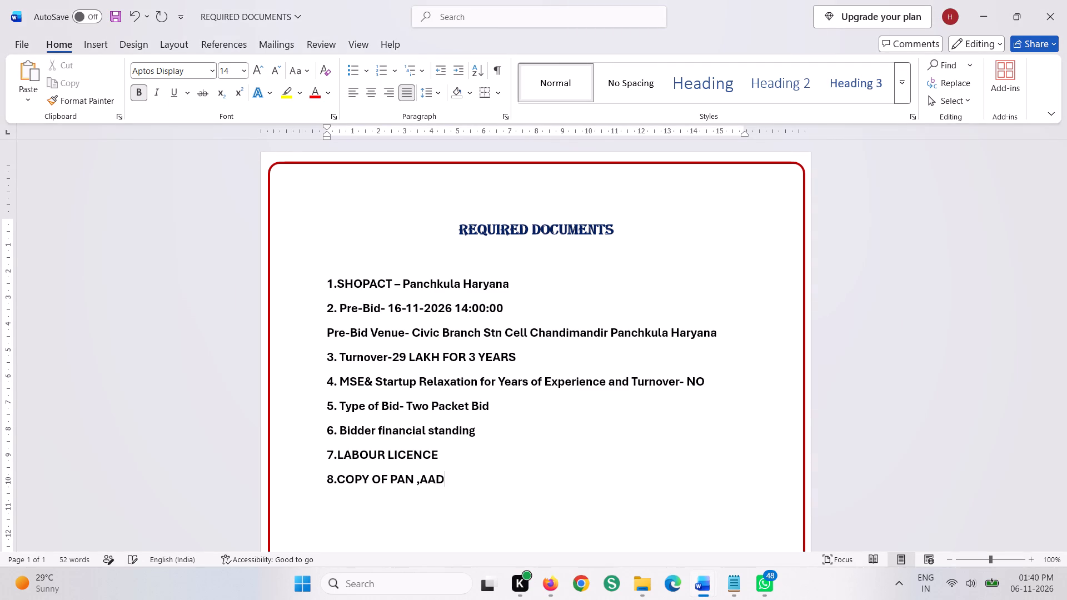
{"action": "type", "text": "HAR CARD"}
{"action": "key", "text": "Return"}
{"action": "type", "text": "9."}
Replace LABOUR LICENCE in item 7 with the clause 2.1.1.3 text on the previous labour license, copied from the searched image.
{"action": "key", "text": "alt+Tab"}
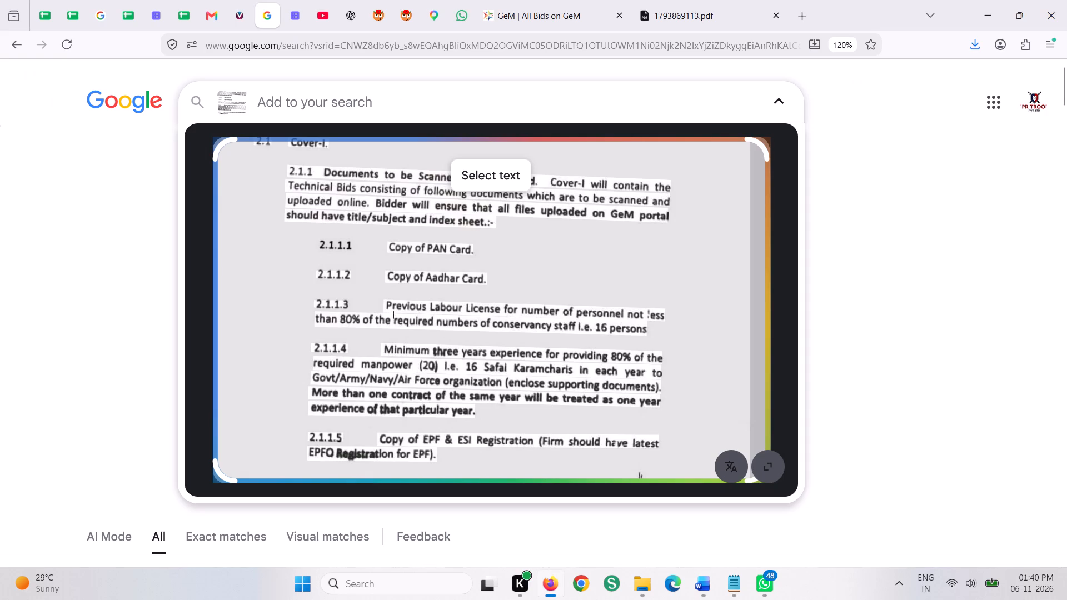
{"action": "left_click_drag", "start_coordinate": [390, 306], "coordinate": [641, 328]}
{"action": "left_click", "coordinate": [427, 269]}
{"action": "key", "text": "alt+Tab"}
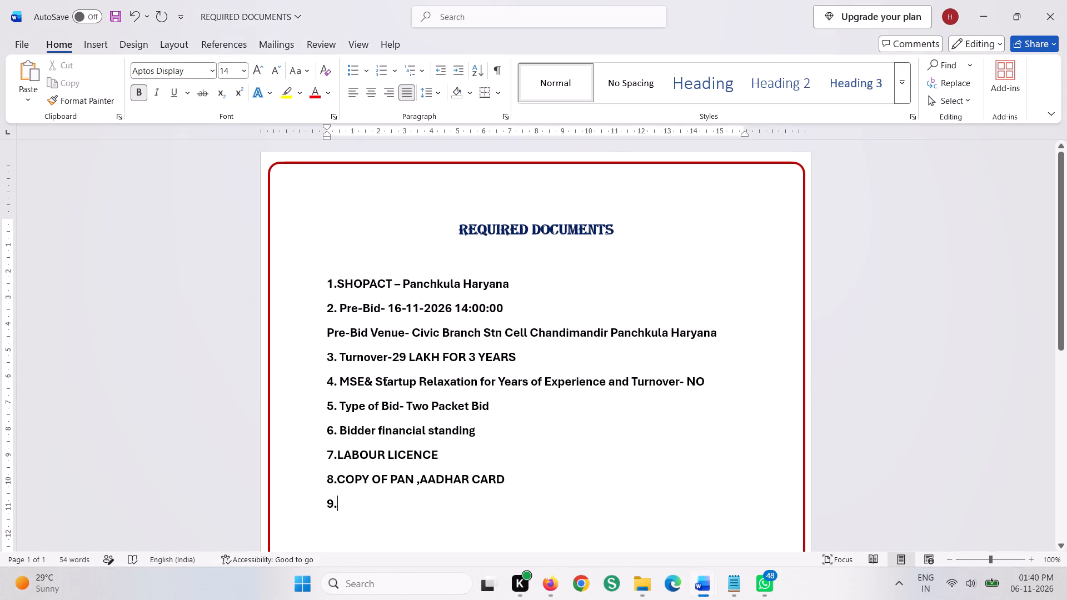
{"action": "left_click_drag", "start_coordinate": [340, 454], "coordinate": [444, 452]}
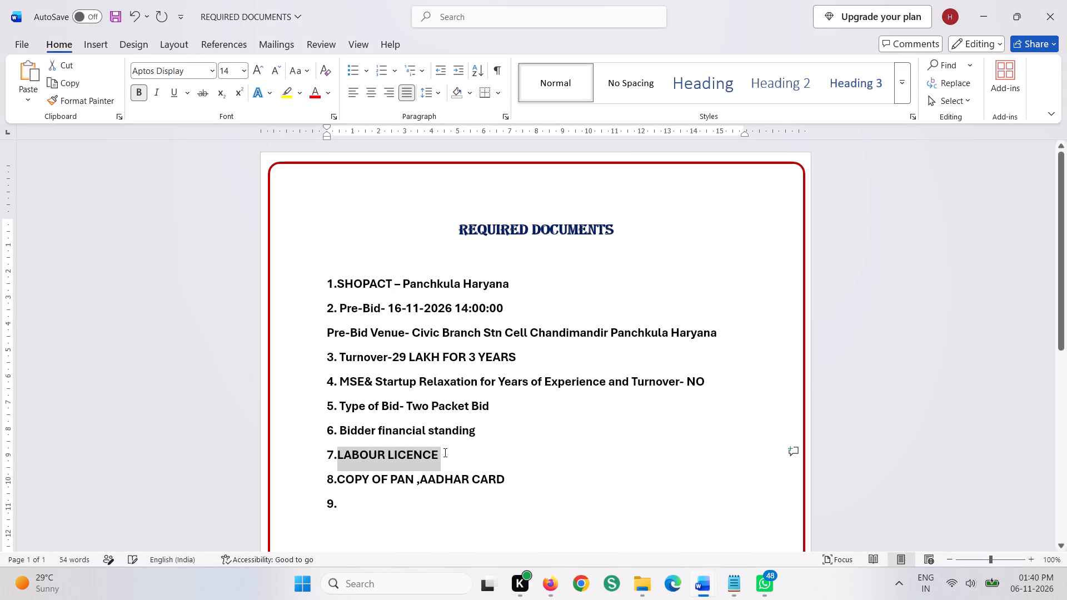
{"action": "key", "text": "ctrl+v"}
Copy the clause 2.1.1.4 text on minimum three years experience from the image into item 9, and start item 10.
{"action": "left_click", "coordinate": [365, 513]}
{"action": "key", "text": "alt+Tab"}
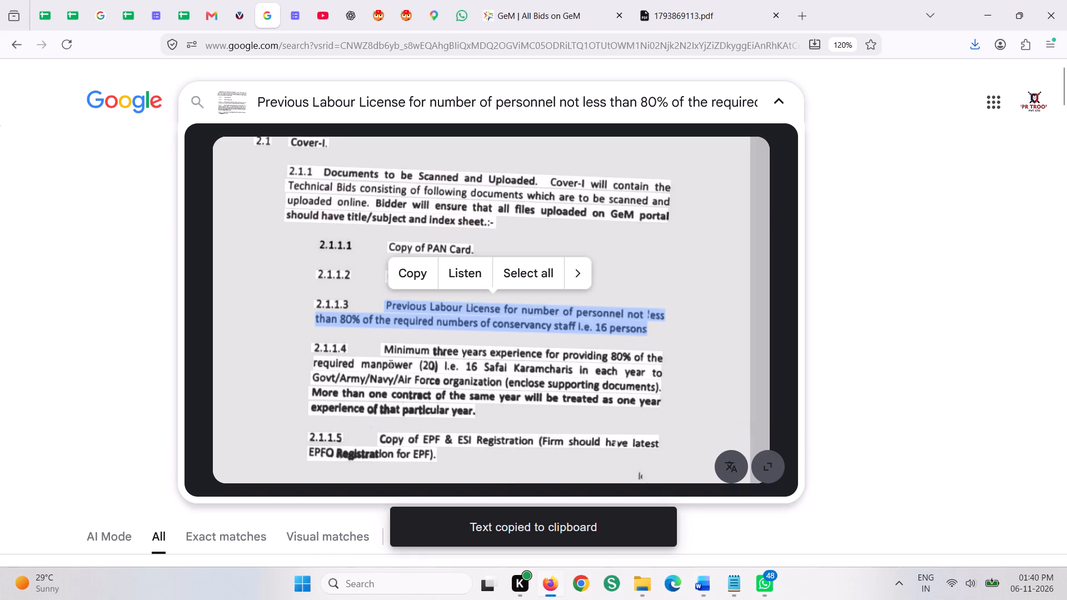
{"action": "left_click_drag", "start_coordinate": [393, 348], "coordinate": [503, 403]}
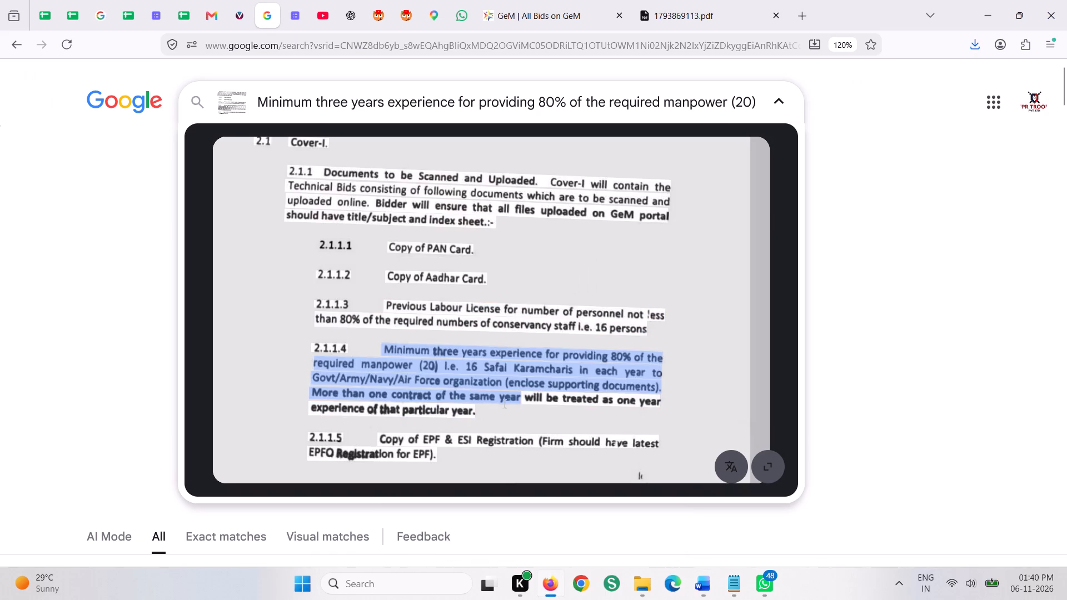
{"action": "left_click_drag", "start_coordinate": [503, 403], "coordinate": [664, 399]}
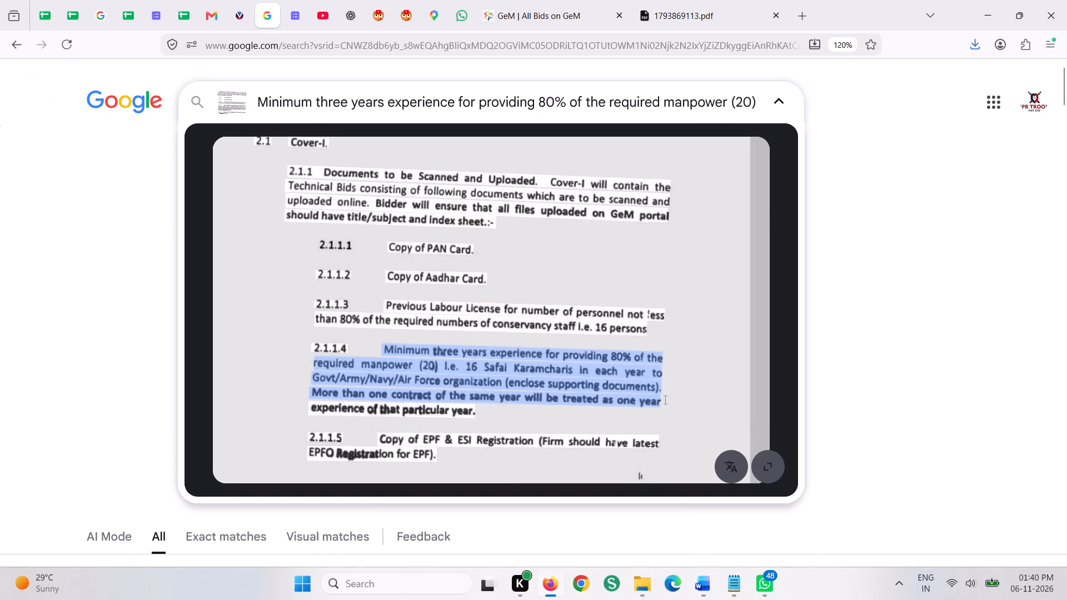
{"action": "left_click_drag", "start_coordinate": [664, 399], "coordinate": [538, 428]}
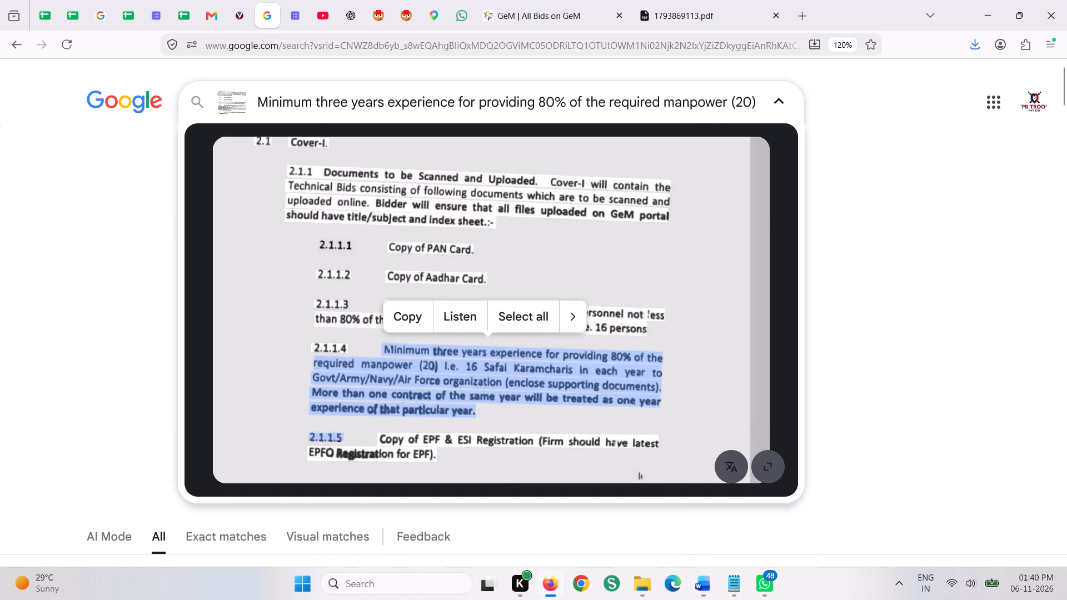
{"action": "left_click_drag", "start_coordinate": [390, 348], "coordinate": [478, 416]}
{"action": "left_click", "coordinate": [410, 316]}
{"action": "key", "text": "alt+Tab"}
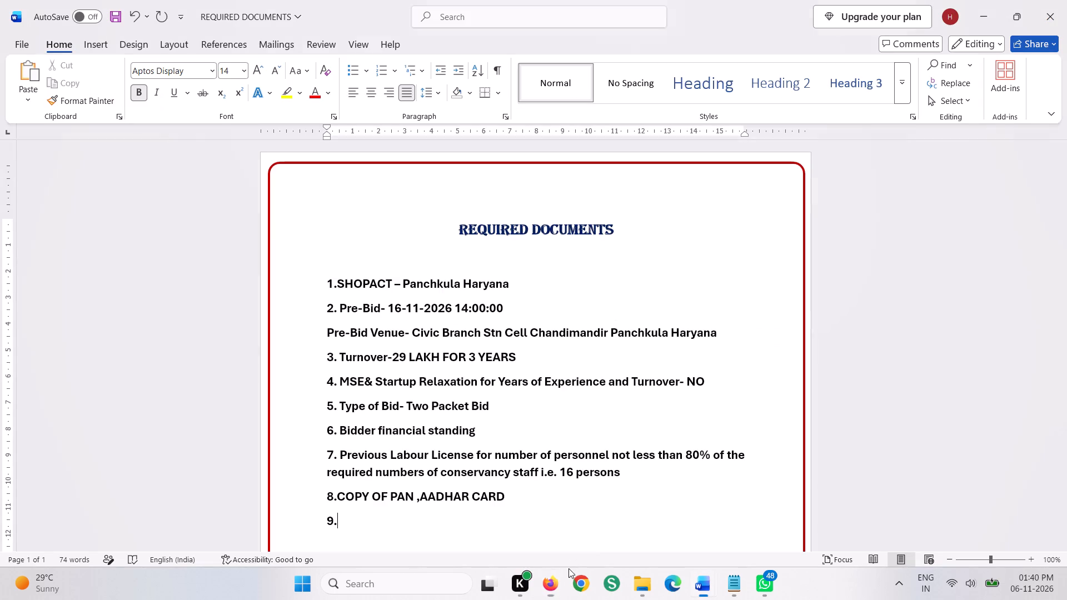
{"action": "key", "text": "ctrl+v"}
{"action": "key", "text": "Return"}
{"action": "key", "text": "2"}
{"action": "key", "text": "BackSpace"}
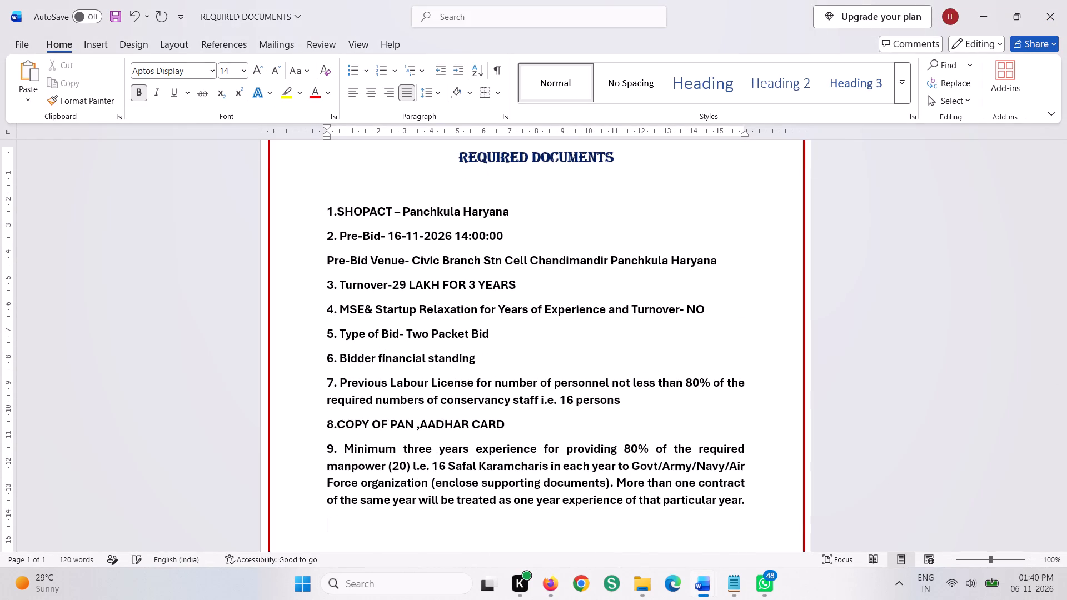
{"action": "type", "text": "10."}
Copy the clause 2.1.1.5 text on EPF & ESI Registration from the image into item 10, and start item 11.
{"action": "key", "text": "alt+Tab"}
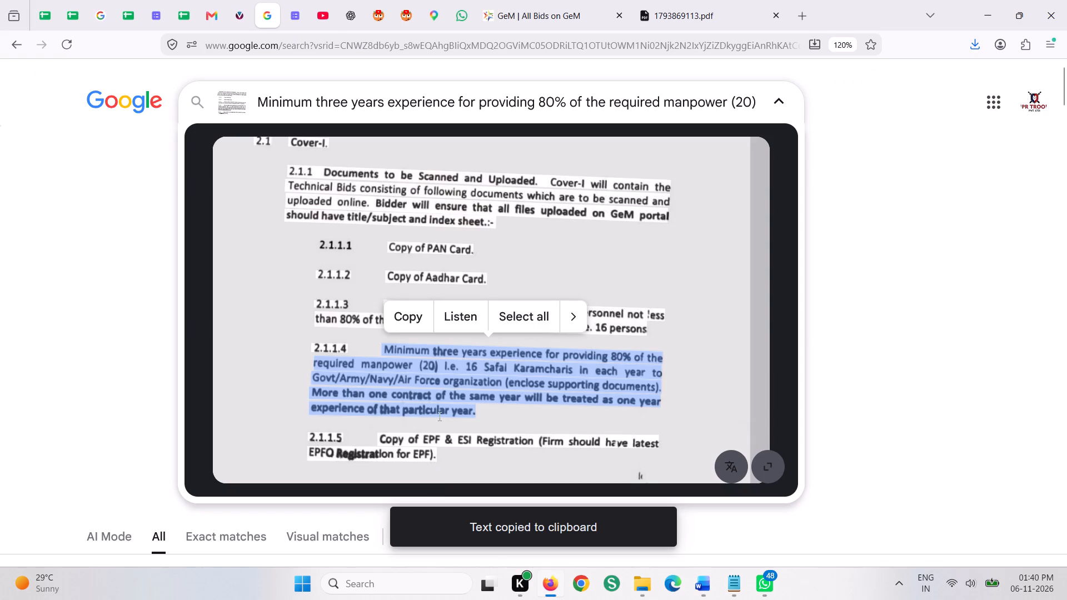
{"action": "left_click_drag", "start_coordinate": [391, 433], "coordinate": [453, 453]}
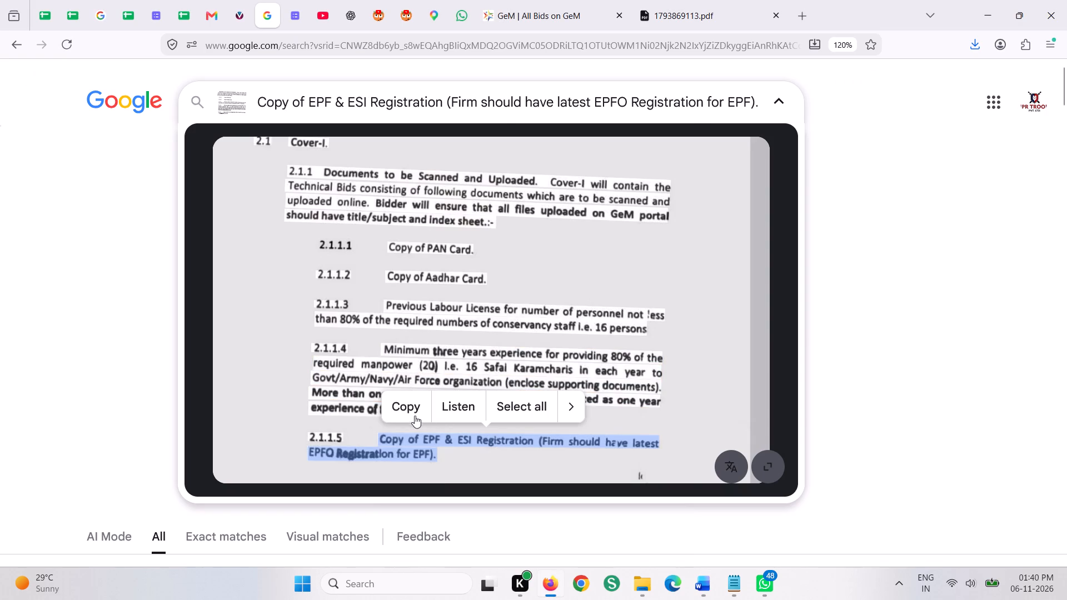
{"action": "left_click", "coordinate": [415, 399]}
{"action": "key", "text": "Tab"}
{"action": "key", "text": "alt+Tab"}
{"action": "key", "text": "ctrl+v"}
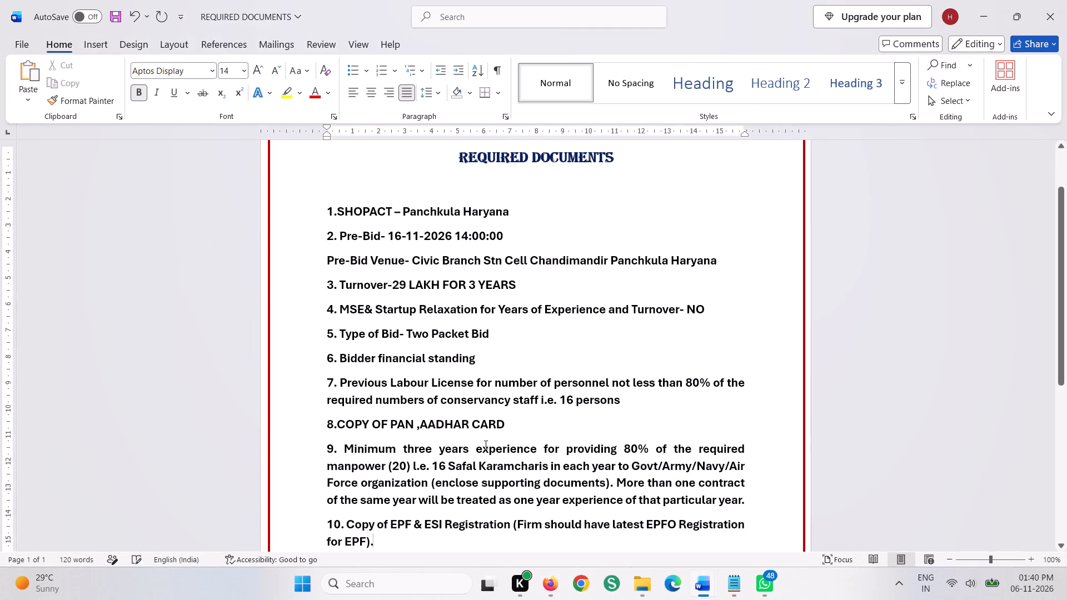
{"action": "key", "text": "Return"}
{"action": "type", "text": "11."}
Copy a screenshot of Cover-I items 2.1.1.6 to 2.1.1.20 from page 3 of 1793869113.pdf, zoomed out to 70%.
{"action": "key", "text": "alt+Tab"}
{"action": "left_click", "coordinate": [710, 0]}
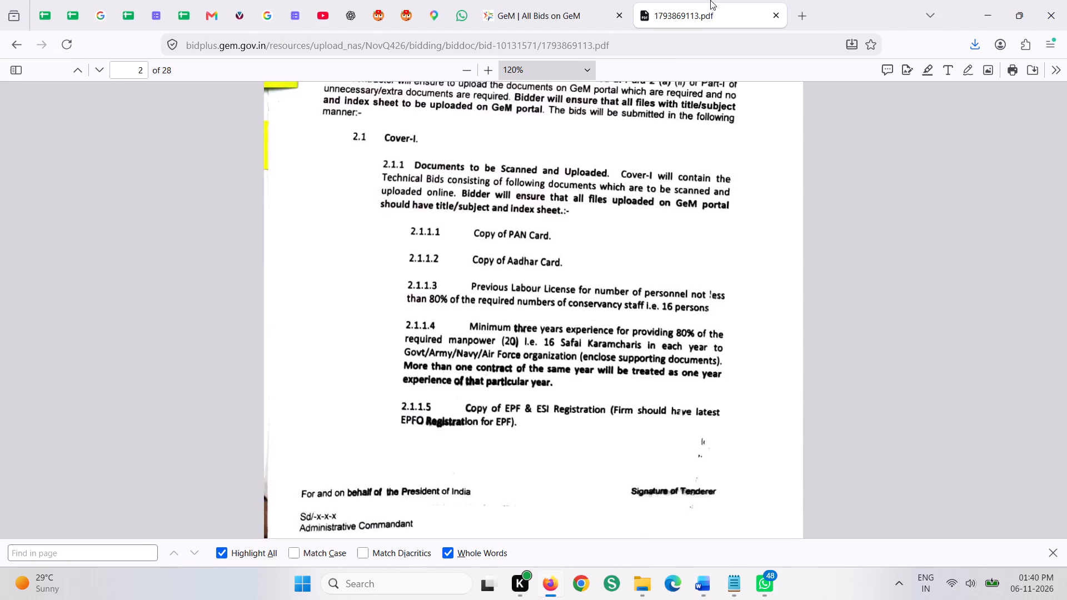
{"action": "scroll", "coordinate": [588, 217], "scroll_direction": "down", "scroll_amount": 2}
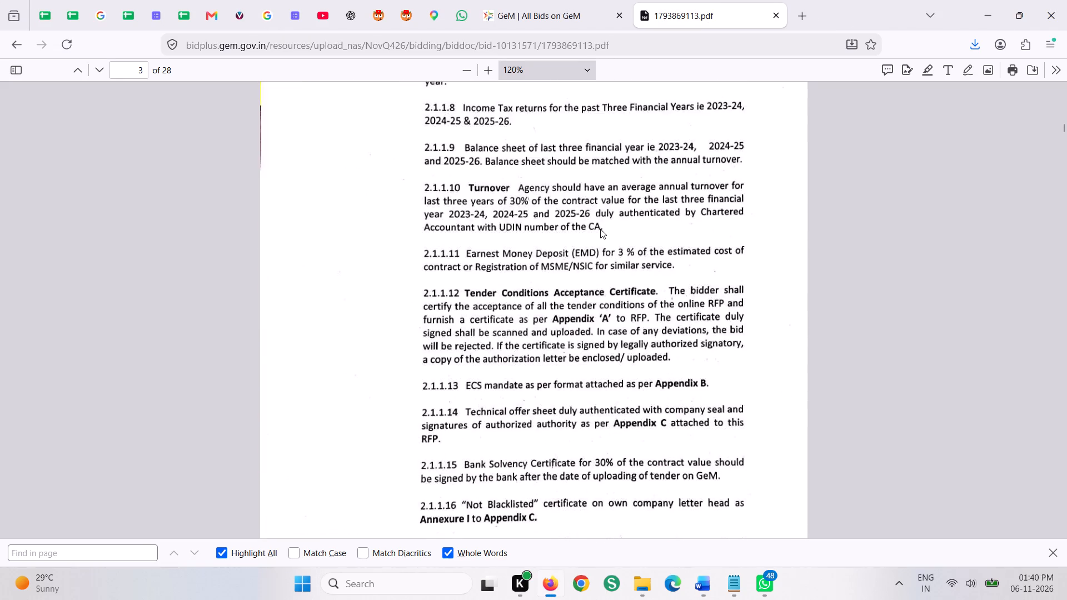
{"action": "double_click", "coordinate": [456, 70]}
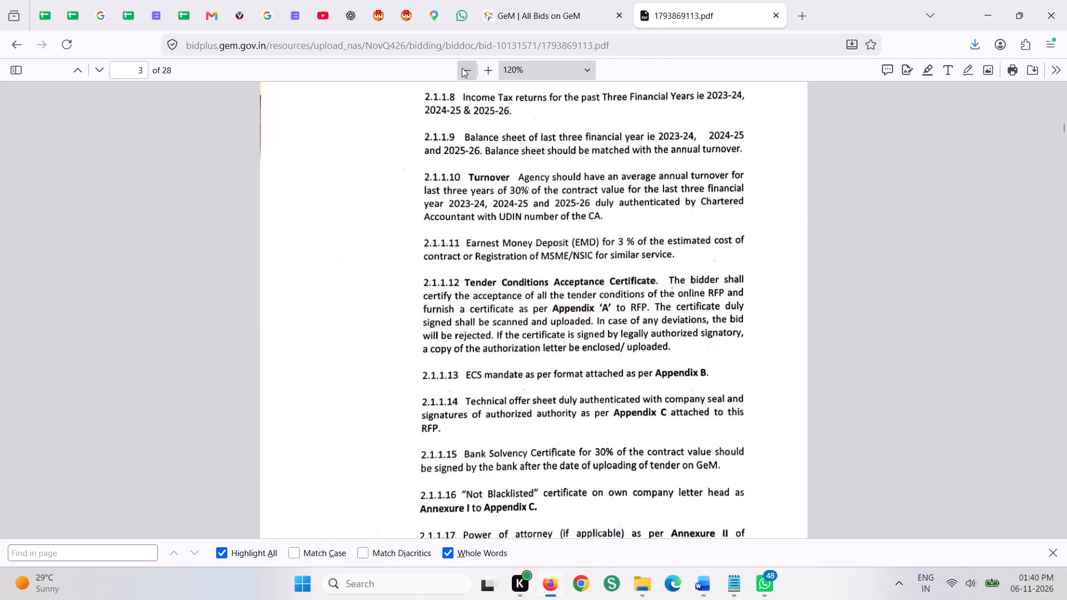
{"action": "double_click", "coordinate": [462, 68]}
{"action": "left_click", "coordinate": [462, 68]}
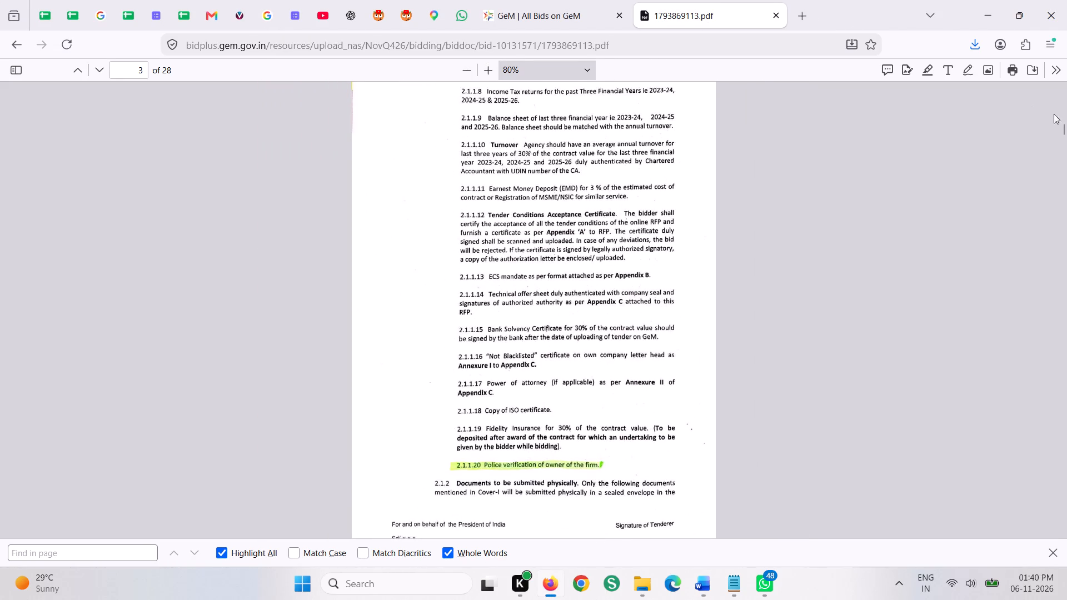
{"action": "left_click", "coordinate": [1066, 87]}
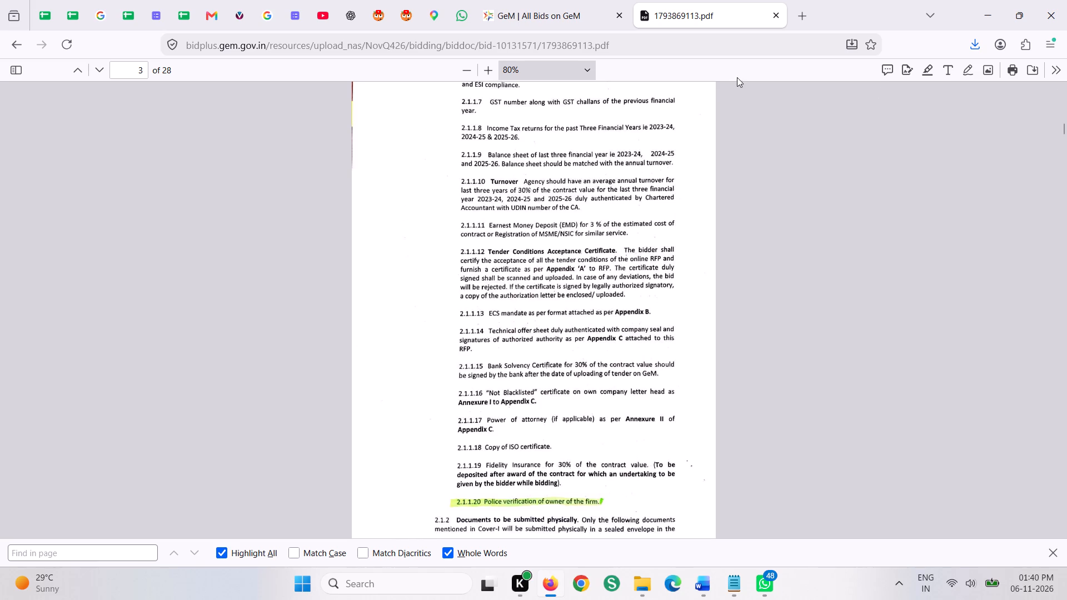
{"action": "left_click", "coordinate": [468, 71]}
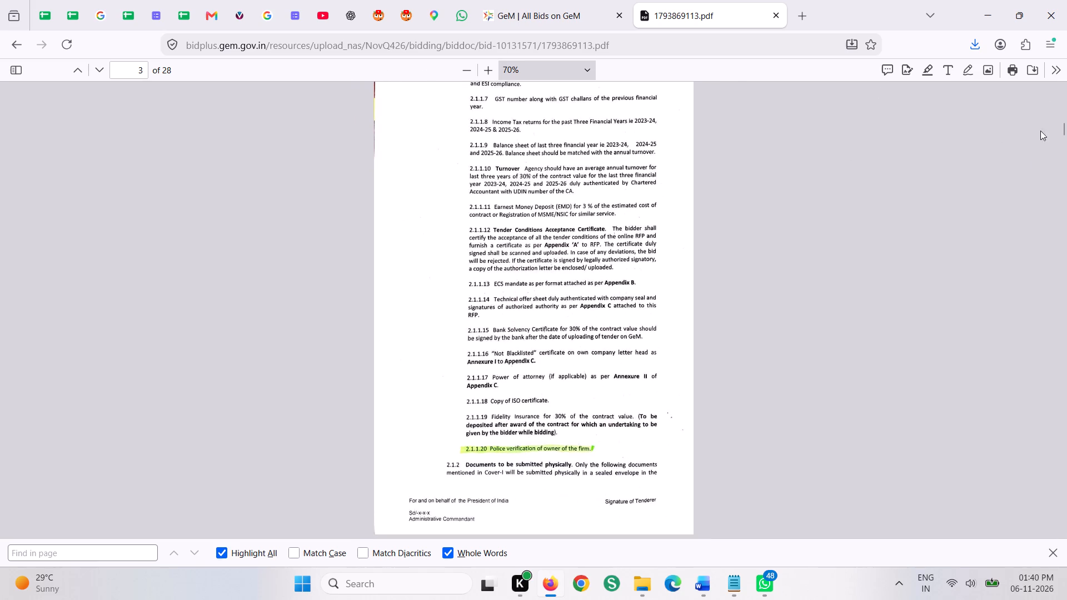
{"action": "left_click", "coordinate": [1062, 88]}
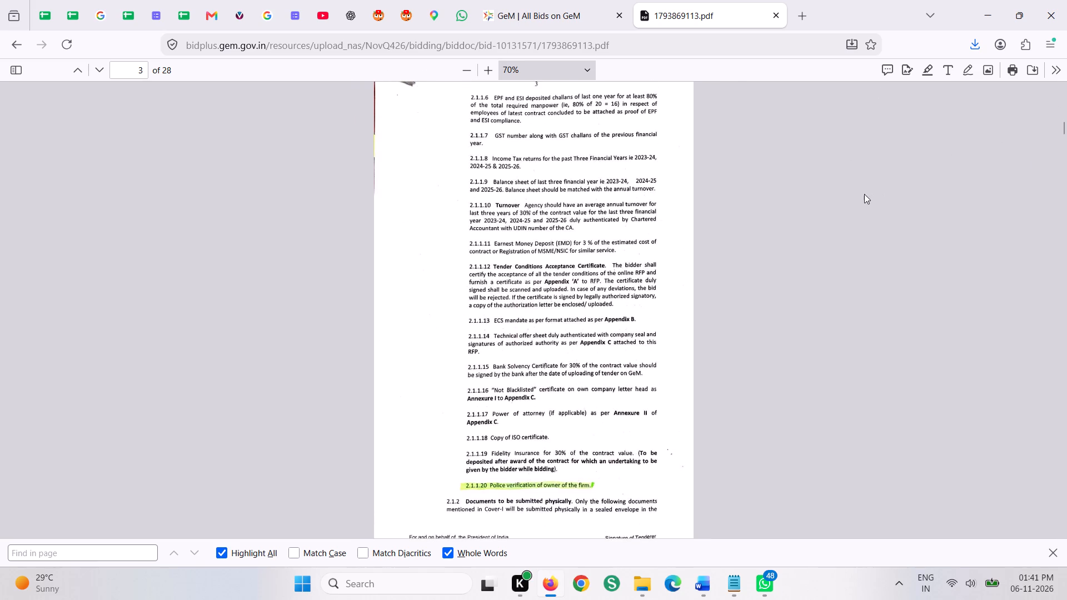
{"action": "key", "text": "ctrl+shift+s"}
{"action": "left_click_drag", "start_coordinate": [408, 88], "coordinate": [714, 487]}
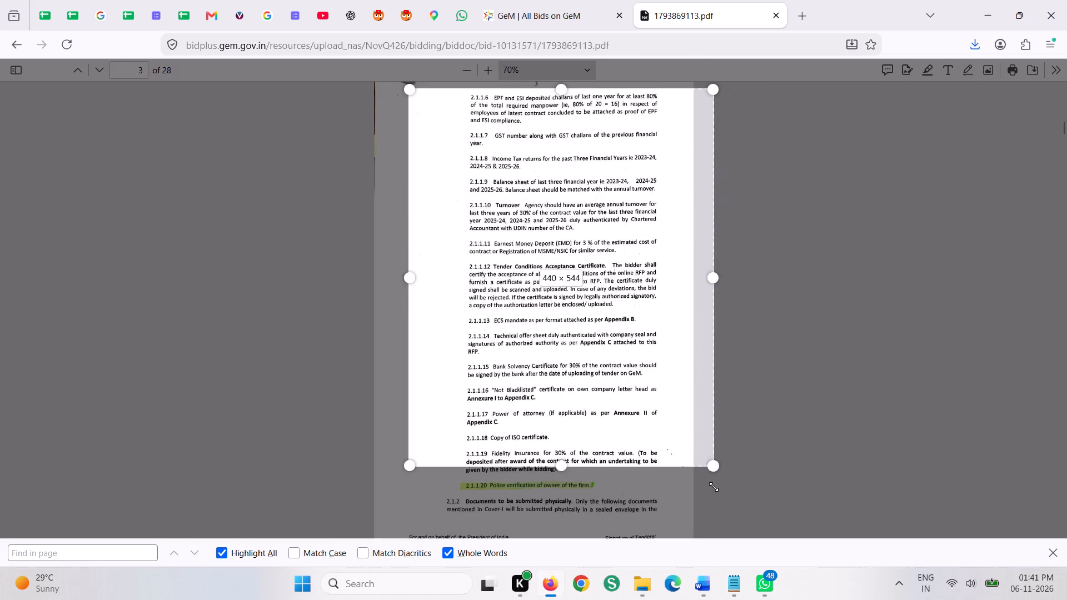
{"action": "left_click_drag", "start_coordinate": [714, 487], "coordinate": [705, 531]}
{"action": "left_click", "coordinate": [610, 513]}
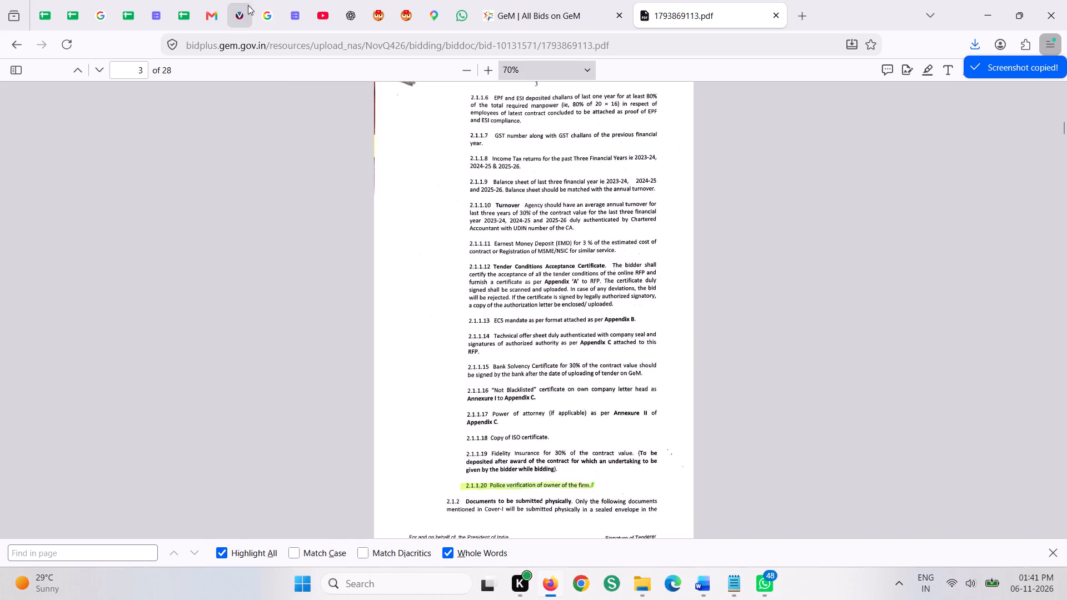
Run a new Google image search with the copied screenshot of the page 3 requirements.
{"action": "left_click", "coordinate": [256, 9]}
{"action": "left_click", "coordinate": [767, 102]}
{"action": "left_click", "coordinate": [752, 107]}
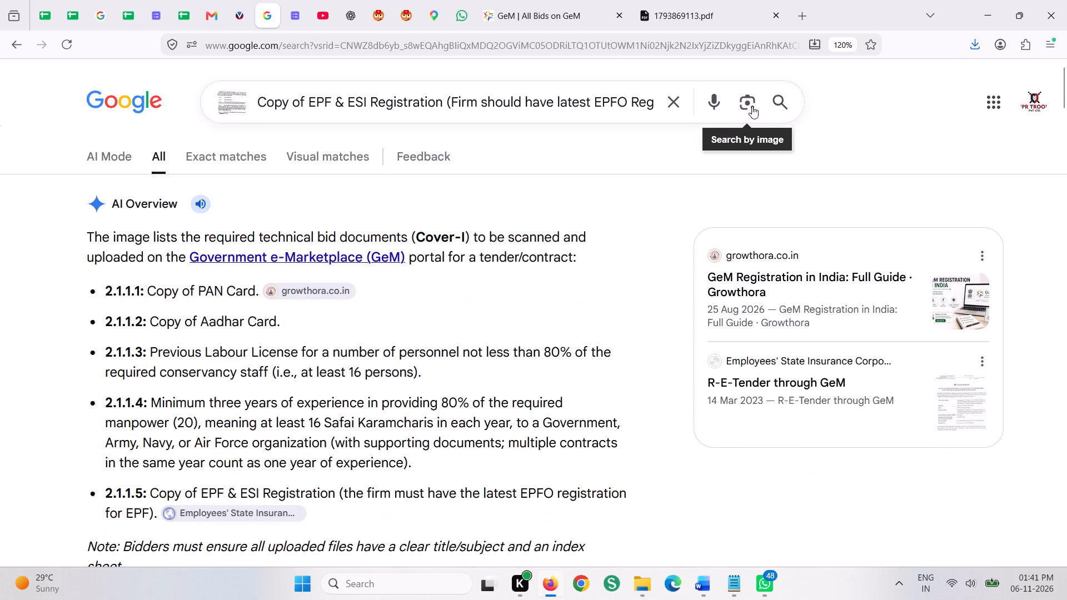
{"action": "left_click", "coordinate": [506, 333]}
{"action": "key", "text": "ctrl+v"}
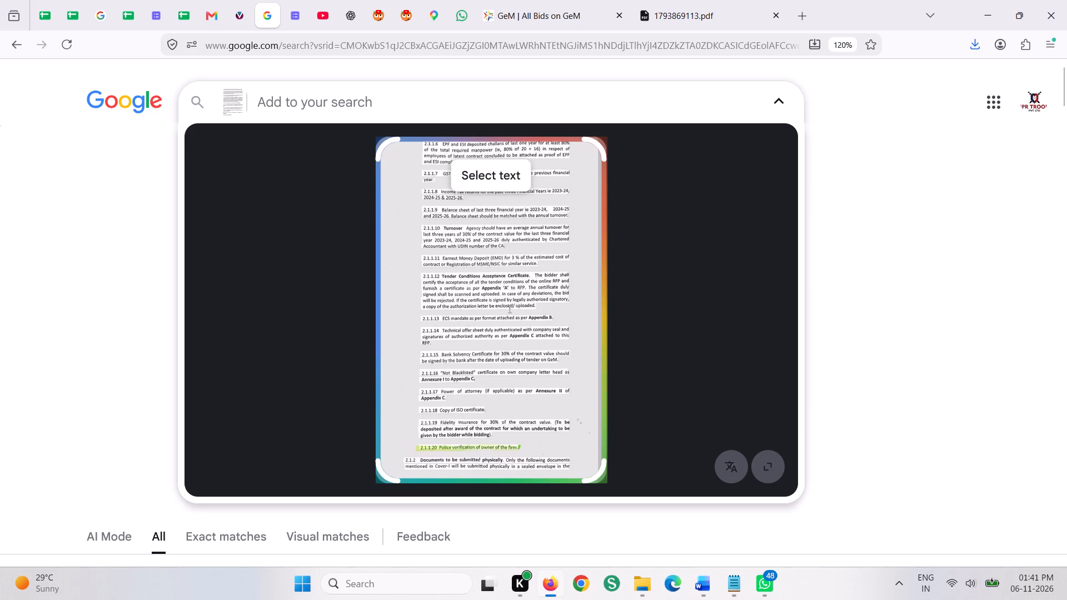
Copy the clause 2.1.1.6 text on EPF and ESI deposited challans from the image into item 11, and start item 12.
{"action": "left_click", "coordinate": [443, 144]}
{"action": "left_click_drag", "start_coordinate": [443, 143], "coordinate": [446, 164]}
{"action": "left_click", "coordinate": [418, 192]}
{"action": "key", "text": "alt+Tab"}
{"action": "key", "text": "ctrl+v"}
{"action": "key", "text": "Return"}
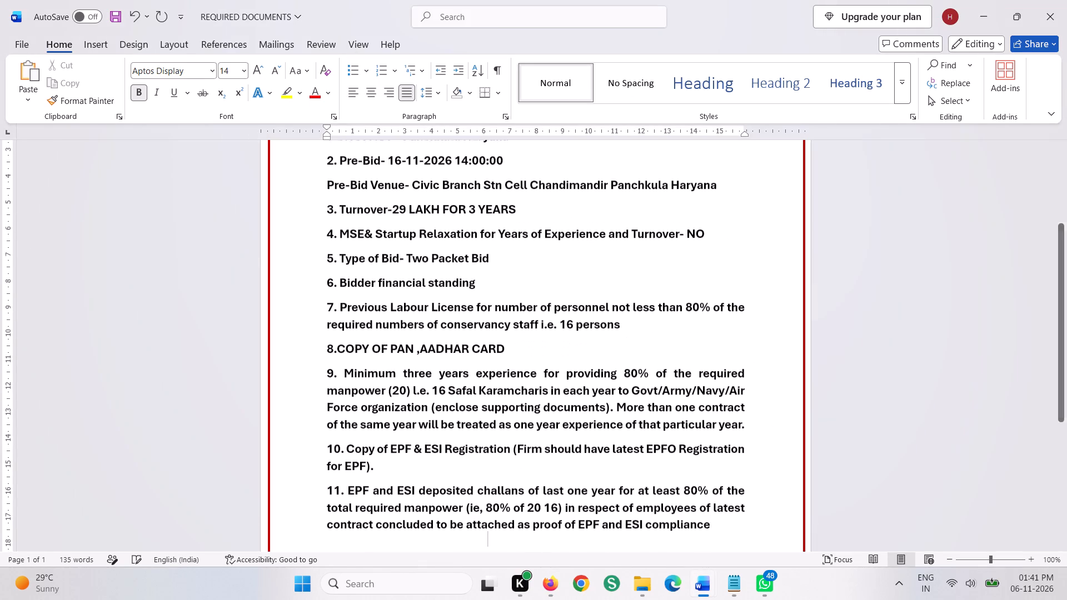
{"action": "type", "text": "12."}
Copy the clause 2.1.1.7 text on the GST number and GST challans into item 12, and start item 13.
{"action": "key", "text": "alt+Tab"}
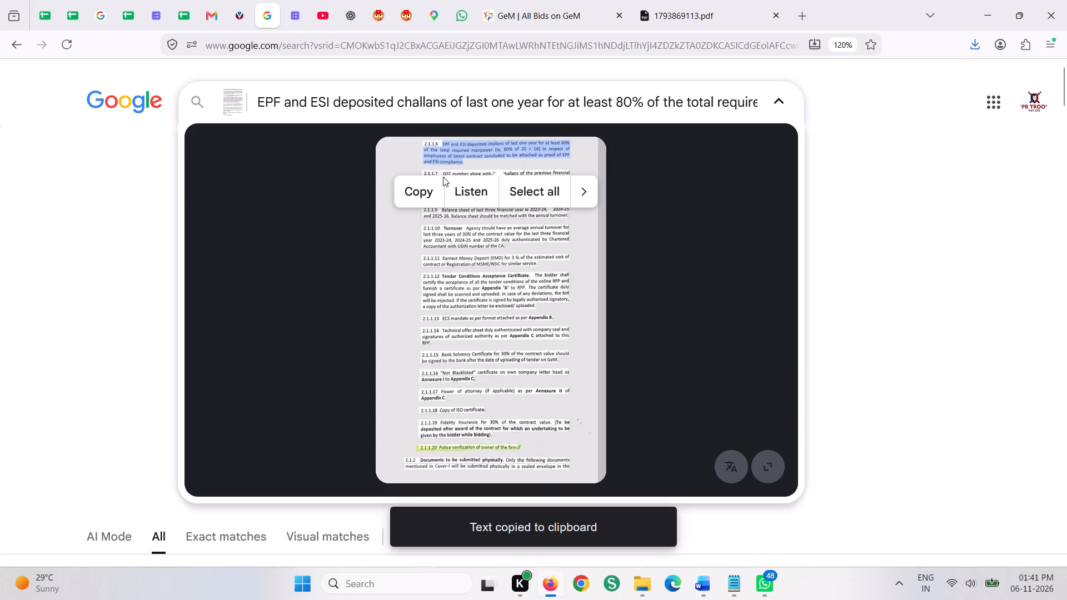
{"action": "left_click_drag", "start_coordinate": [447, 172], "coordinate": [456, 183]}
{"action": "left_click", "coordinate": [412, 202]}
{"action": "key", "text": "alt+Tab"}
{"action": "key", "text": "ctrl+v"}
{"action": "key", "text": "Return"}
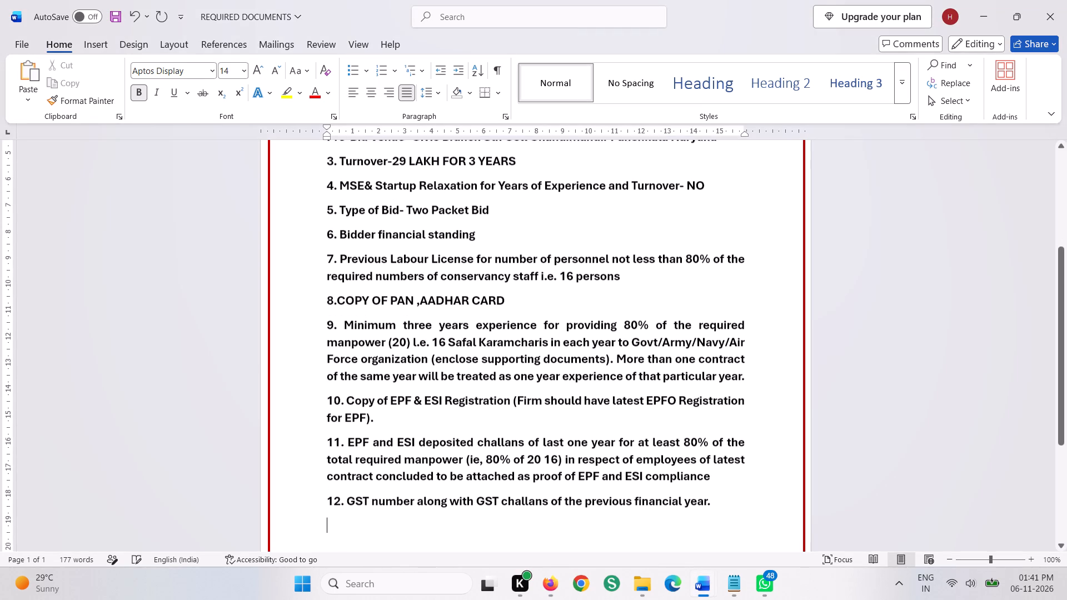
{"action": "type", "text": "13."}
Copy the clause 2.1.1.8 text on Income Tax returns for three financial years from the image into item 13, and start item 14.
{"action": "key", "text": "alt+Tab"}
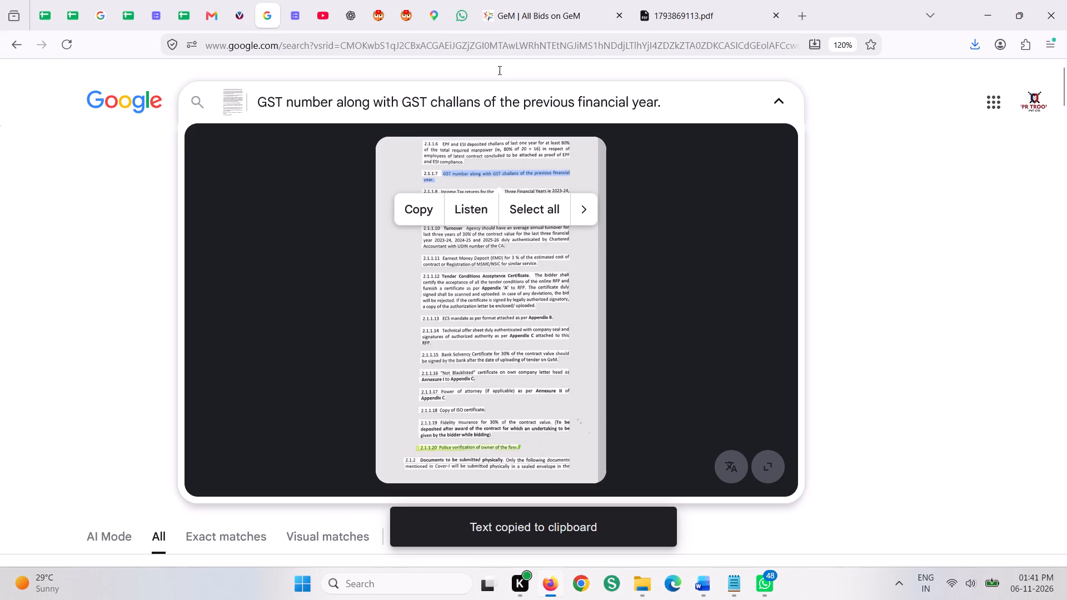
{"action": "left_click_drag", "start_coordinate": [441, 189], "coordinate": [499, 202]}
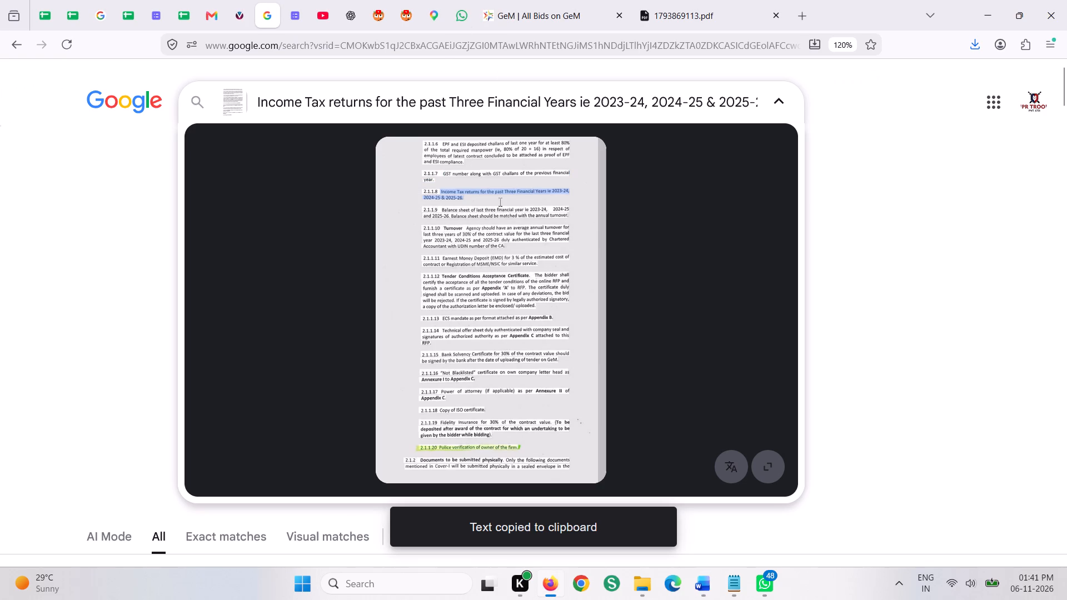
{"action": "left_click_drag", "start_coordinate": [499, 202], "coordinate": [474, 204]}
{"action": "left_click_drag", "start_coordinate": [440, 190], "coordinate": [460, 198]}
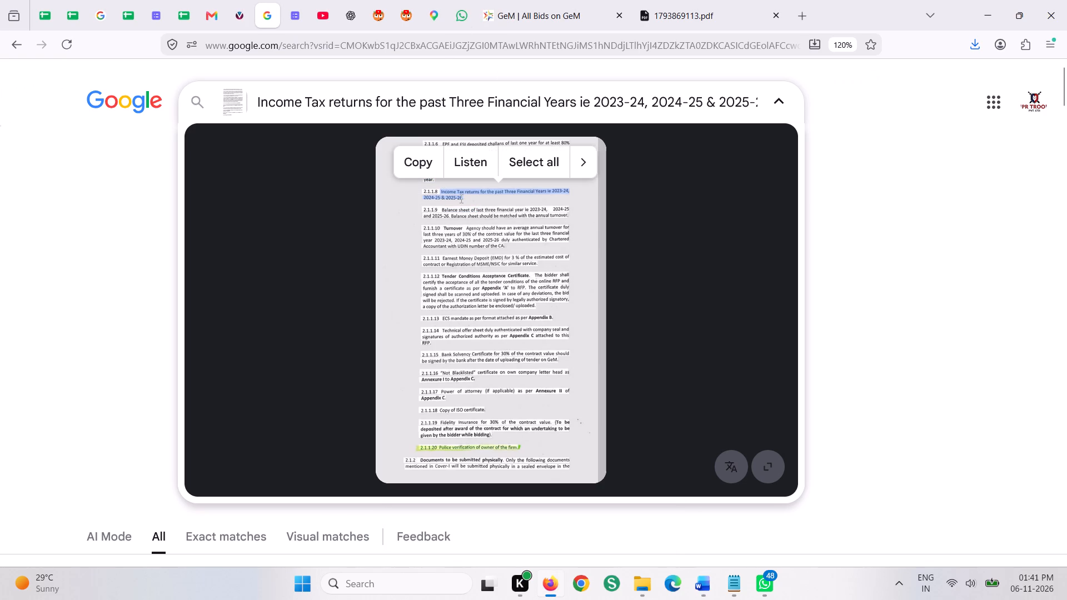
{"action": "left_click", "coordinate": [412, 161]}
{"action": "key", "text": "alt+Tab"}
{"action": "key", "text": "ctrl+v"}
{"action": "key", "text": "Return"}
{"action": "type", "text": "14."}
Copy the first sentence of clause 2.1.1.9, on the last three years' balance sheet, into item 14, and start item 15.
{"action": "key", "text": "alt+Tab"}
{"action": "left_click_drag", "start_coordinate": [444, 211], "coordinate": [444, 212]}
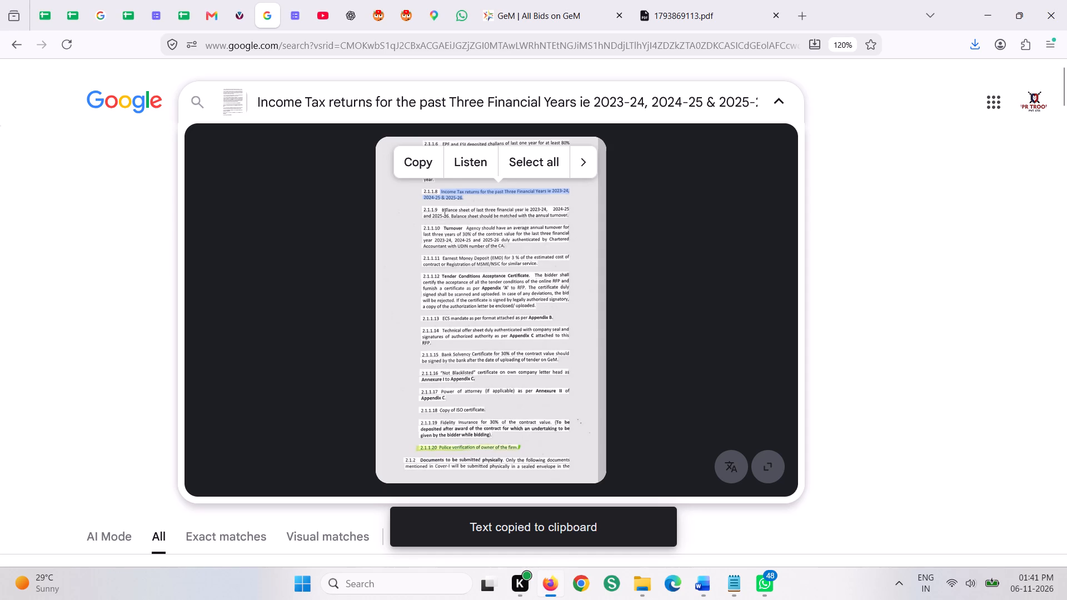
{"action": "left_click_drag", "start_coordinate": [444, 212], "coordinate": [447, 217]}
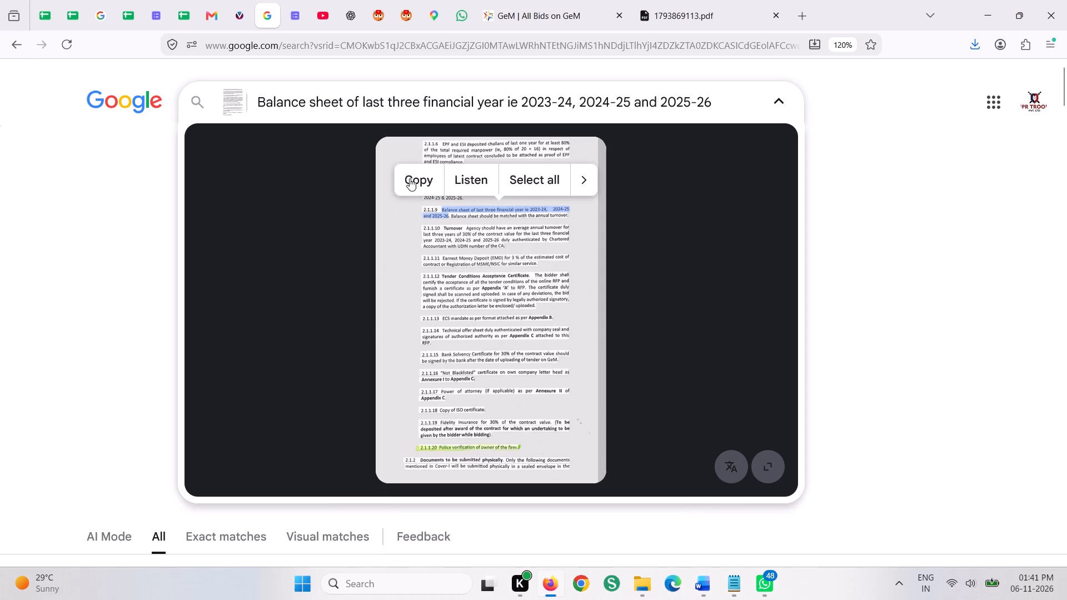
{"action": "left_click", "coordinate": [408, 174]}
{"action": "key", "text": "alt+Tab"}
{"action": "key", "text": "ctrl+v"}
{"action": "key", "text": "Return"}
{"action": "type", "text": "15."}
Write item 15 as EMD EXEMPTION - followed by "MSME/NSIC for similar service" copied from clause 2.1.1.11, and start item 16.
{"action": "key", "text": "alt+Tab"}
{"action": "key", "text": "alt+Tab"}
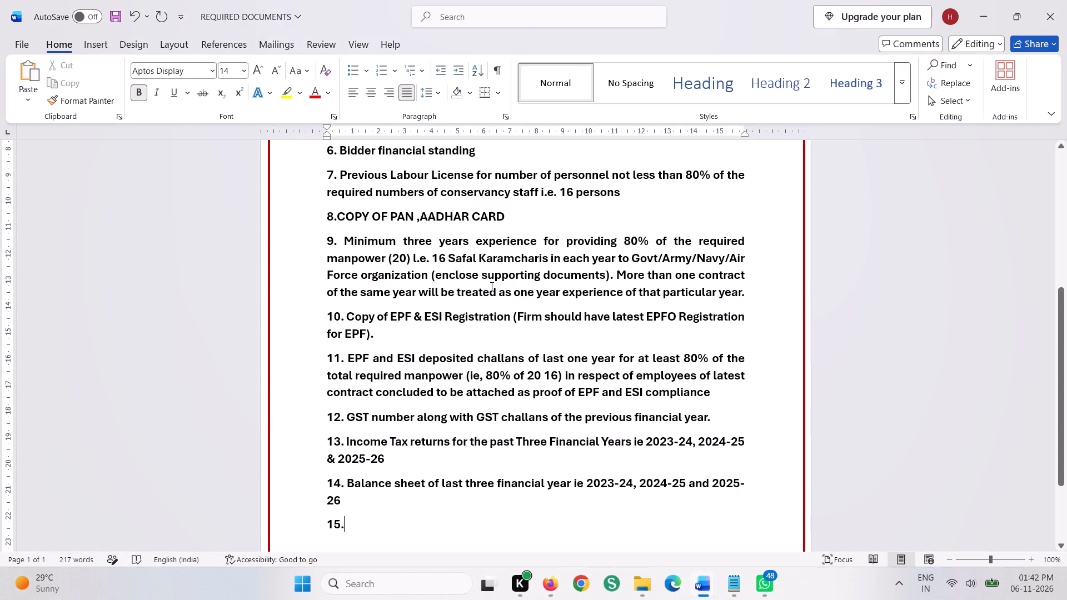
{"action": "key", "text": "alt+Tab"}
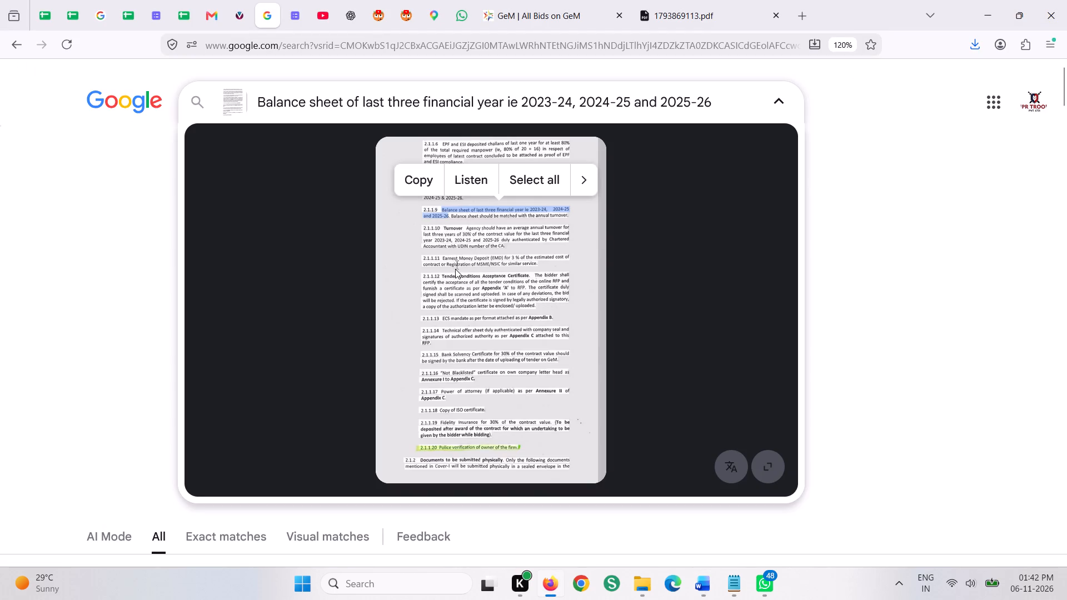
{"action": "left_click_drag", "start_coordinate": [477, 263], "coordinate": [534, 263]}
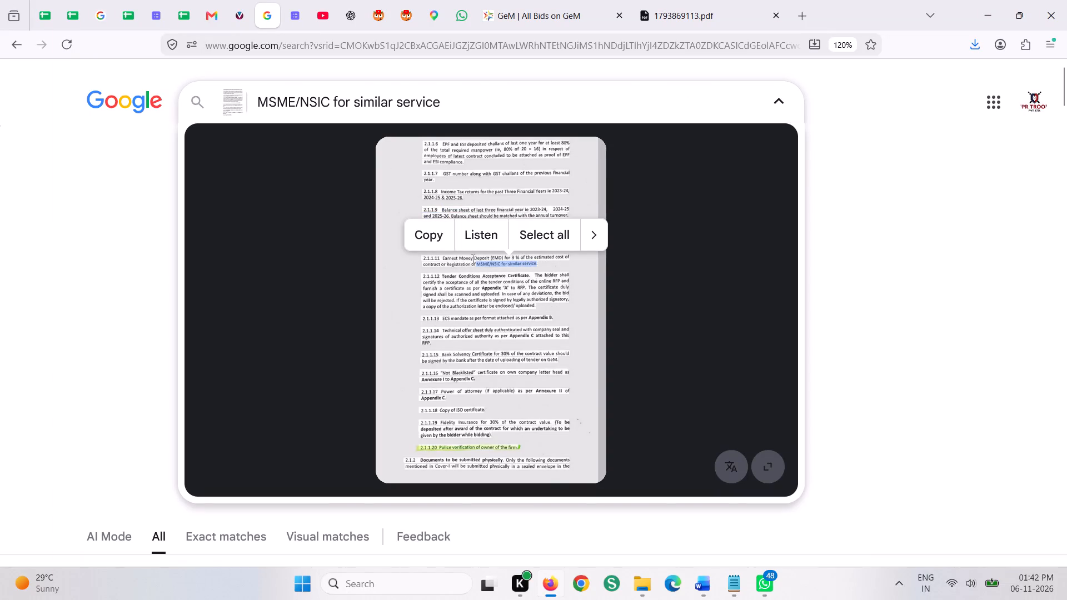
{"action": "left_click", "coordinate": [442, 239]}
{"action": "key", "text": "alt+Tab"}
{"action": "type", "text": "EMD EXEMPTION -"}
{"action": "key", "text": "ctrl+v"}
{"action": "key", "text": "Return"}
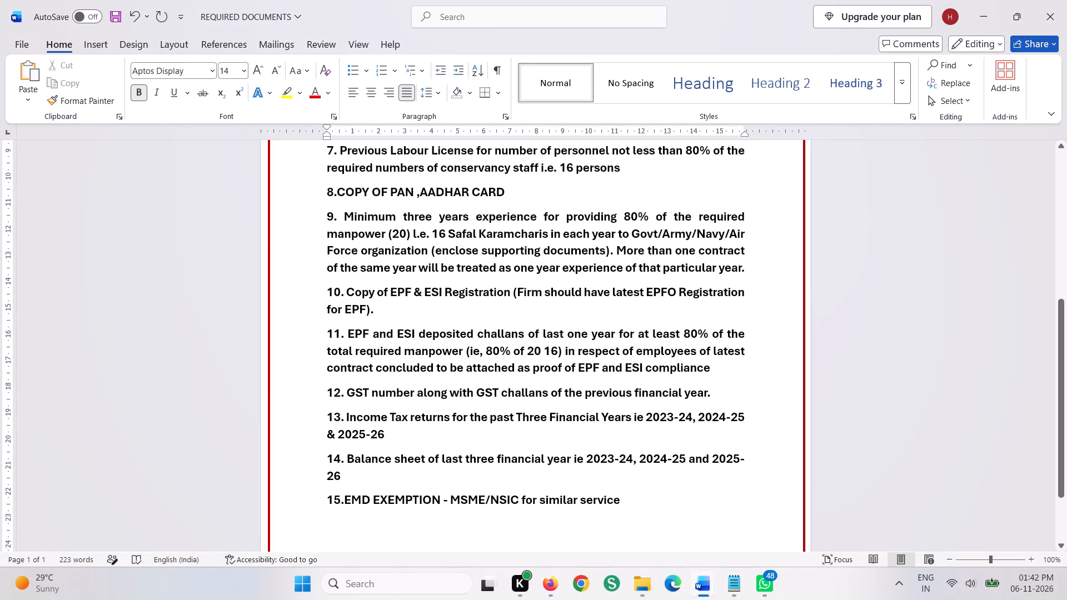
{"action": "type", "text": "16."}
Copy "Tender Conditions Acceptance Certificate" from clause 2.1.1.12 into item 16, add AS PER ANNEXURE-A, and start item 17.
{"action": "key", "text": "alt+Tab"}
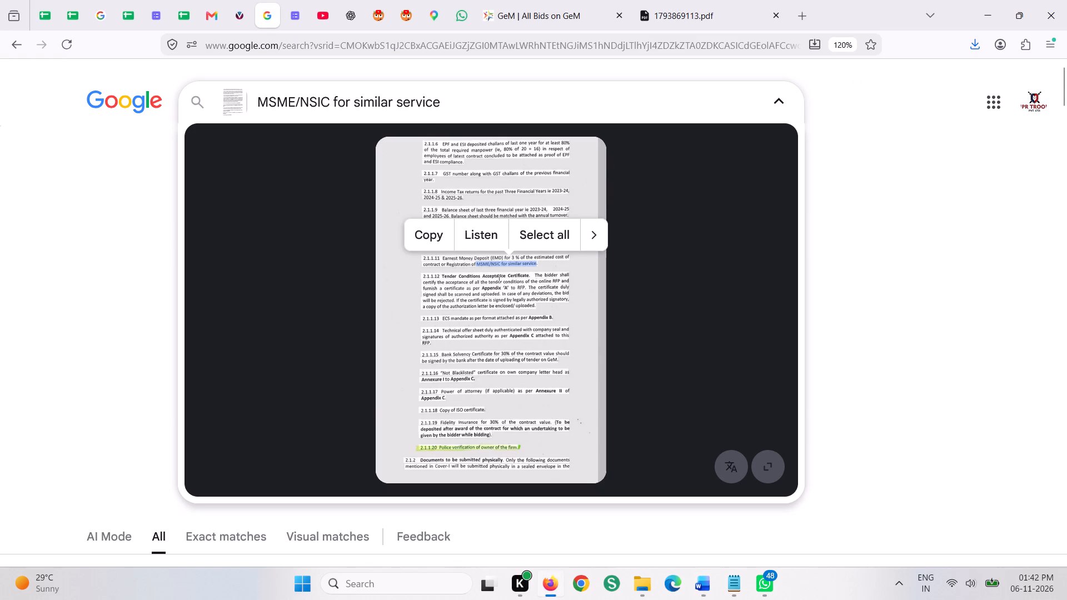
{"action": "left_click_drag", "start_coordinate": [441, 274], "coordinate": [499, 277]}
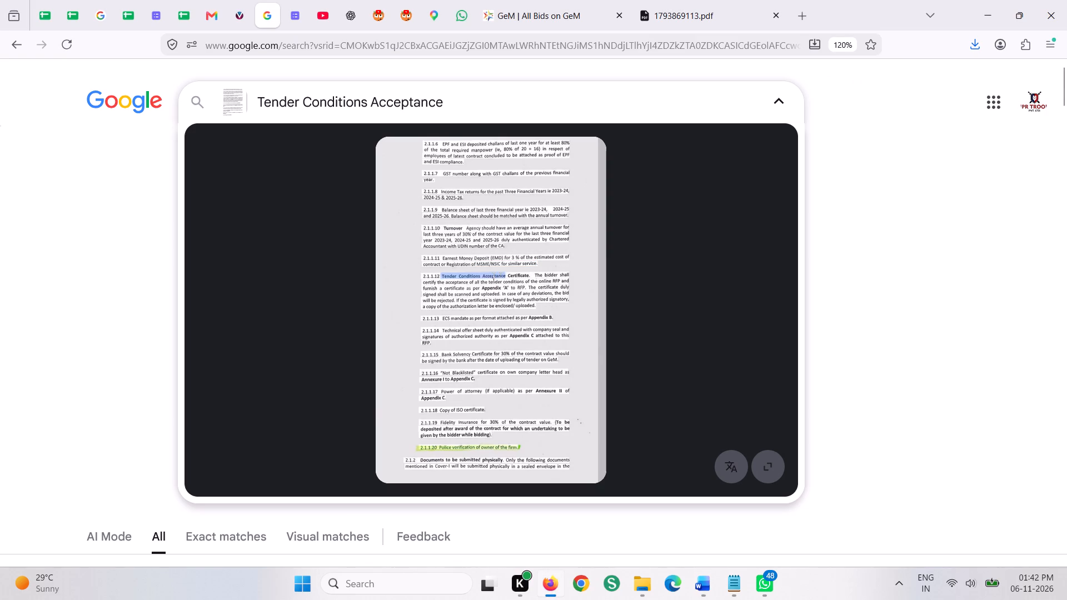
{"action": "left_click_drag", "start_coordinate": [499, 277], "coordinate": [528, 274]}
{"action": "left_click_drag", "start_coordinate": [528, 274], "coordinate": [527, 273]}
{"action": "left_click", "coordinate": [402, 246]}
{"action": "key", "text": "alt+Tab"}
{"action": "key", "text": "ctrl+v"}
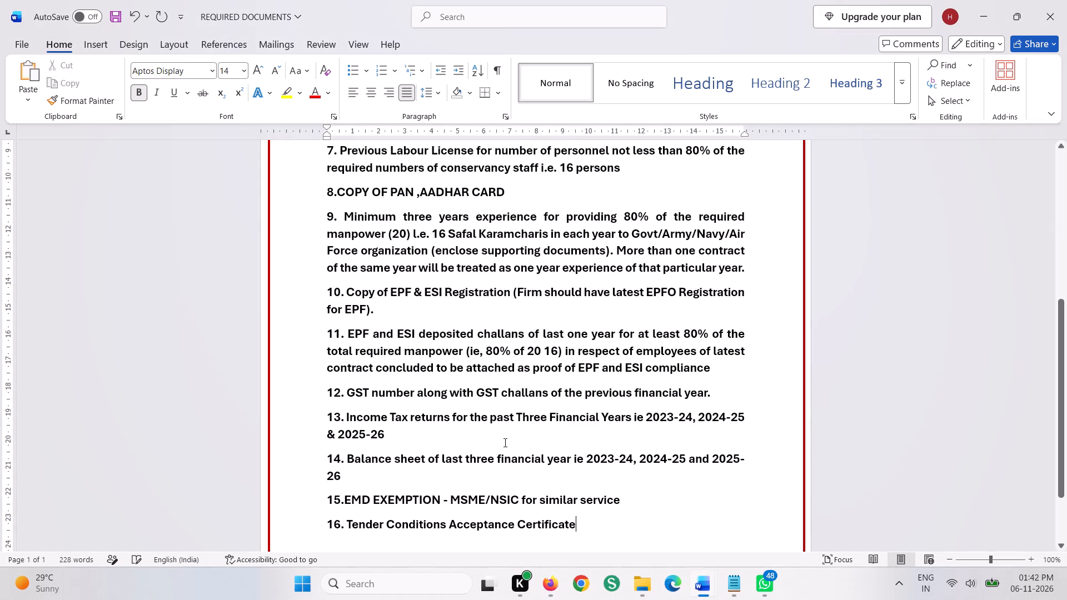
{"action": "key", "text": "space"}
{"action": "type", "text": "AS PER A"}
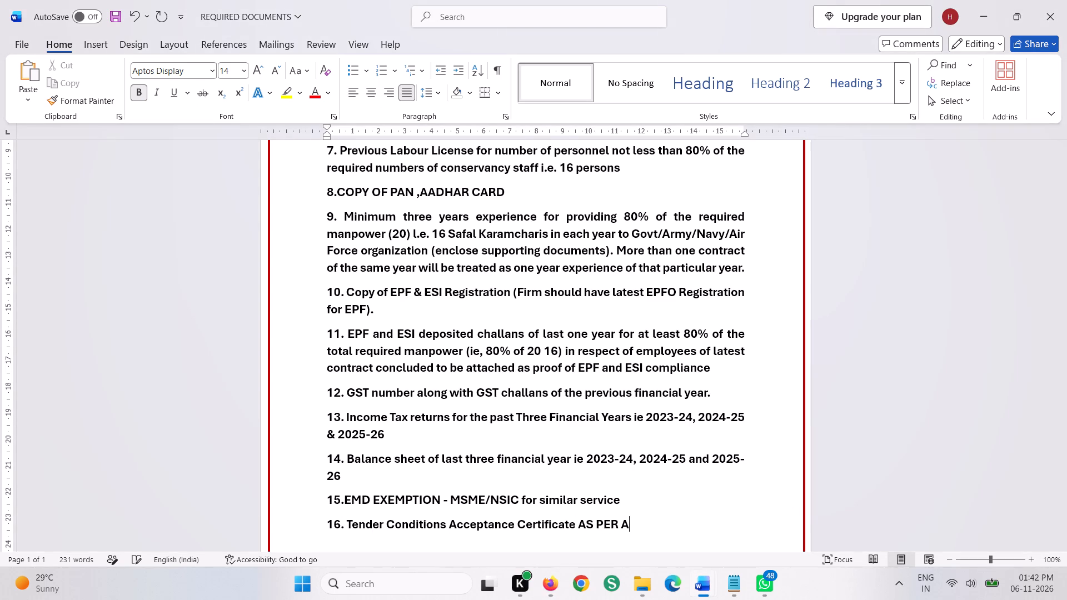
{"action": "type", "text": "NNEXURE-A"}
{"action": "key", "text": "Return"}
{"action": "type", "text": "17."}
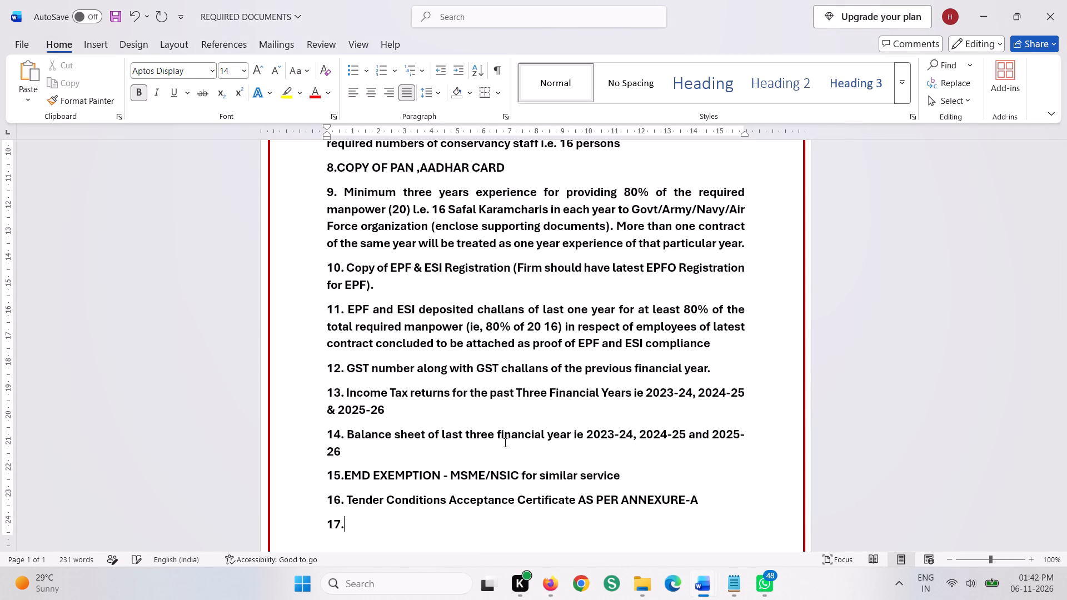
Copy the clause 2.1.1.13 text on the ECS mandate as per Appendix B into item 17, and start item 18.
{"action": "key", "text": "alt+Tab"}
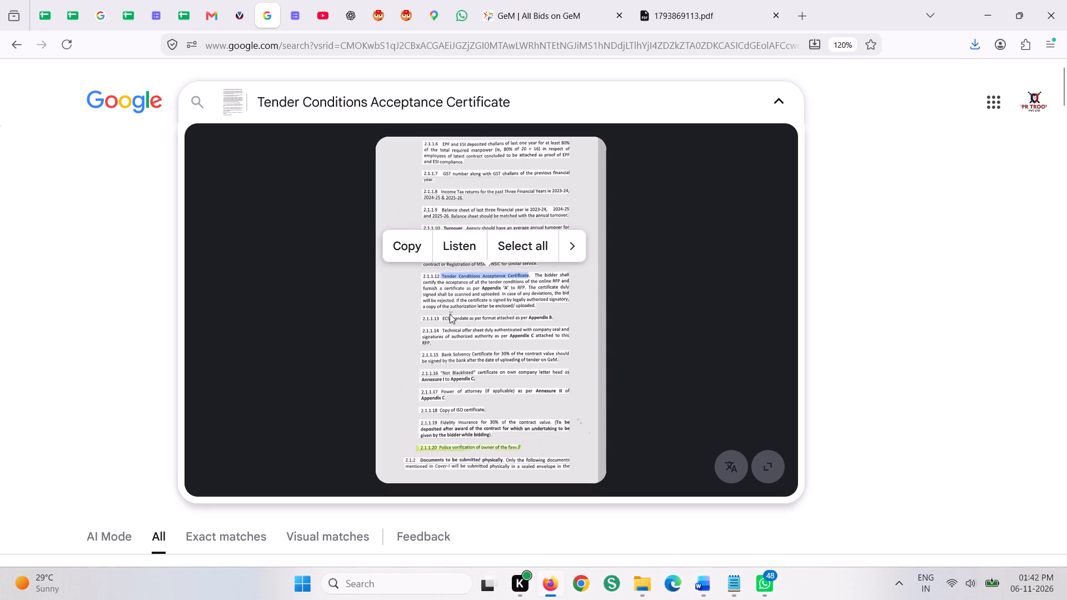
{"action": "left_click_drag", "start_coordinate": [445, 318], "coordinate": [494, 316]}
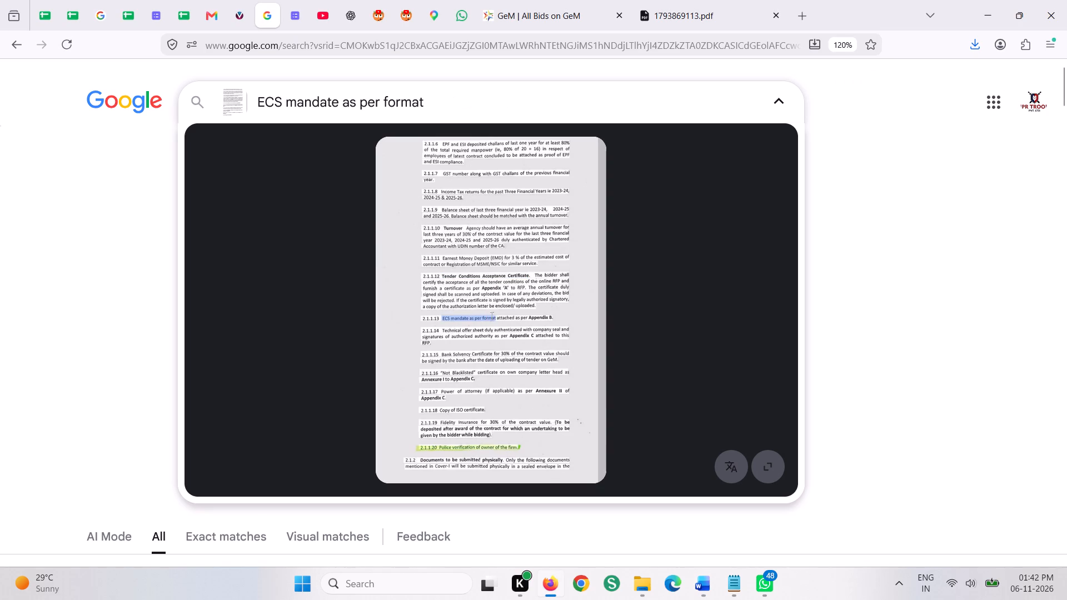
{"action": "left_click_drag", "start_coordinate": [494, 316], "coordinate": [553, 317]}
{"action": "left_click", "coordinate": [409, 286]}
{"action": "key", "text": "alt+Tab"}
{"action": "key", "text": "ctrl+v"}
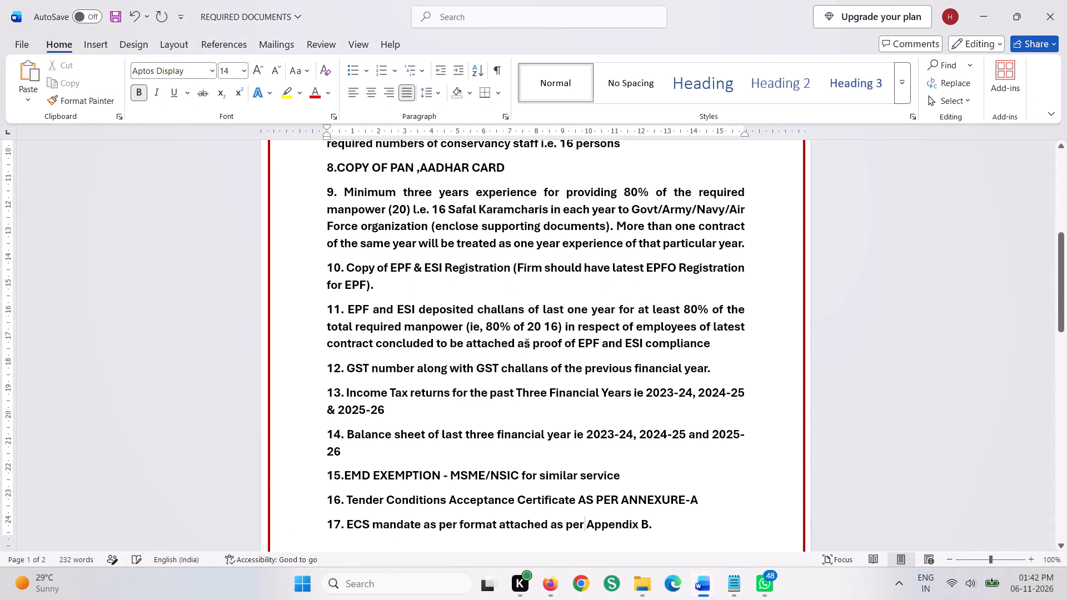
{"action": "key", "text": "Return"}
{"action": "type", "text": "18."}
Copy only "Bank Solvency Certificate" from clause 2.1.1.15 into item 18, and start item 19.
{"action": "key", "text": "alt+Tab"}
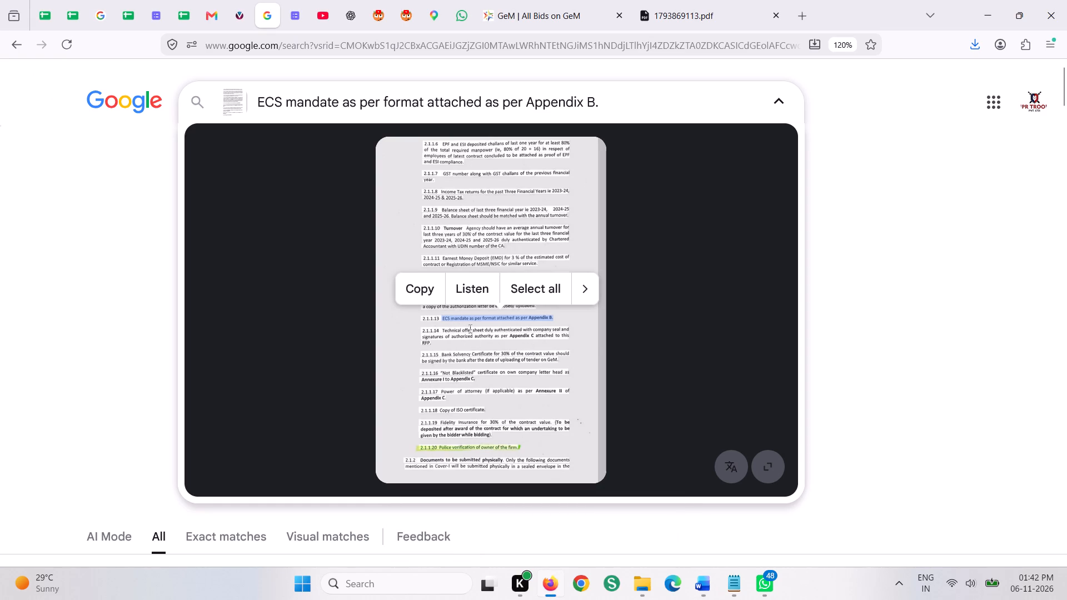
{"action": "left_click_drag", "start_coordinate": [446, 356], "coordinate": [503, 354]}
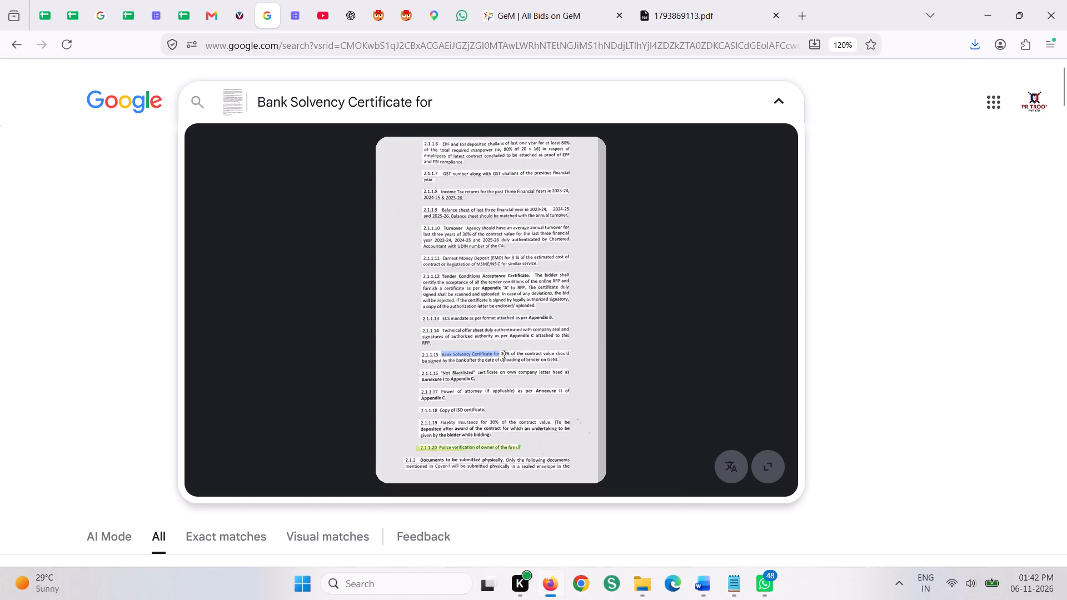
{"action": "left_click_drag", "start_coordinate": [503, 354], "coordinate": [460, 349]}
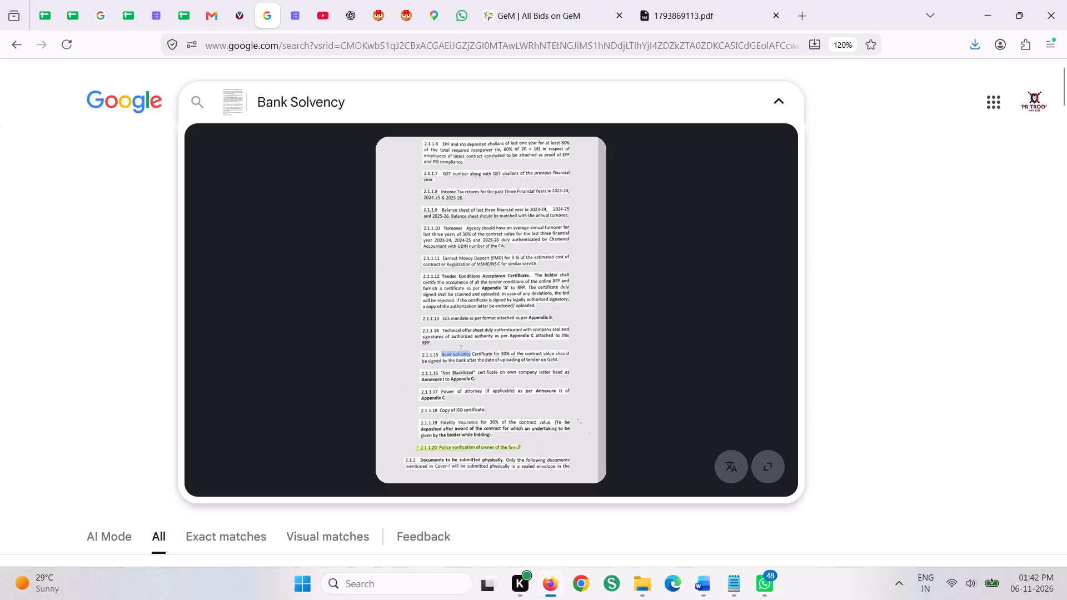
{"action": "left_click_drag", "start_coordinate": [460, 349], "coordinate": [488, 357]}
{"action": "left_click", "coordinate": [390, 325]}
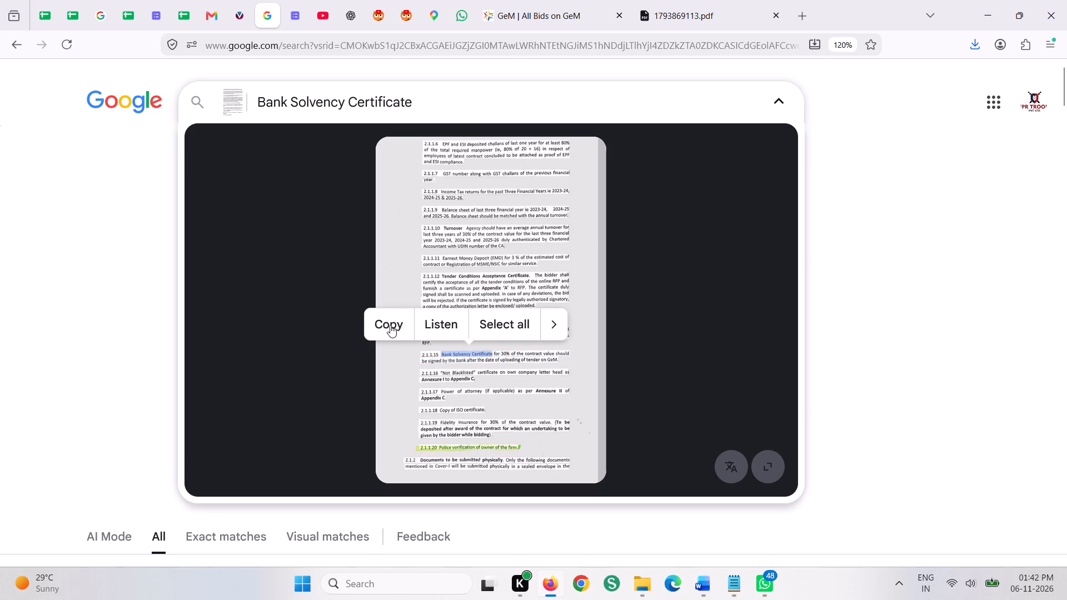
{"action": "key", "text": "alt+Tab"}
{"action": "key", "text": "ctrl+v"}
{"action": "key", "text": "Return"}
{"action": "type", "text": "19"}
{"action": "key", "text": "period"}
Copy the clause 2.1.1.16 text on the Not Blacklisted certificate, Annexure I to Appendix C, into item 19, and start item 20.
{"action": "key", "text": "alt+Tab"}
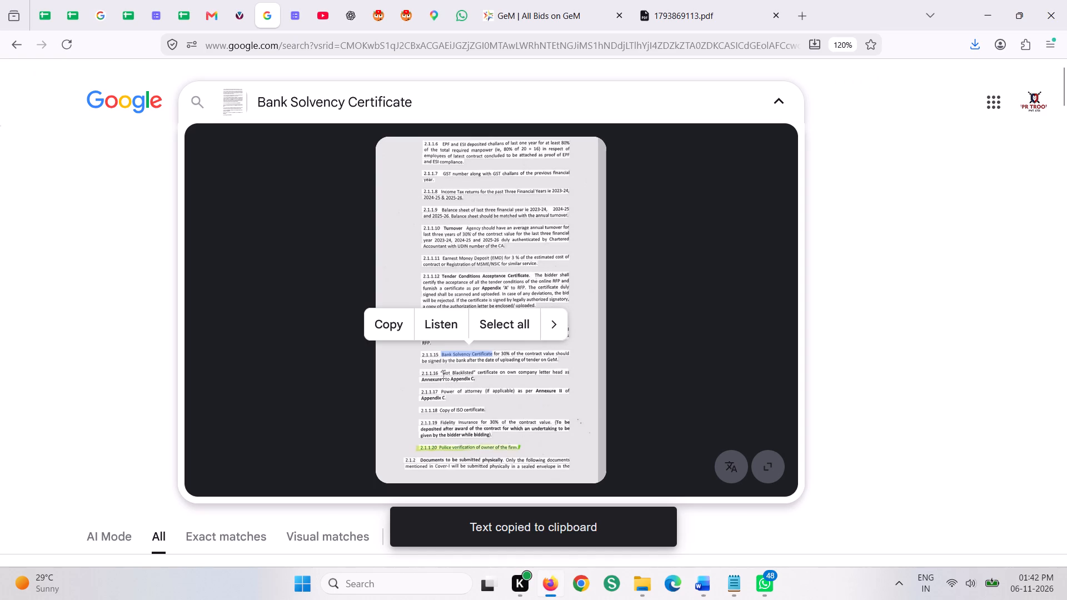
{"action": "left_click_drag", "start_coordinate": [443, 373], "coordinate": [482, 378]}
{"action": "left_click", "coordinate": [411, 345]}
{"action": "key", "text": "alt+Tab"}
{"action": "key", "text": "ctrl+v"}
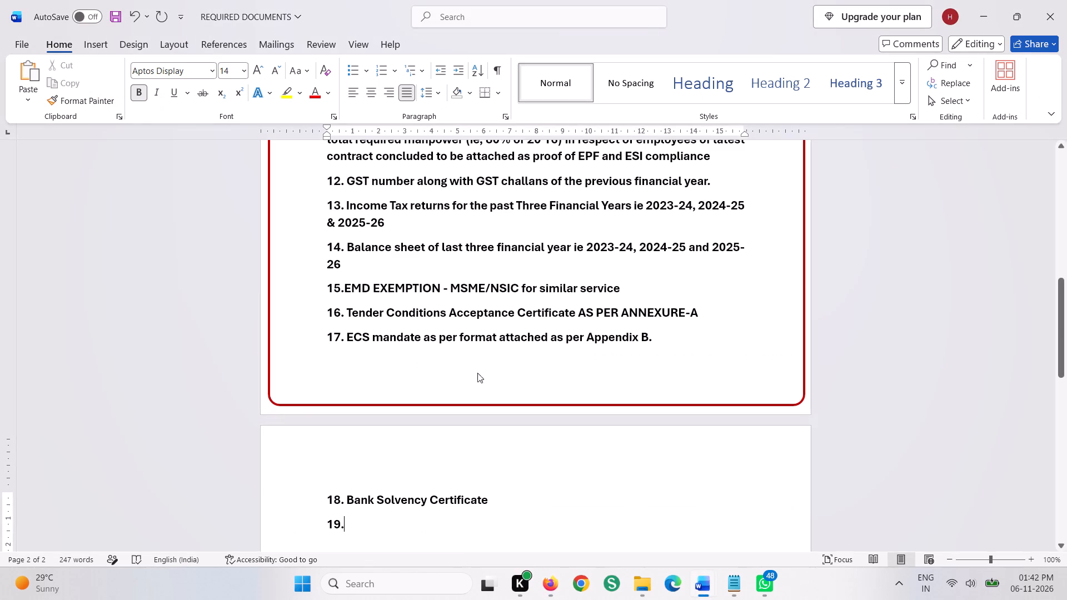
{"action": "key", "text": "Return"}
{"action": "type", "text": "20."}
Fill item 20 with "Power of attorney" and "Annexure II of Appendix C." copied from clause 2.1.1.17, and start item 21.
{"action": "key", "text": "alt+Tab"}
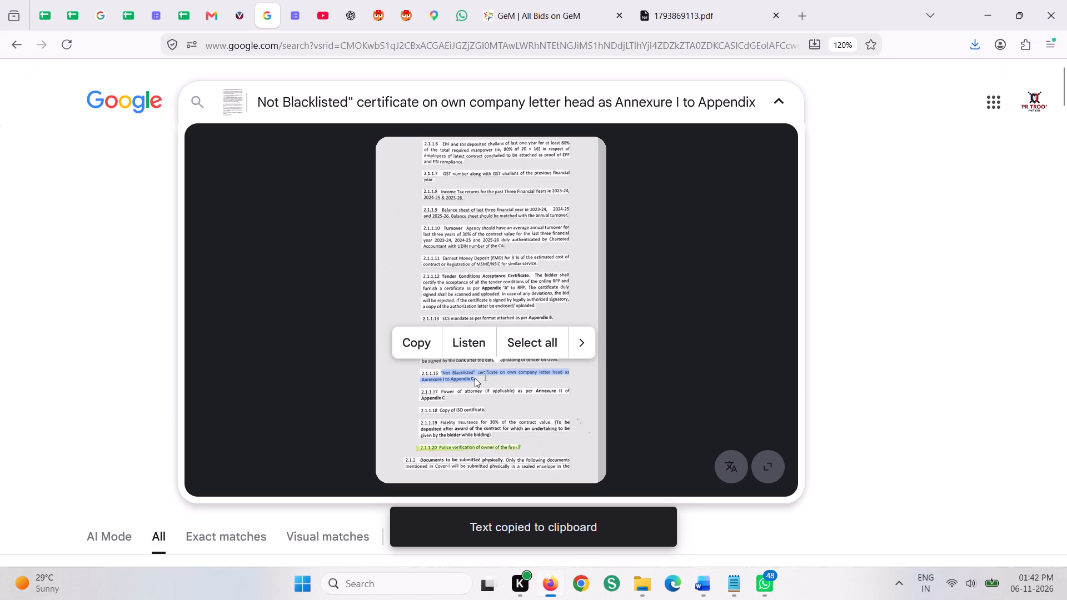
{"action": "left_click_drag", "start_coordinate": [440, 392], "coordinate": [474, 390]}
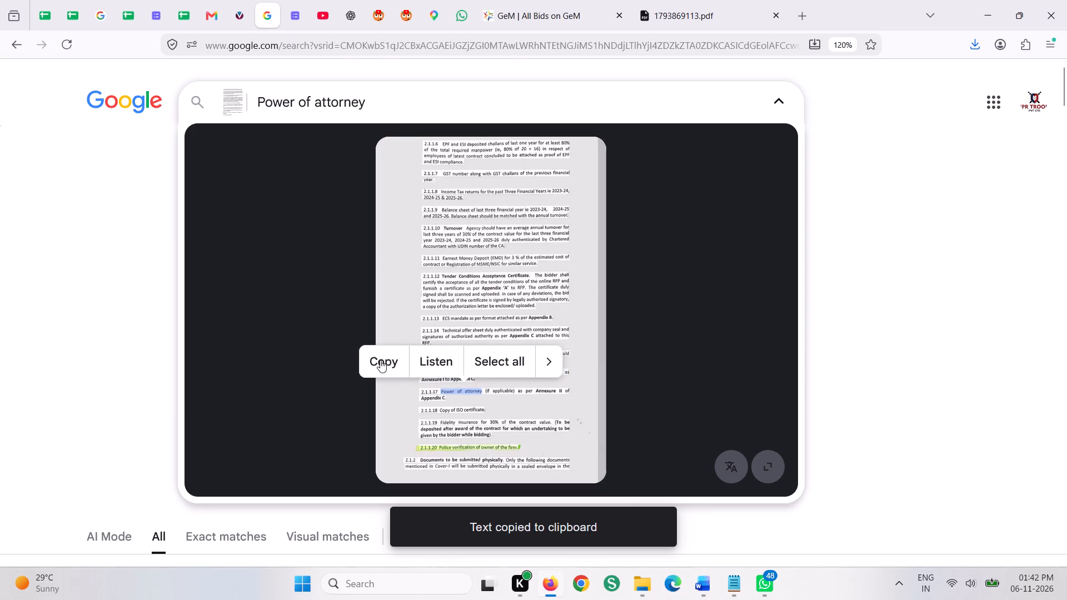
{"action": "left_click", "coordinate": [378, 358]}
{"action": "key", "text": "alt+Tab"}
{"action": "key", "text": "ctrl+v"}
{"action": "key", "text": "alt+Tab"}
{"action": "left_click_drag", "start_coordinate": [540, 391], "coordinate": [561, 389]}
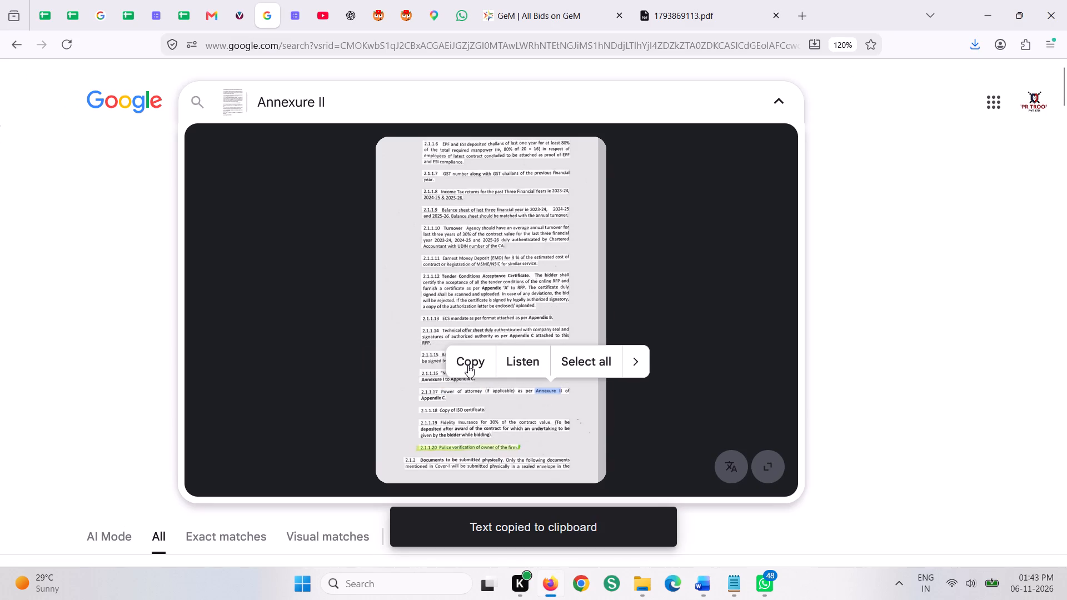
{"action": "left_click_drag", "start_coordinate": [536, 390], "coordinate": [575, 396]}
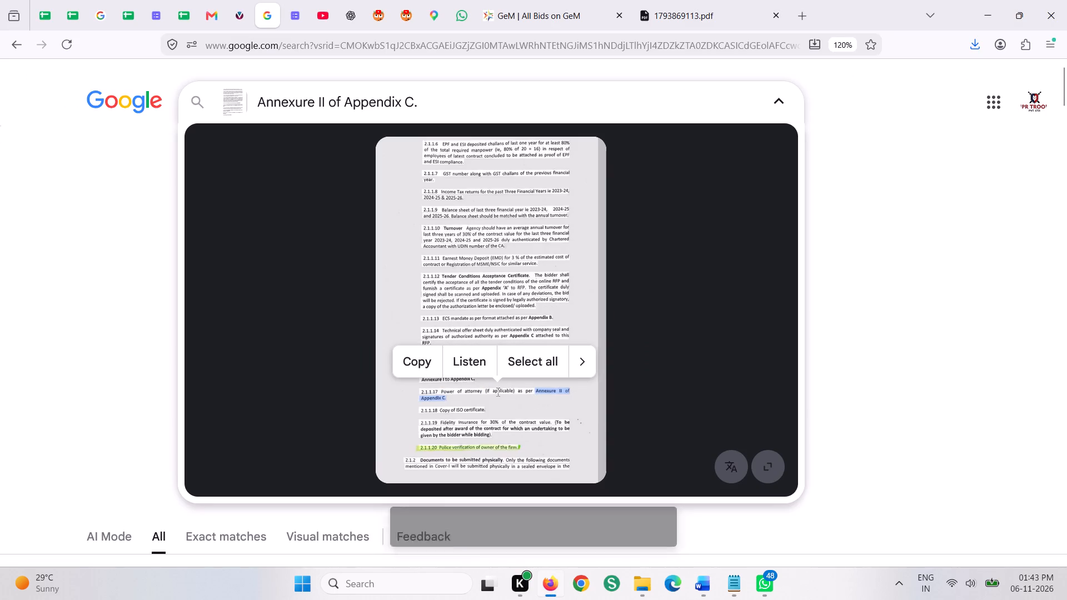
{"action": "left_click", "coordinate": [417, 366]}
{"action": "key", "text": "alt+Tab"}
{"action": "key", "text": "ctrl+v"}
{"action": "key", "text": "Return"}
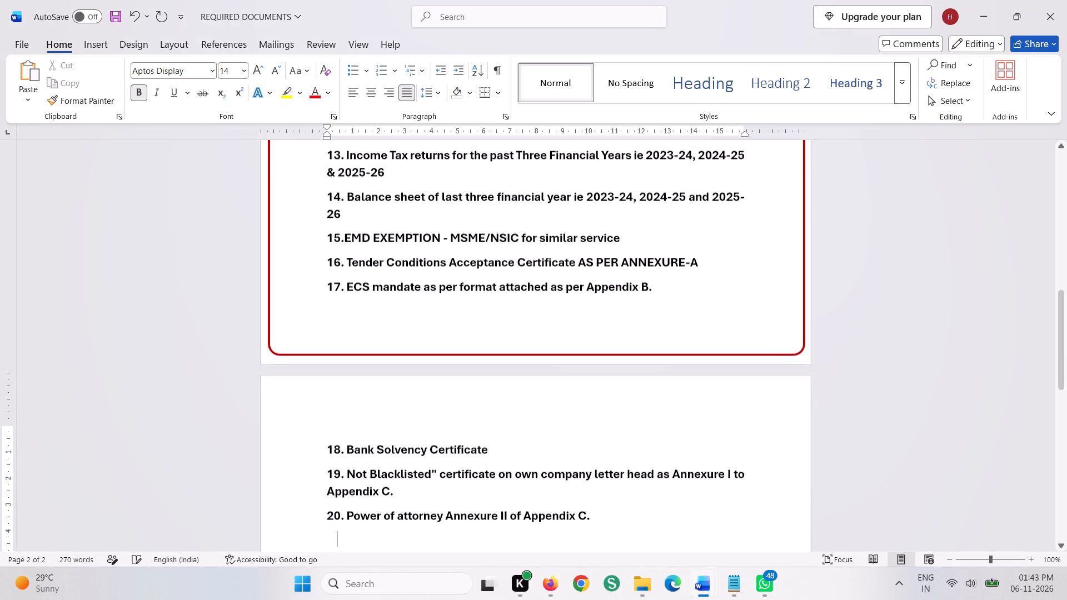
{"action": "type", "text": "21."}
Copy the clause 2.1.1.18 text "Copy of ISO certificate" into item 21, and start item 22.
{"action": "key", "text": "alt+Tab"}
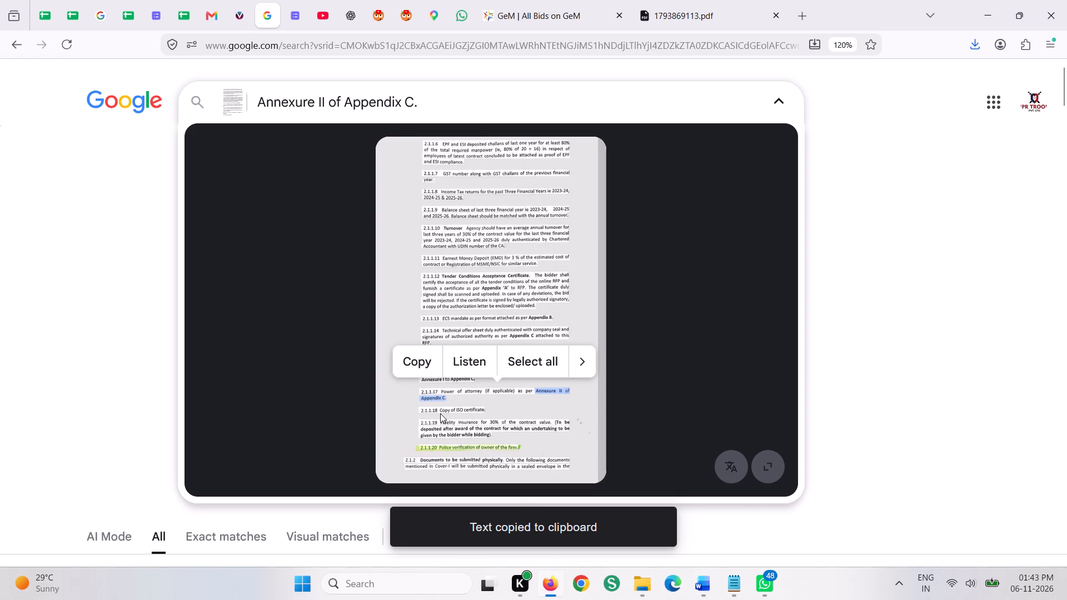
{"action": "left_click_drag", "start_coordinate": [440, 410], "coordinate": [493, 411]}
{"action": "left_click", "coordinate": [392, 378]}
{"action": "key", "text": "alt+Tab"}
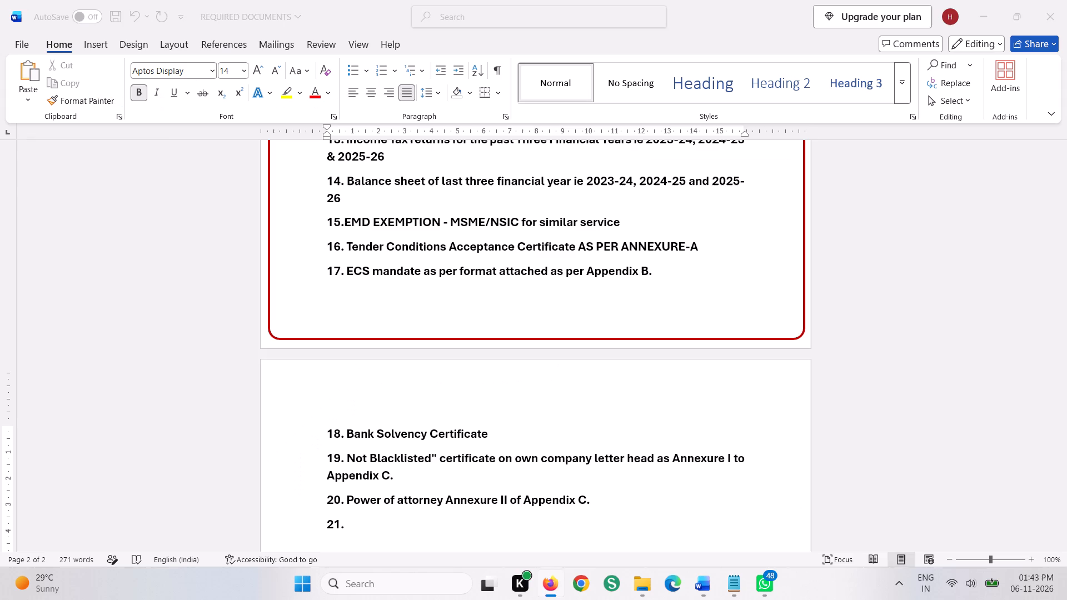
{"action": "key", "text": "ctrl+v"}
{"action": "key", "text": "Return"}
{"action": "type", "text": "22."}
Copy the full clause 2.1.1.19 text on Fidelity Insurance for 30% of the contract value into item 22, and start item 23.
{"action": "key", "text": "alt+Tab"}
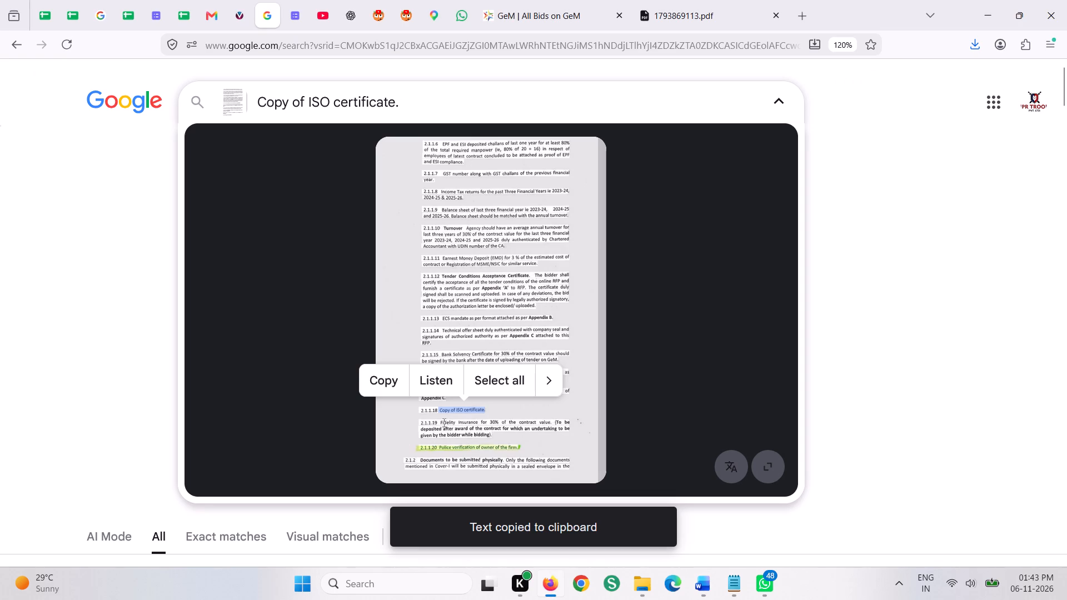
{"action": "left_click_drag", "start_coordinate": [442, 422], "coordinate": [497, 434]}
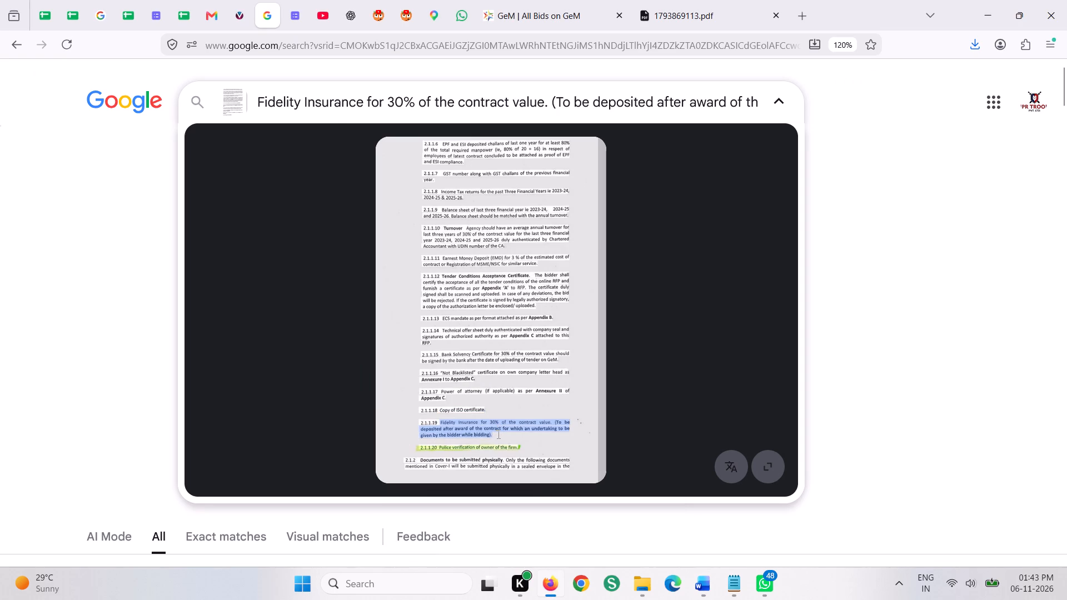
{"action": "left_click_drag", "start_coordinate": [497, 434], "coordinate": [495, 435]}
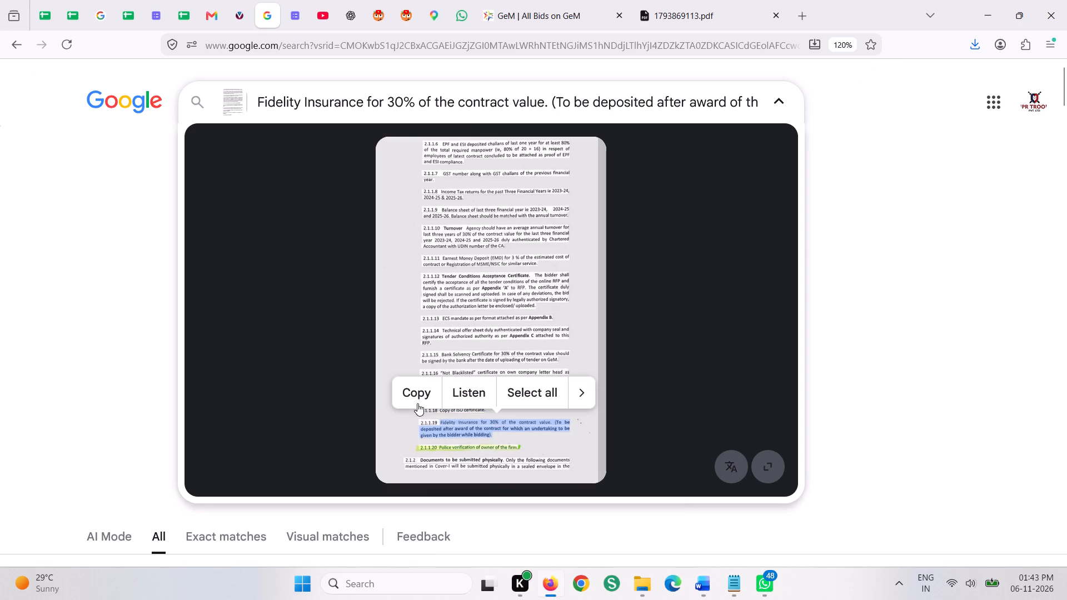
{"action": "left_click", "coordinate": [423, 393]}
{"action": "key", "text": "alt+Tab"}
{"action": "key", "text": "ctrl+v"}
{"action": "key", "text": "Return"}
{"action": "key", "text": "2"}
{"action": "key", "text": "3"}
{"action": "key", "text": "period"}
Copy only "Police verification" from clause 2.1.1.20 into item 23, and start item 24.
{"action": "key", "text": "alt+Tab"}
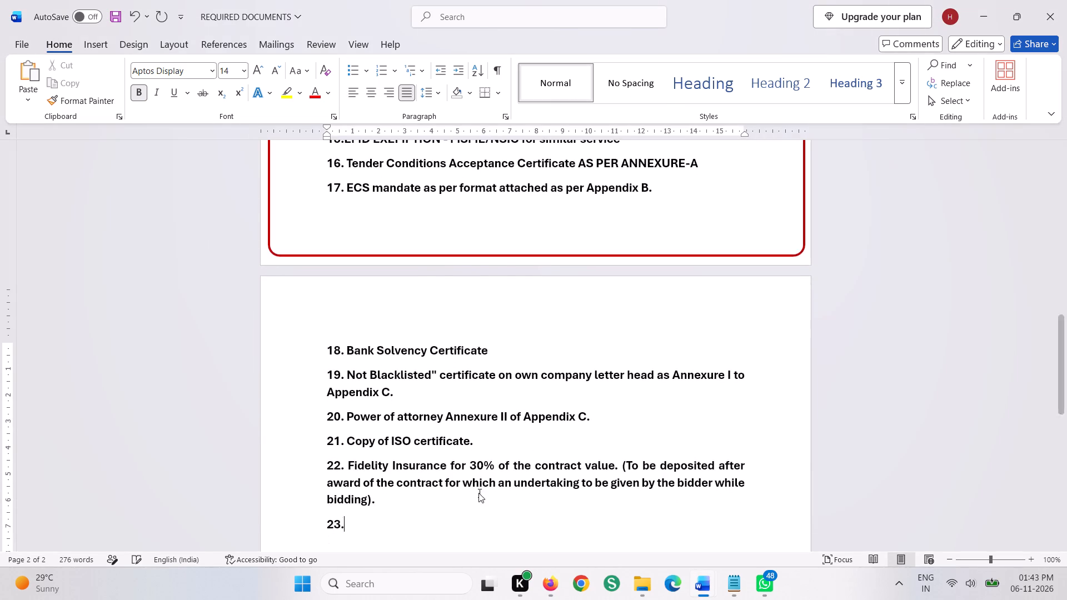
{"action": "left_click_drag", "start_coordinate": [440, 447], "coordinate": [485, 445]}
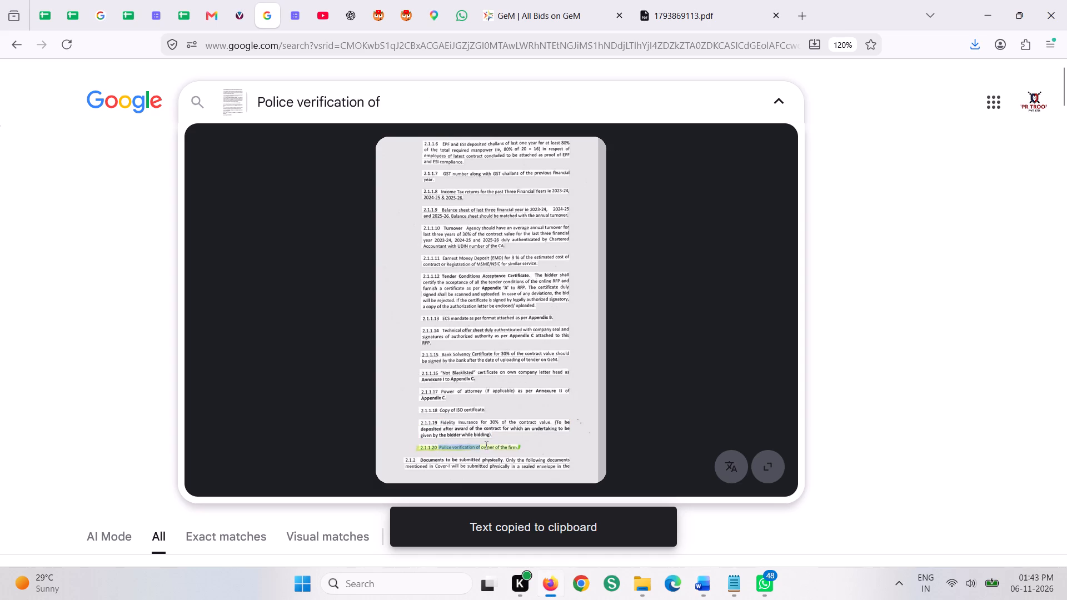
{"action": "left_click_drag", "start_coordinate": [485, 445], "coordinate": [472, 448]}
{"action": "left_click", "coordinate": [377, 419]}
{"action": "key", "text": "alt+Tab"}
{"action": "key", "text": "ctrl+v"}
{"action": "key", "text": "Return"}
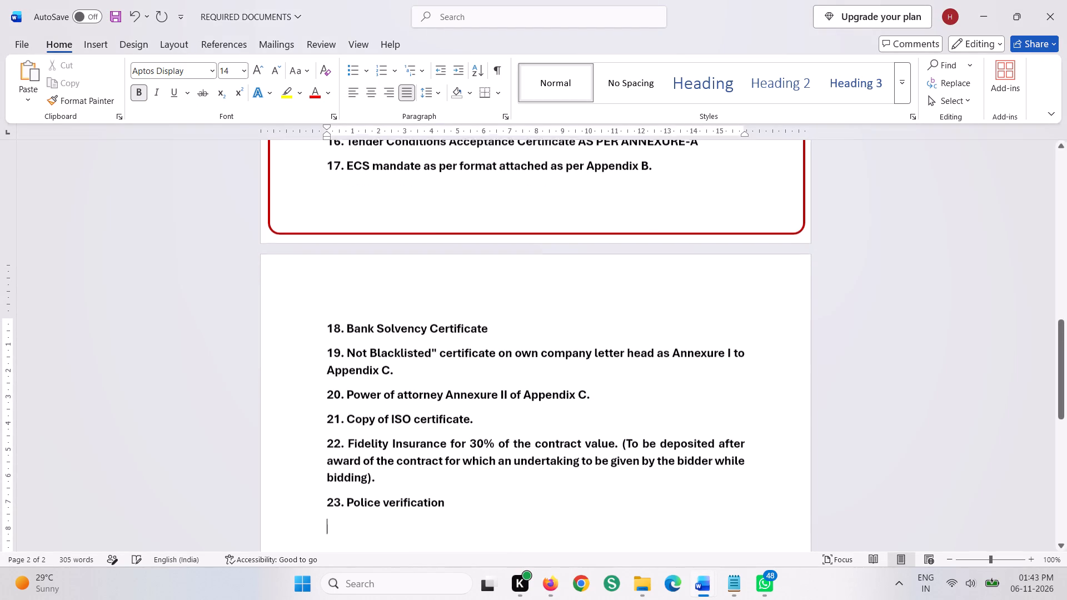
{"action": "type", "text": "24."}
Copy the clause 2.1.2 text on documents to be submitted physically, through the last line of the scanned page, into item 24.
{"action": "key", "text": "alt+Tab"}
{"action": "left_click", "coordinate": [494, 240]}
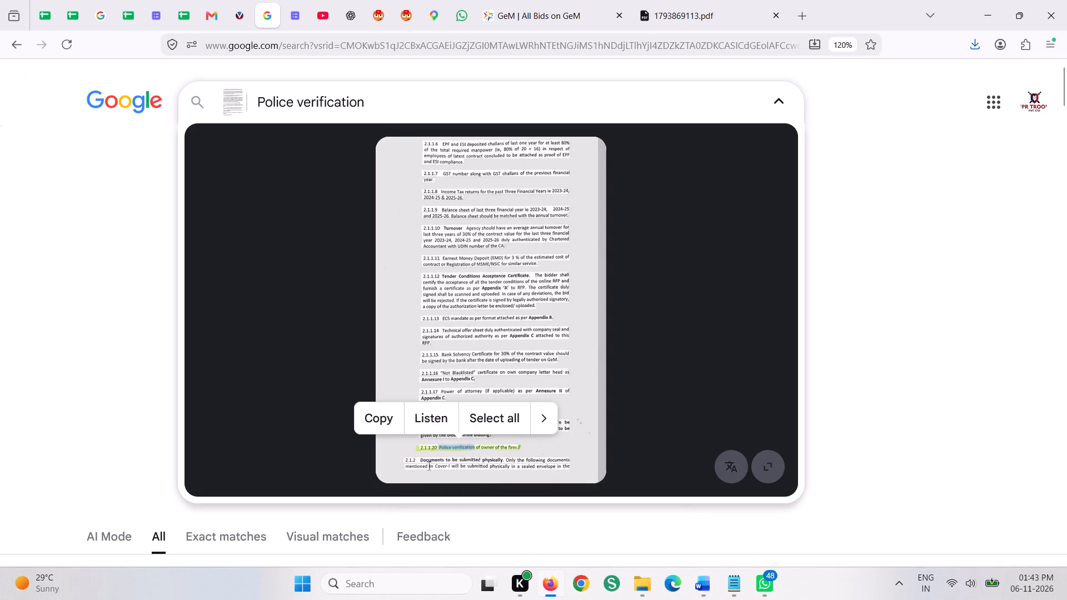
{"action": "left_click_drag", "start_coordinate": [421, 459], "coordinate": [566, 467]}
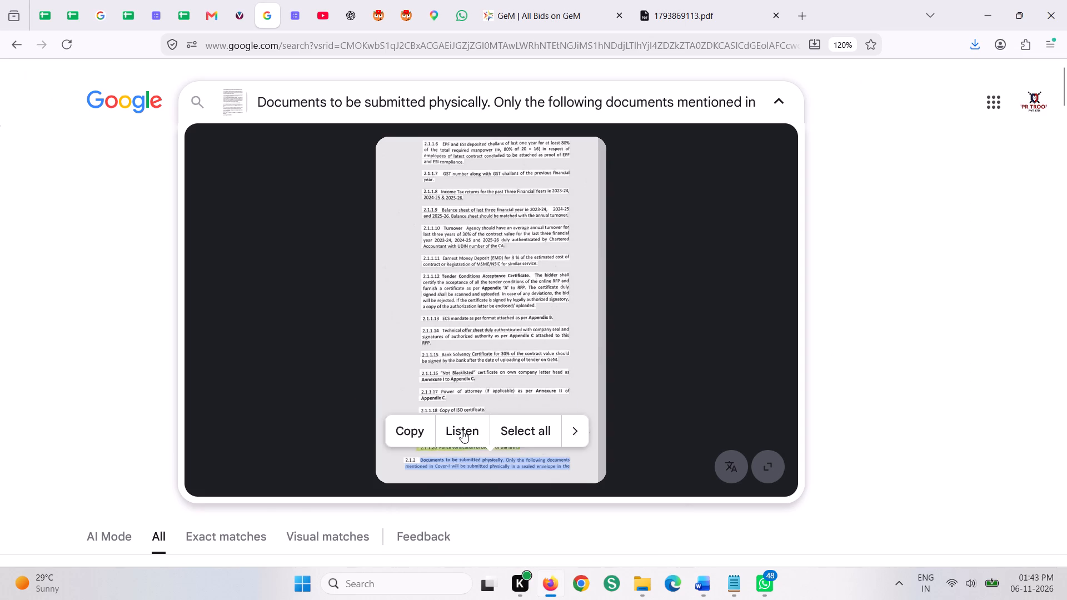
{"action": "left_click", "coordinate": [406, 426]}
{"action": "key", "text": "alt+Tab"}
{"action": "key", "text": "ctrl+v"}
Return to the tender document 1793869113.pdf and find where clause 2.1.2 continues on the following page.
{"action": "key", "text": "alt+Tab"}
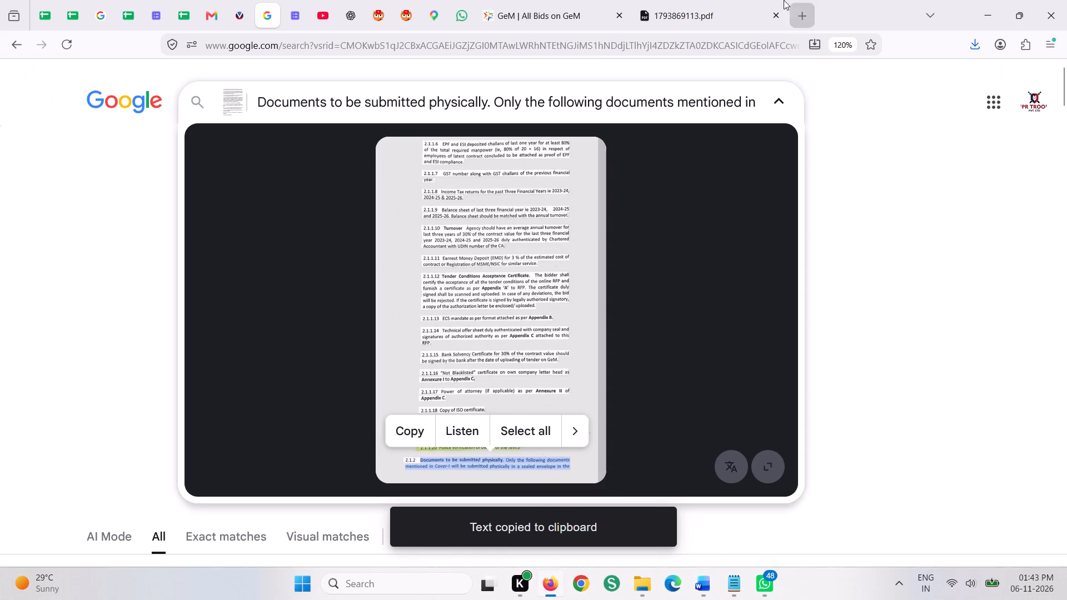
{"action": "left_click", "coordinate": [689, 0]}
{"action": "scroll", "coordinate": [560, 263], "scroll_direction": "down", "scroll_amount": 1}
{"action": "scroll", "coordinate": [630, 329], "scroll_direction": "up", "scroll_amount": 2, "text": "ctrl"}
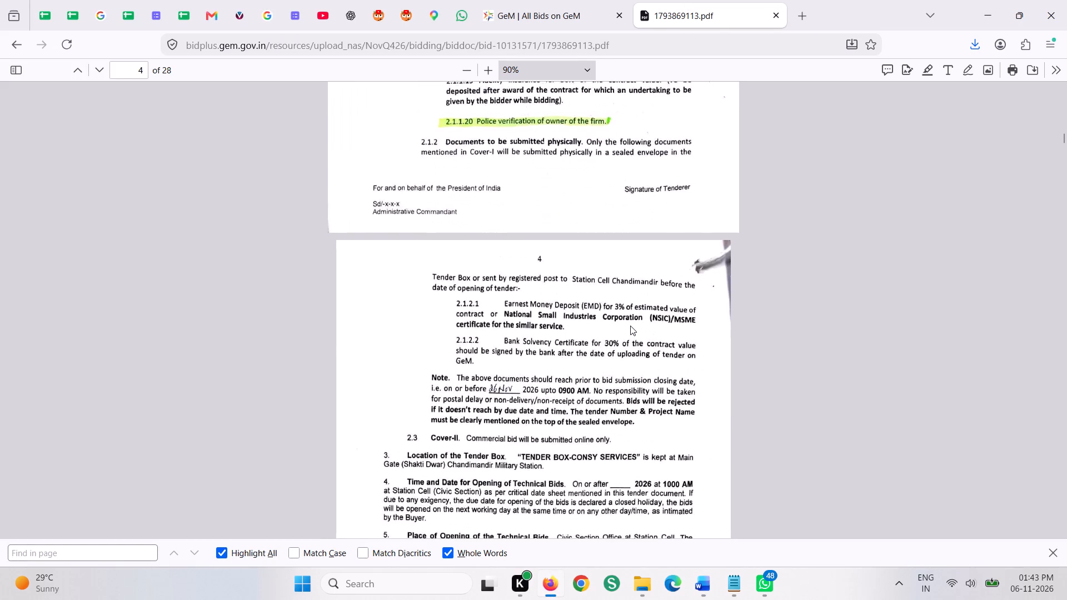
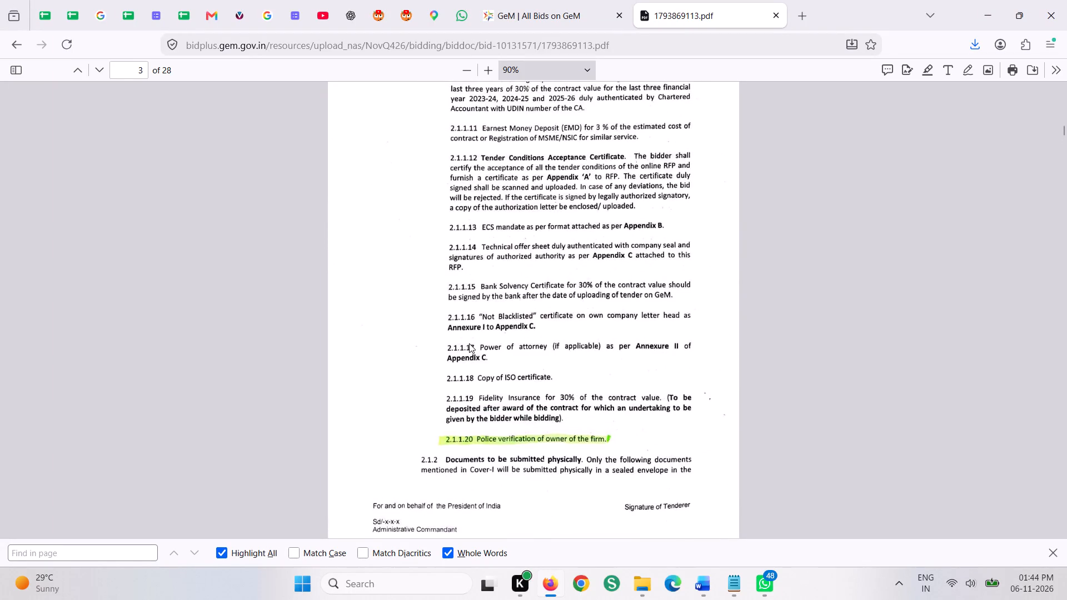
Capture the Note paragraph below clause 2.1.2.2 on page 4 of the tender and run a Google image search on it.
{"action": "scroll", "coordinate": [468, 345], "scroll_direction": "down", "scroll_amount": 1}
{"action": "scroll", "coordinate": [554, 354], "scroll_direction": "up", "scroll_amount": 2, "text": "ctrl"}
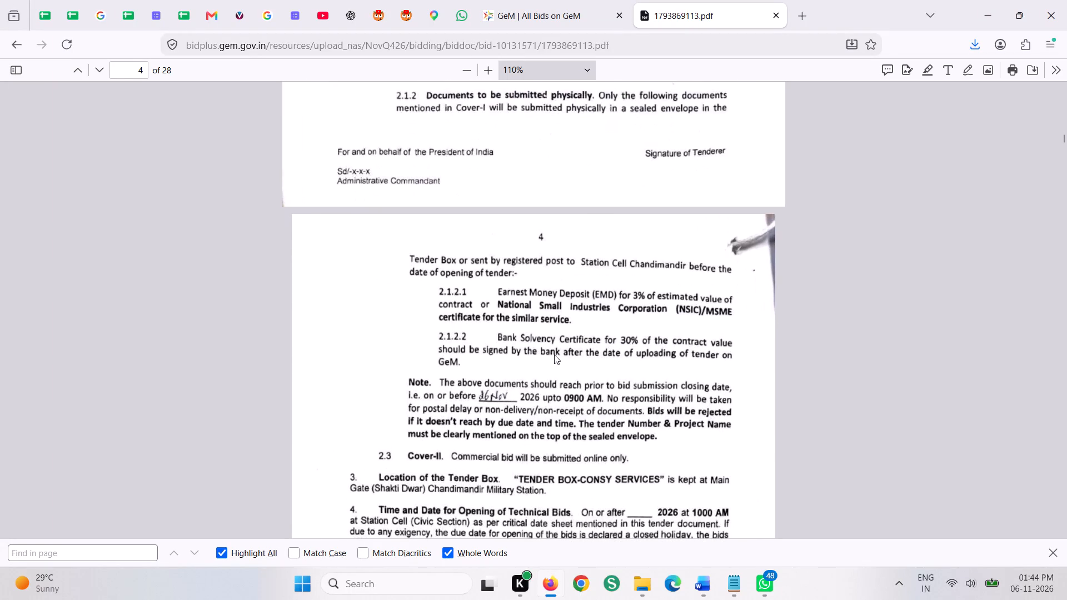
{"action": "key", "text": "ctrl+shift+s"}
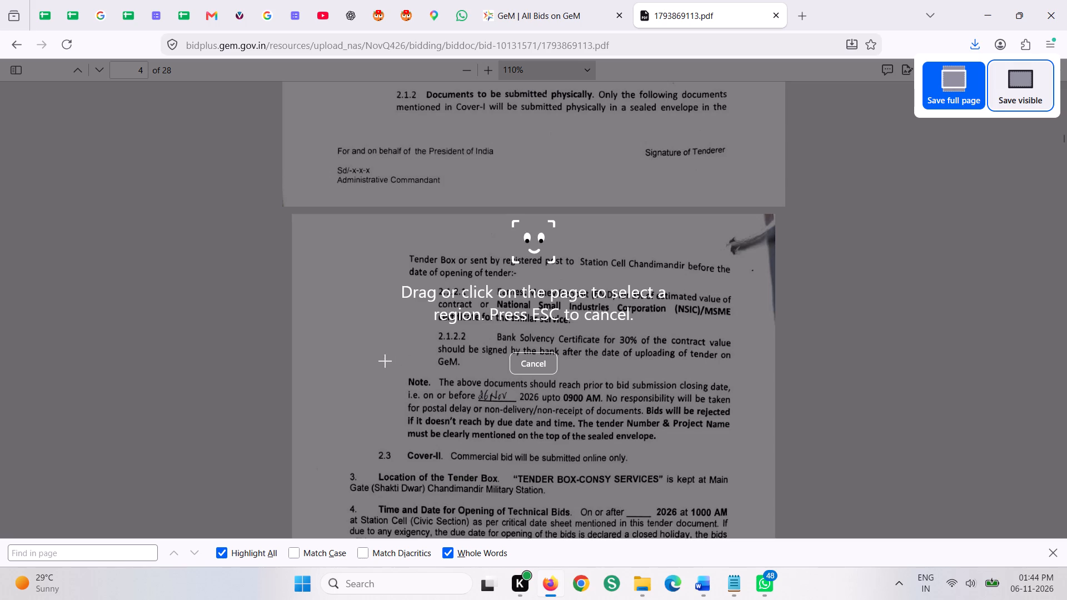
{"action": "left_click_drag", "start_coordinate": [384, 362], "coordinate": [803, 447]}
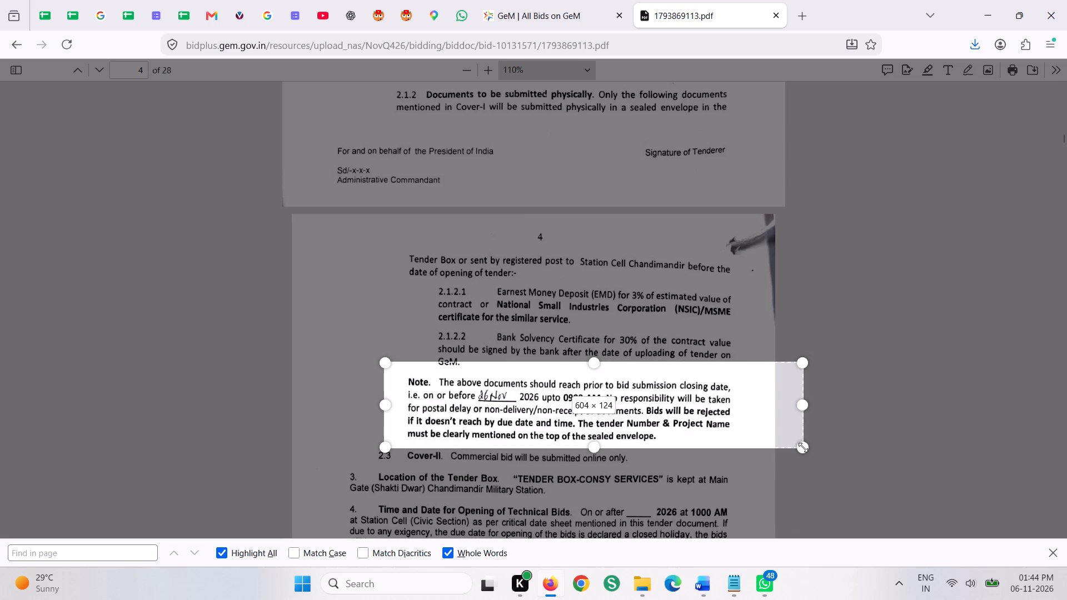
{"action": "left_click_drag", "start_coordinate": [803, 447], "coordinate": [801, 445]}
{"action": "left_click", "coordinate": [683, 465]}
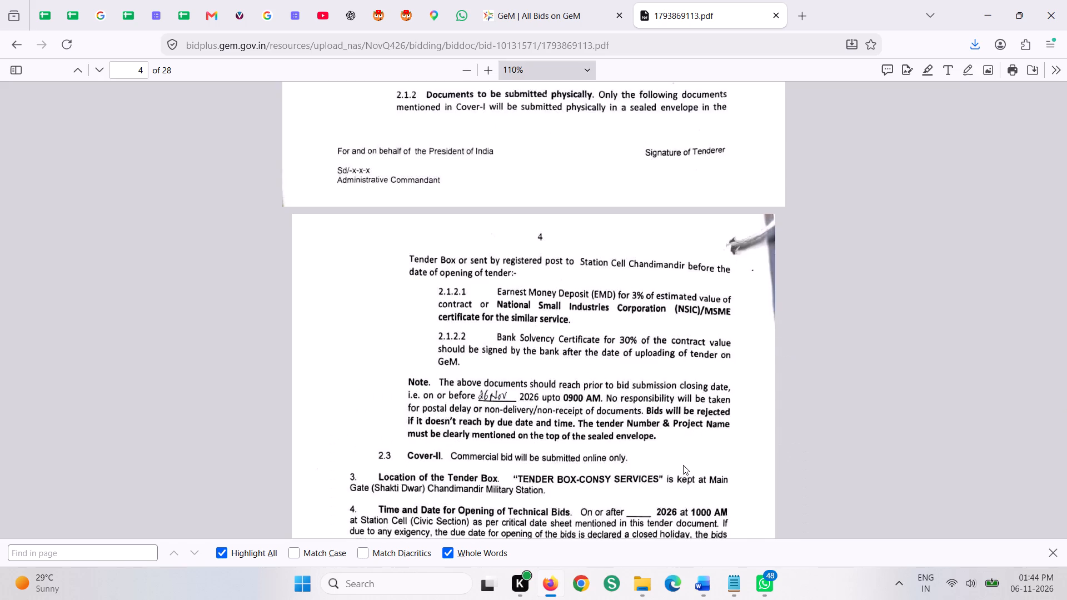
{"action": "left_click", "coordinate": [267, 17]}
{"action": "left_click", "coordinate": [772, 102]}
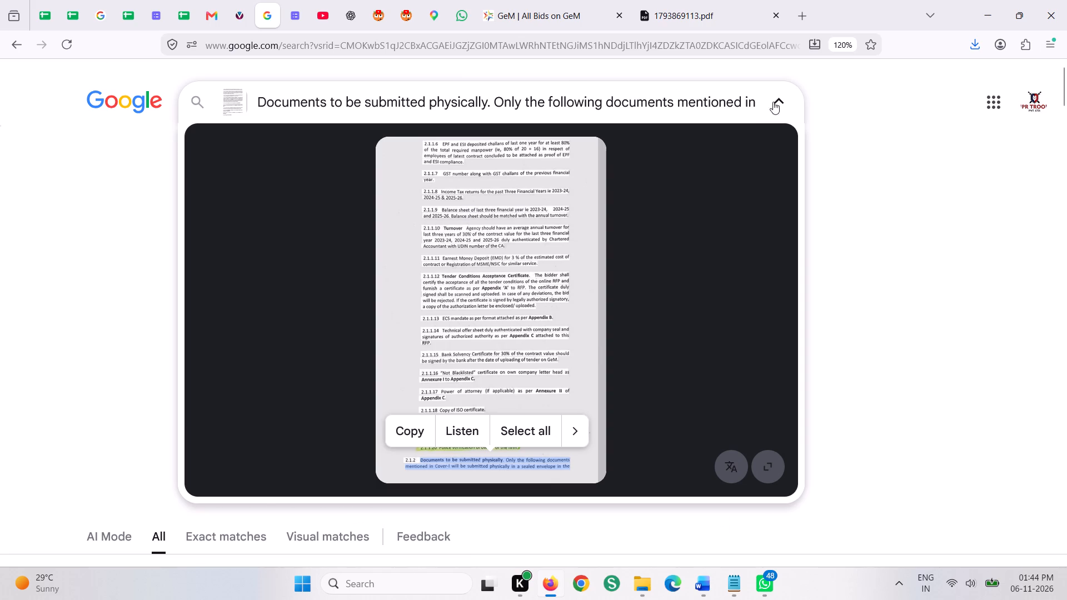
{"action": "left_click", "coordinate": [741, 99]}
{"action": "left_click", "coordinate": [537, 331]}
{"action": "key", "text": "ctrl+v"}
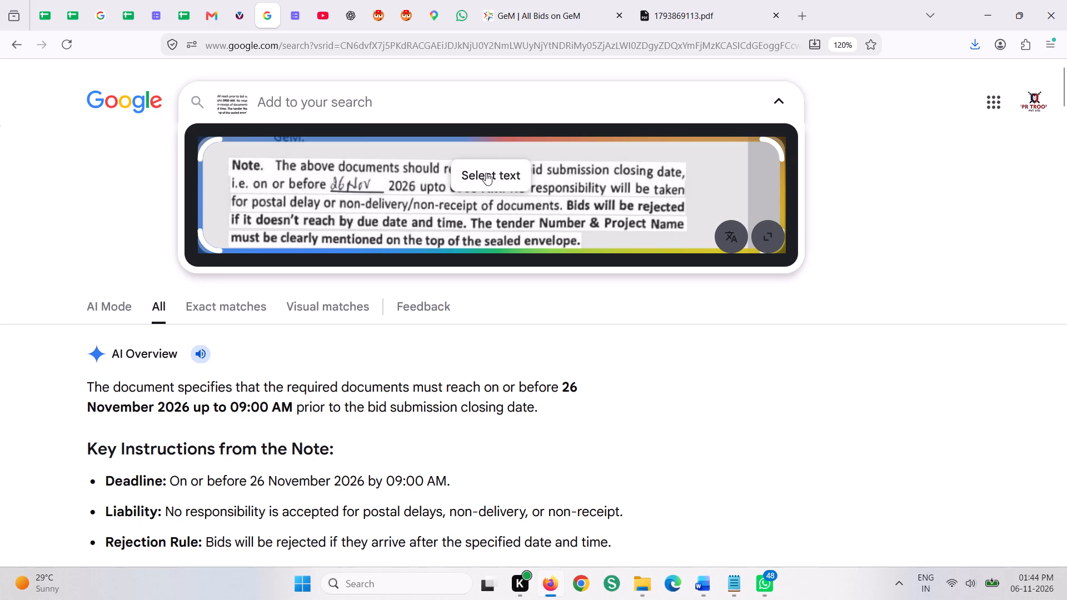
Copy the Note text from "documents should reach prior" through "sealed envelope" into item 25 of the Word list, and start item 26.
{"action": "left_click", "coordinate": [294, 184]}
{"action": "left_click_drag", "start_coordinate": [346, 168], "coordinate": [459, 233]}
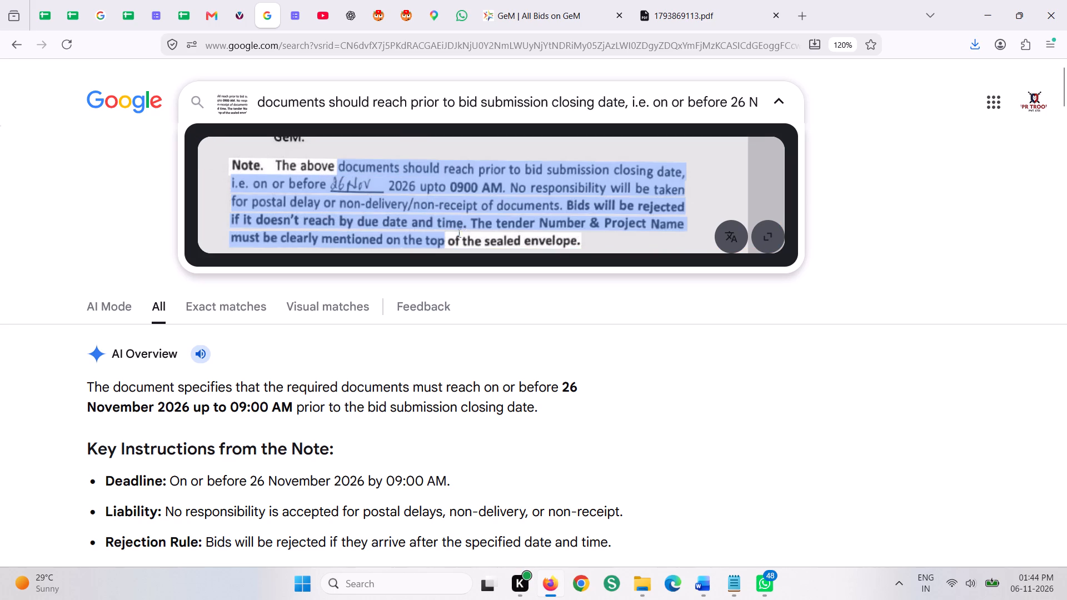
{"action": "left_click_drag", "start_coordinate": [459, 233], "coordinate": [561, 235]}
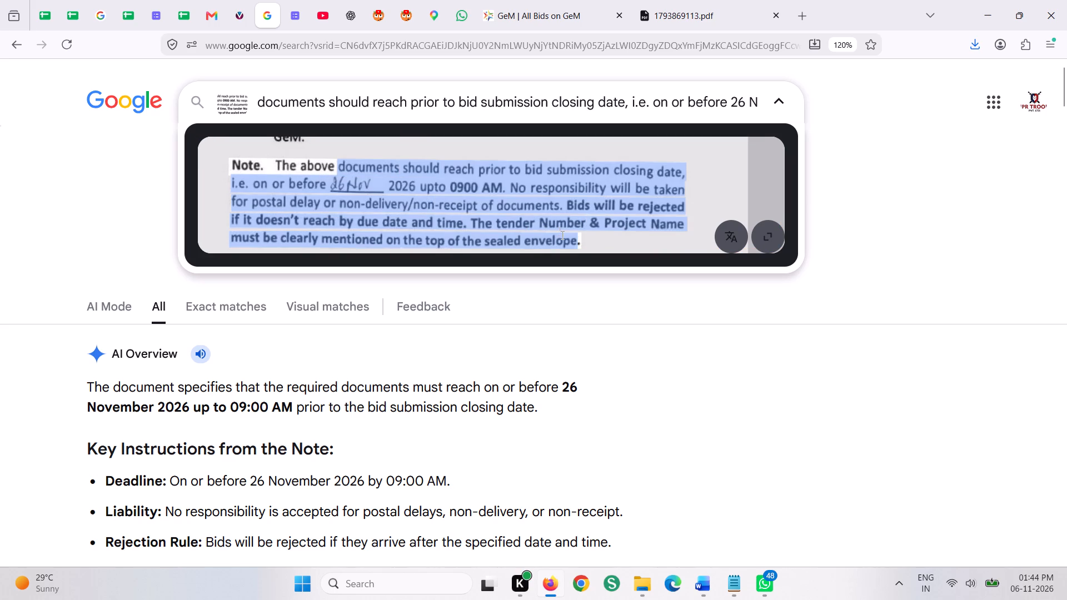
{"action": "left_click_drag", "start_coordinate": [561, 235], "coordinate": [565, 236]}
{"action": "left_click", "coordinate": [421, 175]}
{"action": "key", "text": "alt+Tab"}
{"action": "scroll", "coordinate": [457, 463], "scroll_direction": "down", "scroll_amount": 3}
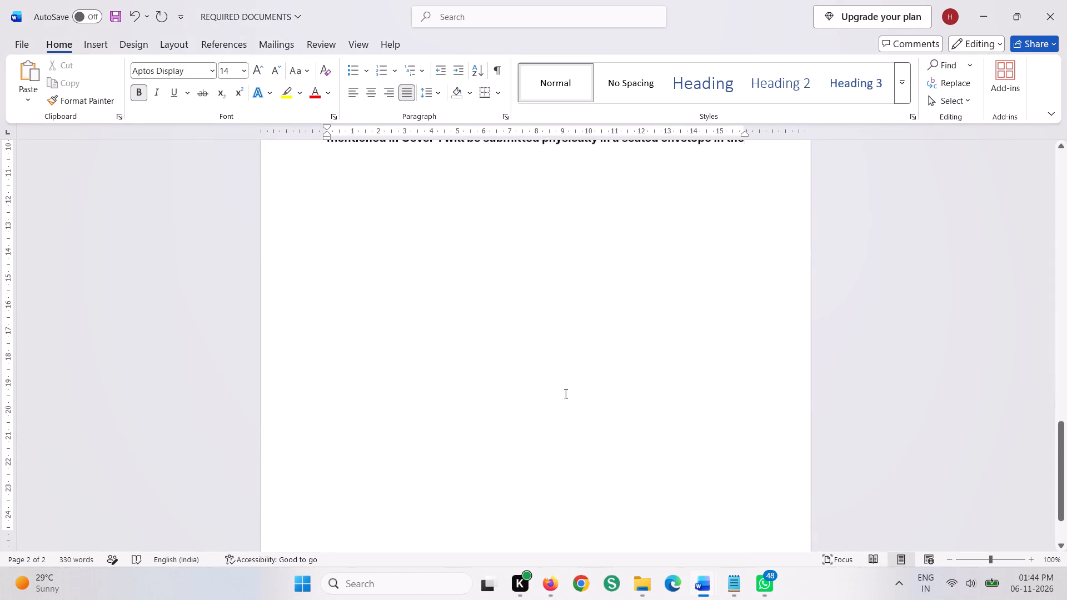
{"action": "scroll", "coordinate": [550, 329], "scroll_direction": "up", "scroll_amount": 1}
{"action": "key", "text": "Return"}
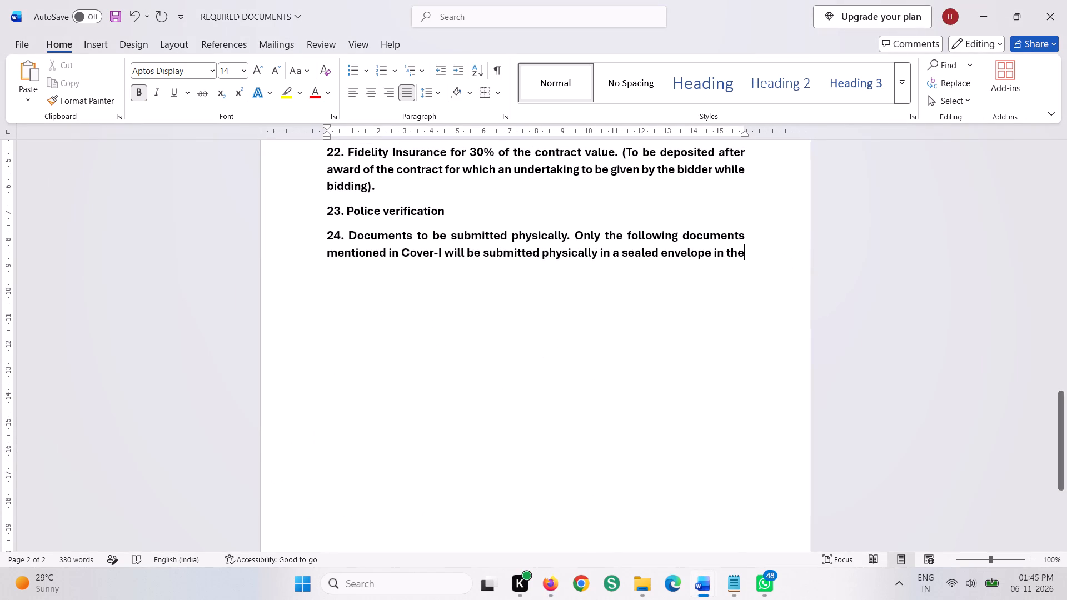
{"action": "type", "text": "25."}
{"action": "key", "text": "ctrl+v"}
{"action": "key", "text": "Return"}
{"action": "key", "text": "6"}
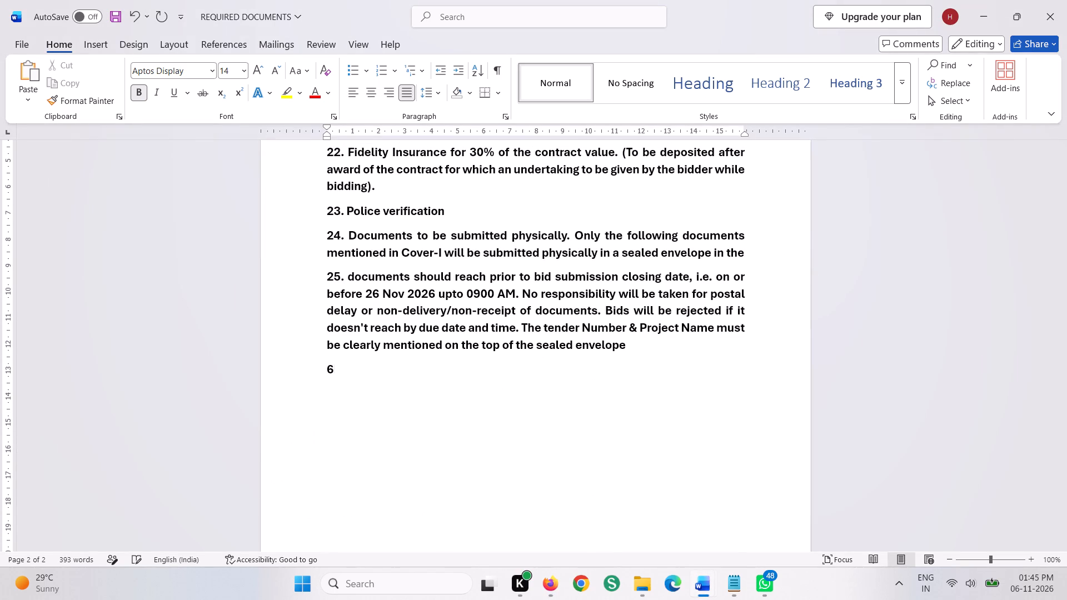
{"action": "key", "text": "BackSpace"}
{"action": "type", "text": "26."}
{"action": "key", "text": "alt+Tab"}
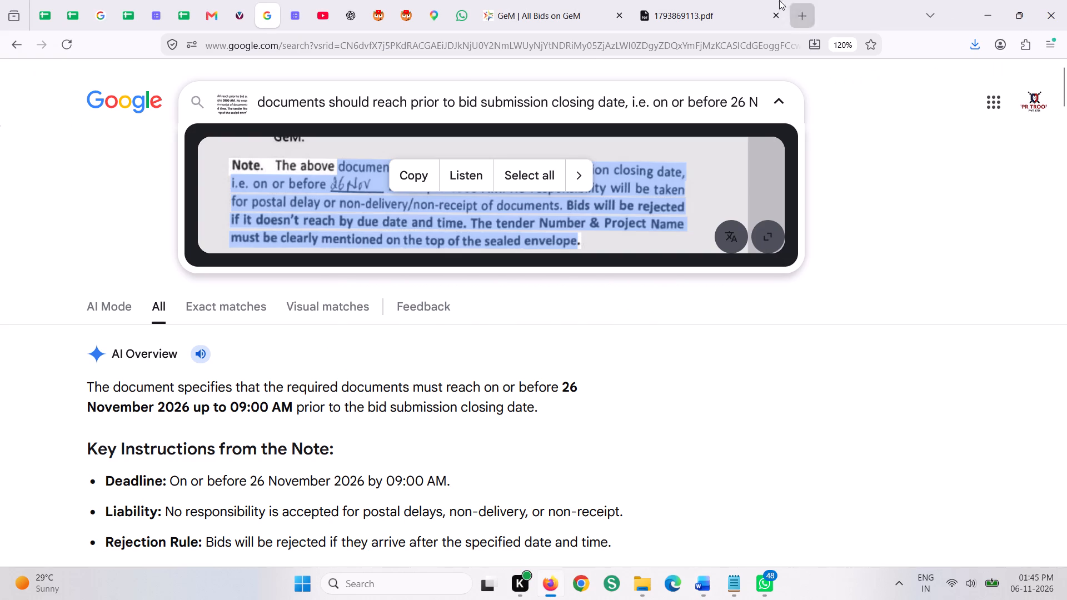
Look through tender document 1793869113.pdf from page 4 to the Appendix 'A' letter on page 18 for further required documents and formats.
{"action": "left_click", "coordinate": [749, 0]}
{"action": "scroll", "coordinate": [481, 248], "scroll_direction": "down", "scroll_amount": 1}
{"action": "scroll", "coordinate": [528, 259], "scroll_direction": "up", "scroll_amount": 1, "text": "ctrl"}
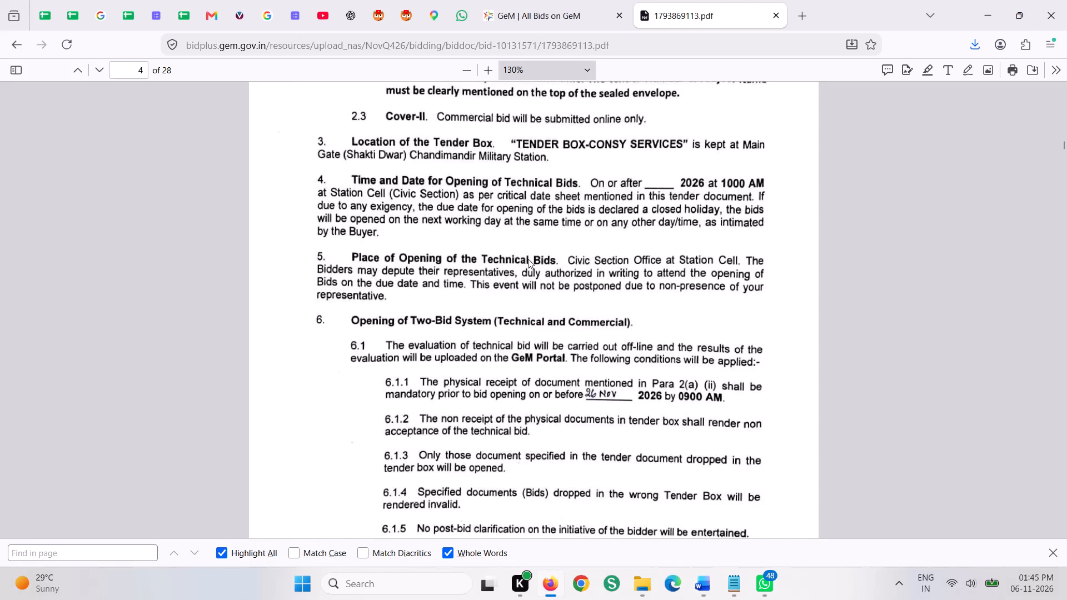
{"action": "scroll", "coordinate": [496, 286], "scroll_direction": "down", "scroll_amount": 1}
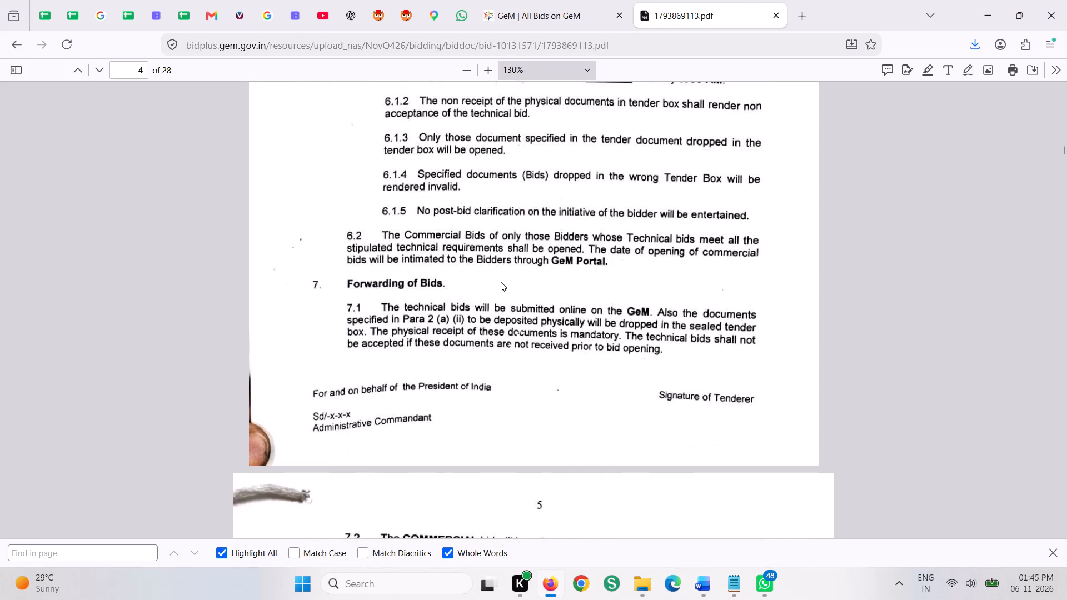
{"action": "scroll", "coordinate": [501, 281], "scroll_direction": "down", "scroll_amount": 3}
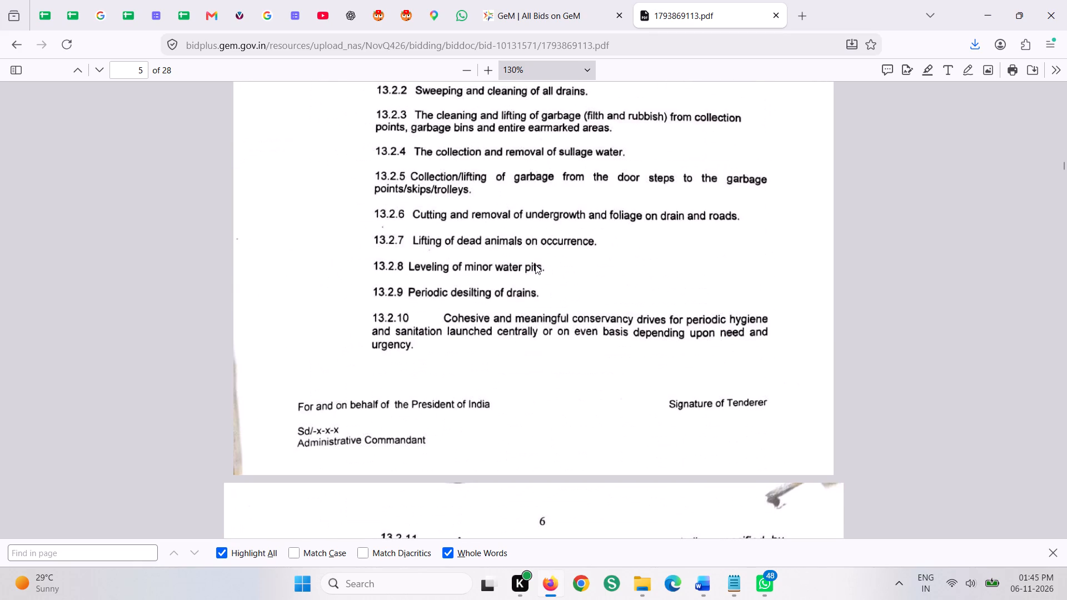
{"action": "scroll", "coordinate": [535, 264], "scroll_direction": "down", "scroll_amount": 2}
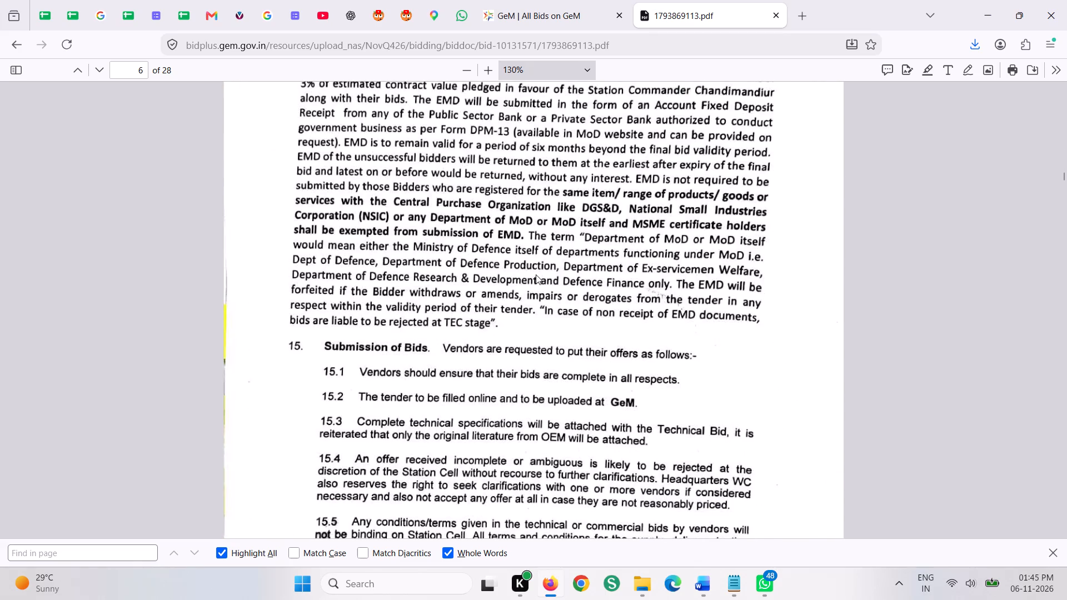
{"action": "scroll", "coordinate": [535, 281], "scroll_direction": "down", "scroll_amount": 1}
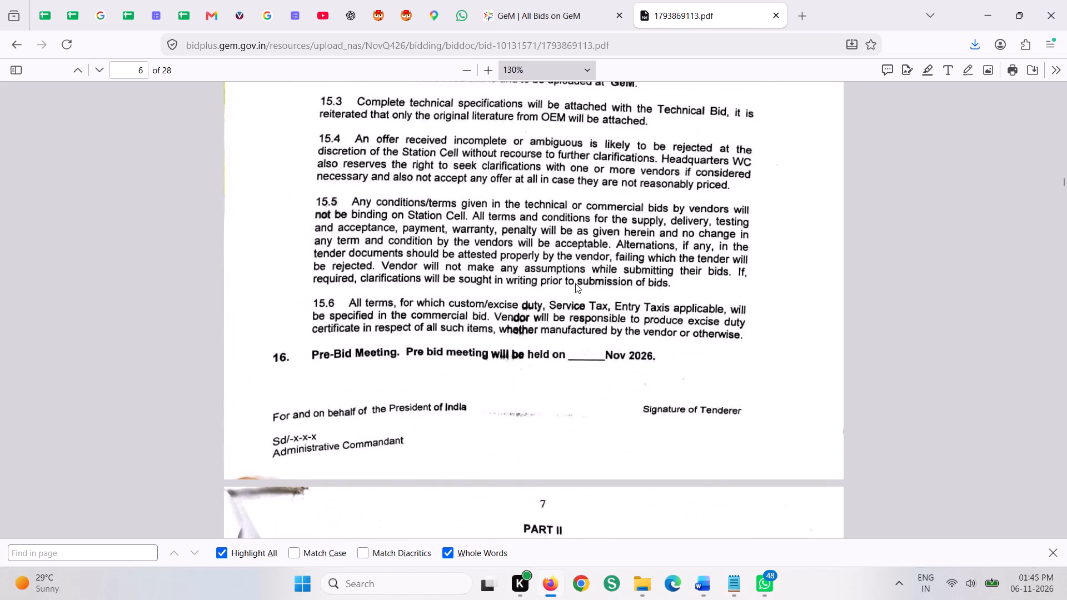
{"action": "scroll", "coordinate": [560, 294], "scroll_direction": "down", "scroll_amount": 1}
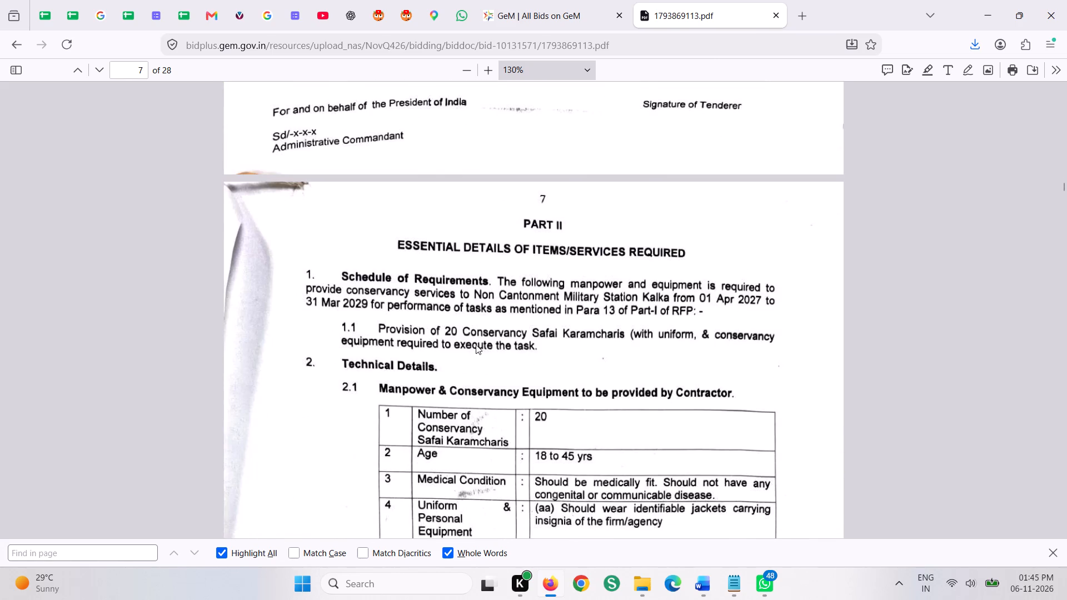
{"action": "scroll", "coordinate": [525, 339], "scroll_direction": "down", "scroll_amount": 3}
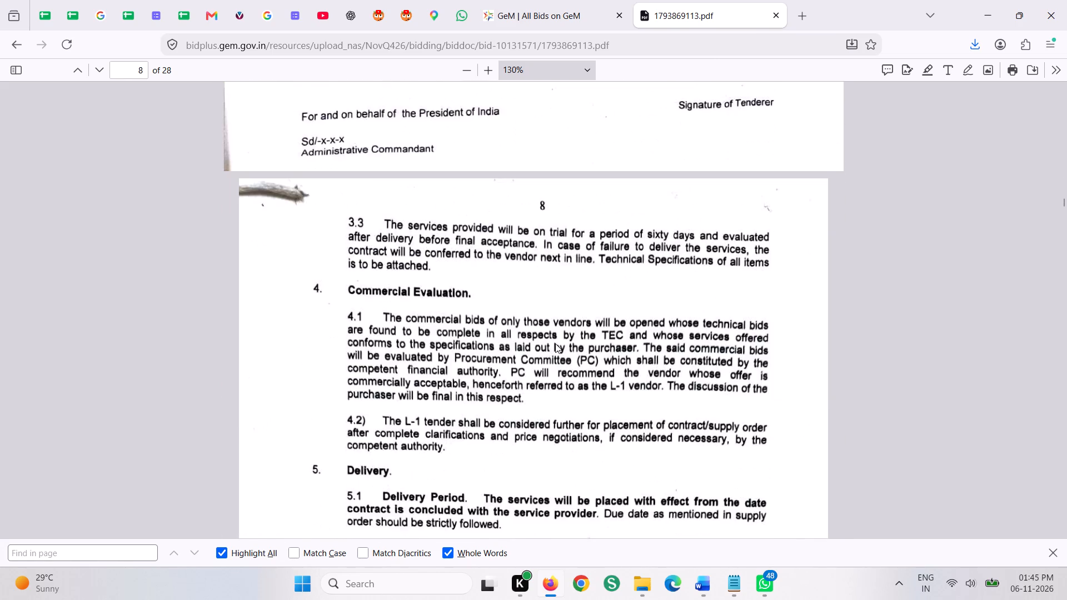
{"action": "scroll", "coordinate": [551, 343], "scroll_direction": "down", "scroll_amount": 5}
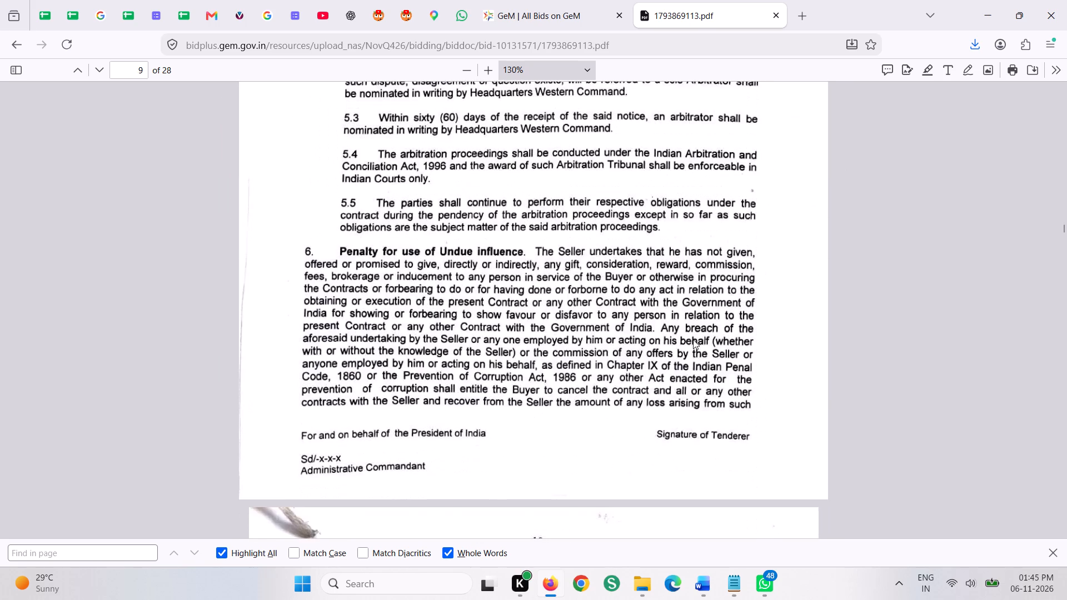
{"action": "scroll", "coordinate": [527, 338], "scroll_direction": "down", "scroll_amount": 4}
{"action": "scroll", "coordinate": [479, 340], "scroll_direction": "down", "scroll_amount": 2}
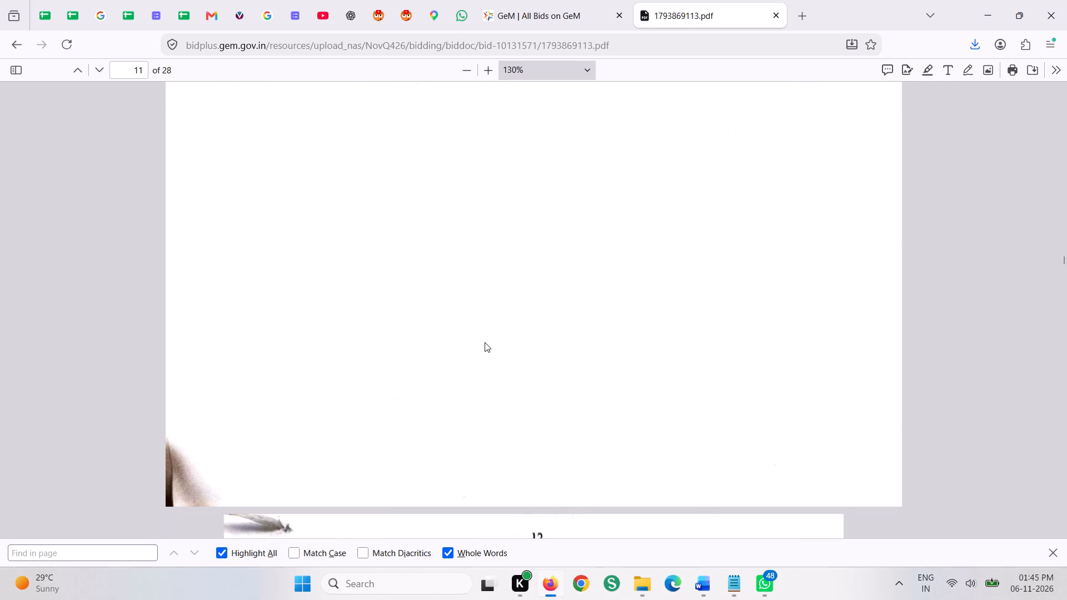
{"action": "scroll", "coordinate": [485, 342], "scroll_direction": "down", "scroll_amount": 2}
{"action": "scroll", "coordinate": [569, 332], "scroll_direction": "down", "scroll_amount": 3}
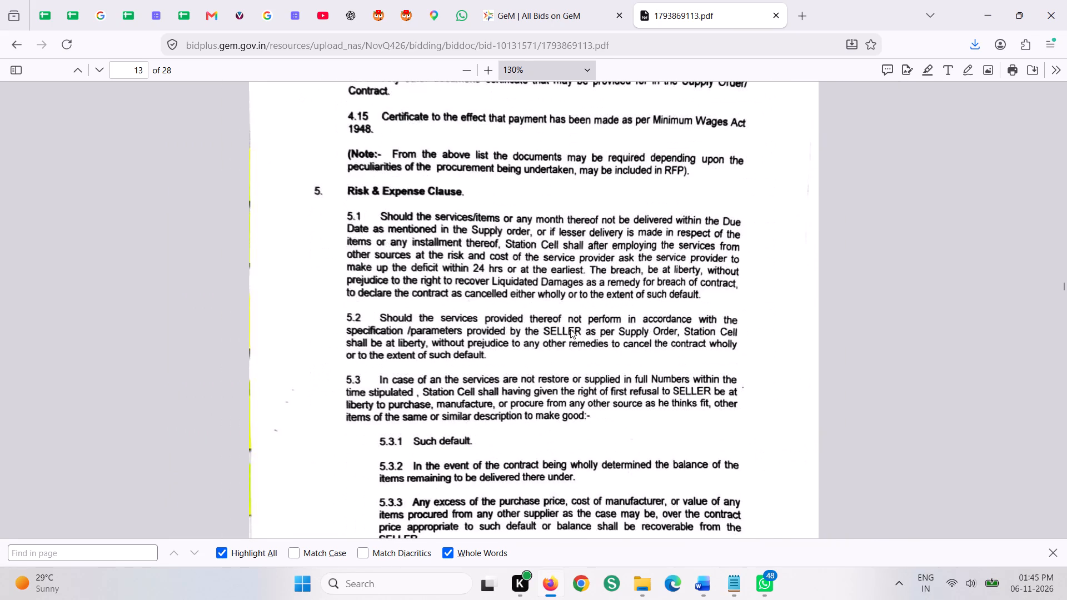
{"action": "scroll", "coordinate": [570, 329], "scroll_direction": "down", "scroll_amount": 4}
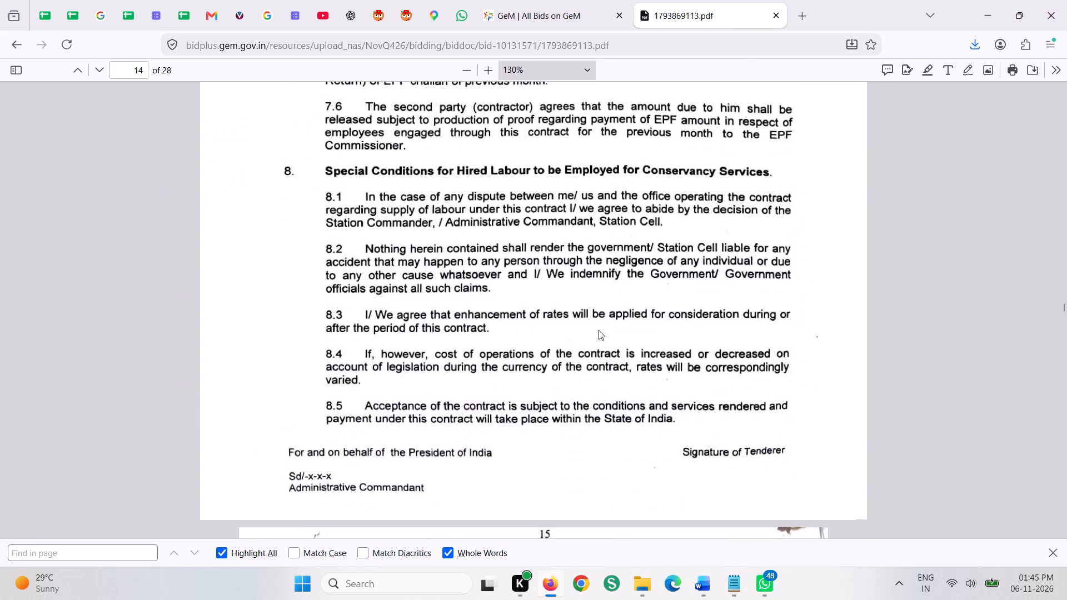
{"action": "scroll", "coordinate": [596, 334], "scroll_direction": "down", "scroll_amount": 3}
{"action": "scroll", "coordinate": [502, 323], "scroll_direction": "down", "scroll_amount": 6}
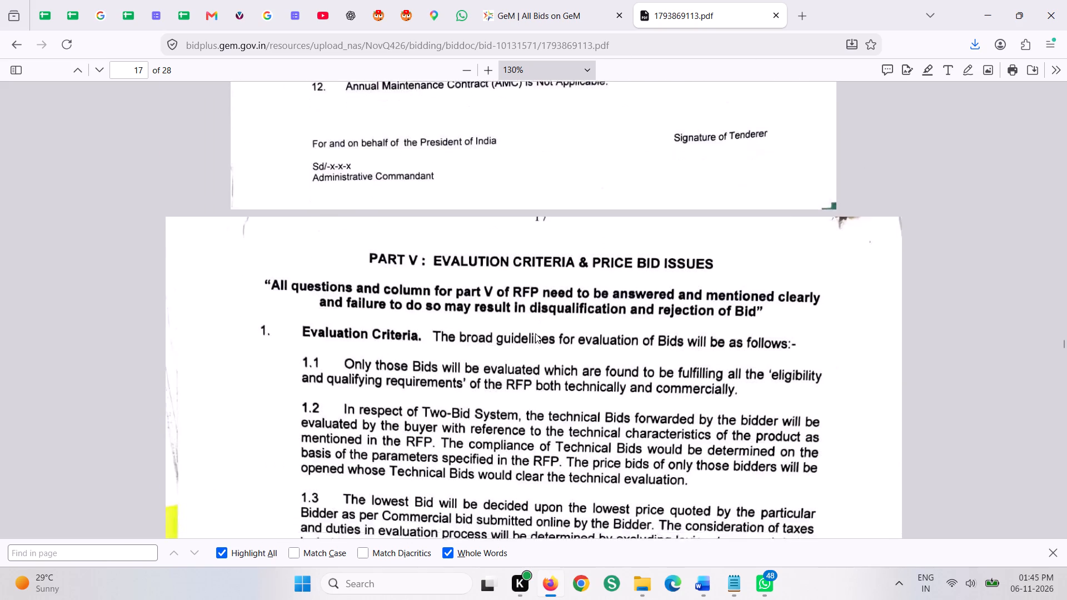
{"action": "scroll", "coordinate": [535, 333], "scroll_direction": "down", "scroll_amount": 3}
{"action": "scroll", "coordinate": [562, 322], "scroll_direction": "up", "scroll_amount": 1}
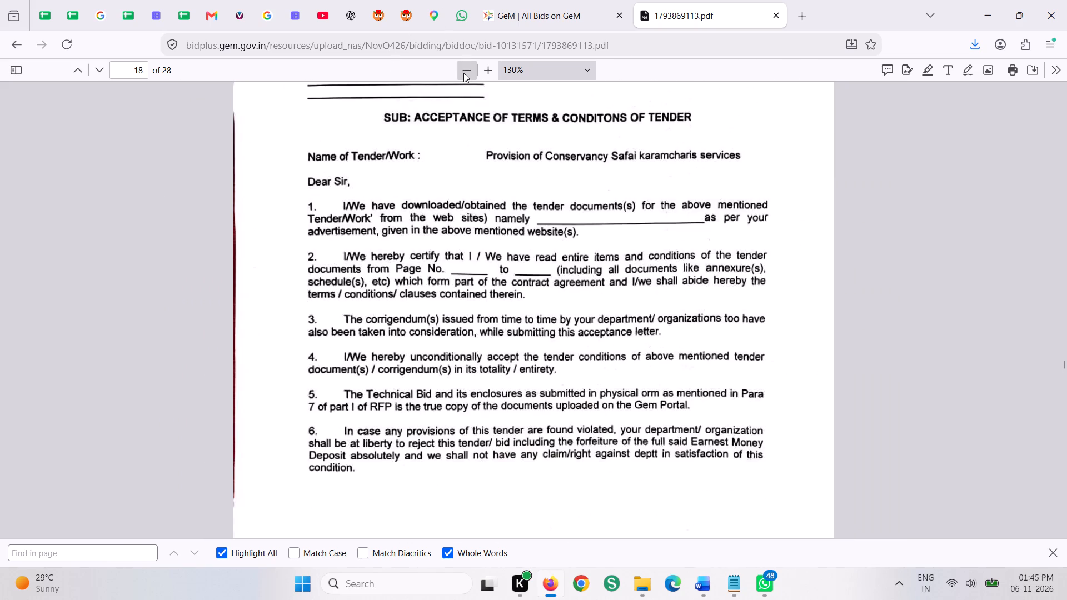
{"action": "triple_click", "coordinate": [463, 73]}
{"action": "left_click", "coordinate": [1065, 92]}
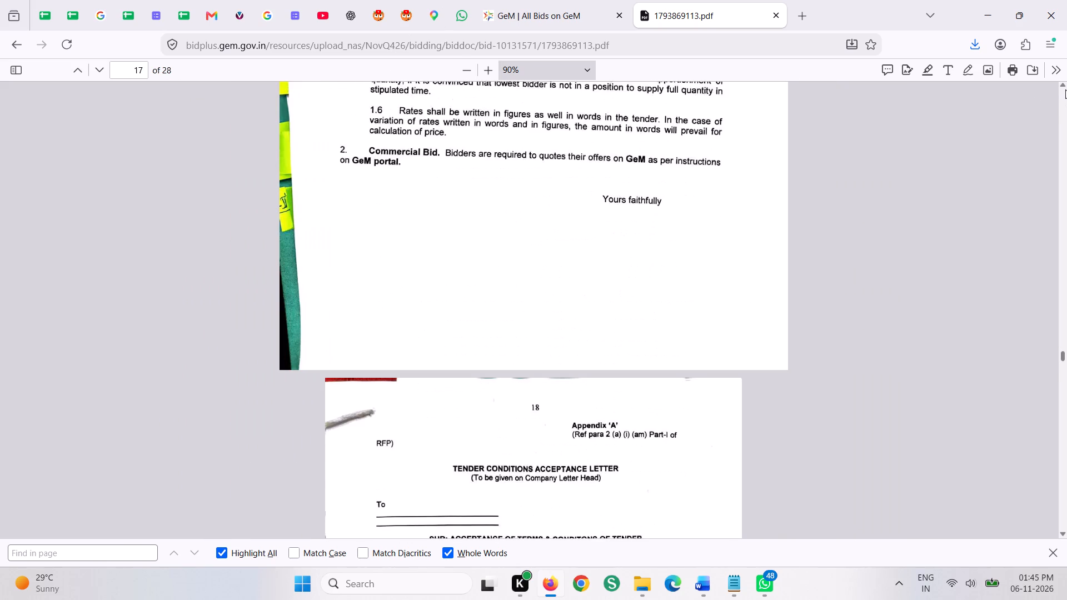
{"action": "left_click_drag", "start_coordinate": [1063, 356], "coordinate": [1063, 361]}
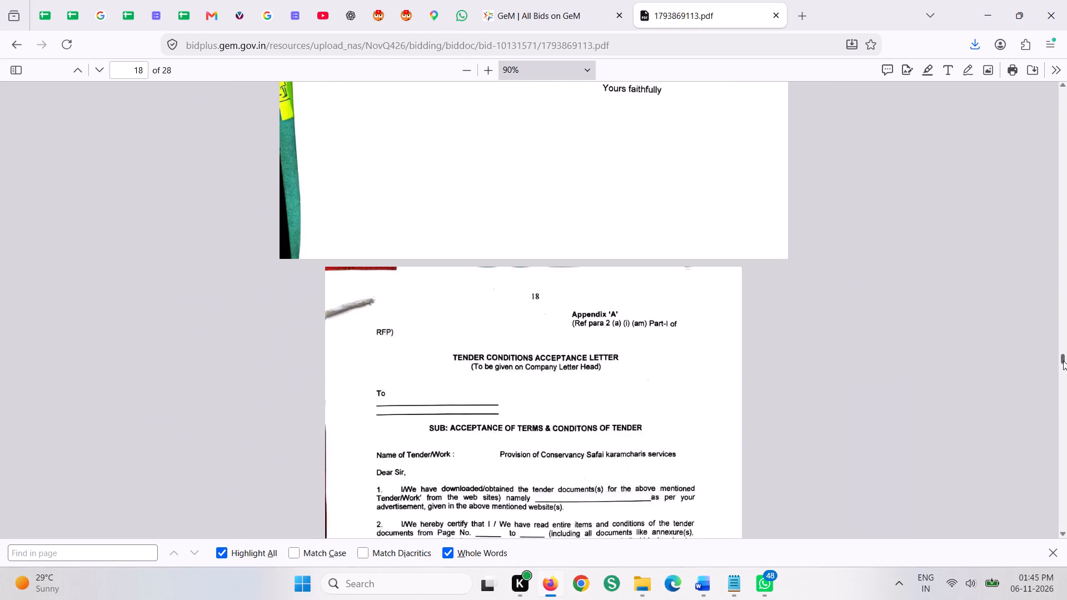
{"action": "left_click_drag", "start_coordinate": [1063, 361], "coordinate": [1063, 365]}
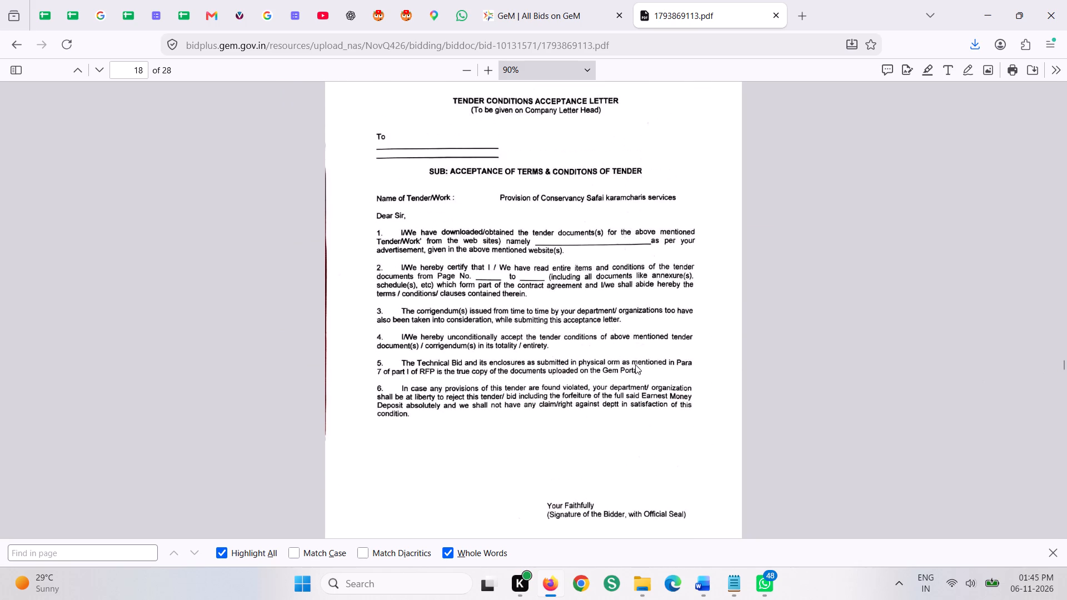
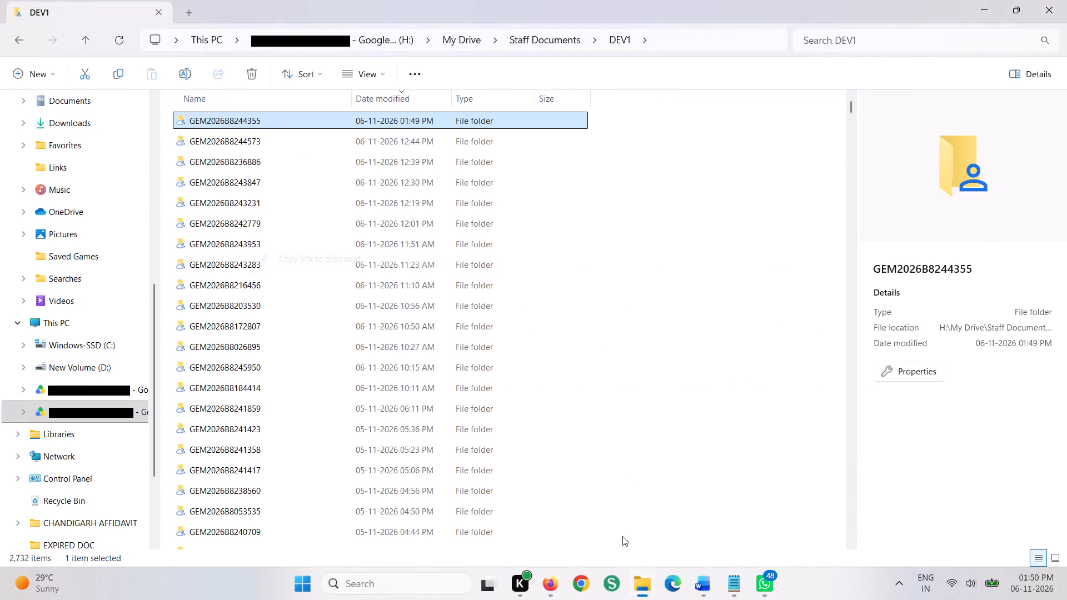
Switch to Firefox and bring up the Daily Tender Sheet 2026 spreadsheet at the GEM/2026/B/8244355 entry.
{"action": "left_click", "coordinate": [553, 586]}
{"action": "left_click", "coordinate": [174, 13]}
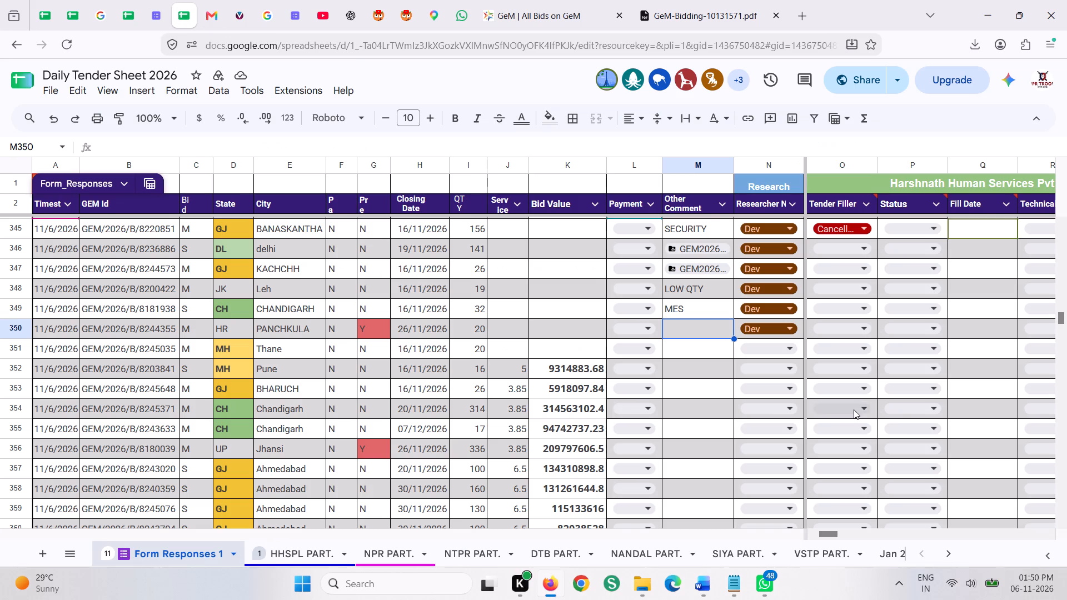
Paste the Drive folder link as a GEM2026B8244355 chip into the Other Comment cell for bid GEM/2026/B/8244355.
{"action": "double_click", "coordinate": [712, 329]}
{"action": "key", "text": "ctrl+v"}
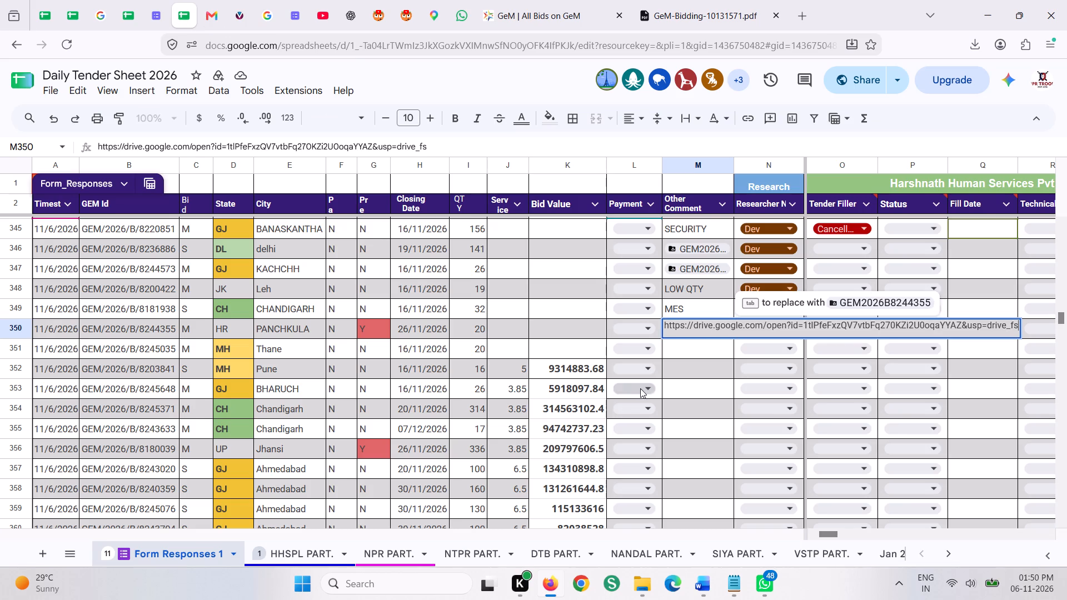
{"action": "key", "text": "Tab"}
{"action": "left_click", "coordinate": [570, 315]}
Check the files in the linked GEM2026B8244355 Drive folder, and close that folder and the GeM-Bidding-10131571 PDF.
{"action": "left_click", "coordinate": [679, 328]}
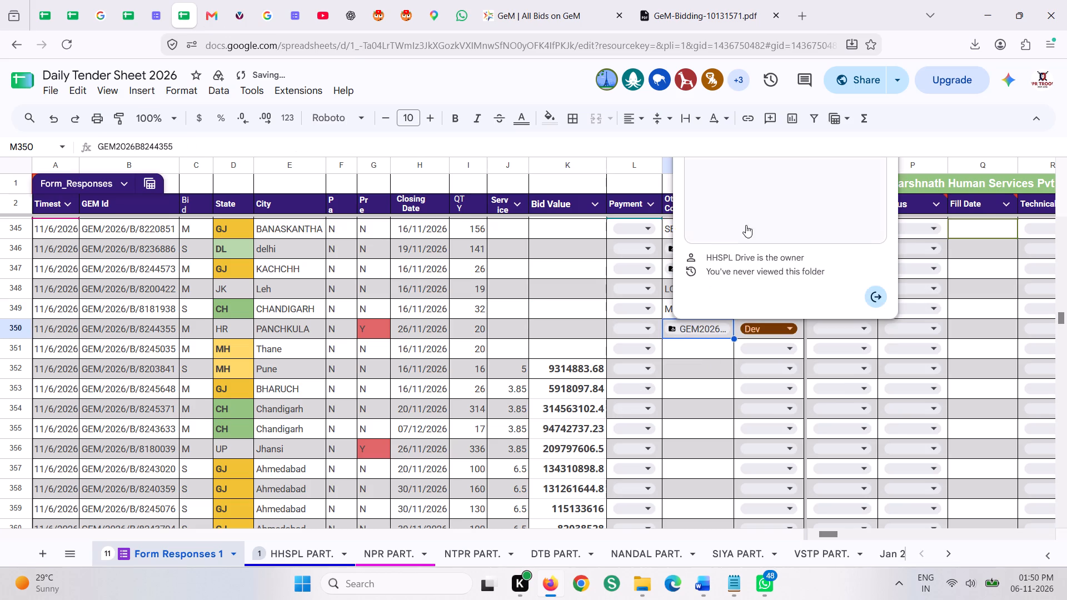
{"action": "left_click", "coordinate": [746, 222]}
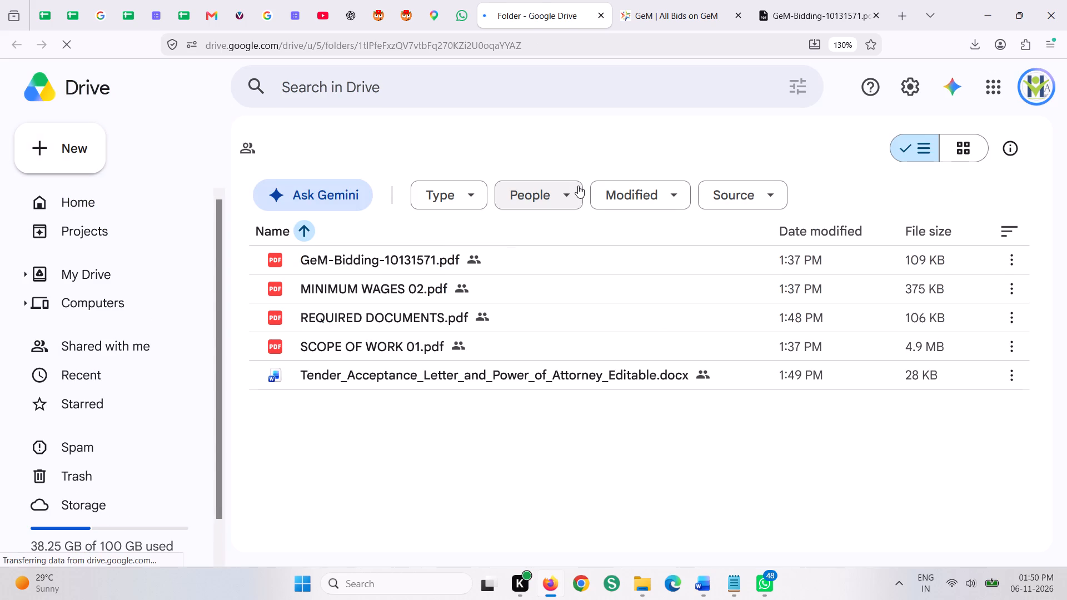
{"action": "left_click", "coordinate": [574, 0]}
{"action": "left_click", "coordinate": [599, 13]}
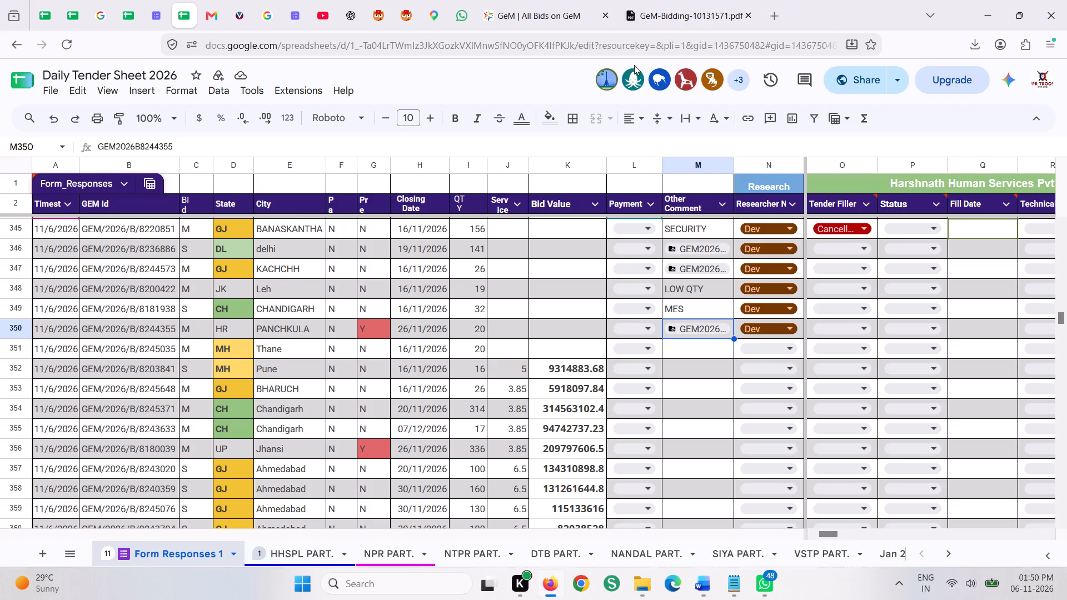
{"action": "left_click", "coordinate": [741, 0]}
{"action": "left_click", "coordinate": [782, 14]}
{"action": "left_click", "coordinate": [187, 17]}
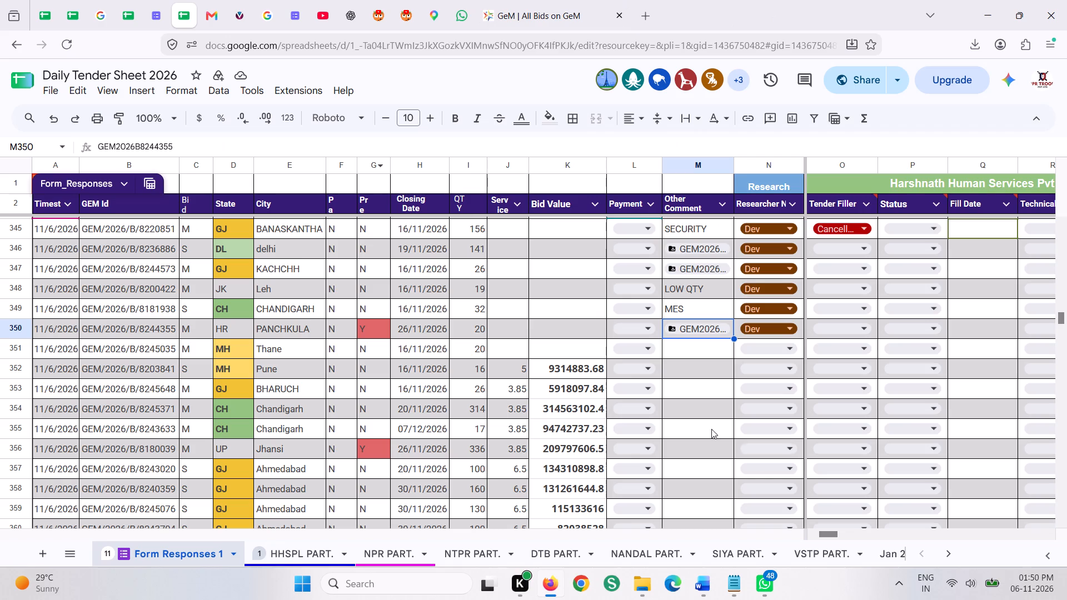
Set the researcher name to Dev for bid GEM/2026/B/8245035 in the tender sheet.
{"action": "left_click", "coordinate": [764, 346]}
{"action": "left_click", "coordinate": [757, 367]}
Copy bid number GEM/2026/B/8245035 from the tender sheet and search the GeM bid listing for it.
{"action": "left_click", "coordinate": [700, 353]}
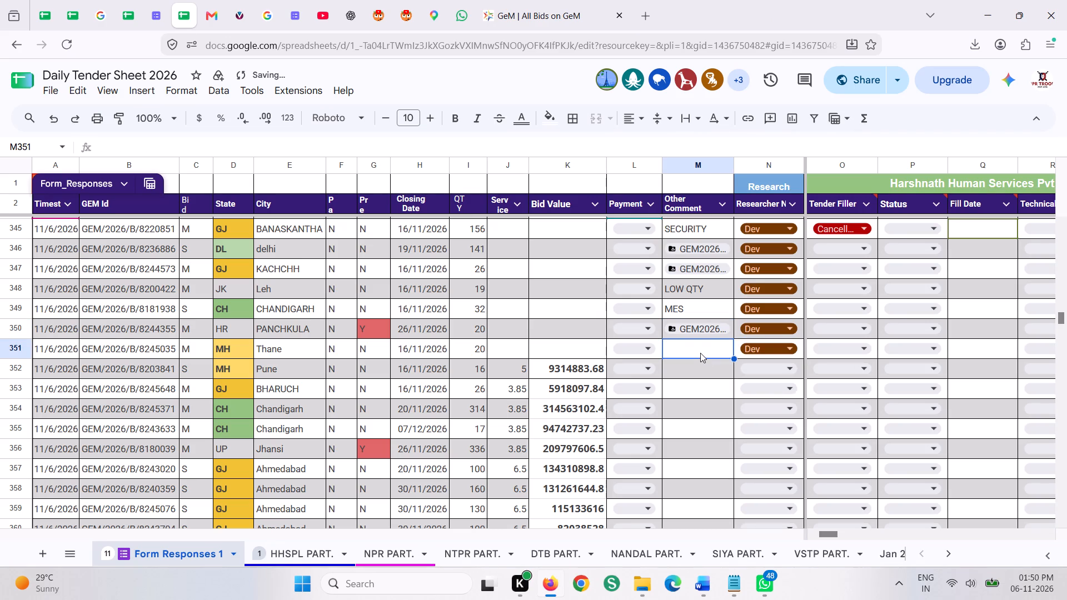
{"action": "key", "text": "Left"}
{"action": "key", "text": "Left"}
{"action": "key", "text": "Left"}
{"action": "key", "text": "Left"}
{"action": "key", "text": "Left"}
{"action": "key", "text": "Left"}
{"action": "key", "text": "Left"}
{"action": "key", "text": "Left"}
{"action": "key", "text": "Left"}
{"action": "key", "text": "Left"}
{"action": "key", "text": "Left"}
{"action": "key", "text": "Left"}
{"action": "key", "text": "Left"}
{"action": "key", "text": "Left"}
{"action": "key", "text": "Left"}
{"action": "key", "text": "Left"}
{"action": "key", "text": "Left"}
{"action": "key", "text": "Left"}
{"action": "key", "text": "Right"}
{"action": "key", "text": "ctrl+c"}
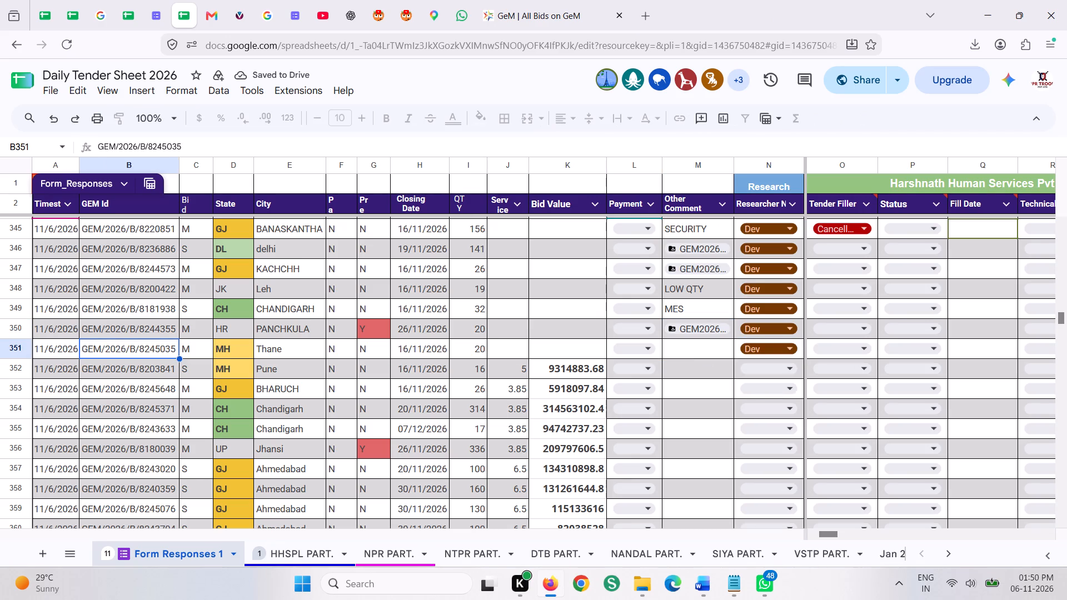
{"action": "key", "text": "Right"}
{"action": "key", "text": "Right"}
{"action": "key", "text": "Right"}
{"action": "key", "text": "Right"}
{"action": "key", "text": "Right"}
{"action": "key", "text": "Right"}
{"action": "key", "text": "Right"}
{"action": "key", "text": "Right"}
{"action": "key", "text": "Right"}
{"action": "key", "text": "Right"}
{"action": "key", "text": "Right"}
{"action": "key", "text": "Right"}
{"action": "key", "text": "Right"}
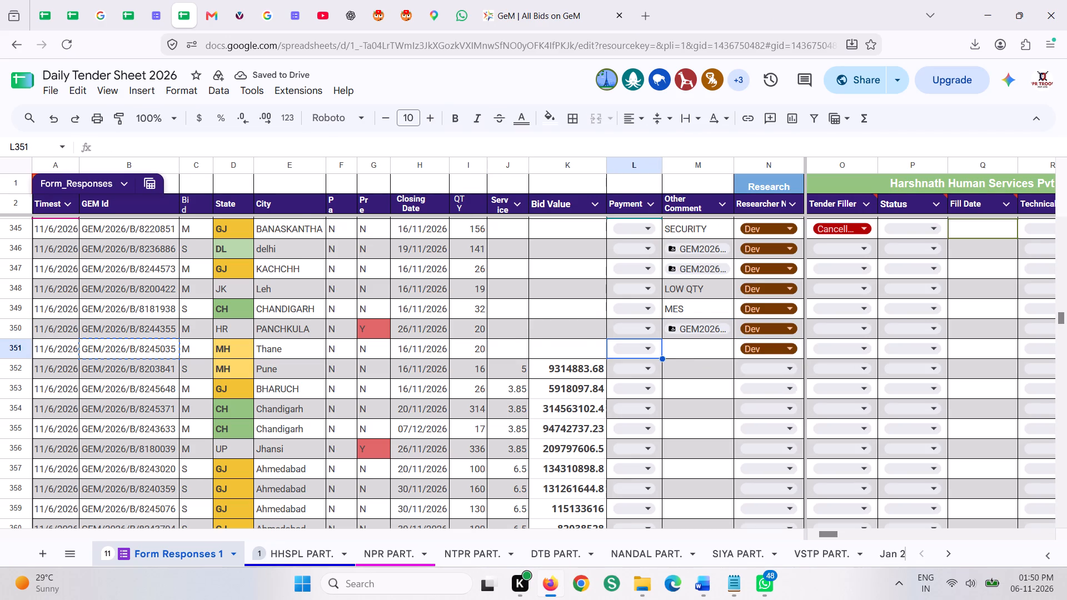
{"action": "scroll", "coordinate": [646, 340], "scroll_direction": "down", "scroll_amount": 1}
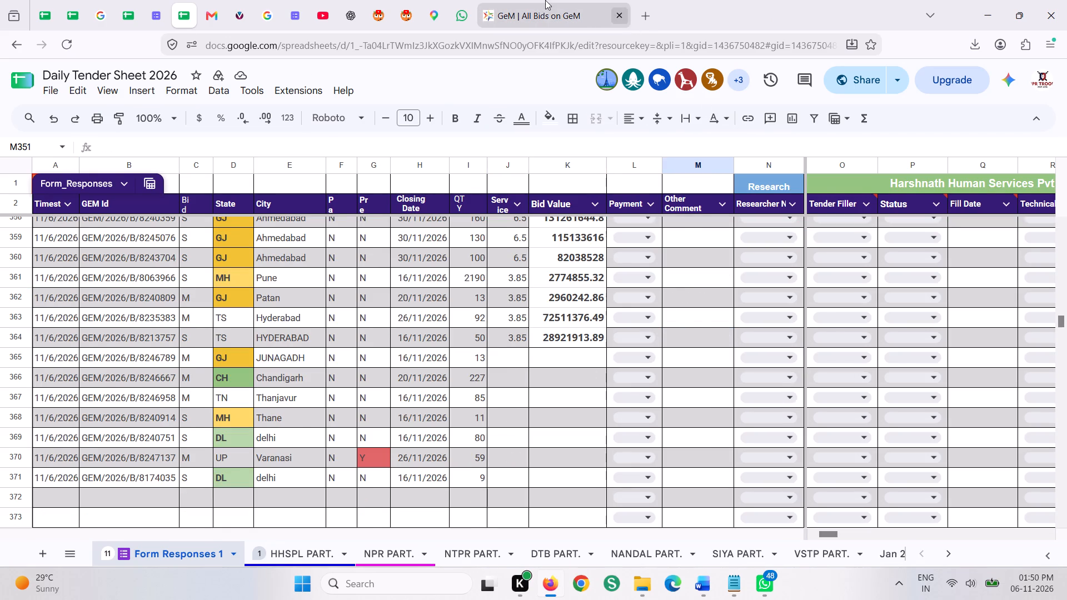
{"action": "left_click", "coordinate": [545, 0]}
{"action": "key", "text": "ctrl+v"}
{"action": "key", "text": "Return"}
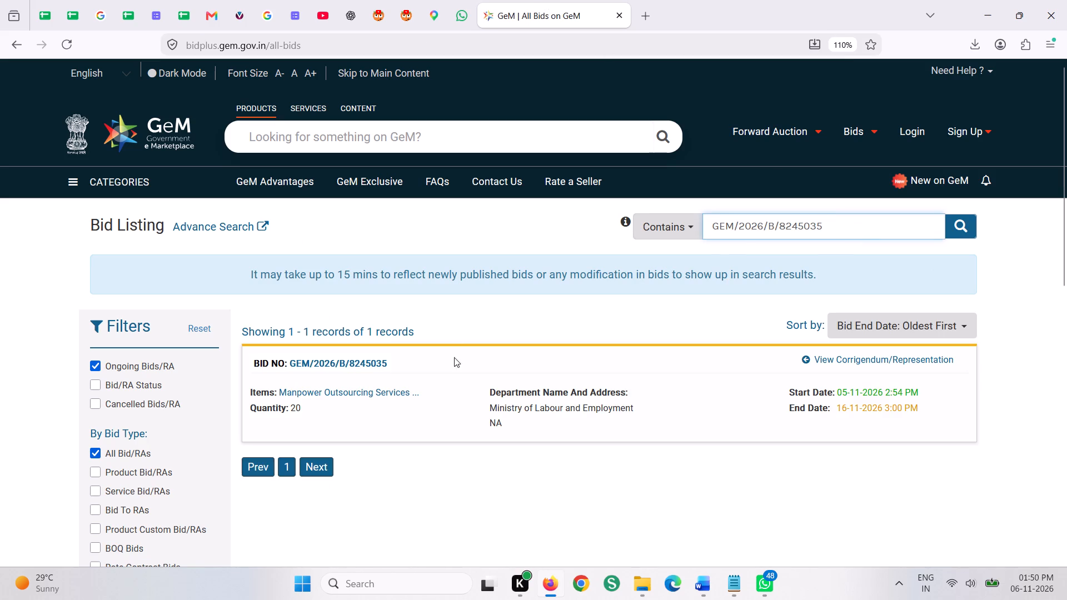
Open the bid document for GEM/2026/B/8245035 from the bid listing.
{"action": "double_click", "coordinate": [376, 357]}
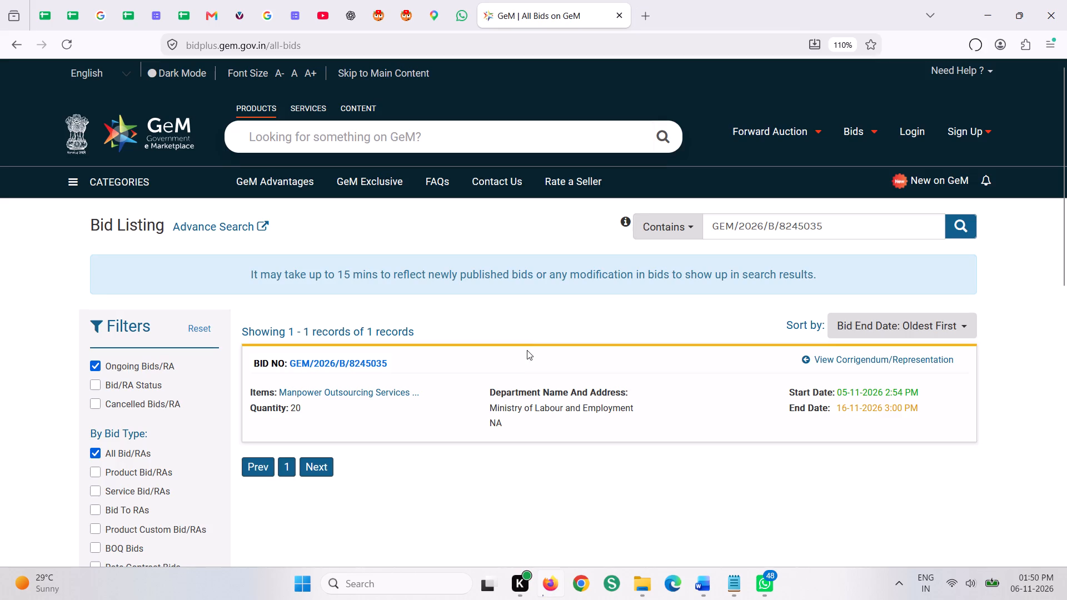
{"action": "left_click", "coordinate": [451, 344]}
{"action": "scroll", "coordinate": [569, 367], "scroll_direction": "down", "scroll_amount": 1}
{"action": "left_click", "coordinate": [601, 366]}
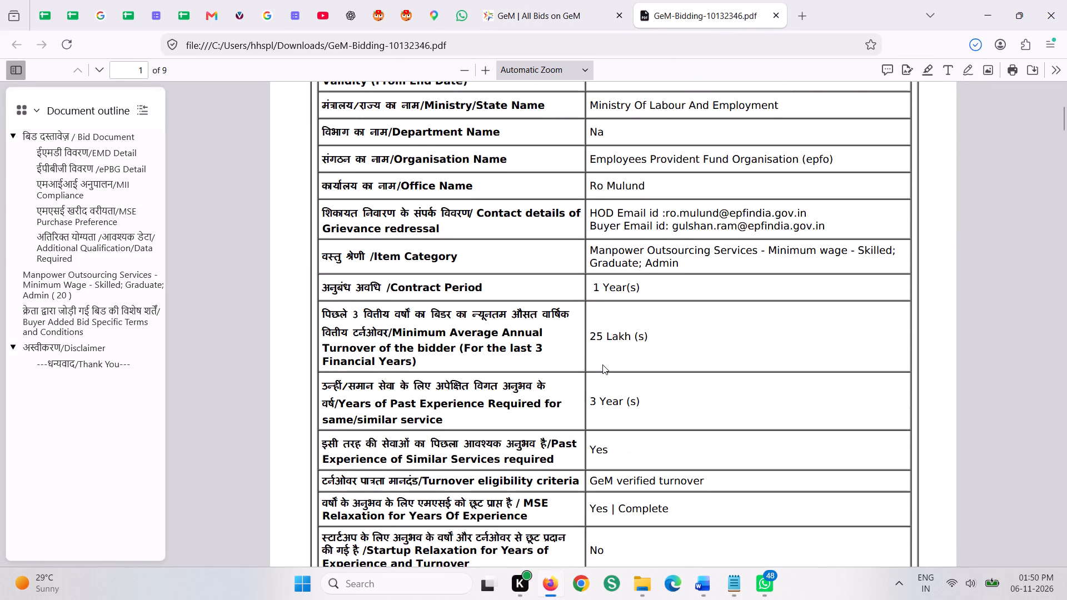
Search the bid document for the words SECURITY, WATCH and CHOWKIDAR.
{"action": "key", "text": "ctrl+f"}
{"action": "type", "text": "SEC"}
{"action": "type", "text": "URITY"}
{"action": "key", "text": "Return"}
{"action": "key", "text": "Return"}
{"action": "key", "text": "Return"}
{"action": "key", "text": "Return"}
{"action": "key", "text": "Return"}
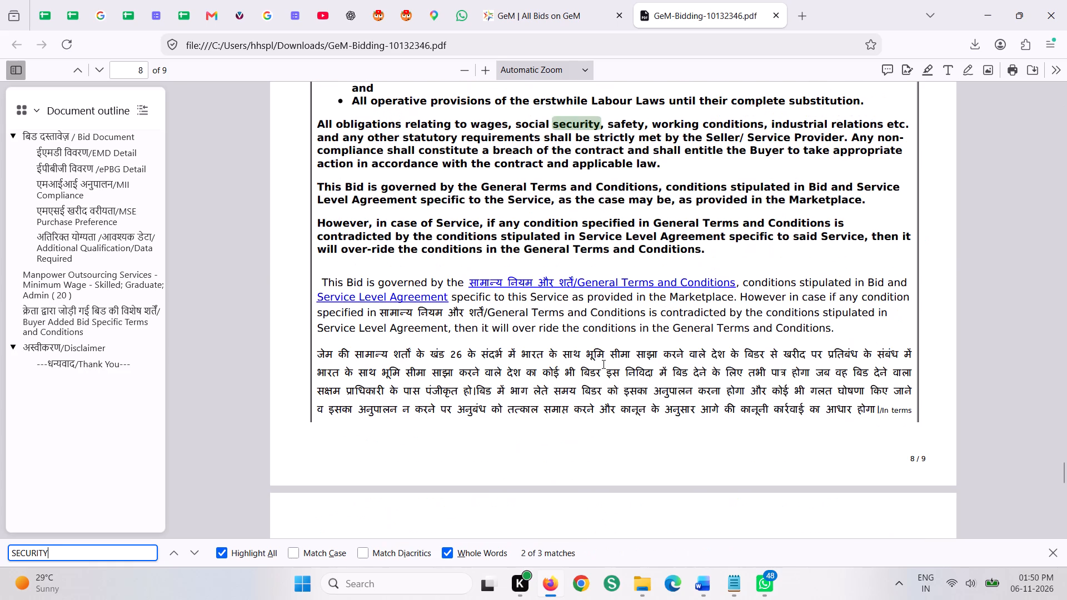
{"action": "key", "text": "BackSpace"}
{"action": "key", "text": "BackSpace"}
{"action": "key", "text": "BackSpace"}
{"action": "key", "text": "BackSpace"}
{"action": "key", "text": "BackSpace"}
{"action": "key", "text": "BackSpace"}
{"action": "key", "text": "BackSpace"}
{"action": "key", "text": "BackSpace"}
{"action": "key", "text": "BackSpace"}
{"action": "key", "text": "BackSpace"}
{"action": "type", "text": "WATCH"}
{"action": "key", "text": "BackSpace"}
{"action": "key", "text": "BackSpace"}
{"action": "key", "text": "BackSpace"}
{"action": "key", "text": "BackSpace"}
{"action": "key", "text": "BackSpace"}
{"action": "key", "text": "BackSpace"}
{"action": "key", "text": "BackSpace"}
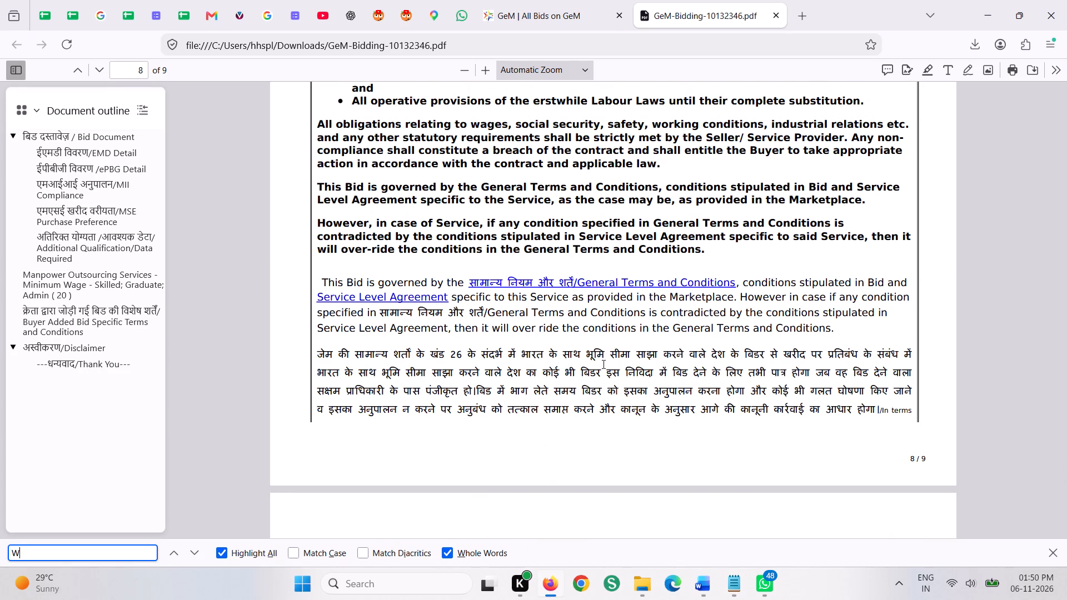
{"action": "type", "text": "CHOWKIDAR"}
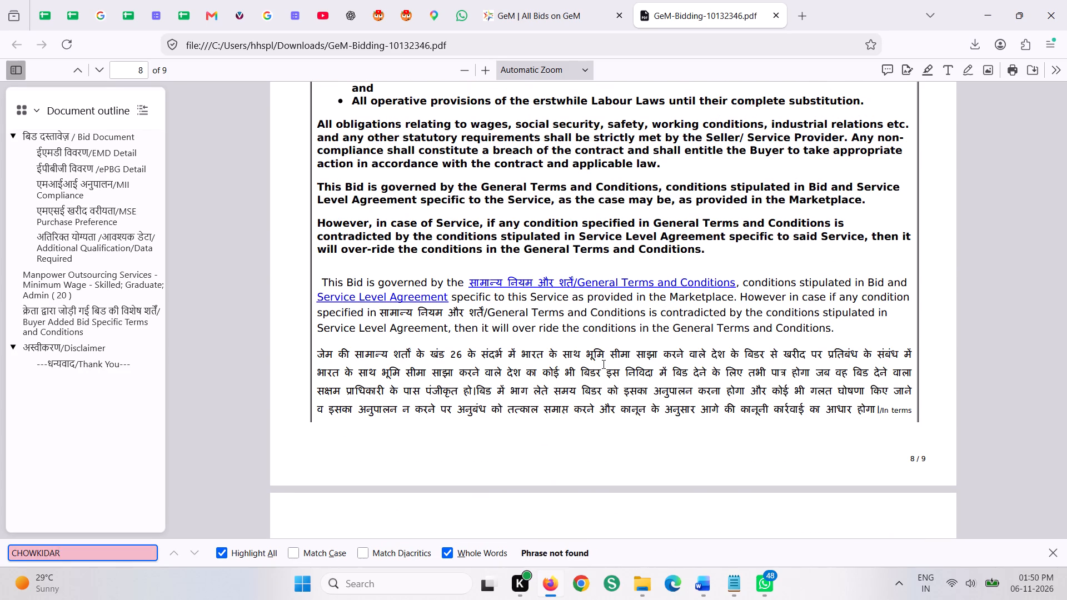
{"action": "key", "text": "BackSpace"}
{"action": "key", "text": "BackSpace"}
{"action": "key", "text": "BackSpace"}
{"action": "key", "text": "BackSpace"}
{"action": "key", "text": "BackSpace"}
{"action": "key", "text": "BackSpace"}
{"action": "key", "text": "BackSpace"}
{"action": "key", "text": "BackSpace"}
{"action": "key", "text": "BackSpace"}
{"action": "key", "text": "BackSpace"}
{"action": "key", "text": "BackSpace"}
{"action": "key", "text": "BackSpace"}
{"action": "key", "text": "BackSpace"}
Examine the consignee, resource count and wage requirements in the bid document, and check the bid's listing on GeM.
{"action": "scroll", "coordinate": [602, 364], "scroll_direction": "up", "scroll_amount": 9}
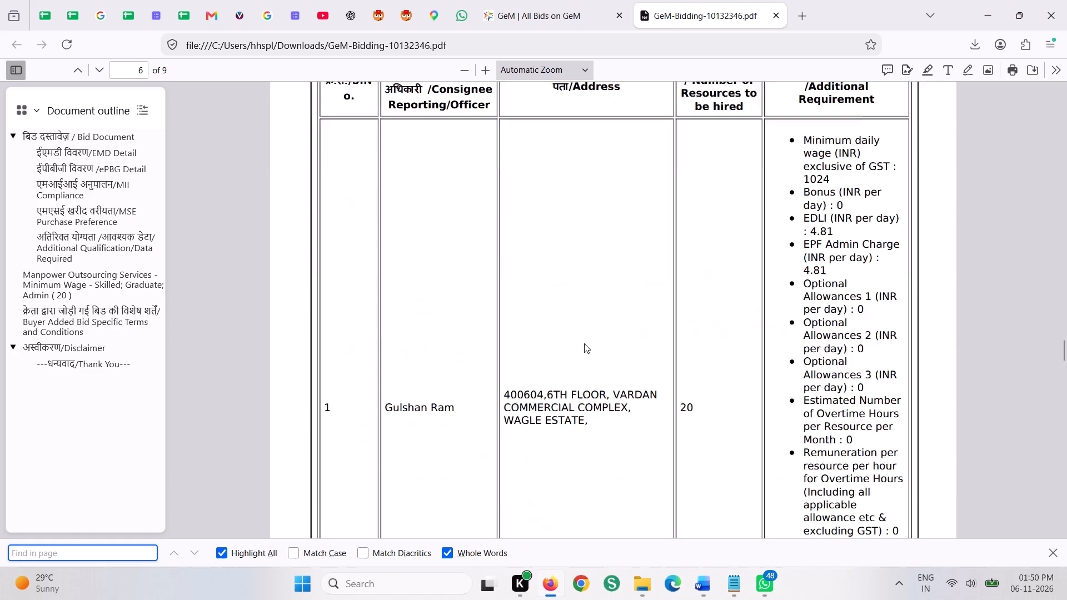
{"action": "scroll", "coordinate": [584, 343], "scroll_direction": "up", "scroll_amount": 8}
{"action": "scroll", "coordinate": [588, 344], "scroll_direction": "down", "scroll_amount": 1}
{"action": "scroll", "coordinate": [740, 297], "scroll_direction": "down", "scroll_amount": 2}
{"action": "left_click", "coordinate": [595, 0]}
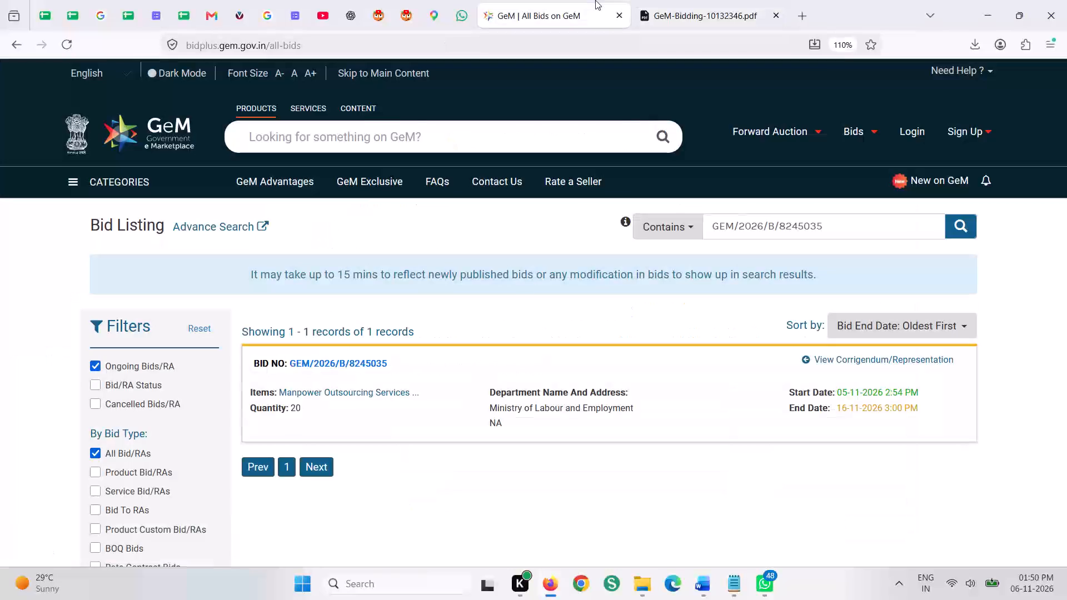
{"action": "left_click", "coordinate": [722, 1]}
{"action": "scroll", "coordinate": [754, 286], "scroll_direction": "down", "scroll_amount": 4}
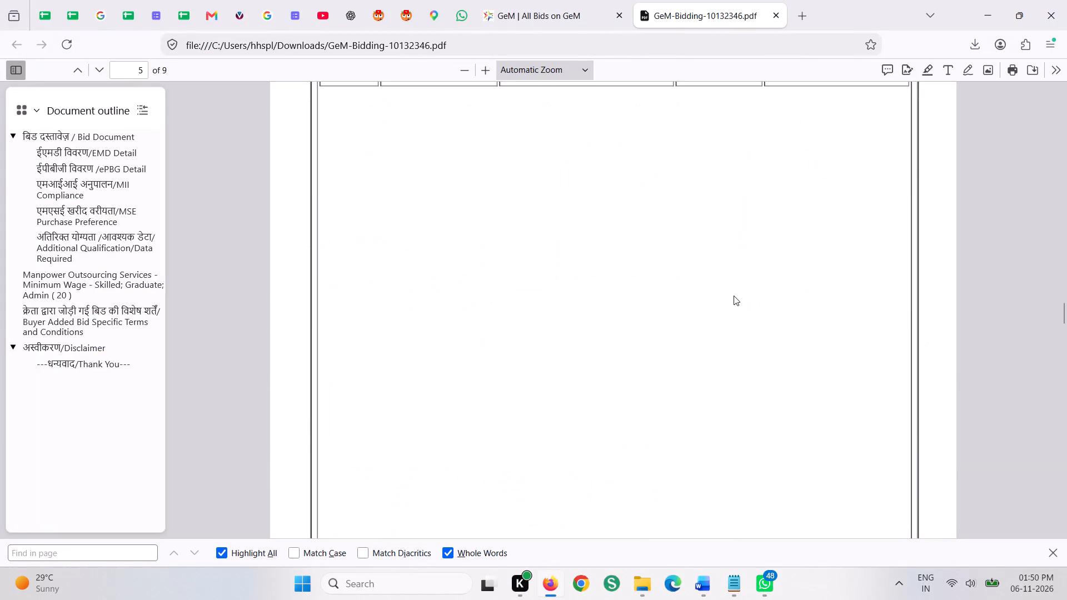
{"action": "scroll", "coordinate": [734, 296], "scroll_direction": "down", "scroll_amount": 3}
{"action": "scroll", "coordinate": [704, 310], "scroll_direction": "up", "scroll_amount": 1}
{"action": "scroll", "coordinate": [698, 312], "scroll_direction": "down", "scroll_amount": 1}
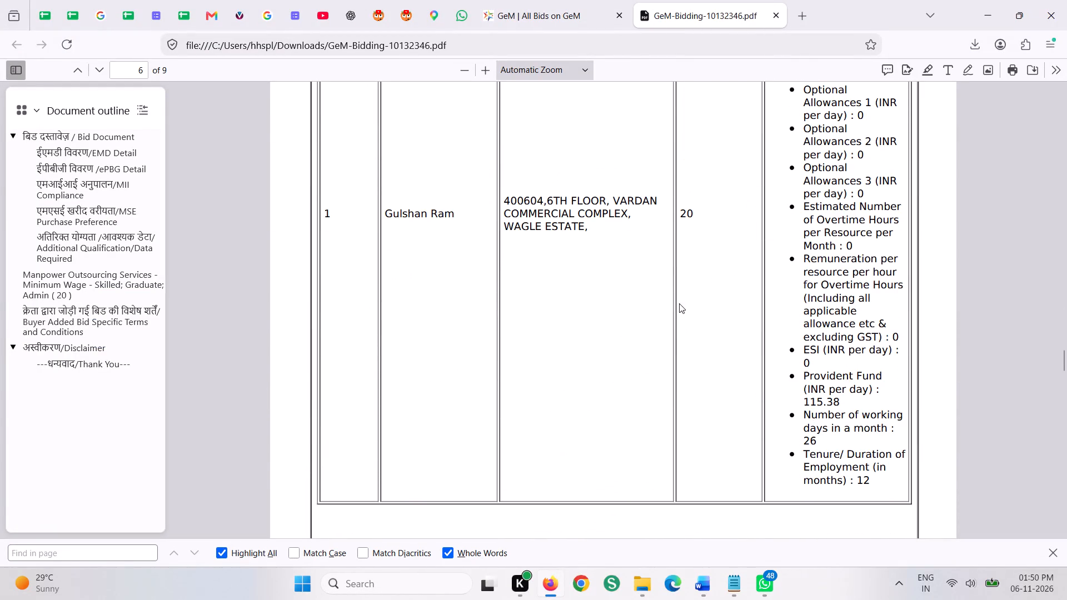
{"action": "scroll", "coordinate": [676, 299], "scroll_direction": "up", "scroll_amount": 16}
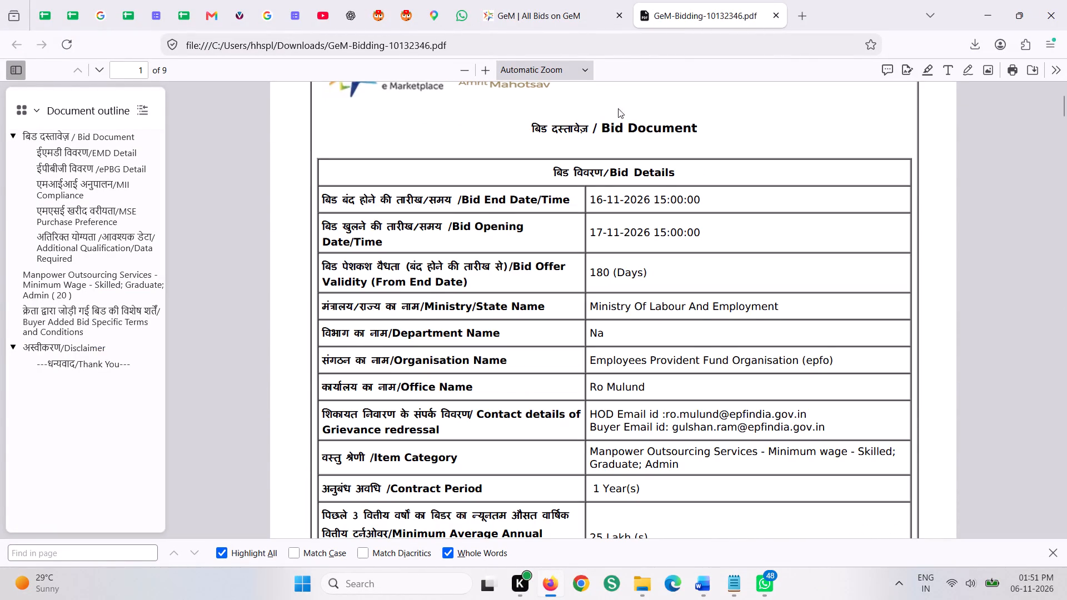
{"action": "scroll", "coordinate": [596, 176], "scroll_direction": "up", "scroll_amount": 3}
{"action": "left_click", "coordinate": [555, 0]}
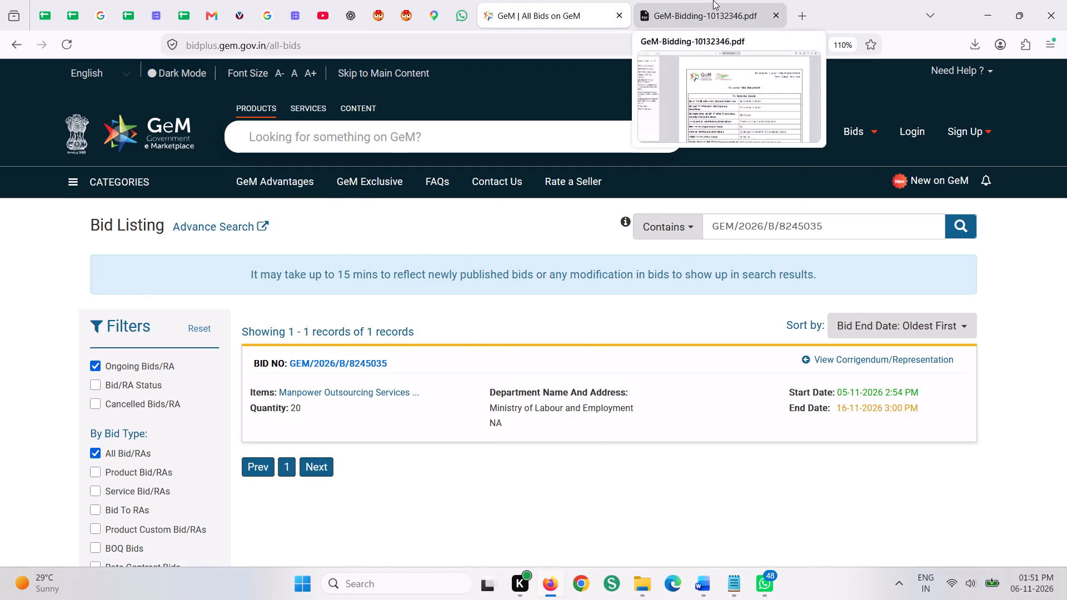
{"action": "left_click", "coordinate": [714, 0]}
Create a folder named GEM2026B8245035 inside DEV1 in File Explorer and open it.
{"action": "left_click", "coordinate": [639, 583]}
{"action": "right_click", "coordinate": [617, 269]}
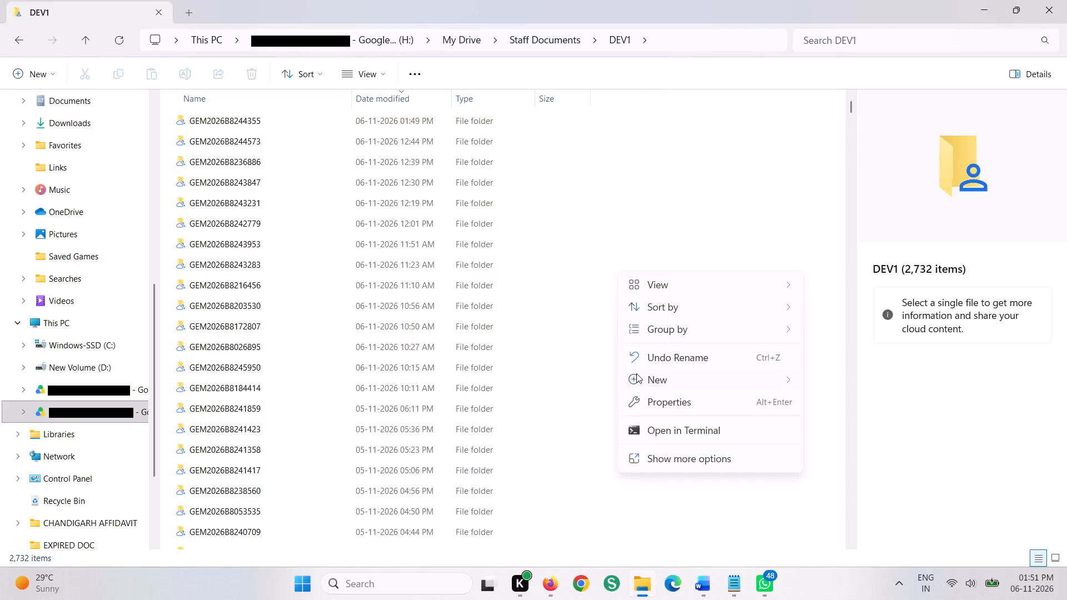
{"action": "left_click", "coordinate": [645, 377]}
{"action": "left_click", "coordinate": [850, 163]}
{"action": "key", "text": "ctrl+v"}
{"action": "key", "text": "Return"}
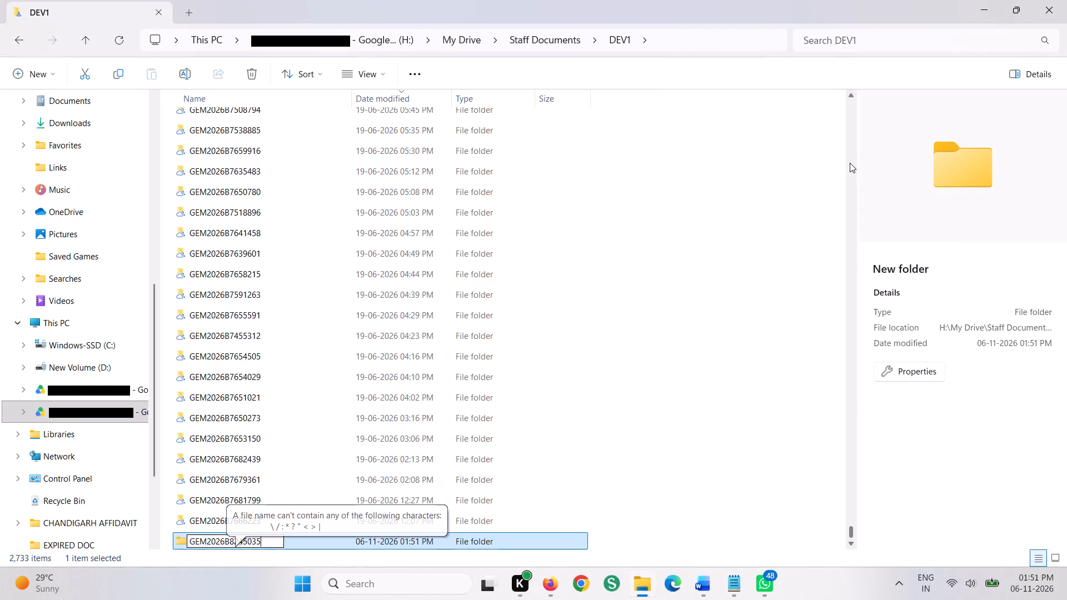
{"action": "double_click", "coordinate": [254, 542]}
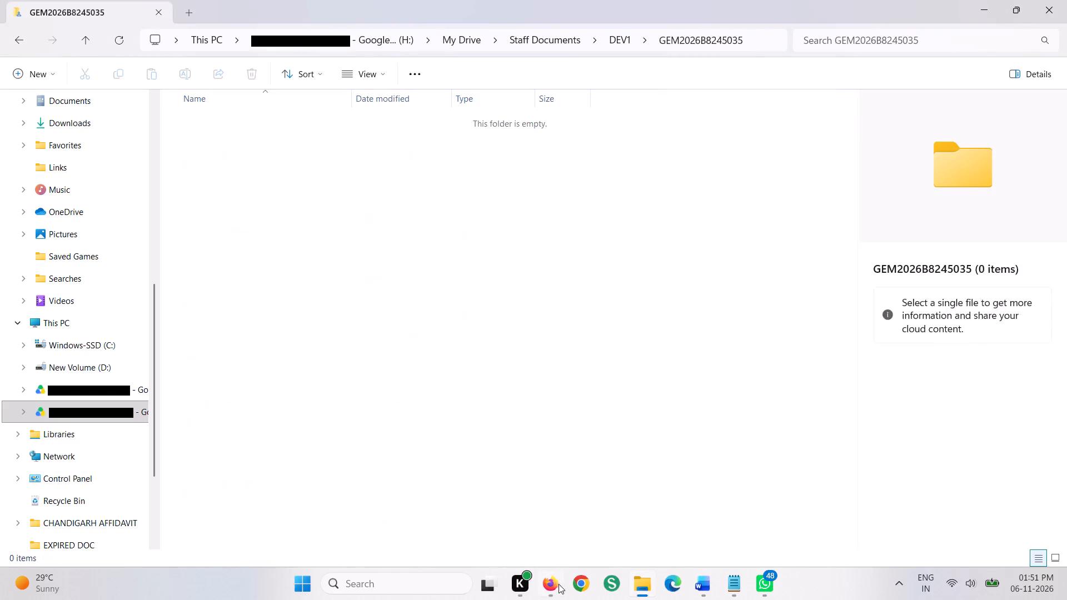
Save the bid PDF as GeM-Bidding-10132346 in DEV1's GEM2026B8245035 folder.
{"action": "left_click", "coordinate": [558, 586]}
{"action": "scroll", "coordinate": [677, 238], "scroll_direction": "up", "scroll_amount": 1}
{"action": "left_click", "coordinate": [1028, 61]}
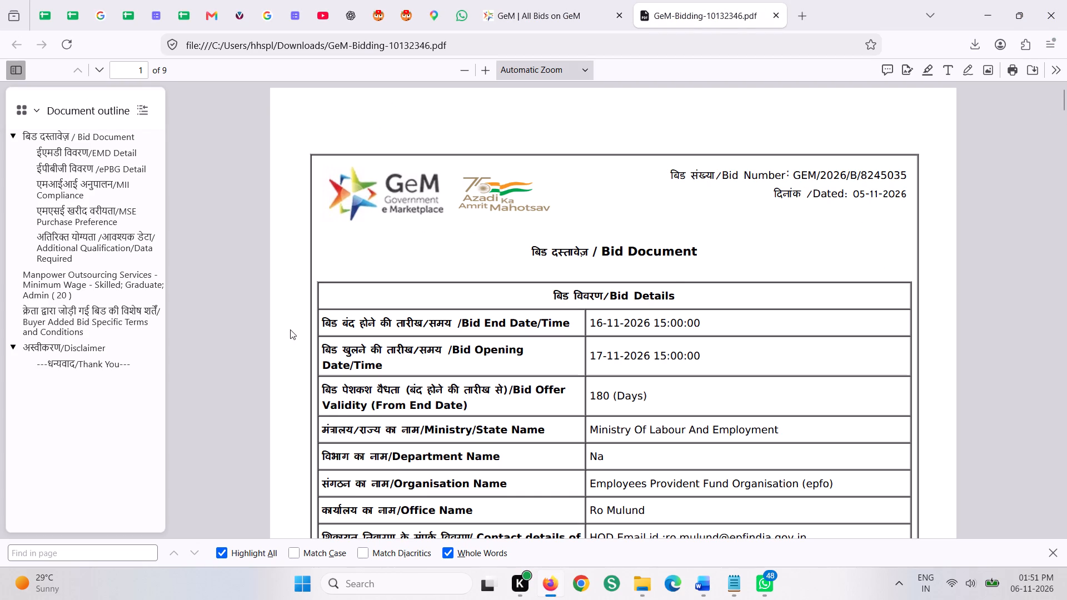
{"action": "scroll", "coordinate": [417, 242], "scroll_direction": "up", "scroll_amount": 6}
{"action": "left_click", "coordinate": [245, 78]}
{"action": "scroll", "coordinate": [335, 173], "scroll_direction": "up", "scroll_amount": 4}
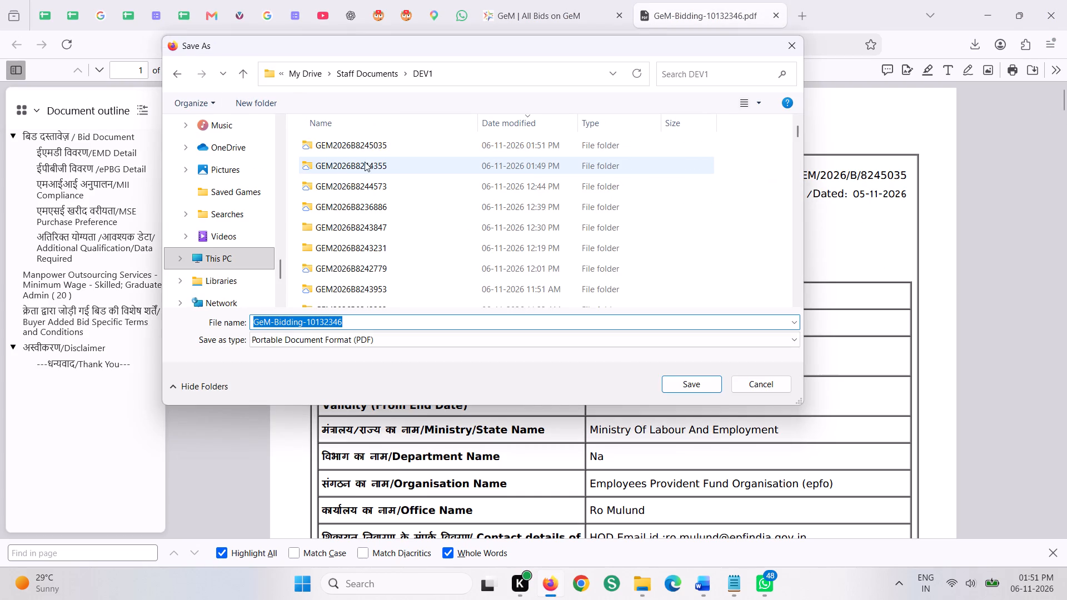
{"action": "scroll", "coordinate": [365, 162], "scroll_direction": "up", "scroll_amount": 1}
{"action": "double_click", "coordinate": [378, 144]}
{"action": "left_click", "coordinate": [357, 323]}
{"action": "left_click", "coordinate": [684, 386]}
Open the bid's Scope of work & Job description attachment and save it as SCOPE OF WORK 01 in the GEM2026B8245035 folder.
{"action": "scroll", "coordinate": [751, 381], "scroll_direction": "down", "scroll_amount": 4}
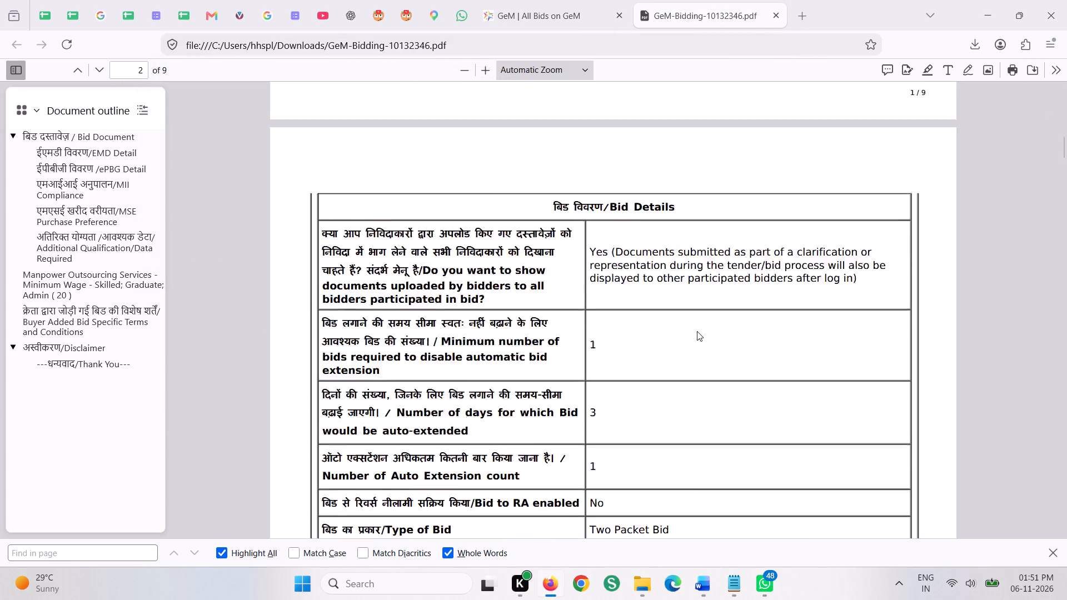
{"action": "scroll", "coordinate": [697, 331], "scroll_direction": "down", "scroll_amount": 4}
{"action": "scroll", "coordinate": [640, 326], "scroll_direction": "down", "scroll_amount": 2}
{"action": "scroll", "coordinate": [664, 286], "scroll_direction": "up", "scroll_amount": 1}
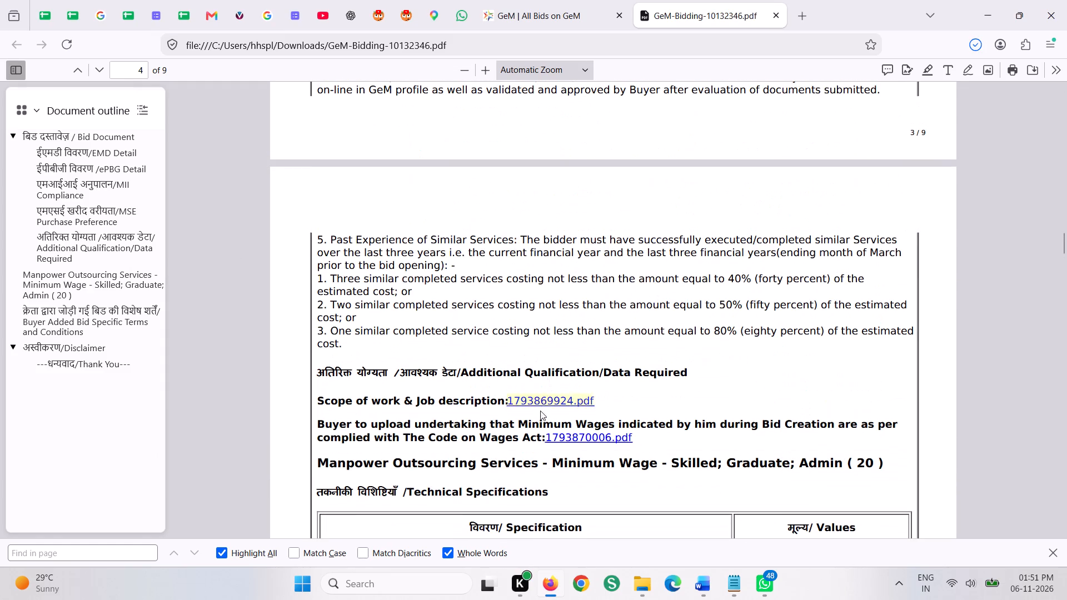
{"action": "left_click", "coordinate": [540, 399]}
{"action": "scroll", "coordinate": [716, 373], "scroll_direction": "up", "scroll_amount": 7}
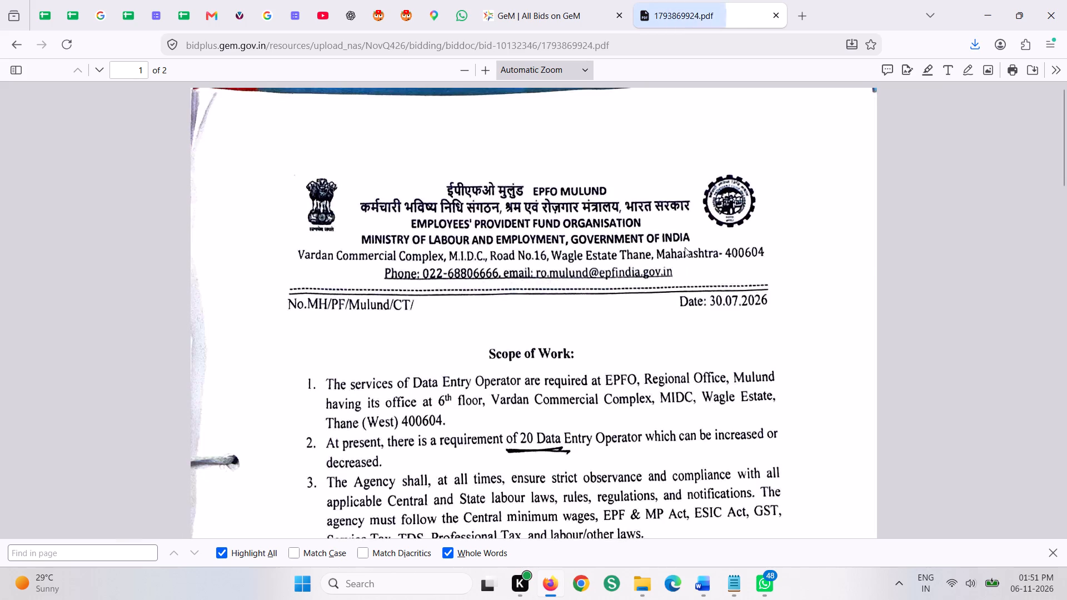
{"action": "left_click_drag", "start_coordinate": [535, 3], "coordinate": [540, 3]}
{"action": "left_click", "coordinate": [733, 1]}
{"action": "scroll", "coordinate": [694, 253], "scroll_direction": "down", "scroll_amount": 1}
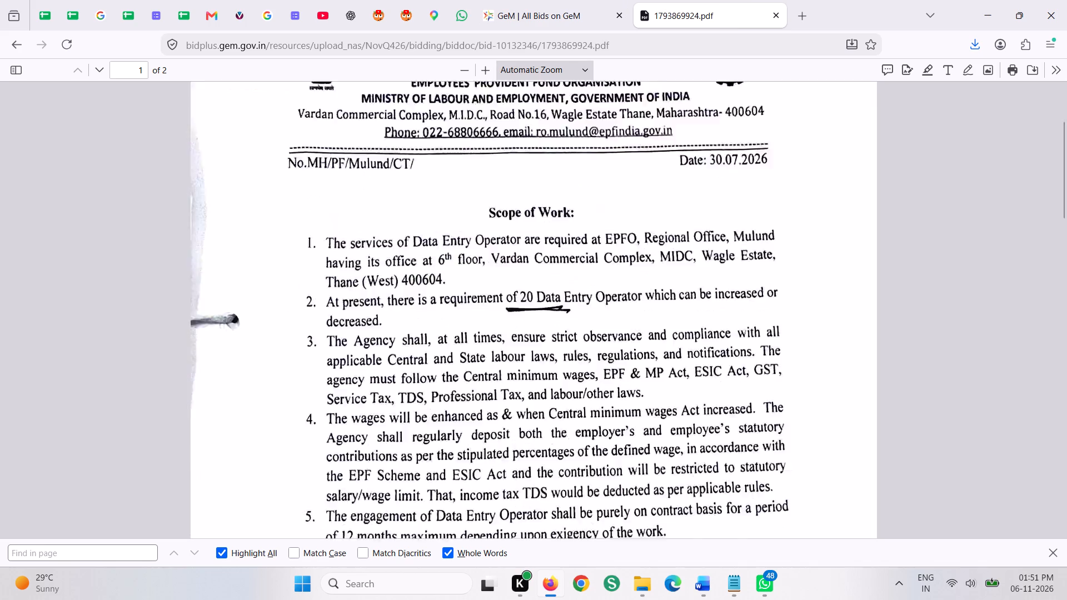
{"action": "left_click", "coordinate": [1027, 72]}
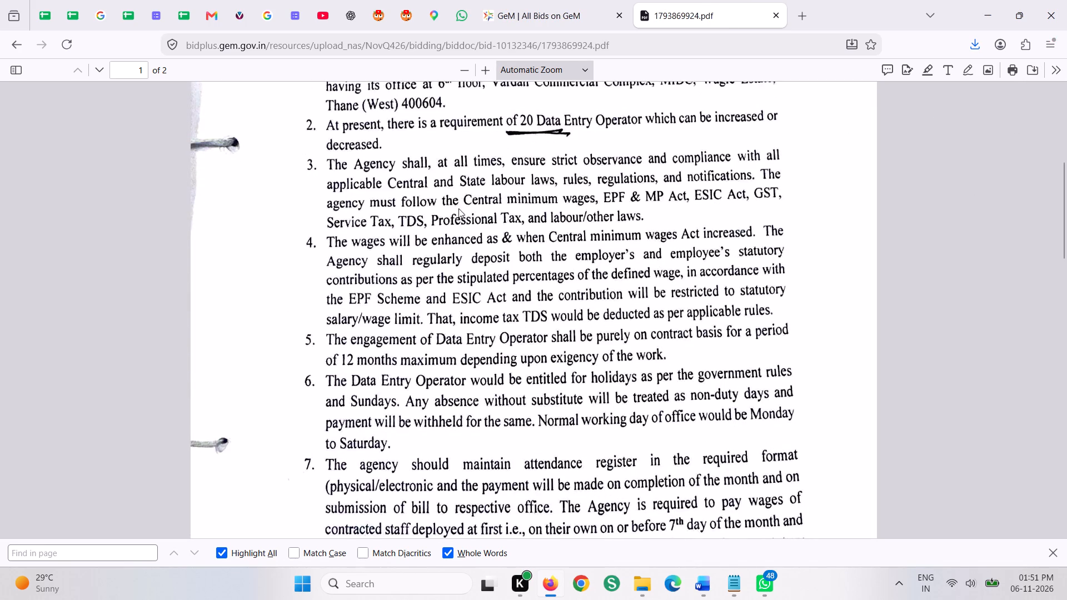
{"action": "scroll", "coordinate": [362, 204], "scroll_direction": "up", "scroll_amount": 11}
{"action": "left_click", "coordinate": [242, 68]}
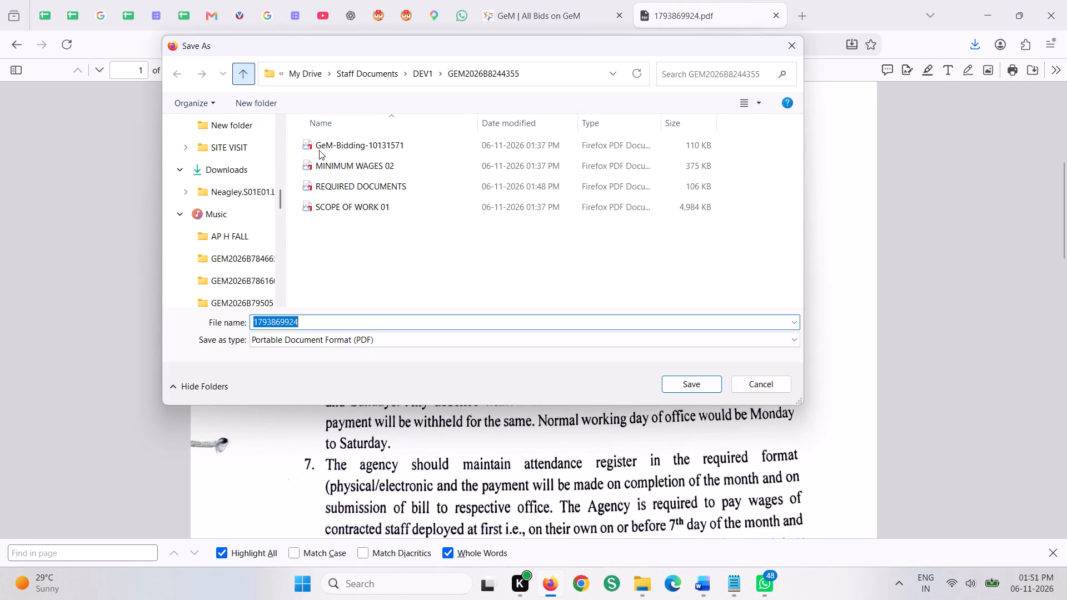
{"action": "scroll", "coordinate": [332, 154], "scroll_direction": "up", "scroll_amount": 6}
{"action": "double_click", "coordinate": [380, 149]}
{"action": "left_click", "coordinate": [338, 325]}
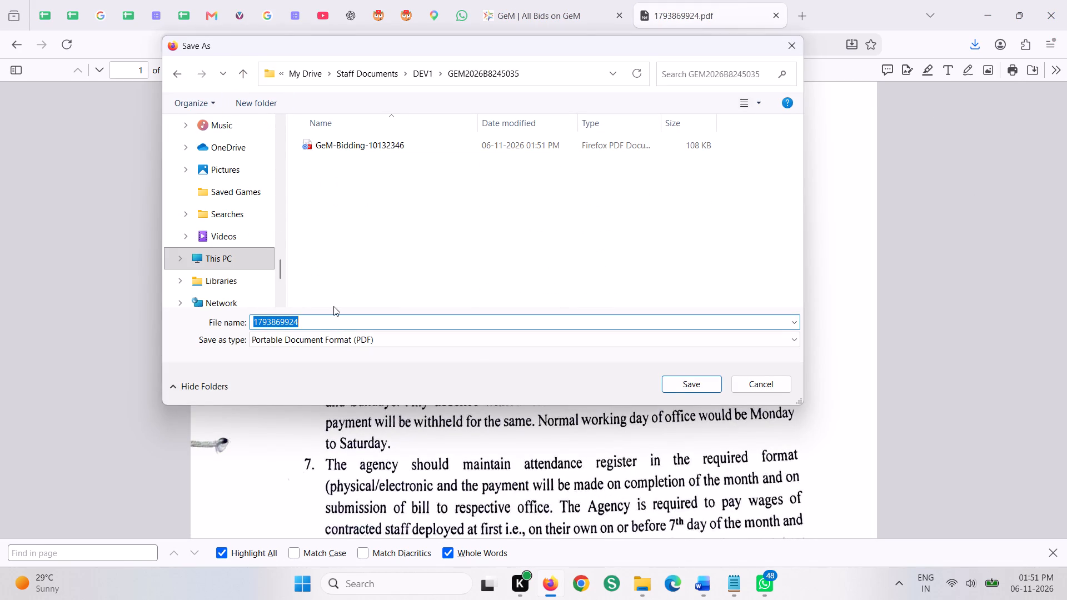
{"action": "type", "text": "SCOPE OF WORK 01"}
{"action": "key", "text": "Return"}
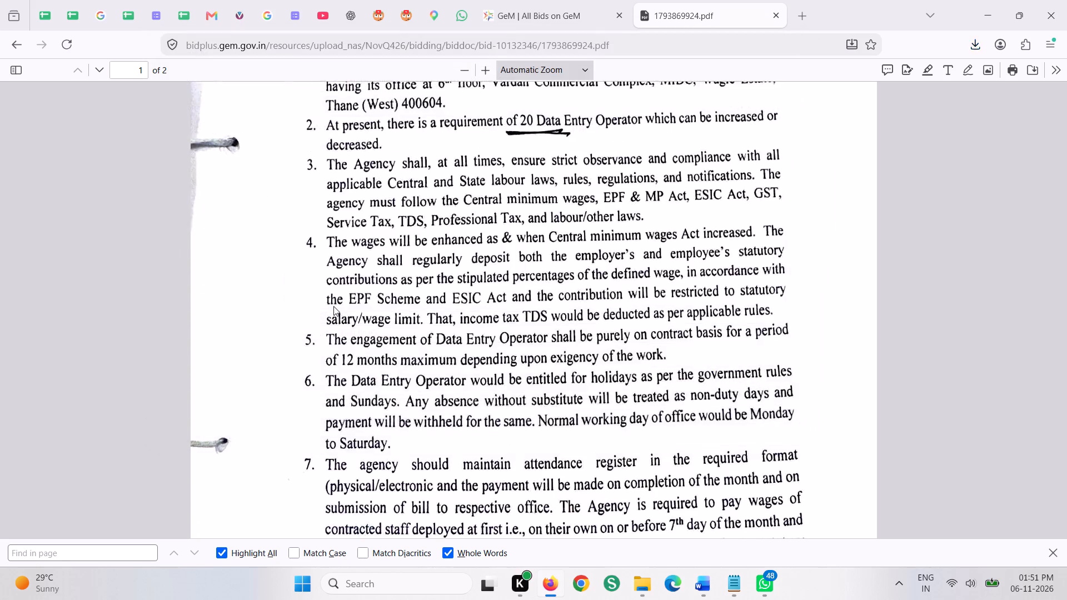
Open the bid's minimum wages attachment, save it as MINIMUM WAGES 02 in the GEM2026B8245035 folder, and return to the bid PDF.
{"action": "scroll", "coordinate": [335, 302], "scroll_direction": "down", "scroll_amount": 13}
{"action": "left_click", "coordinate": [13, 41]}
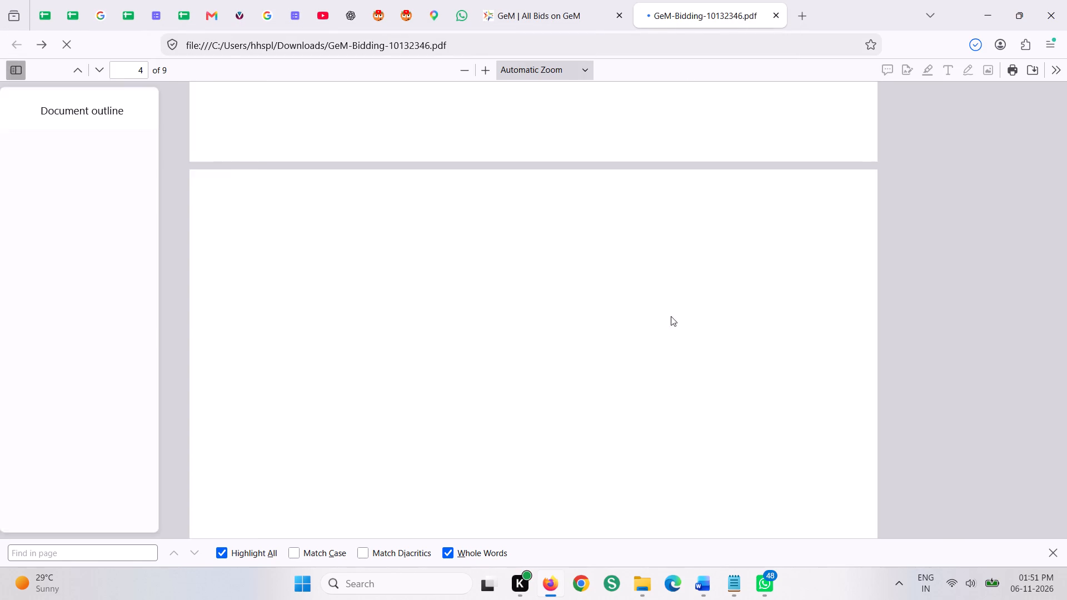
{"action": "left_click", "coordinate": [590, 438]}
{"action": "scroll", "coordinate": [750, 318], "scroll_direction": "up", "scroll_amount": 3}
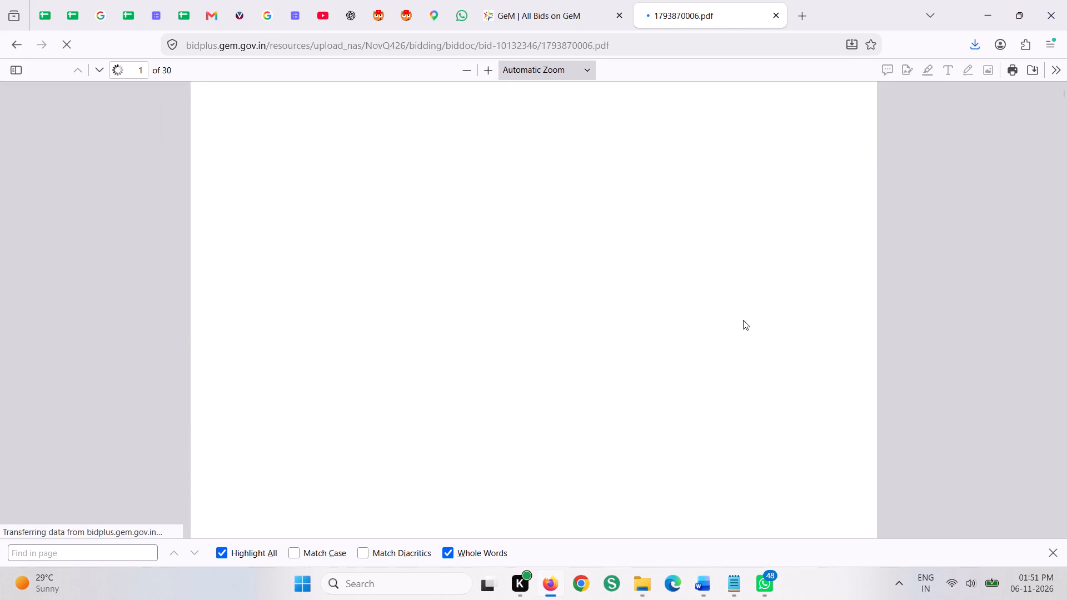
{"action": "scroll", "coordinate": [743, 320], "scroll_direction": "up", "scroll_amount": 6}
{"action": "left_click", "coordinate": [1036, 71]}
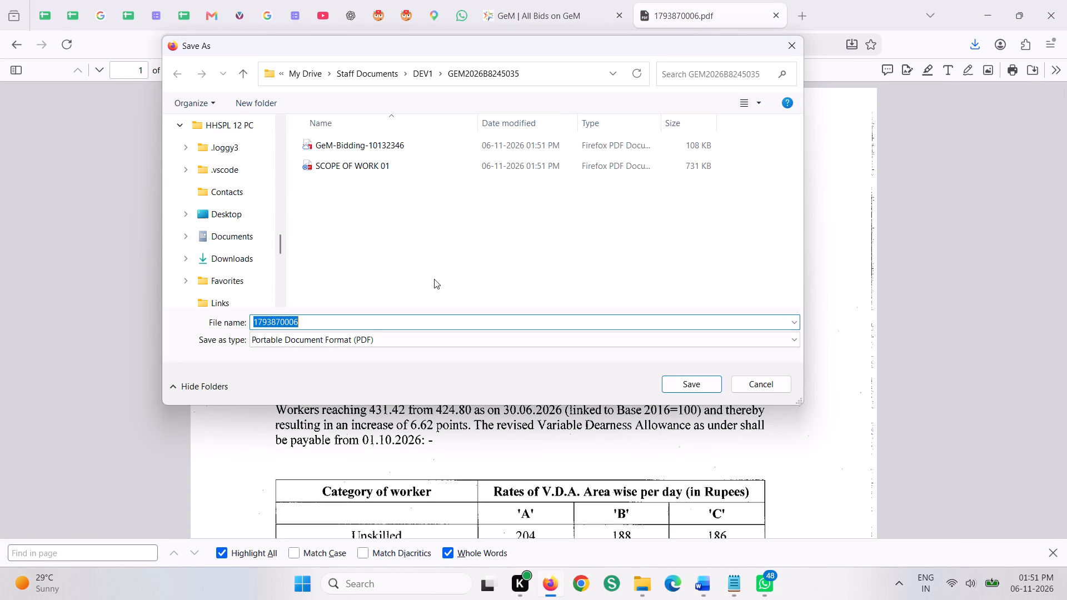
{"action": "type", "text": "MINIMUM WAGES 02"}
{"action": "key", "text": "Return"}
{"action": "scroll", "coordinate": [392, 258], "scroll_direction": "down", "scroll_amount": 8}
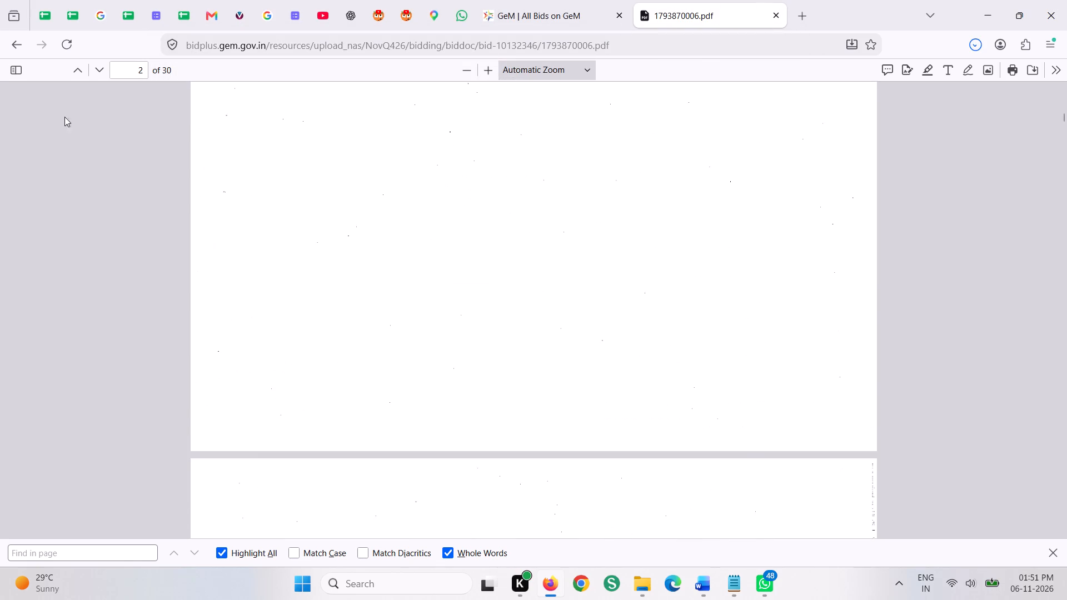
{"action": "scroll", "coordinate": [64, 117], "scroll_direction": "down", "scroll_amount": 2}
{"action": "left_click", "coordinate": [10, 48]}
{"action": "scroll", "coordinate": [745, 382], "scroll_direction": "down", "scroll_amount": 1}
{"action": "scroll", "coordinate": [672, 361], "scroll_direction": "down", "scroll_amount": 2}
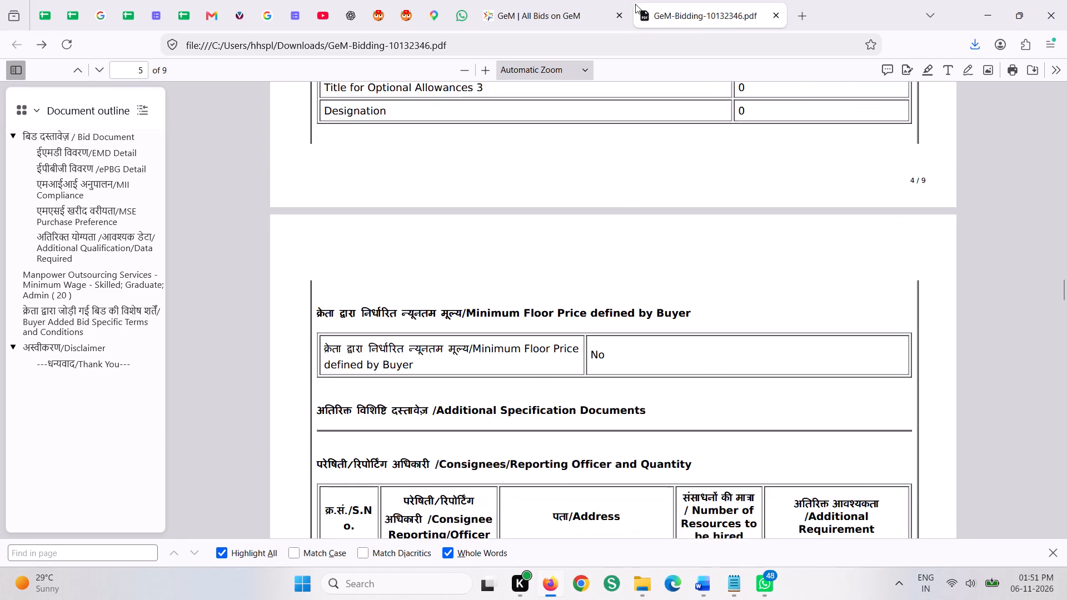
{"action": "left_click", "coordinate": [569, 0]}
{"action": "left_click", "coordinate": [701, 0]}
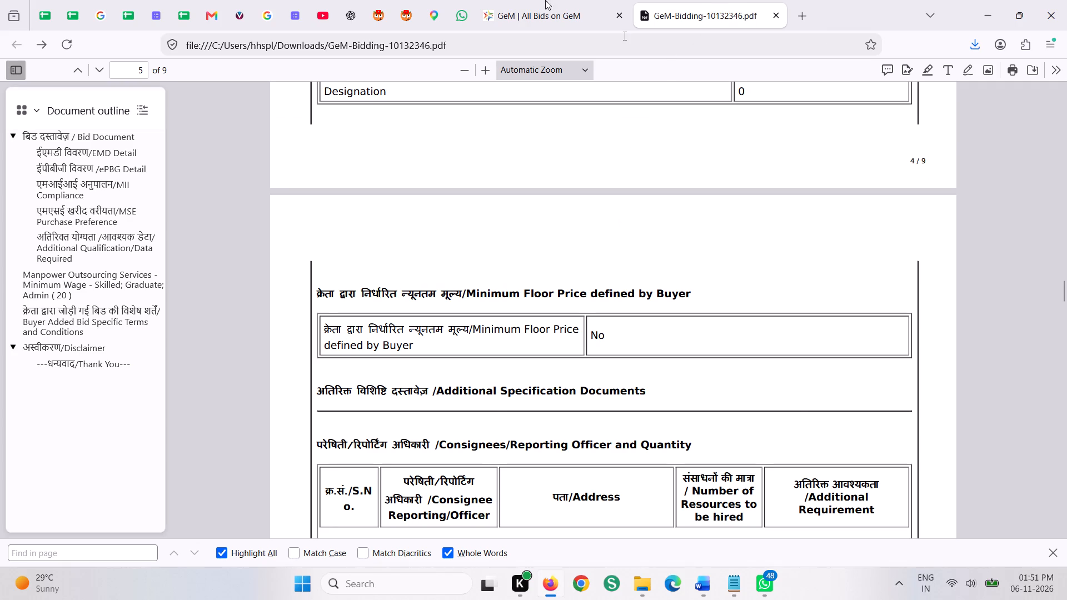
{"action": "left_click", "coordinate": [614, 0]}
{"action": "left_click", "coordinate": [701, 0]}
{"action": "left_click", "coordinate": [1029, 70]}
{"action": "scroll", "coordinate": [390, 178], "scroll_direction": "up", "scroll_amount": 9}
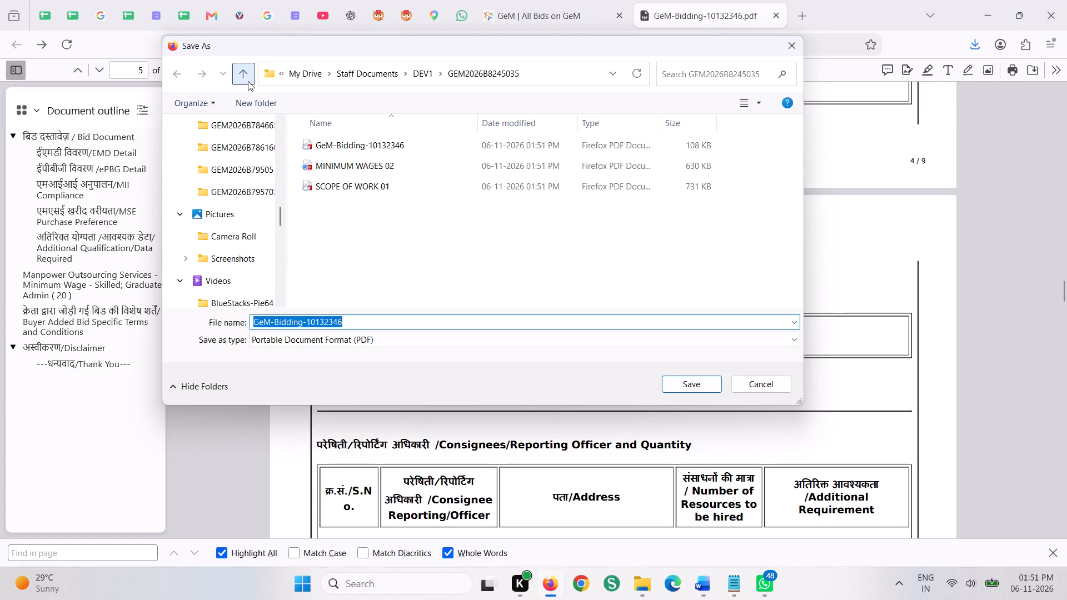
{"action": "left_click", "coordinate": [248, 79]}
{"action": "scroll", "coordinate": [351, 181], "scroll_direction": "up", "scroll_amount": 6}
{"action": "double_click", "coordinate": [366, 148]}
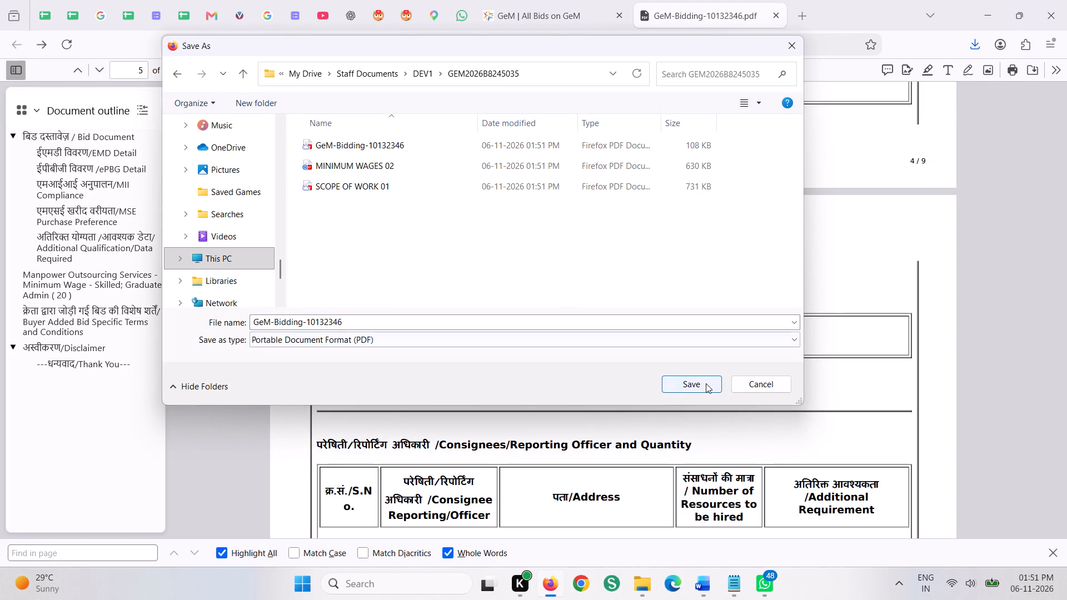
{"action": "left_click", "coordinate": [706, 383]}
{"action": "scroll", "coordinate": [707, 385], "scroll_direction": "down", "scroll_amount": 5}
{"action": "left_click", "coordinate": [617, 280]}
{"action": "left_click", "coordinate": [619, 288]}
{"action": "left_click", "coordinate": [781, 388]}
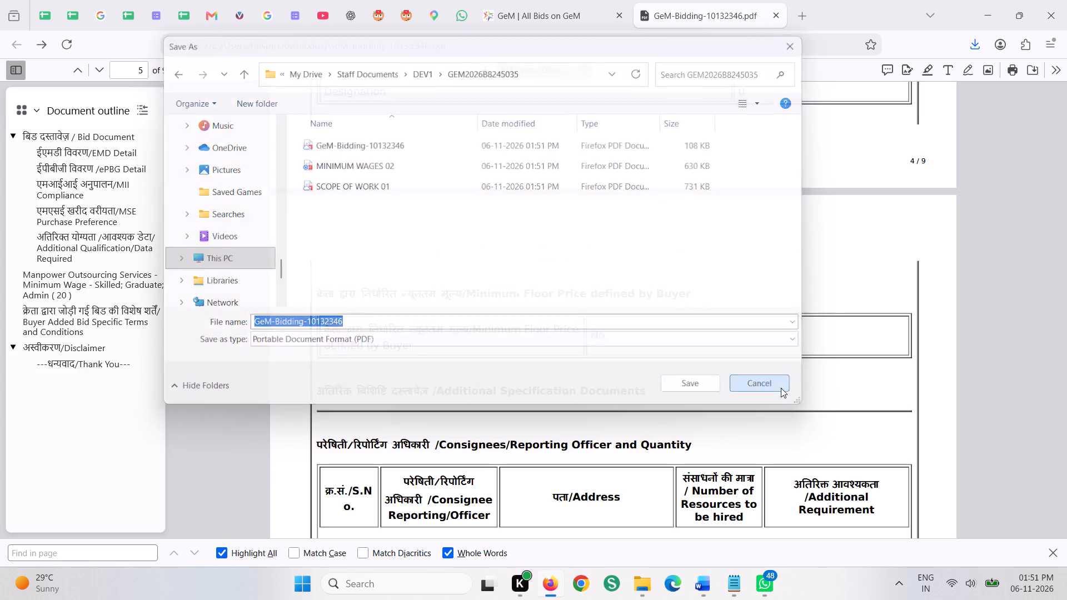
Copy the location text Thane/Navi Mumbai from the first Buyer Added text based ATC clause in the bid PDF.
{"action": "scroll", "coordinate": [711, 400], "scroll_direction": "down", "scroll_amount": 8}
{"action": "scroll", "coordinate": [653, 358], "scroll_direction": "up", "scroll_amount": 1}
{"action": "scroll", "coordinate": [521, 348], "scroll_direction": "up", "scroll_amount": 1}
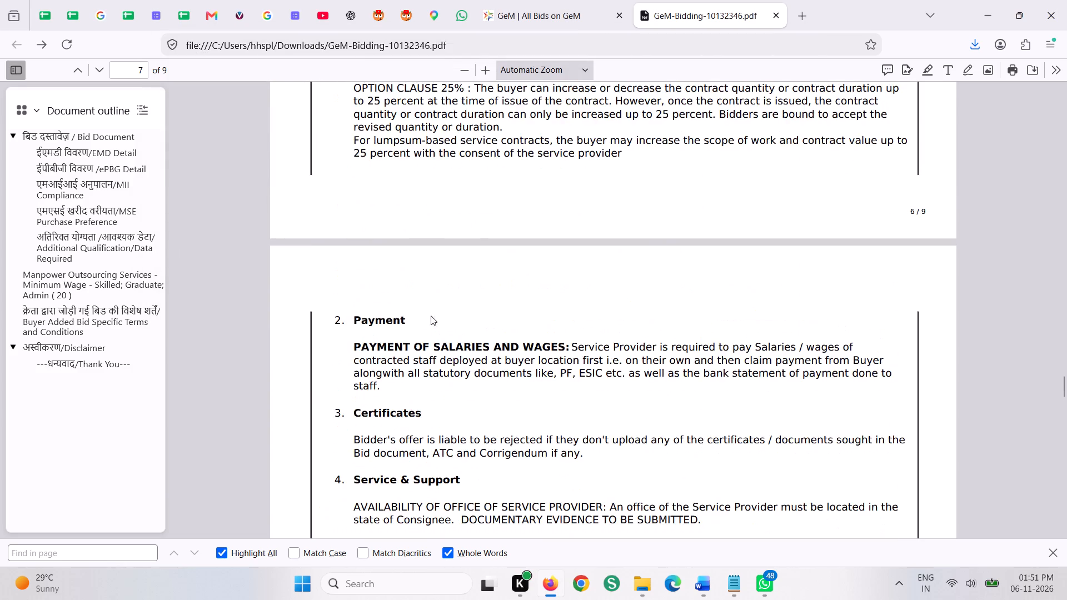
{"action": "scroll", "coordinate": [466, 359], "scroll_direction": "down", "scroll_amount": 1}
{"action": "left_click", "coordinate": [467, 290]}
{"action": "left_click", "coordinate": [698, 280]}
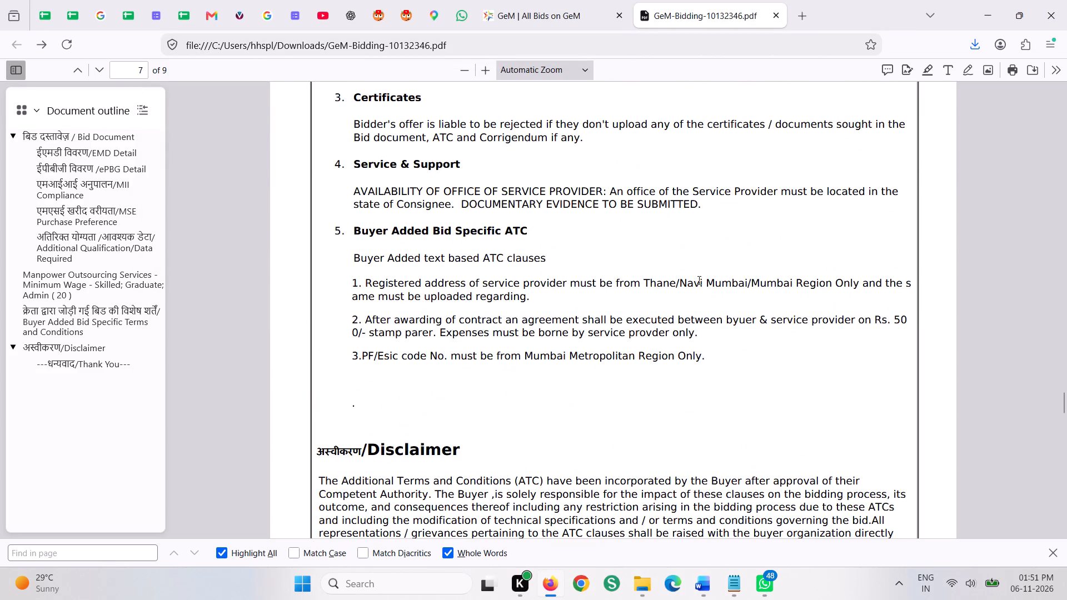
{"action": "left_click", "coordinate": [651, 283]}
{"action": "left_click_drag", "start_coordinate": [651, 283], "coordinate": [734, 284]}
{"action": "key", "text": "ctrl+c"}
{"action": "key", "text": "ctrl+c"}
{"action": "key", "text": "ctrl+c"}
In Word's REQUIRED DOCUMENTS file, replace everything after "1.SHOPACT –" with the copied location followed by ",MH", and start item 2 on a new line.
{"action": "key", "text": "alt+Tab"}
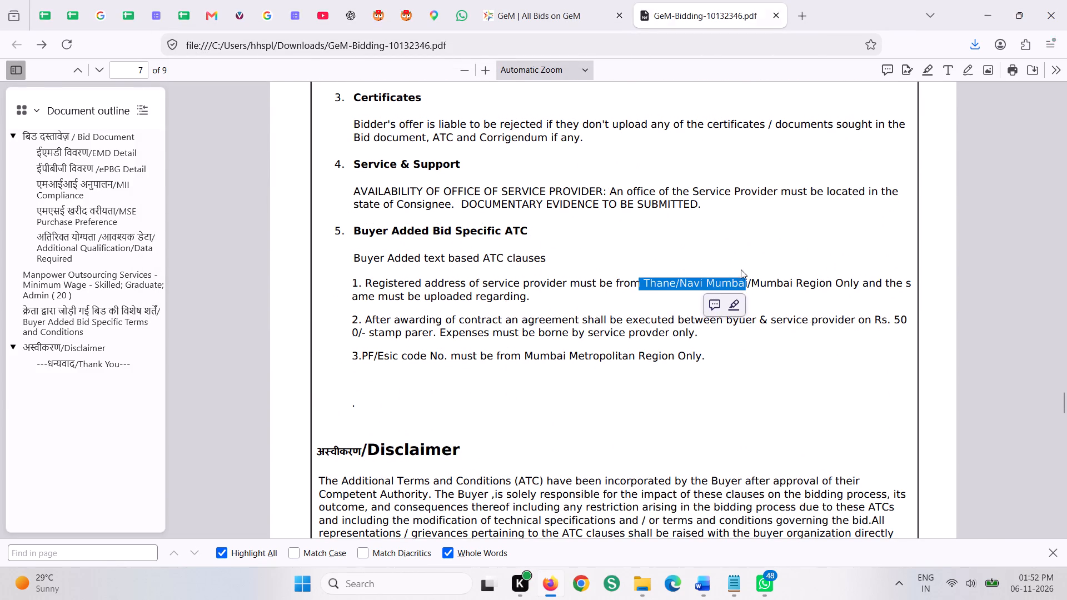
{"action": "key", "text": "alt+Tab"}
{"action": "key", "text": "super+Tab"}
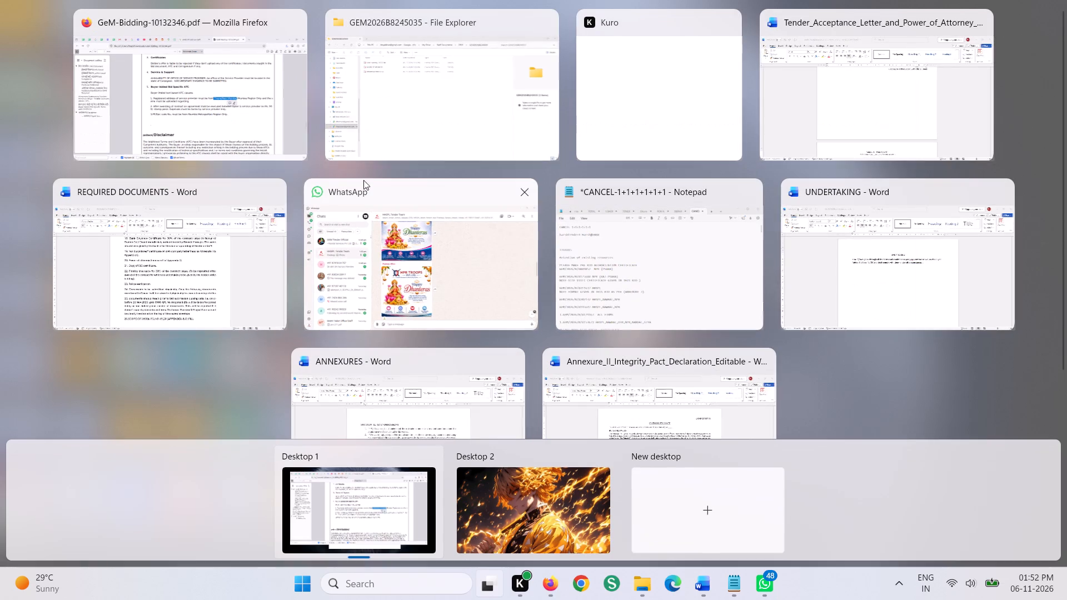
{"action": "left_click", "coordinate": [166, 278]}
{"action": "scroll", "coordinate": [480, 246], "scroll_direction": "up", "scroll_amount": 2}
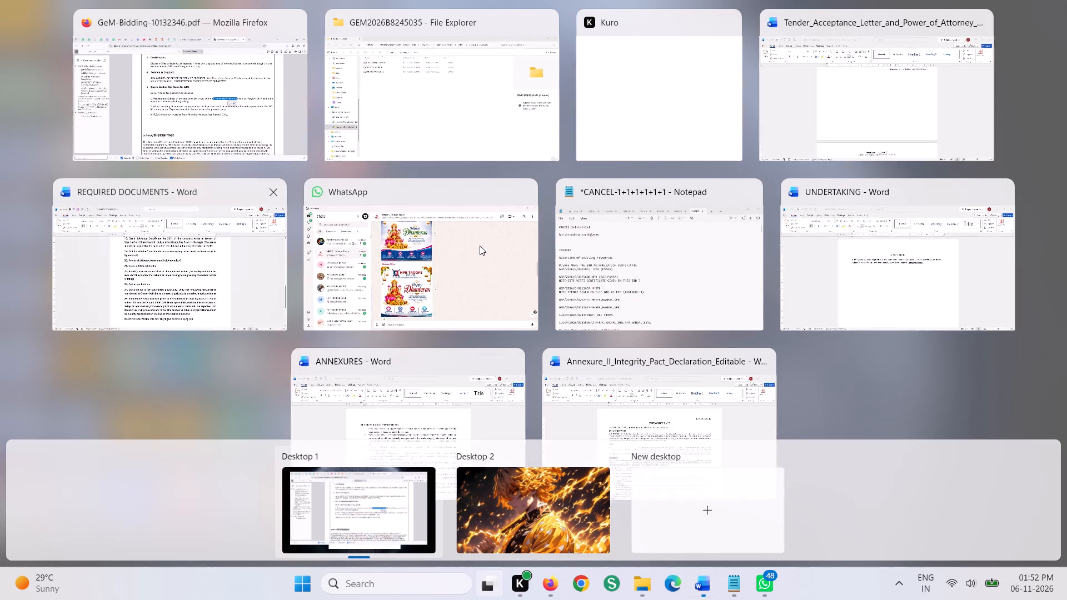
{"action": "scroll", "coordinate": [480, 246], "scroll_direction": "up", "scroll_amount": 14}
{"action": "left_click_drag", "start_coordinate": [405, 281], "coordinate": [692, 599]}
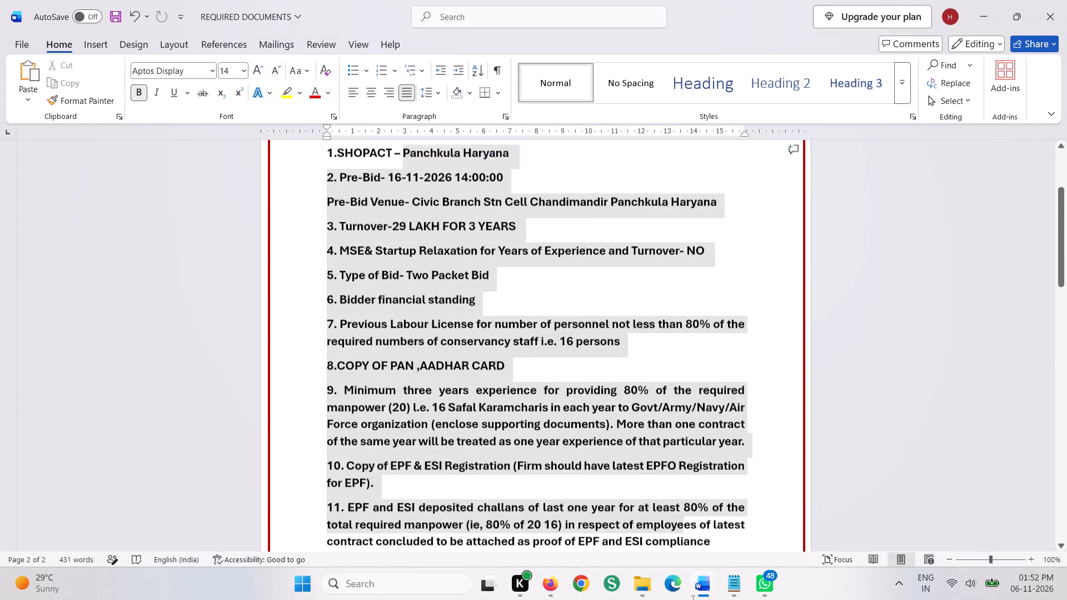
{"action": "left_click_drag", "start_coordinate": [692, 599], "coordinate": [693, 599]}
{"action": "key", "text": "ctrl+v"}
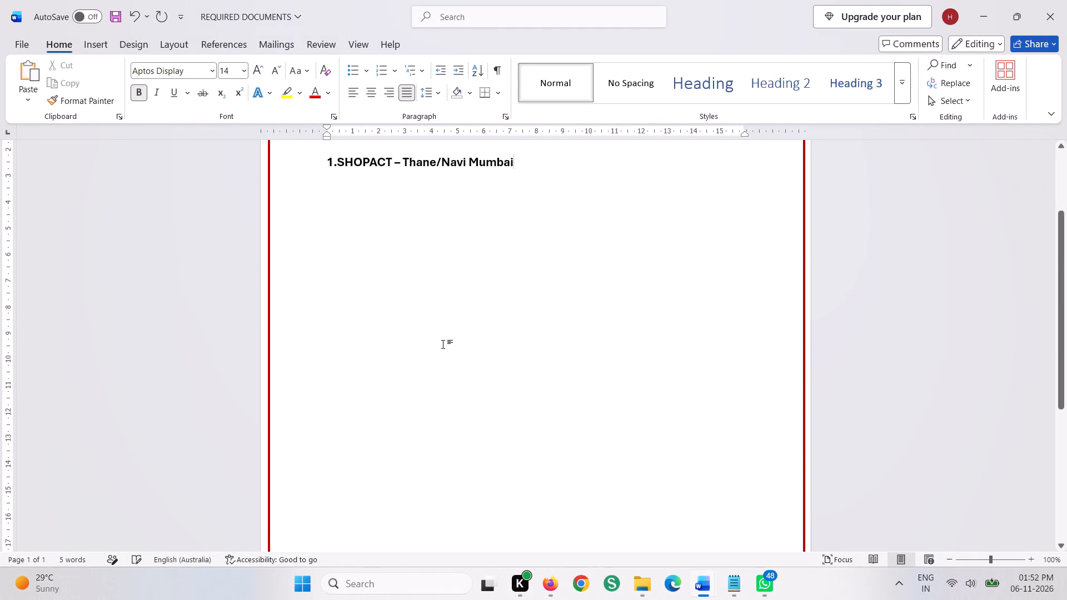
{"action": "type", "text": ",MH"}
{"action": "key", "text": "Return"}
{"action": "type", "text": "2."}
Return to the bid PDF in Firefox and review the buyer-added terms and conditions for item 2 of the list.
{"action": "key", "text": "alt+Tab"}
{"action": "scroll", "coordinate": [631, 282], "scroll_direction": "up", "scroll_amount": 12}
{"action": "scroll", "coordinate": [551, 291], "scroll_direction": "down", "scroll_amount": 11}
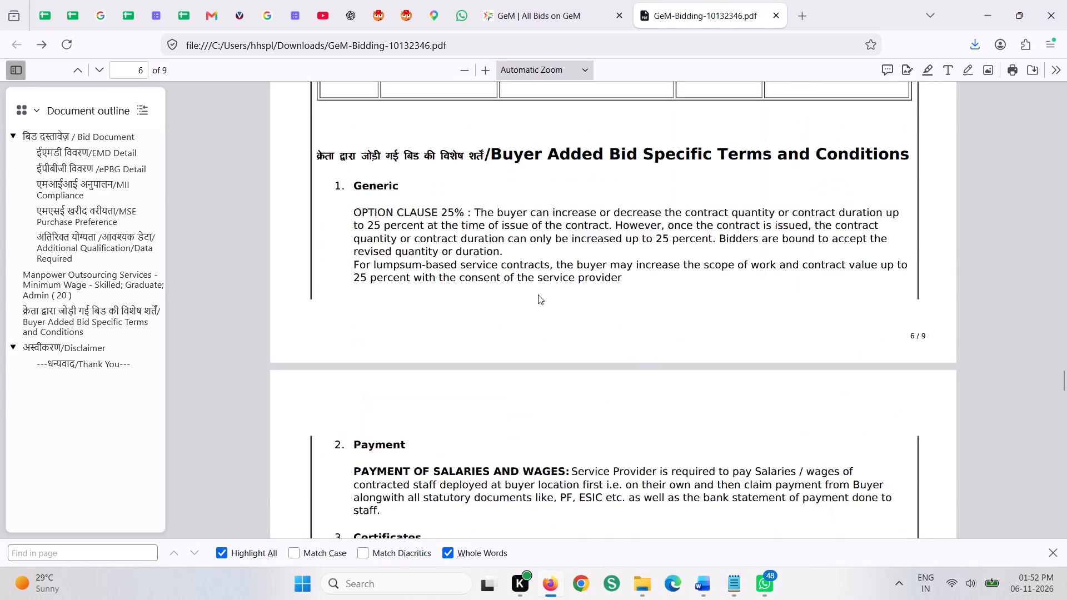
Copy the ATC clause on the Rs. 500 stamp paper agreement into item 2 of the REQUIRED DOCUMENTS Word file as one paragraph.
{"action": "scroll", "coordinate": [473, 286], "scroll_direction": "down", "scroll_amount": 1}
{"action": "left_click", "coordinate": [503, 322]}
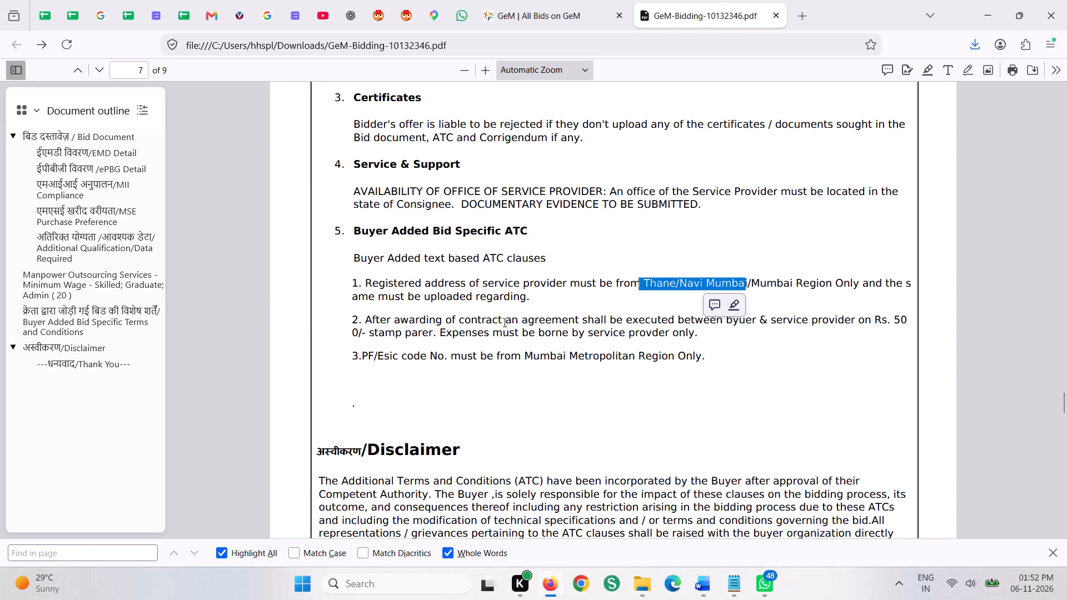
{"action": "left_click", "coordinate": [368, 319]}
{"action": "left_click_drag", "start_coordinate": [368, 319], "coordinate": [690, 325]}
{"action": "key", "text": "ctrl+c"}
{"action": "key", "text": "ctrl+c"}
{"action": "key", "text": "ctrl+c"}
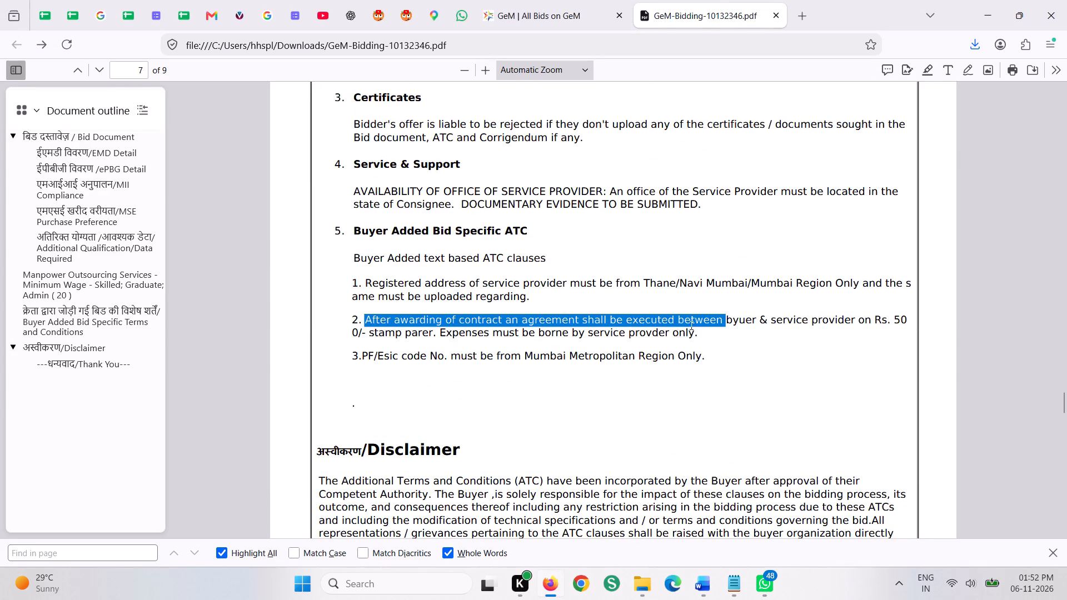
{"action": "left_click_drag", "start_coordinate": [690, 325], "coordinate": [694, 325]}
{"action": "double_click", "coordinate": [365, 321]}
{"action": "left_click_drag", "start_coordinate": [365, 321], "coordinate": [676, 328]}
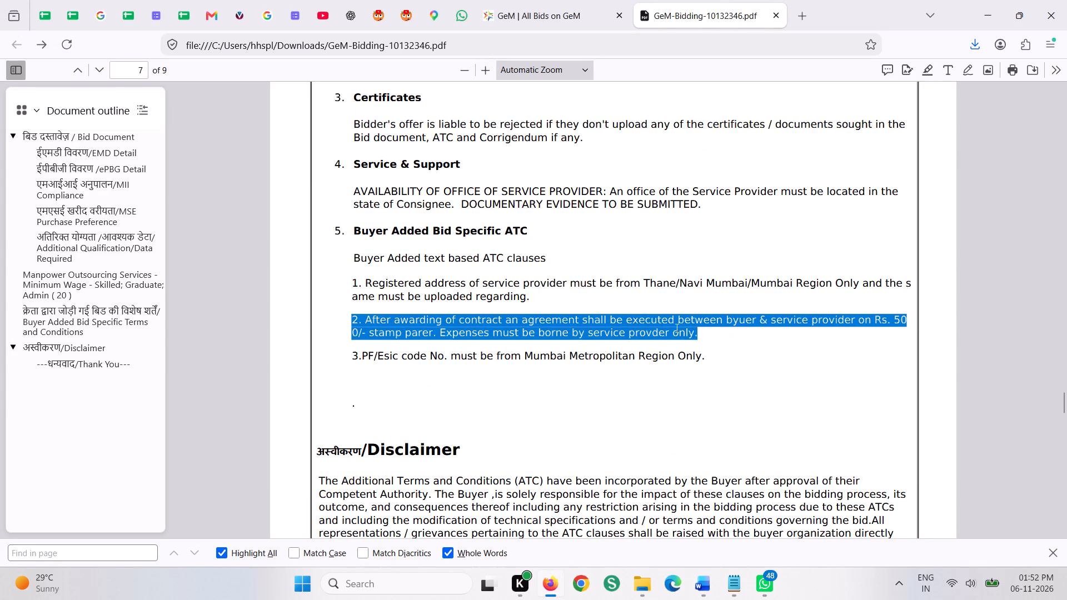
{"action": "key", "text": "ctrl+c"}
{"action": "left_click_drag", "start_coordinate": [676, 328], "coordinate": [680, 327]}
{"action": "key", "text": "ctrl+c"}
{"action": "key", "text": "alt+Tab"}
{"action": "key", "text": "ctrl+v"}
{"action": "left_click", "coordinate": [318, 227]}
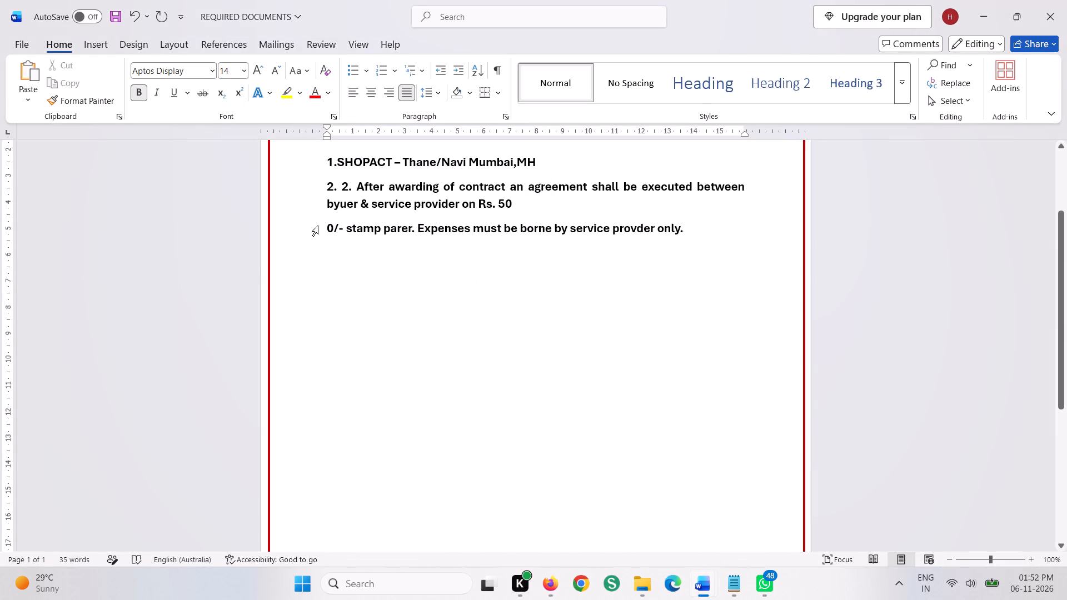
{"action": "left_click", "coordinate": [329, 222]}
{"action": "key", "text": "BackSpace"}
Add the bid's ATC clause "PF/Esic code No. must be from Mumbai Metropolitan Region Only." as item 3 of the REQUIRED DOCUMENTS list.
{"action": "key", "text": "alt+Tab"}
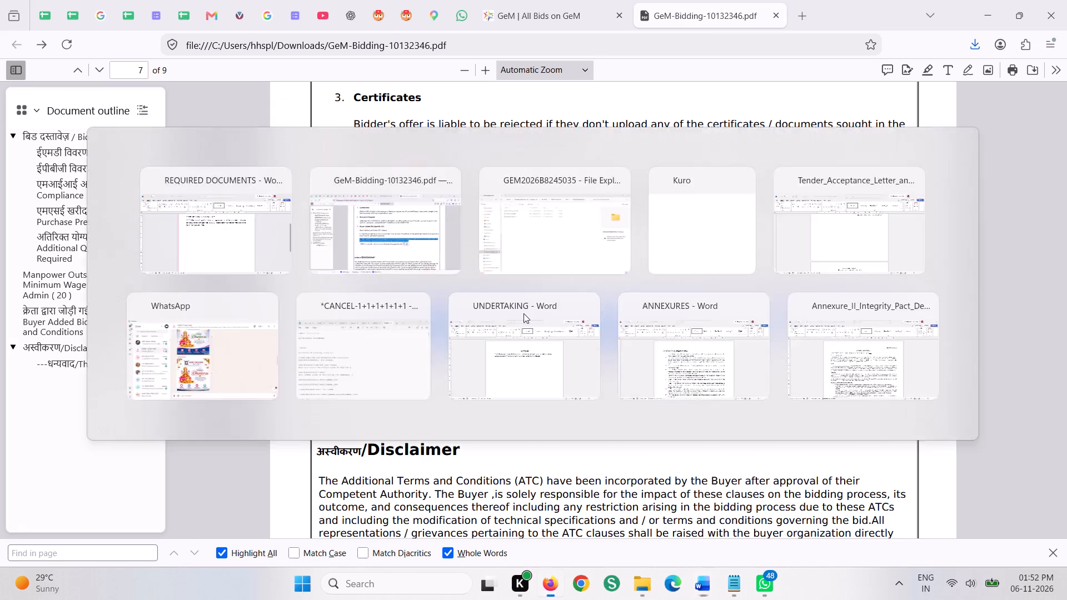
{"action": "left_click", "coordinate": [369, 355]}
{"action": "left_click_drag", "start_coordinate": [369, 355], "coordinate": [692, 358]}
{"action": "key", "text": "ctrl+c"}
{"action": "key", "text": "ctrl+c"}
{"action": "key", "text": "ctrl+c"}
{"action": "key", "text": "ctrl+c"}
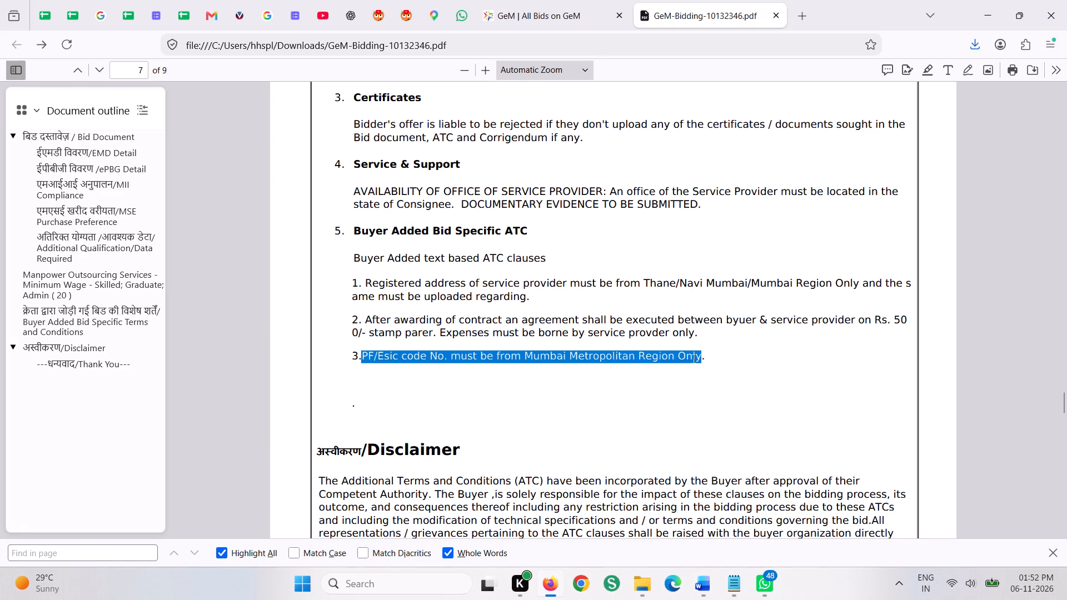
{"action": "left_click_drag", "start_coordinate": [692, 358], "coordinate": [712, 358]}
{"action": "key", "text": "ctrl+c"}
{"action": "key", "text": "alt+Tab"}
{"action": "left_click", "coordinate": [546, 232]}
{"action": "key", "text": "Return"}
{"action": "type", "text": "3."}
{"action": "key", "text": "ctrl+v"}
Add item 4 to the REQUIRED DOCUMENTS list, reading "Turnover-25 LAKH FOR 3 YEARS", copying the word Turnover from the bid.
{"action": "key", "text": "Return"}
{"action": "type", "text": "4."}
{"action": "key", "text": "alt+Tab"}
{"action": "scroll", "coordinate": [545, 232], "scroll_direction": "up", "scroll_amount": 14}
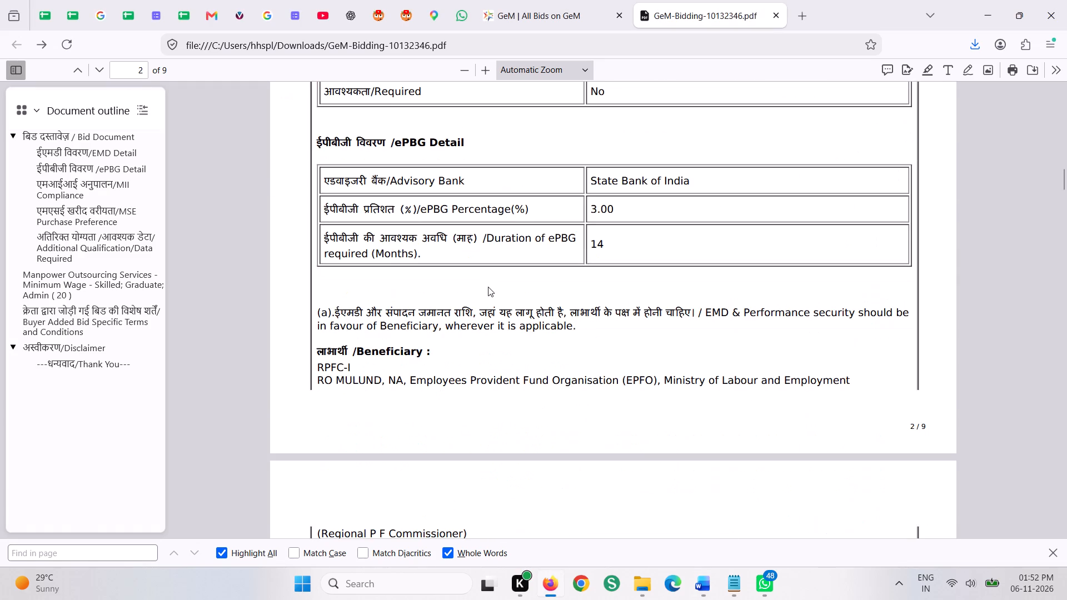
{"action": "scroll", "coordinate": [488, 287], "scroll_direction": "up", "scroll_amount": 4}
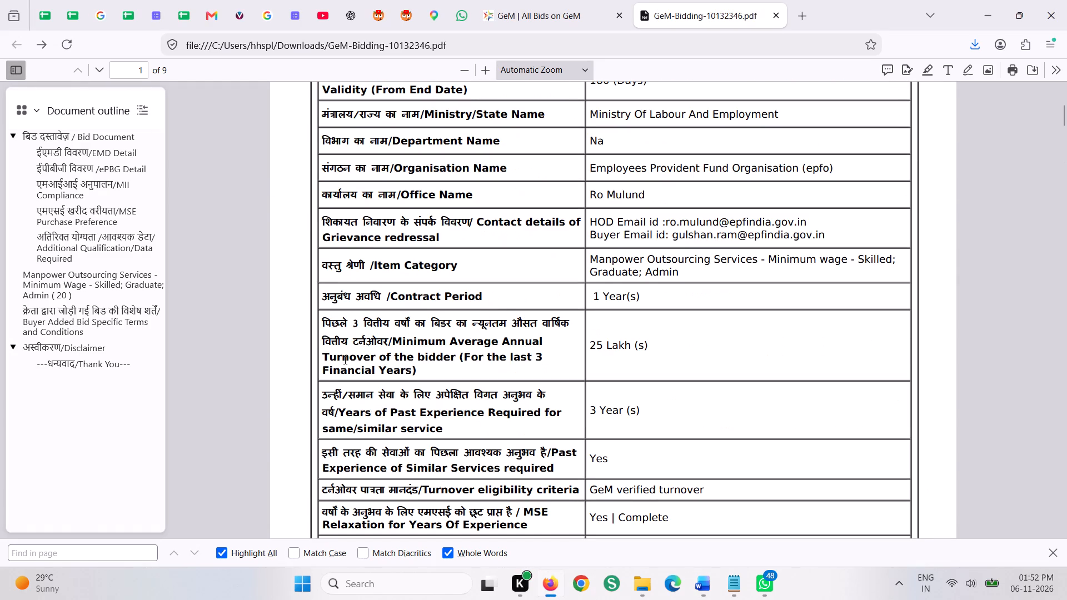
{"action": "left_click", "coordinate": [322, 352]}
{"action": "double_click", "coordinate": [328, 356]}
{"action": "key", "text": "ctrl+c"}
{"action": "key", "text": "ctrl+c"}
{"action": "key", "text": "alt+Tab"}
{"action": "key", "text": "ctrl+v"}
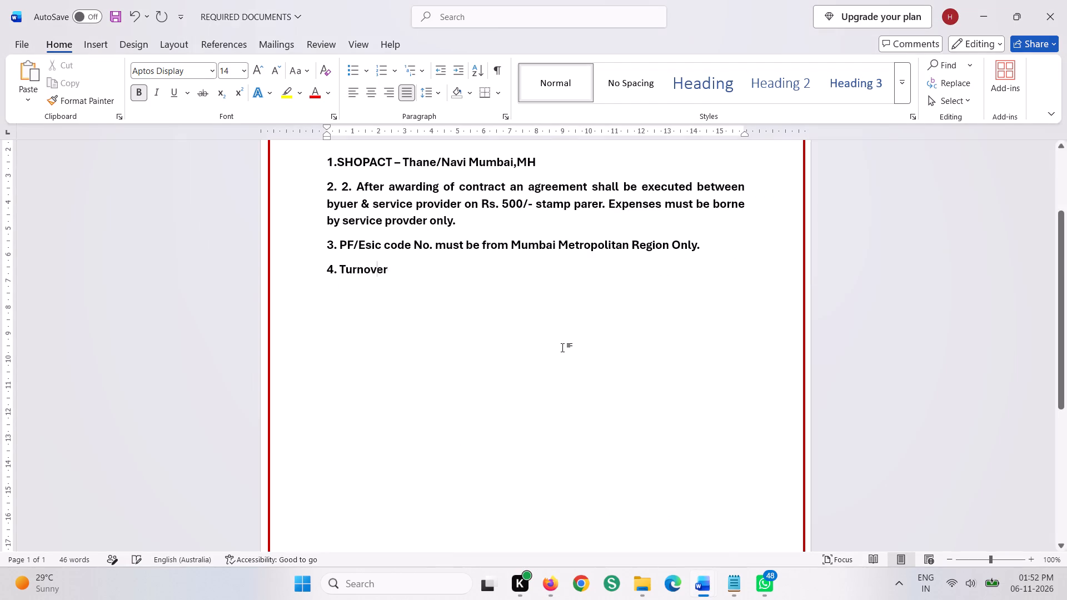
{"action": "type", "text": "-25 LAKH FOR 3 YEARS"}
{"action": "key", "text": "space"}
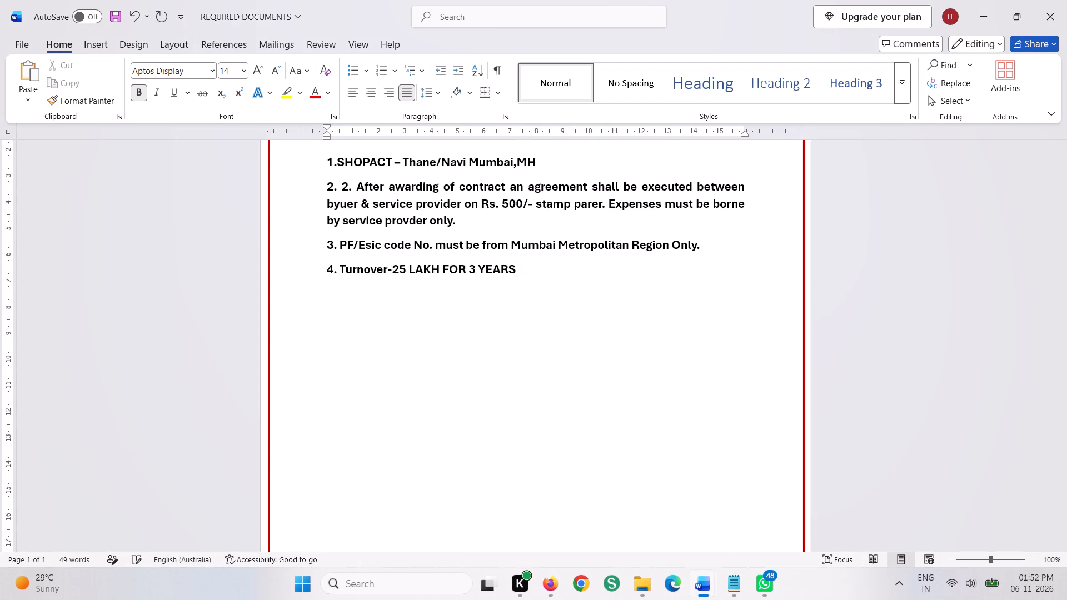
Add item 5 with the bid's "MSE Relaxation for Years Of Experience" label on one line, followed by "- YES".
{"action": "key", "text": "Return"}
{"action": "type", "text": "5."}
{"action": "key", "text": "alt+Tab"}
{"action": "scroll", "coordinate": [547, 346], "scroll_direction": "down", "scroll_amount": 1}
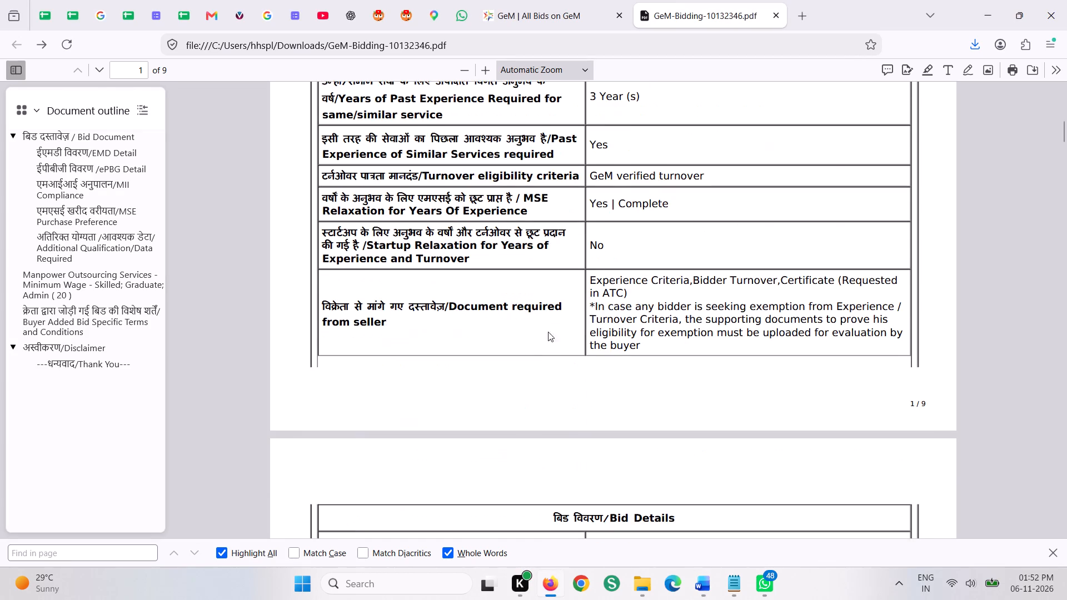
{"action": "left_click", "coordinate": [525, 193]}
{"action": "left_click_drag", "start_coordinate": [525, 193], "coordinate": [525, 206]}
{"action": "key", "text": "ctrl+c"}
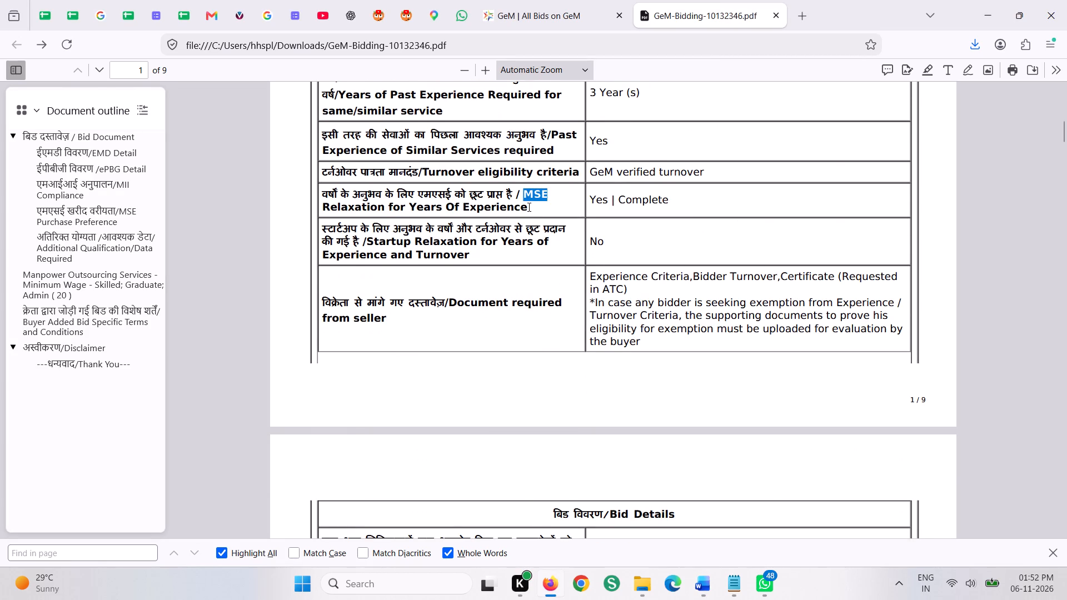
{"action": "left_click_drag", "start_coordinate": [525, 206], "coordinate": [522, 209]}
{"action": "key", "text": "ctrl+c"}
{"action": "key", "text": "alt+Tab"}
{"action": "key", "text": "ctrl+v"}
{"action": "left_click", "coordinate": [325, 319]}
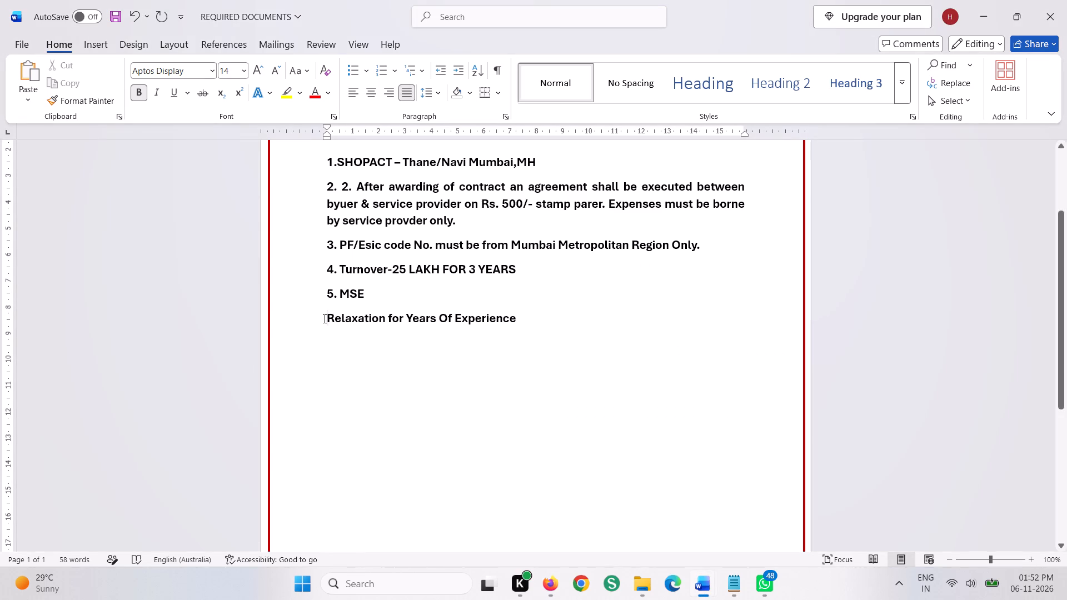
{"action": "key", "text": "BackSpace"}
{"action": "key", "text": "space"}
{"action": "key", "text": "alt+Tab"}
{"action": "key", "text": "alt+Tab"}
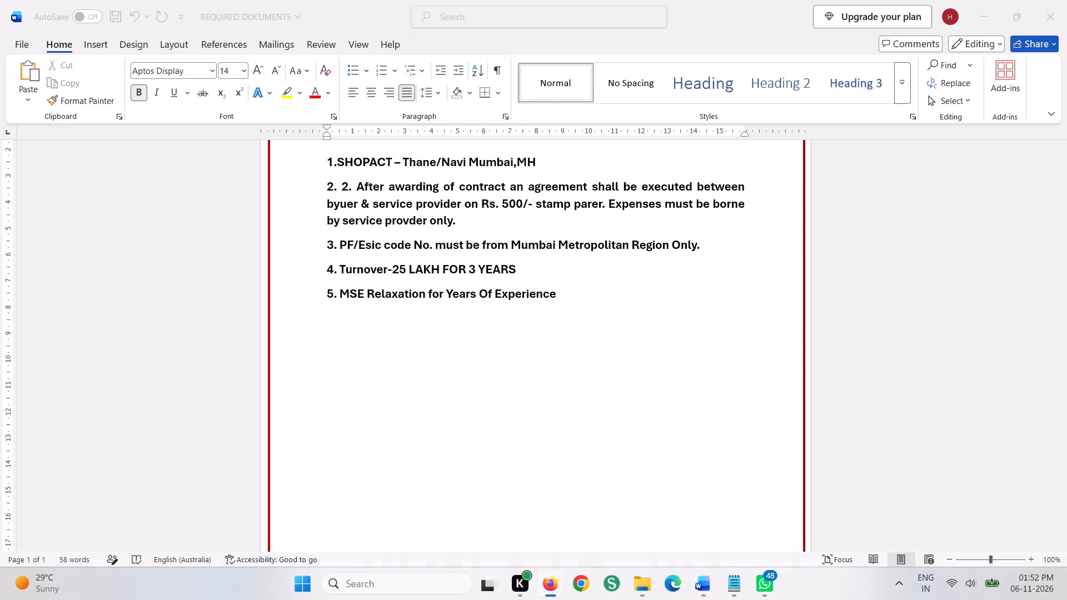
{"action": "left_click", "coordinate": [604, 297]}
{"action": "type", "text": "- YES"}
{"action": "key", "text": "space"}
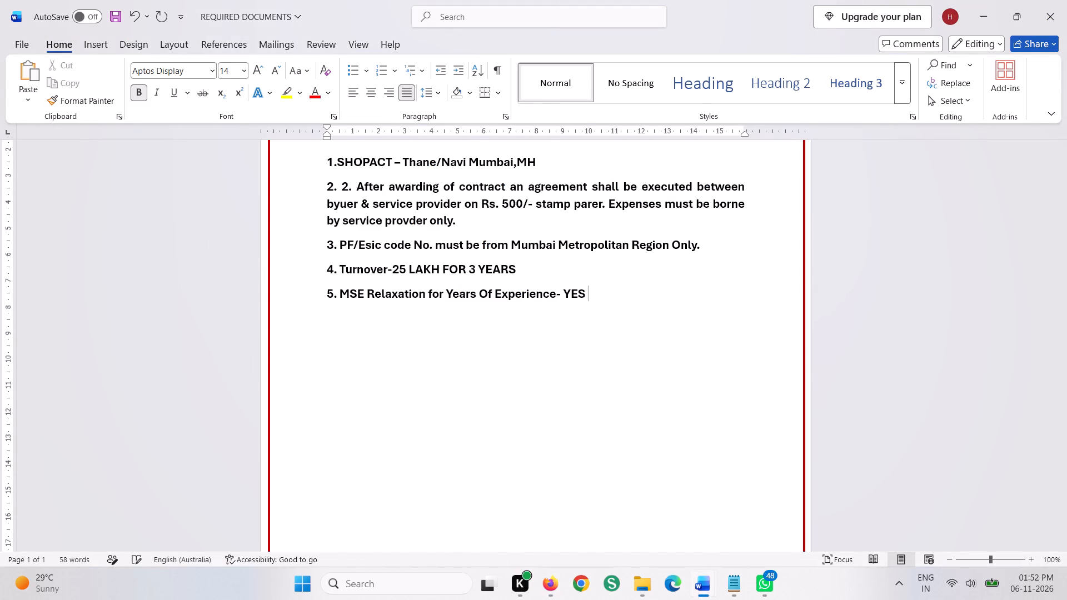
Add item 6 with the bid's "Startup Relaxation for Years of Experience and Turnover" label on one line, followed by "- NO".
{"action": "key", "text": "alt+Tab"}
{"action": "left_click", "coordinate": [385, 244]}
{"action": "left_click_drag", "start_coordinate": [385, 244], "coordinate": [462, 255]}
{"action": "key", "text": "ctrl+c"}
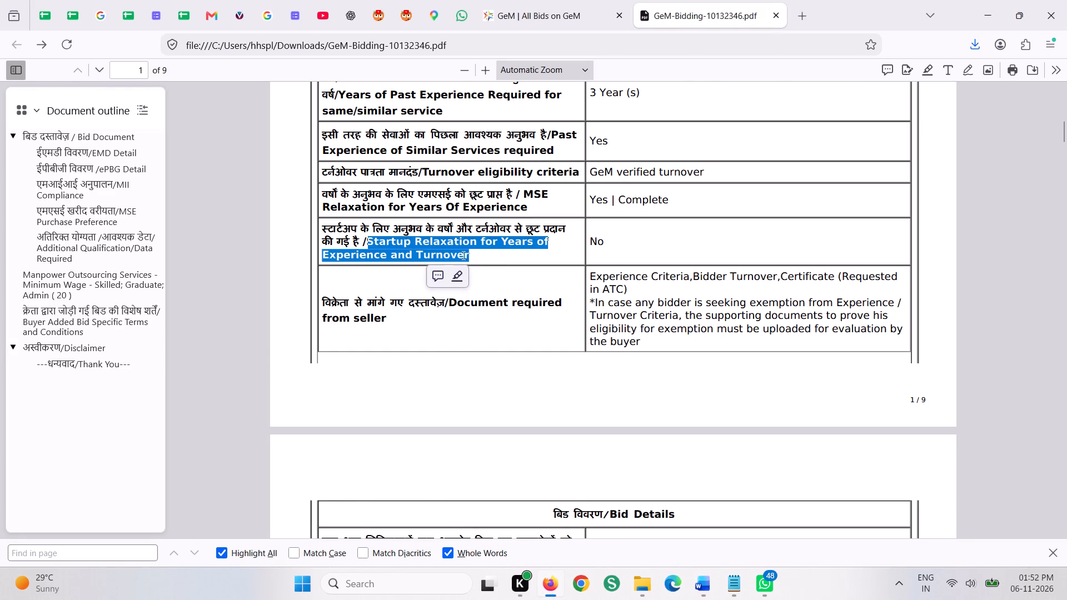
{"action": "key", "text": "alt+Tab"}
{"action": "key", "text": "Return"}
{"action": "key", "text": "6"}
{"action": "key", "text": "period"}
{"action": "key", "text": "ctrl+v"}
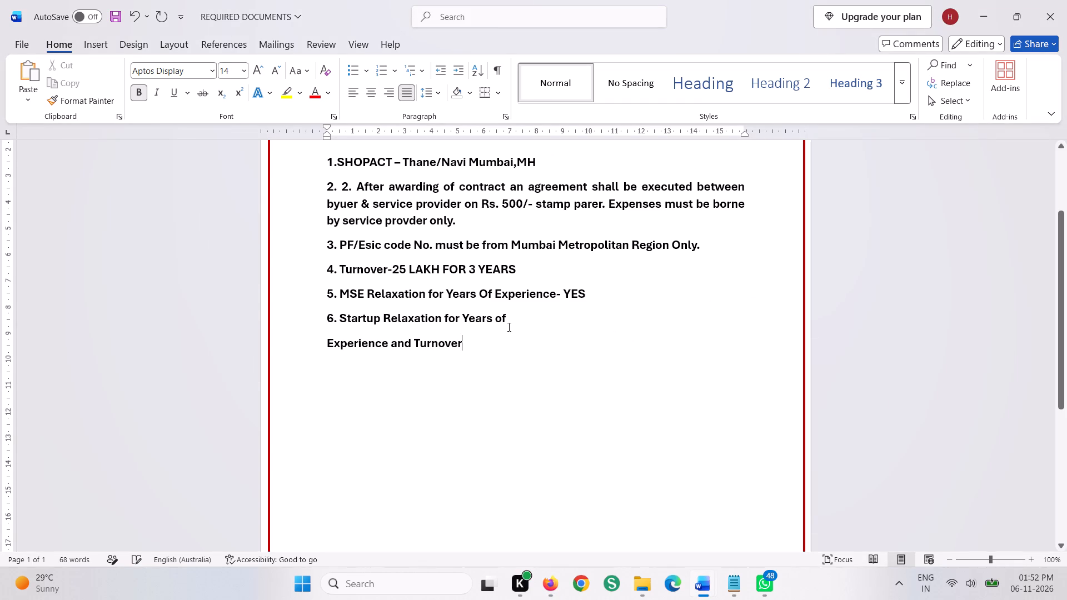
{"action": "left_click", "coordinate": [322, 347]}
{"action": "key", "text": "BackSpace"}
{"action": "key", "text": "space"}
{"action": "key", "text": "alt+Tab"}
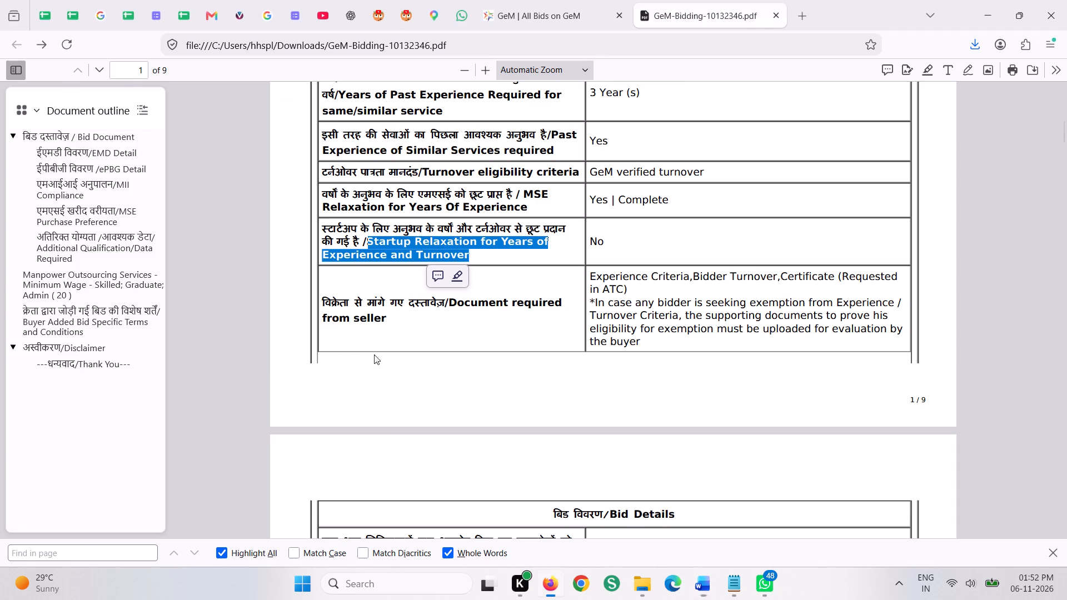
{"action": "key", "text": "alt+Tab"}
{"action": "double_click", "coordinate": [664, 327]}
{"action": "key", "text": "minus"}
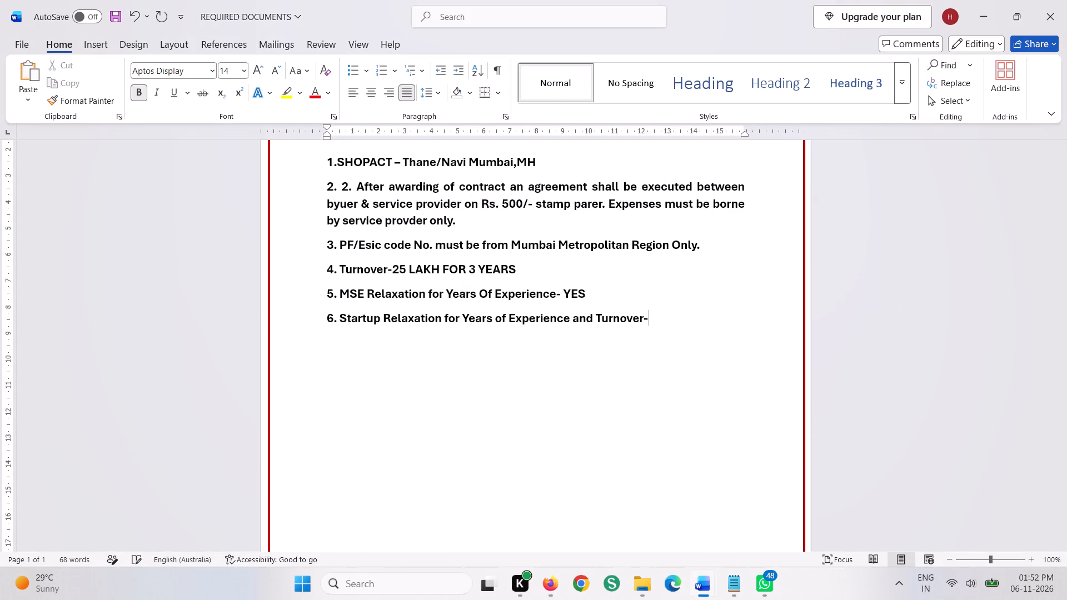
{"action": "key", "text": "space"}
{"action": "type", "text": "B"}
{"action": "key", "text": "BackSpace"}
{"action": "type", "text": "NO"}
{"action": "key", "text": "space"}
Add item 7 to the REQUIRED DOCUMENTS list, copying the bid's "Type of Bid" label and its value "Two Packet Bid", separated by a hyphen.
{"action": "key", "text": "Return"}
{"action": "type", "text": "7."}
{"action": "key", "text": "alt+Tab"}
{"action": "scroll", "coordinate": [670, 328], "scroll_direction": "down", "scroll_amount": 2}
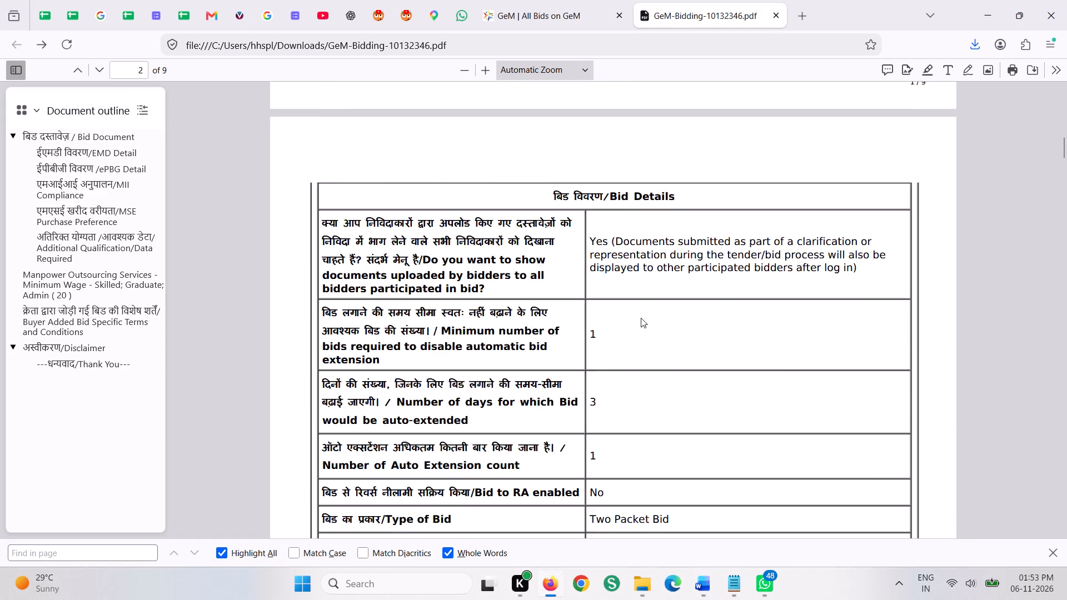
{"action": "left_click", "coordinate": [393, 202]}
{"action": "left_click_drag", "start_coordinate": [393, 202], "coordinate": [453, 200], "text": "ctrl"}
{"action": "key", "text": "ctrl+c"}
{"action": "key", "text": "ctrl+c"}
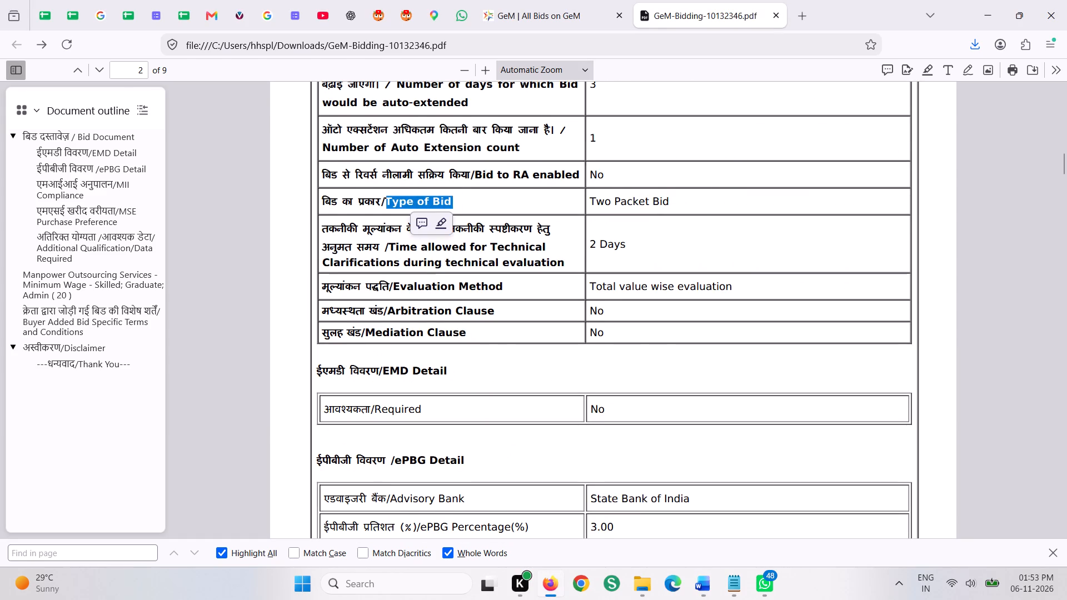
{"action": "key", "text": "alt+Tab"}
{"action": "key", "text": "ctrl+v"}
{"action": "key", "text": "minus"}
{"action": "key", "text": "alt+Tab"}
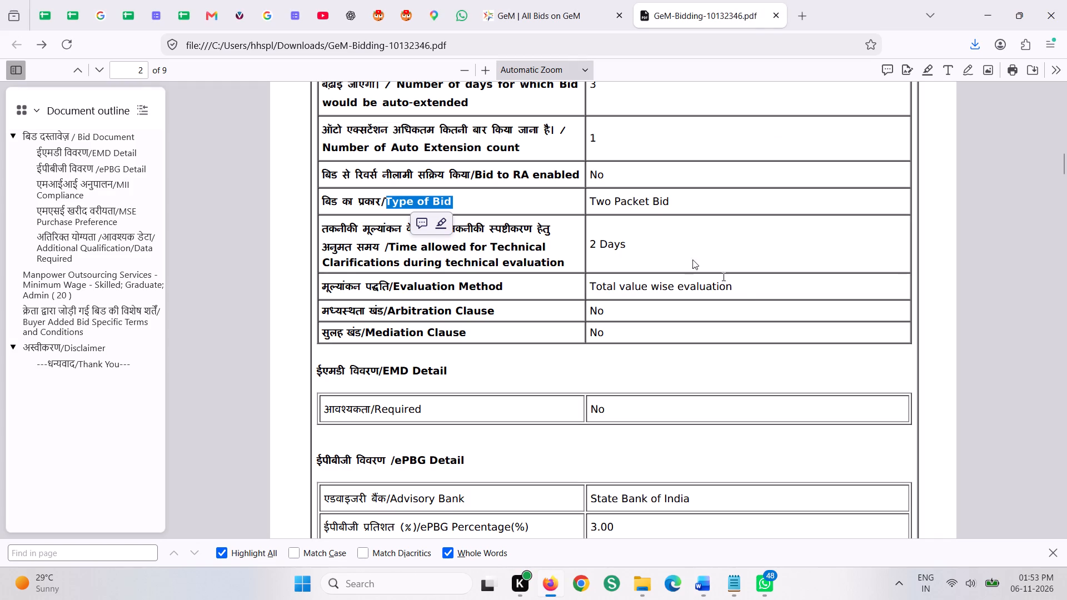
{"action": "triple_click", "coordinate": [639, 206]}
{"action": "key", "text": "ctrl+c"}
{"action": "key", "text": "ctrl+c"}
{"action": "key", "text": "alt+Tab"}
{"action": "key", "text": "ctrl+v"}
Add item 8 to the list, reading "COPY OF REG IN EPF,ESIC,GST,PAN,ITR FOR 3 YEARS", checking the bid's scope of work PDF.
{"action": "key", "text": "Return"}
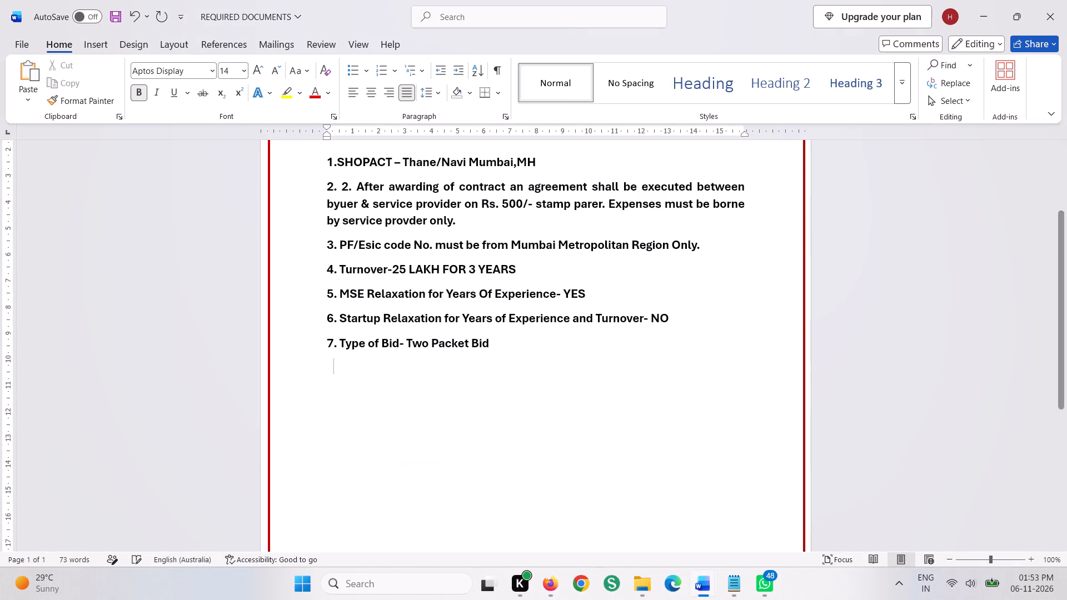
{"action": "type", "text": "8."}
{"action": "key", "text": "alt+Tab"}
{"action": "scroll", "coordinate": [561, 163], "scroll_direction": "down", "scroll_amount": 2}
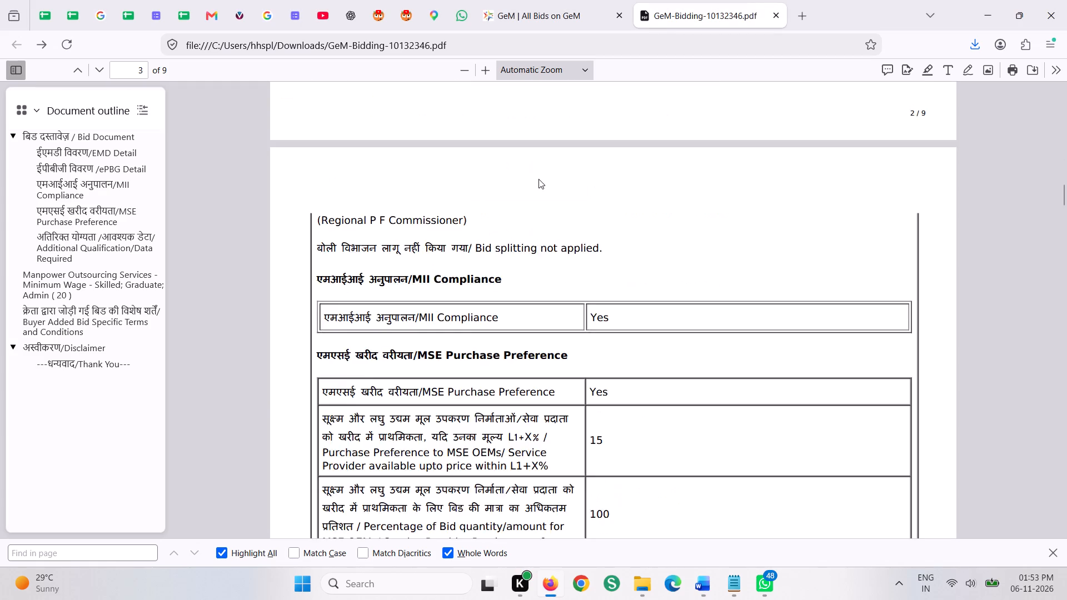
{"action": "scroll", "coordinate": [539, 179], "scroll_direction": "down", "scroll_amount": 3}
{"action": "left_click", "coordinate": [554, 397]}
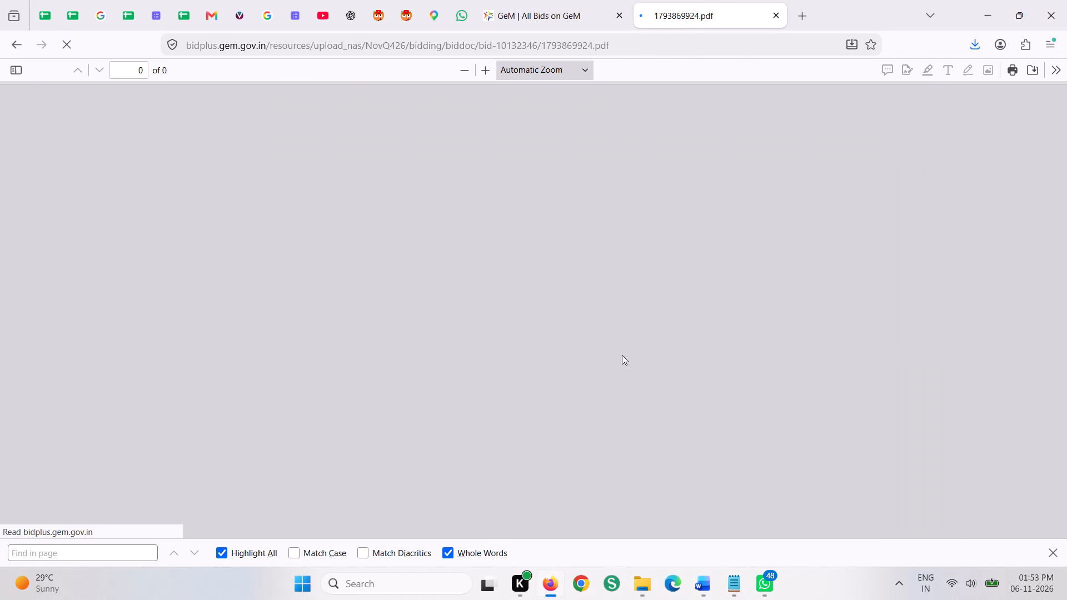
{"action": "scroll", "coordinate": [509, 347], "scroll_direction": "up", "scroll_amount": 14}
{"action": "scroll", "coordinate": [536, 322], "scroll_direction": "down", "scroll_amount": 2}
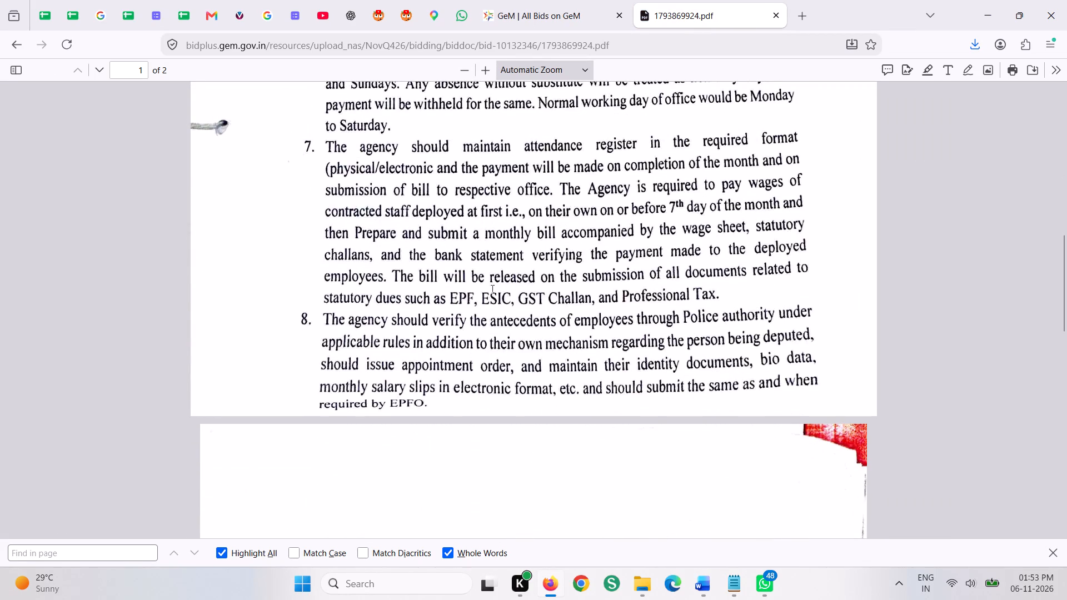
{"action": "key", "text": "alt+Tab"}
{"action": "left_click", "coordinate": [396, 216]}
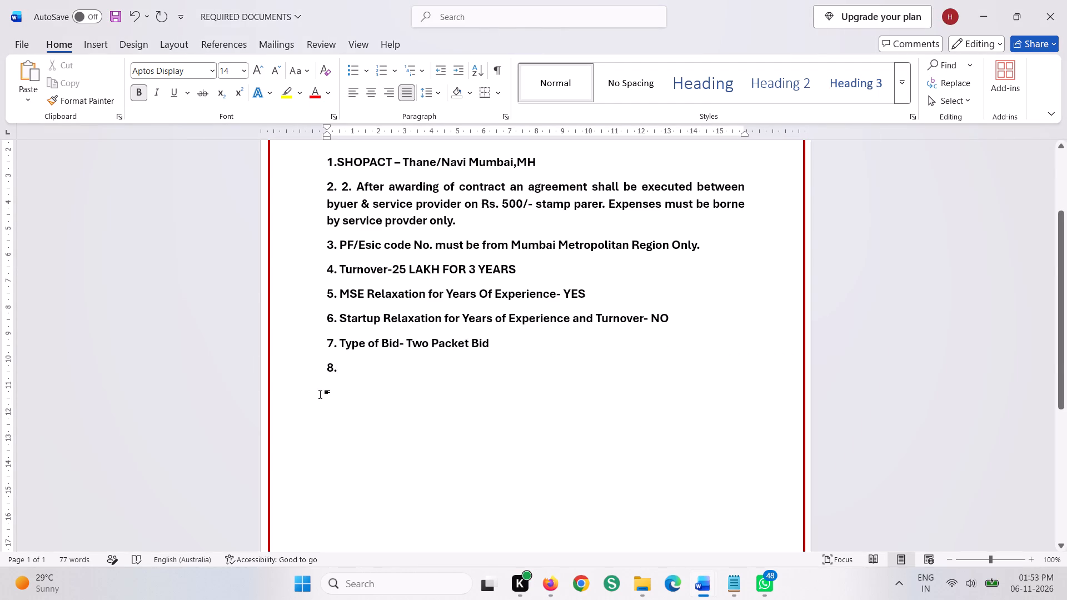
{"action": "type", "text": "COPY OF REG"}
{"action": "key", "text": "space"}
{"action": "type", "text": "IN EPF,ESIC,GST"}
{"action": "type", "text": ",PAN,ITR FOR 3"}
{"action": "key", "text": "space"}
{"action": "type", "text": "YEARS"}
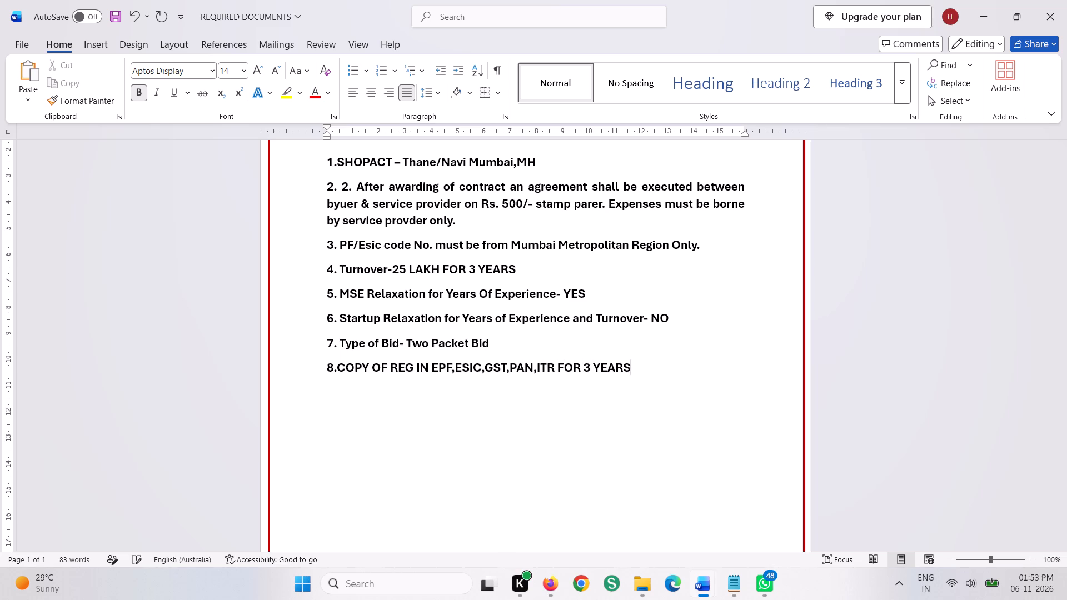
{"action": "key", "text": "space"}
Add item 9 to the REQUIRED DOCUMENTS list, reading "EPF,ESIC CHALLAN ,PROFESSIONAL TAX", based on the statutory dues in scope of work clause 7.
{"action": "key", "text": "Return"}
{"action": "key", "text": "1"}
{"action": "key", "text": "BackSpace"}
{"action": "type", "text": "9."}
{"action": "key", "text": "alt+Tab"}
{"action": "key", "text": "alt+Tab"}
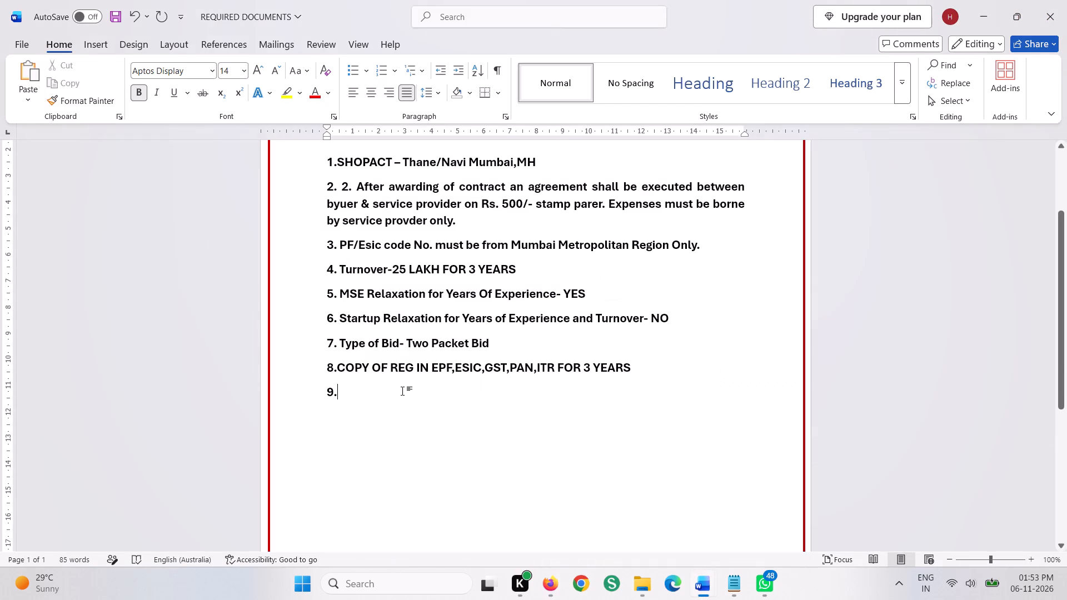
{"action": "type", "text": "RE"}
{"action": "key", "text": "BackSpace"}
{"action": "key", "text": "BackSpace"}
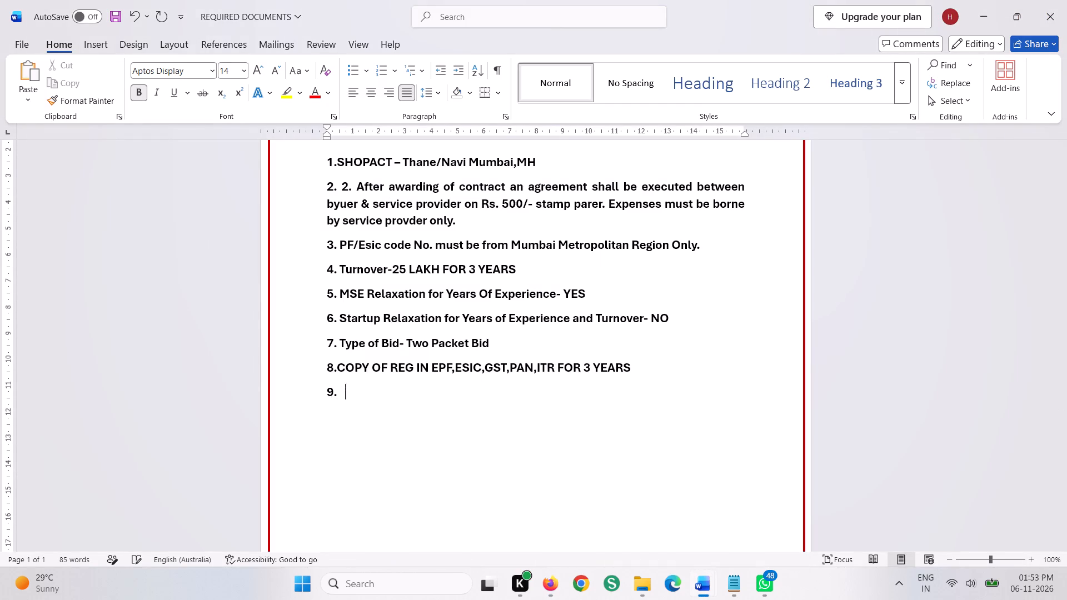
{"action": "key", "text": "e"}
{"action": "type", "text": "PF,ESIC CHALLAN"}
{"action": "key", "text": "space"}
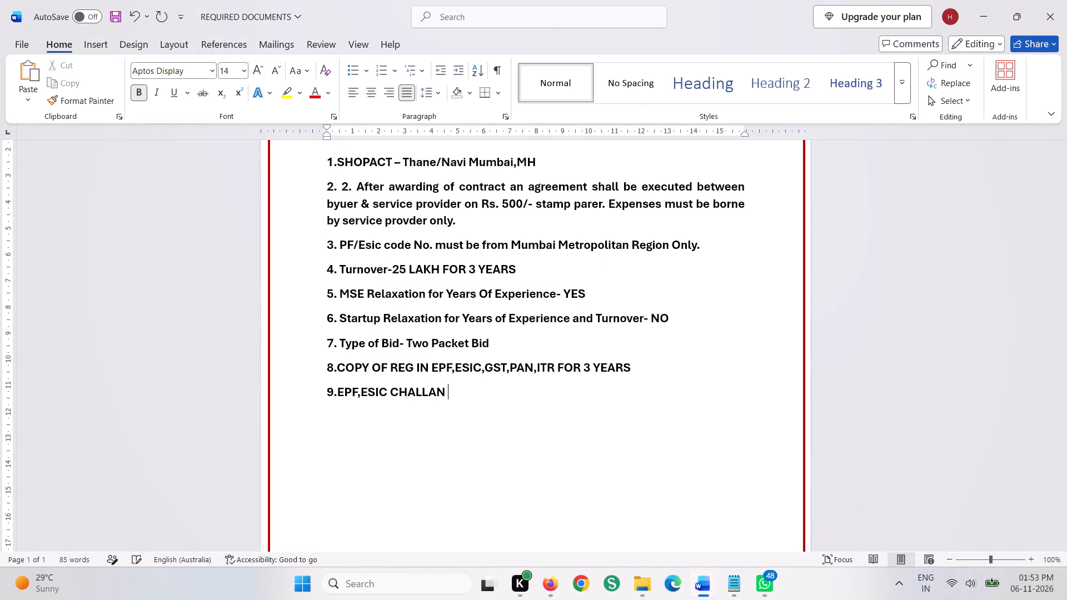
{"action": "key", "text": "comma"}
{"action": "key", "text": "alt+Tab"}
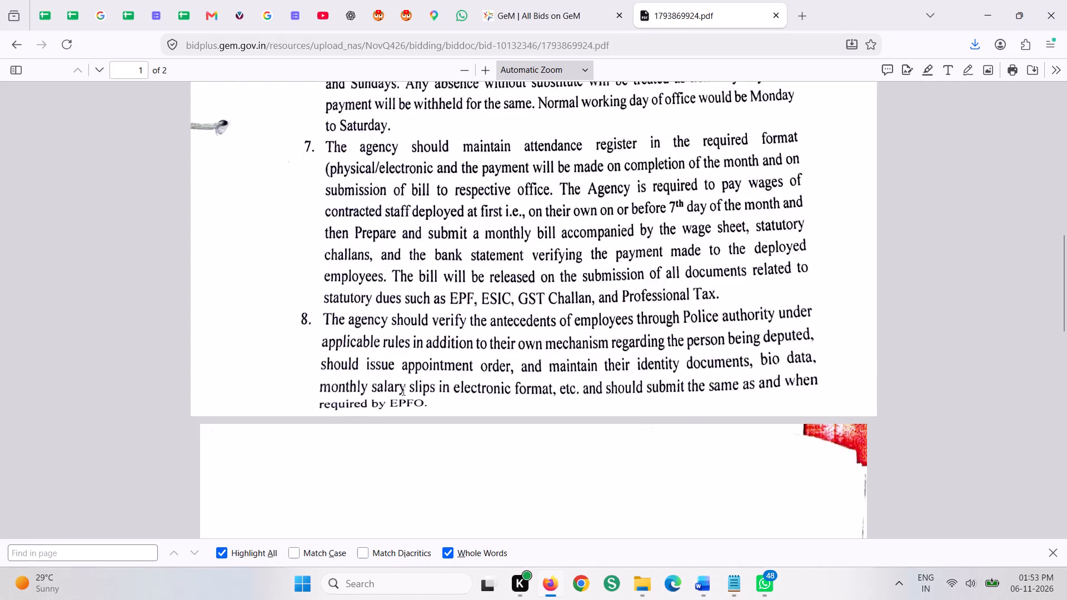
{"action": "key", "text": "alt+Tab"}
{"action": "type", "text": "PROFESSIONAL TAC"}
{"action": "key", "text": "BackSpace"}
{"action": "type", "text": "X"}
{"action": "key", "text": "space"}
{"action": "key", "text": "alt+Tab"}
{"action": "key", "text": "alt+Tab"}
Add item 10 to the REQUIRED DOCUMENTS list, reading "POLICE VERIFICATION", based on scope of work clause 8.
{"action": "key", "text": "Return"}
{"action": "type", "text": "10."}
{"action": "key", "text": "alt+Tab"}
{"action": "key", "text": "alt+Tab"}
{"action": "type", "text": "POLICE VERIFICATION"}
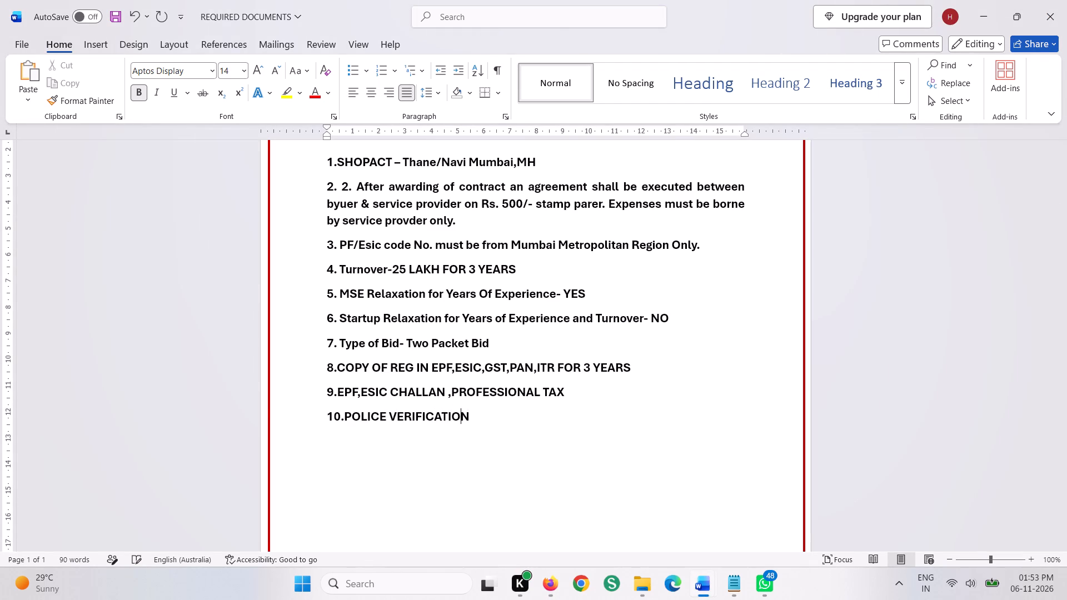
{"action": "key", "text": "space"}
Start an item numbered 11 and read through both pages of the scope of work PDF for further requirements.
{"action": "key", "text": "Return"}
{"action": "type", "text": "11."}
{"action": "key", "text": "alt+Tab"}
{"action": "scroll", "coordinate": [482, 368], "scroll_direction": "up", "scroll_amount": 2}
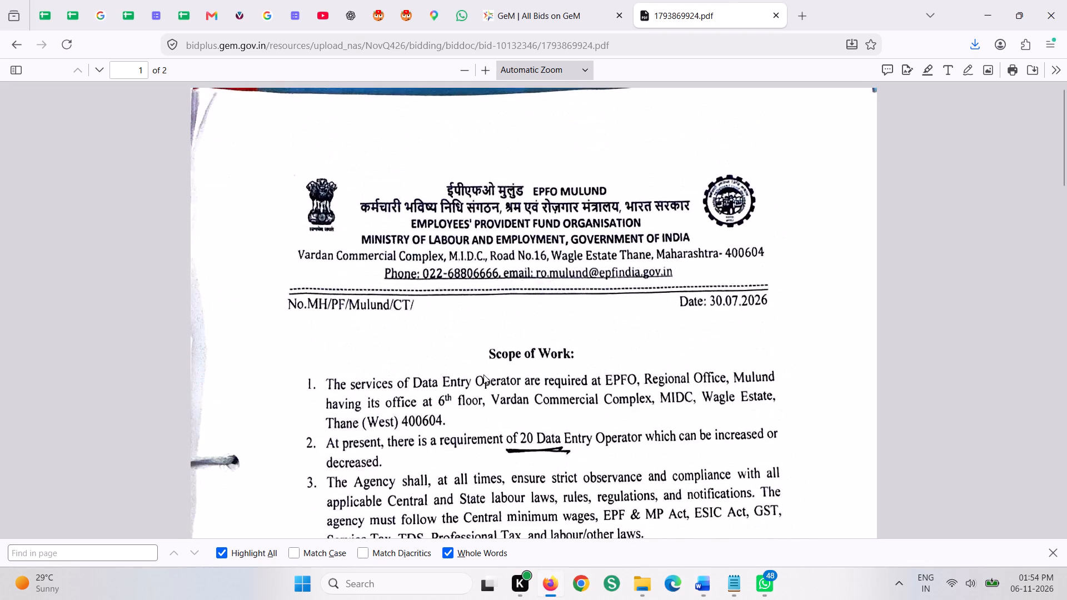
{"action": "scroll", "coordinate": [513, 377], "scroll_direction": "down", "scroll_amount": 1}
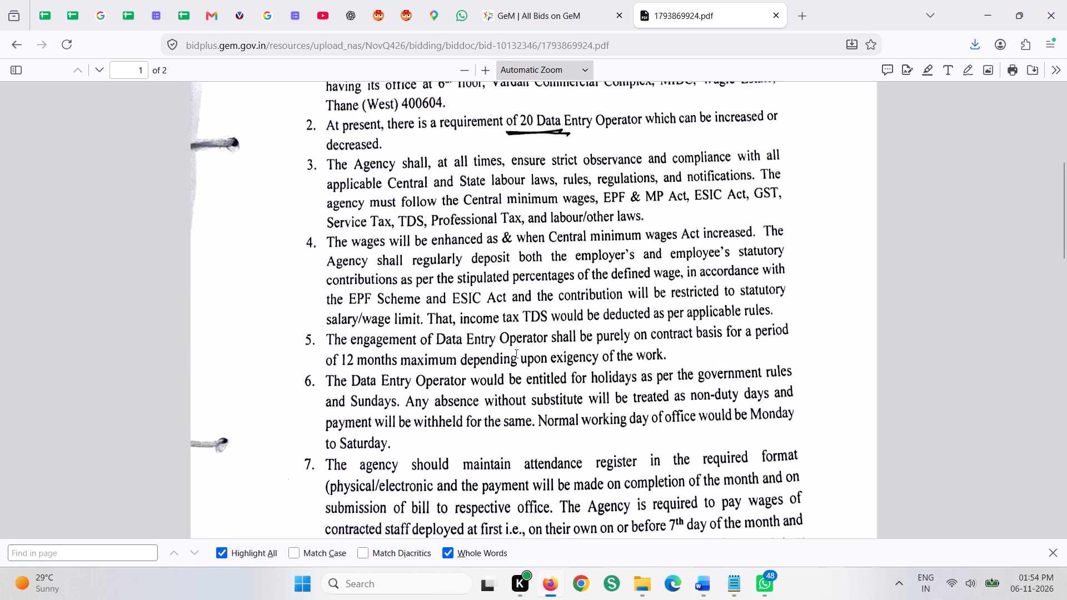
{"action": "scroll", "coordinate": [569, 362], "scroll_direction": "down", "scroll_amount": 2}
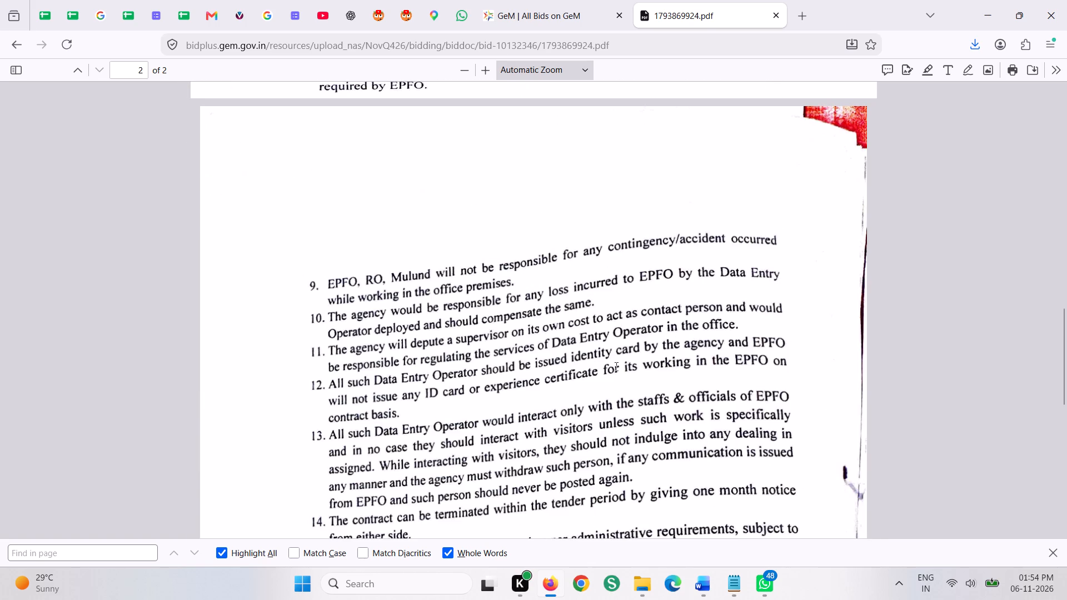
{"action": "scroll", "coordinate": [652, 351], "scroll_direction": "down", "scroll_amount": 1}
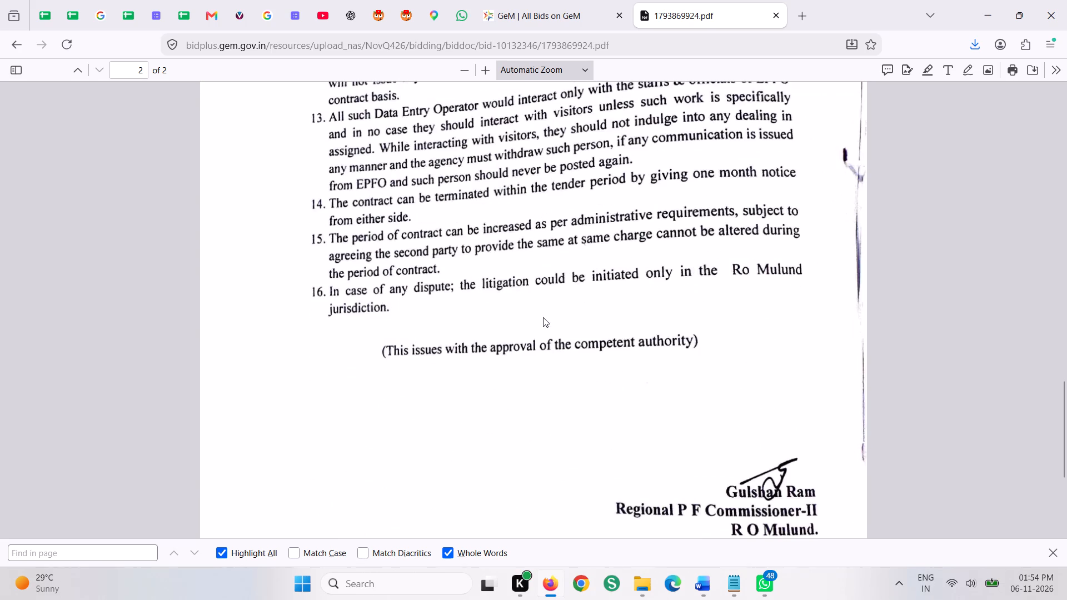
{"action": "scroll", "coordinate": [686, 272], "scroll_direction": "down", "scroll_amount": 4}
{"action": "scroll", "coordinate": [664, 283], "scroll_direction": "up", "scroll_amount": 2}
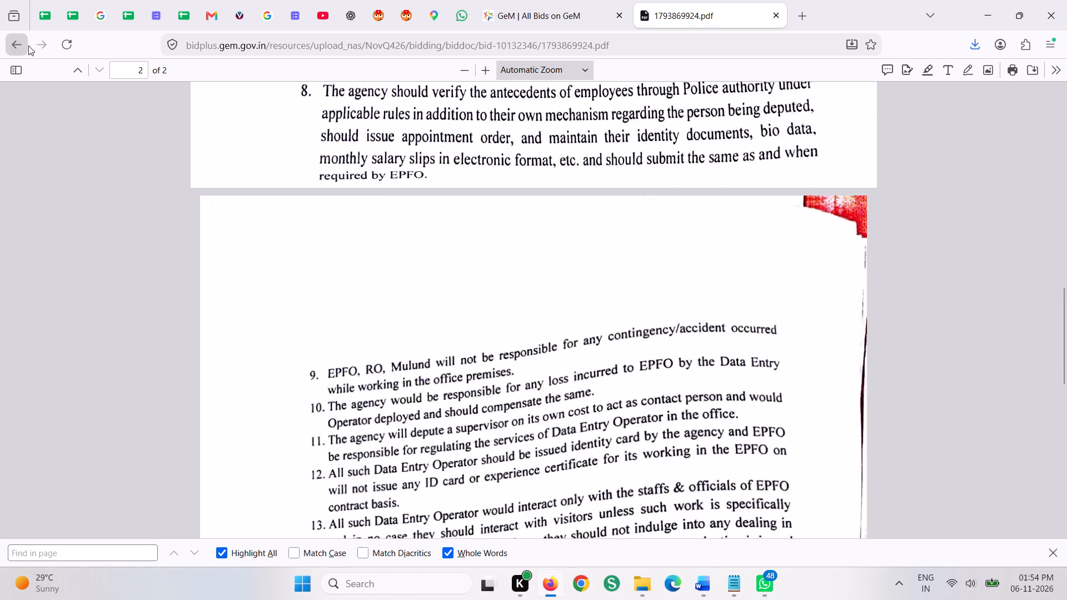
Return to the bid document, view the linked minimum wages undertaking 1793870006.pdf, and come back to the bid.
{"action": "left_click", "coordinate": [11, 40]}
{"action": "scroll", "coordinate": [501, 224], "scroll_direction": "down", "scroll_amount": 1}
{"action": "left_click", "coordinate": [567, 124]}
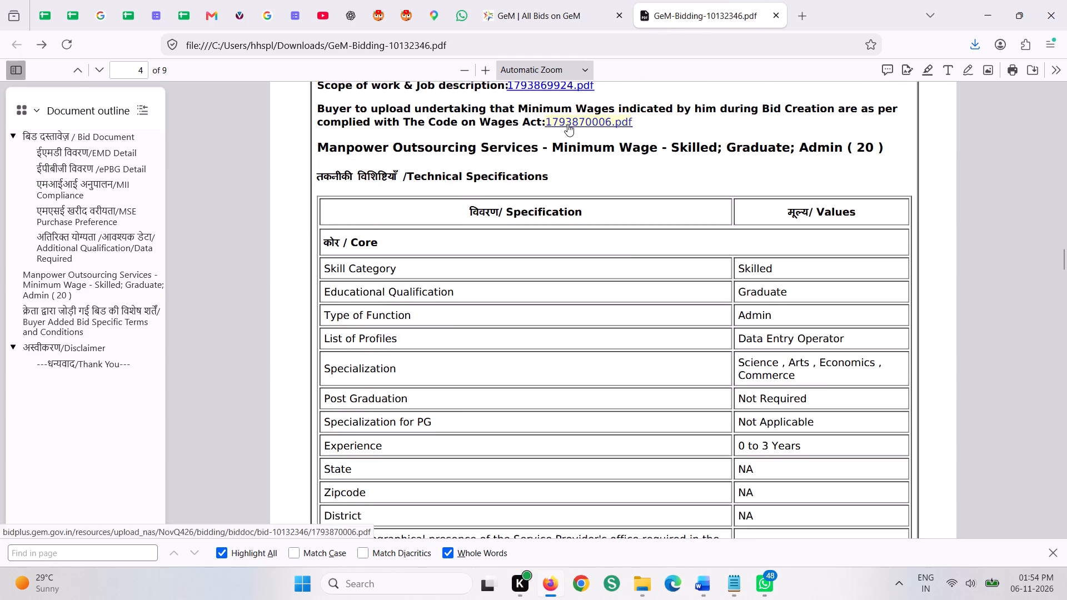
{"action": "scroll", "coordinate": [59, 148], "scroll_direction": "up", "scroll_amount": 2}
{"action": "left_click", "coordinate": [9, 34]}
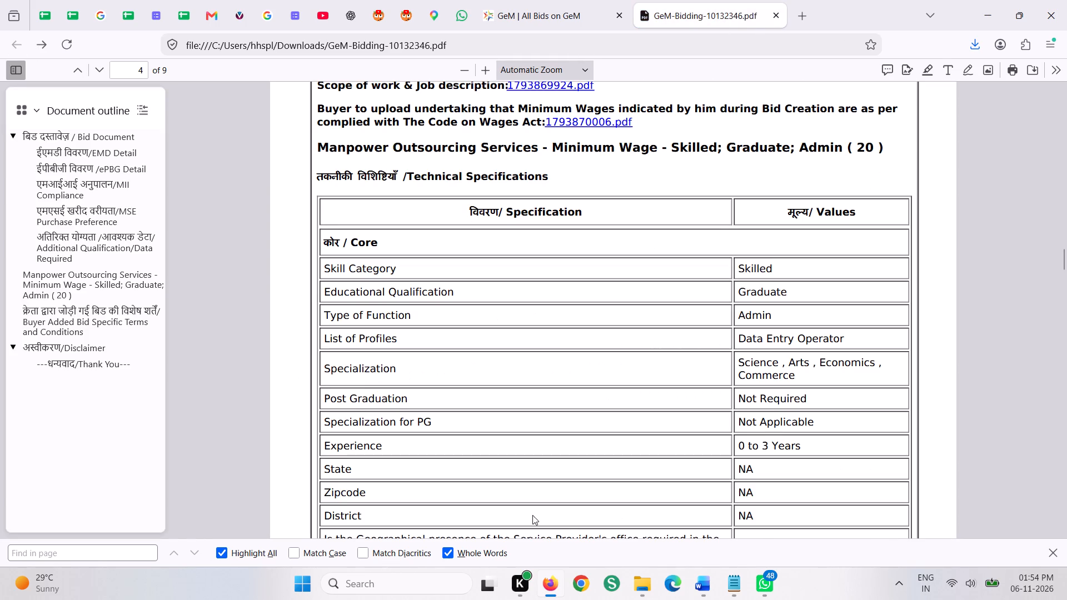
{"action": "left_click", "coordinate": [646, 589]}
{"action": "left_click", "coordinate": [646, 588]}
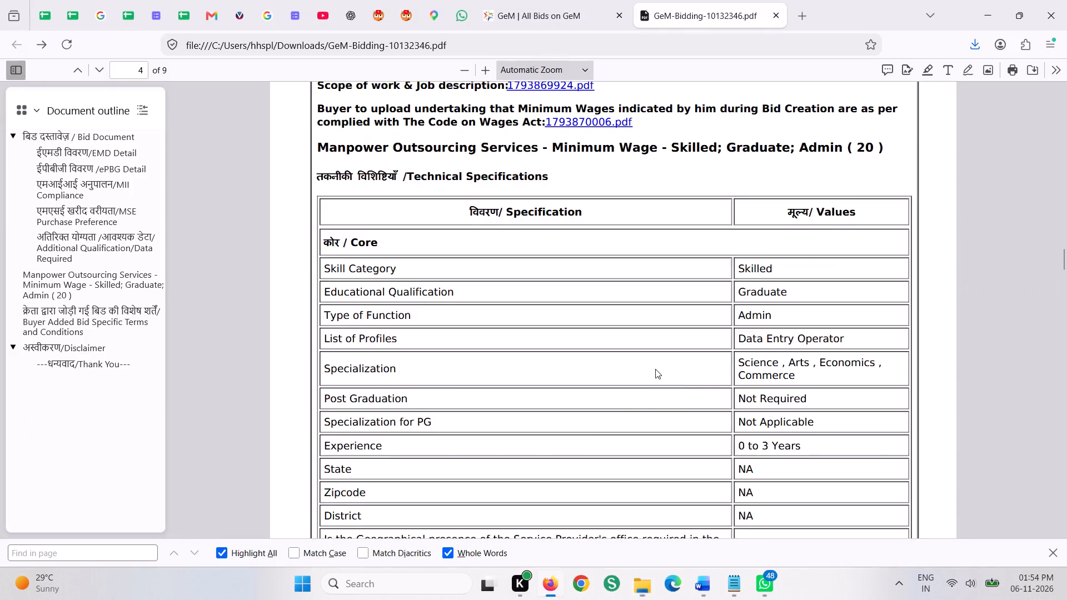
Search Google for the consignee's PIN code 400604 from the bid document and close the results.
{"action": "scroll", "coordinate": [655, 369], "scroll_direction": "down", "scroll_amount": 2}
{"action": "scroll", "coordinate": [594, 353], "scroll_direction": "up", "scroll_amount": 1}
{"action": "scroll", "coordinate": [594, 356], "scroll_direction": "down", "scroll_amount": 3}
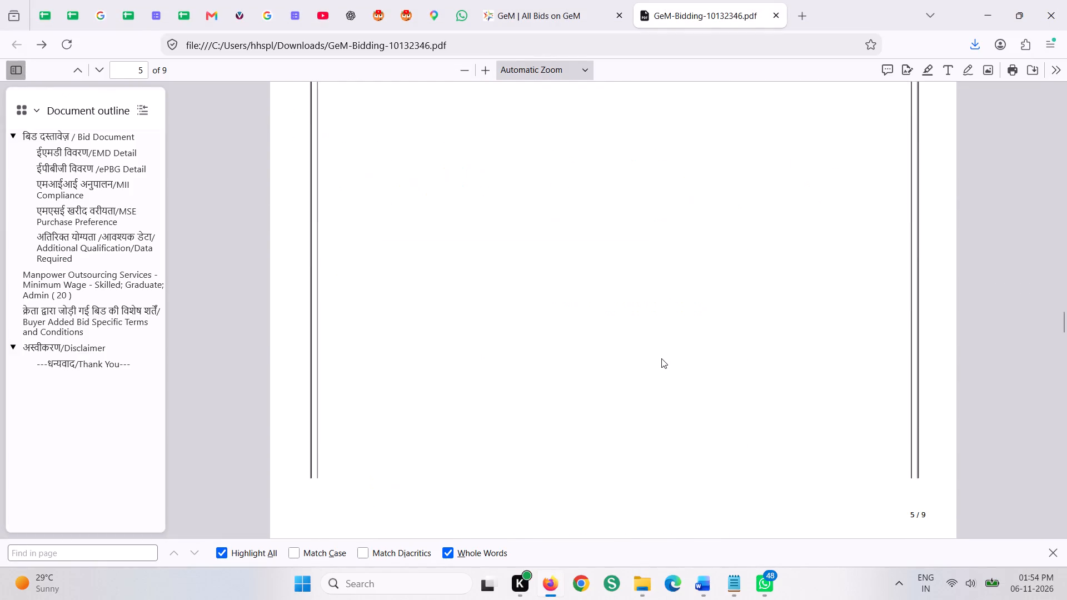
{"action": "scroll", "coordinate": [602, 351], "scroll_direction": "down", "scroll_amount": 2}
{"action": "double_click", "coordinate": [528, 309]}
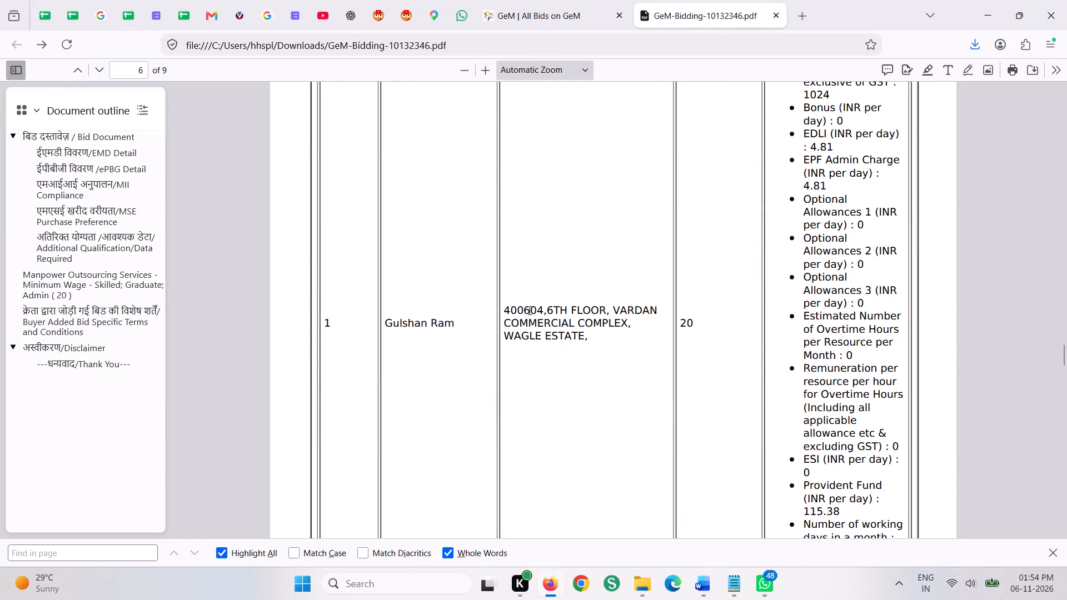
{"action": "right_click", "coordinate": [528, 309]}
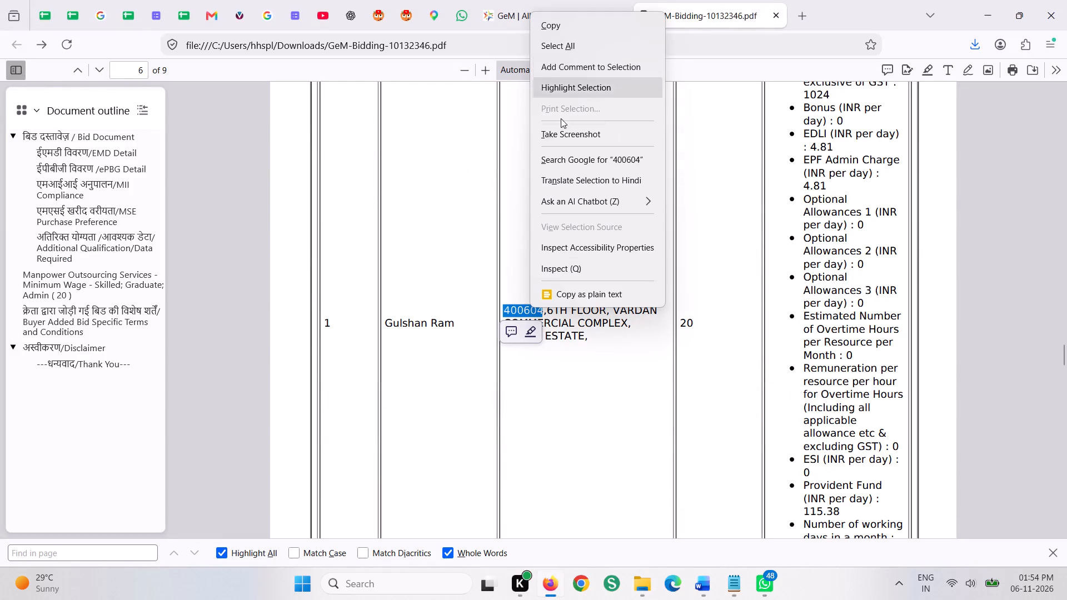
{"action": "left_click", "coordinate": [577, 160]}
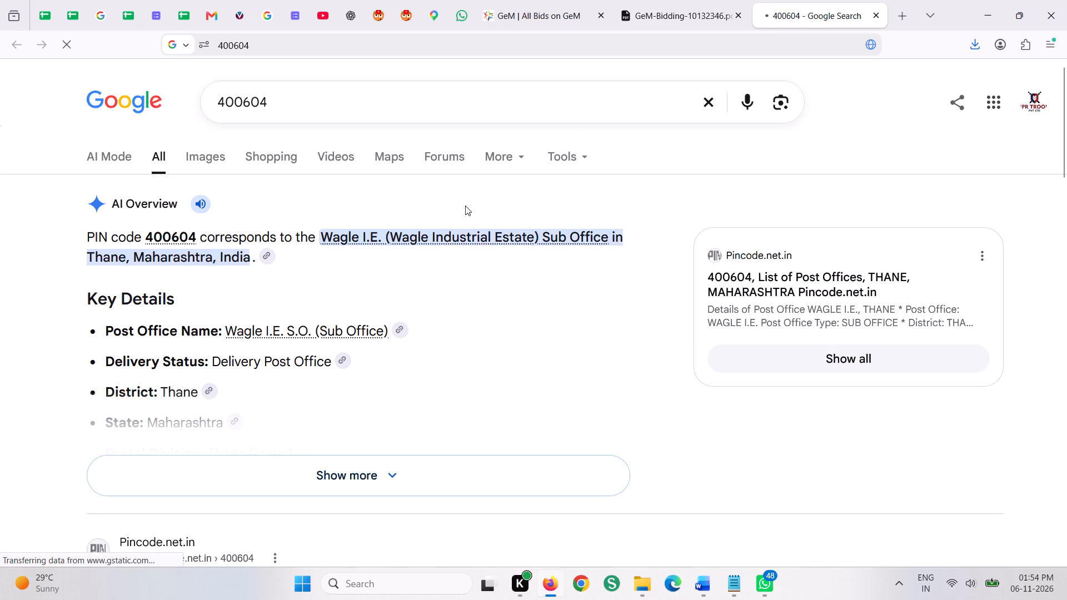
{"action": "left_click", "coordinate": [815, 0]}
{"action": "left_click", "coordinate": [869, 13]}
Examine the bid's remaining pages, including the Buyer Added Bid Specific Terms and Conditions, for further document requirements.
{"action": "scroll", "coordinate": [648, 304], "scroll_direction": "down", "scroll_amount": 8}
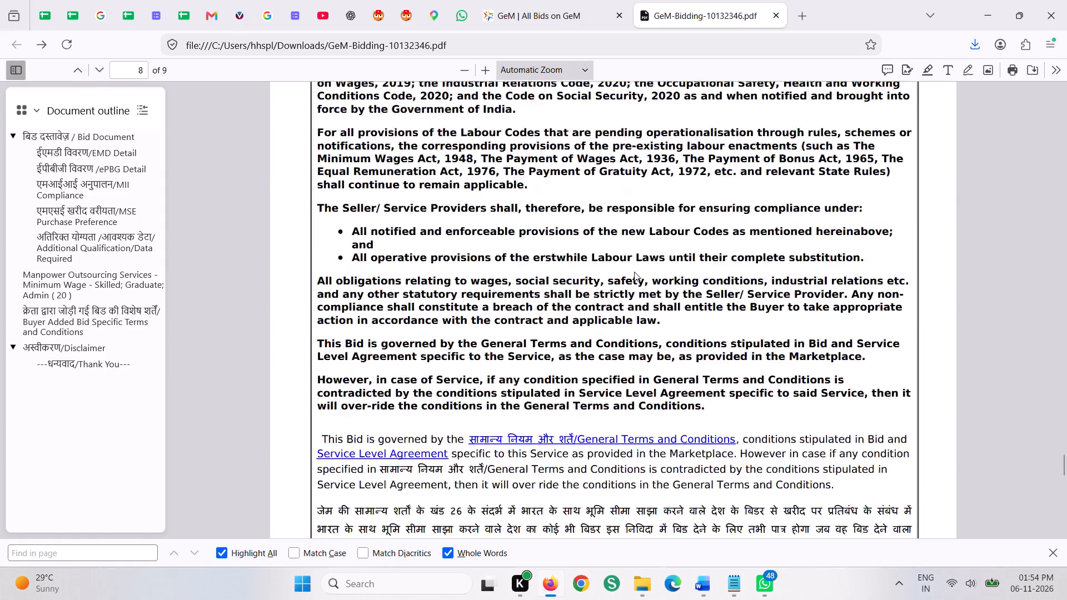
{"action": "scroll", "coordinate": [628, 271], "scroll_direction": "up", "scroll_amount": 4}
{"action": "scroll", "coordinate": [585, 247], "scroll_direction": "up", "scroll_amount": 2}
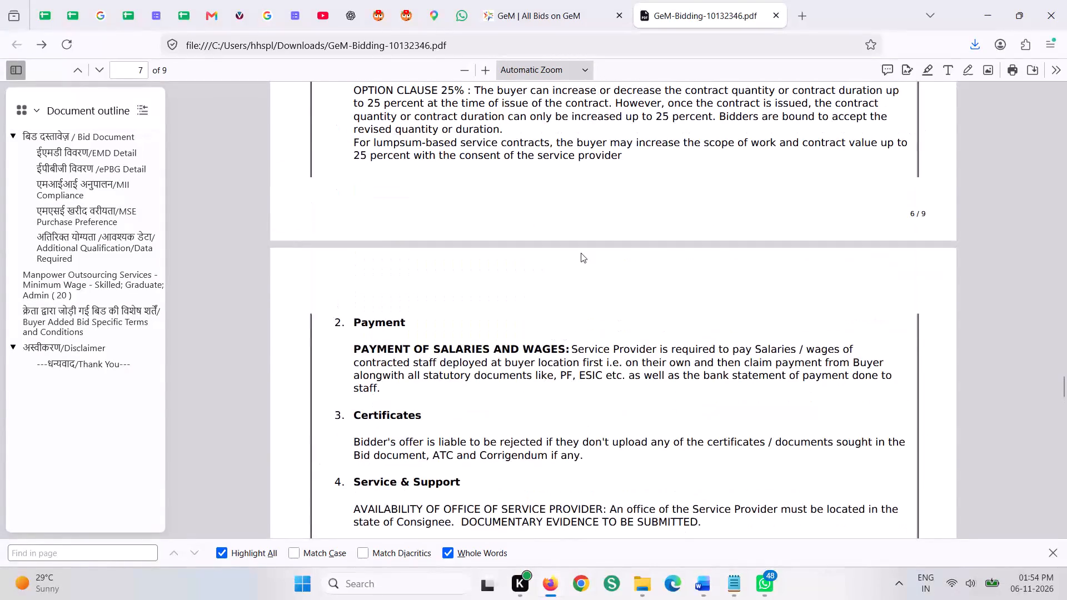
{"action": "scroll", "coordinate": [579, 258], "scroll_direction": "down", "scroll_amount": 1}
{"action": "scroll", "coordinate": [579, 258], "scroll_direction": "up", "scroll_amount": 2}
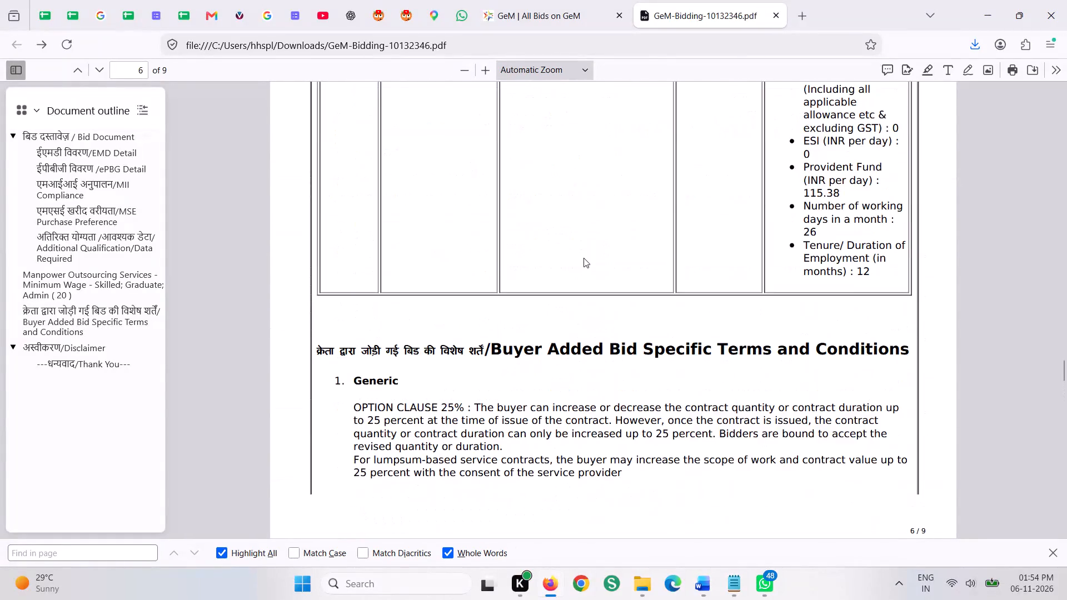
Remove the empty item number "11." from the end of the REQUIRED DOCUMENTS list in Word.
{"action": "key", "text": "alt+Tab"}
{"action": "left_click", "coordinate": [411, 242]}
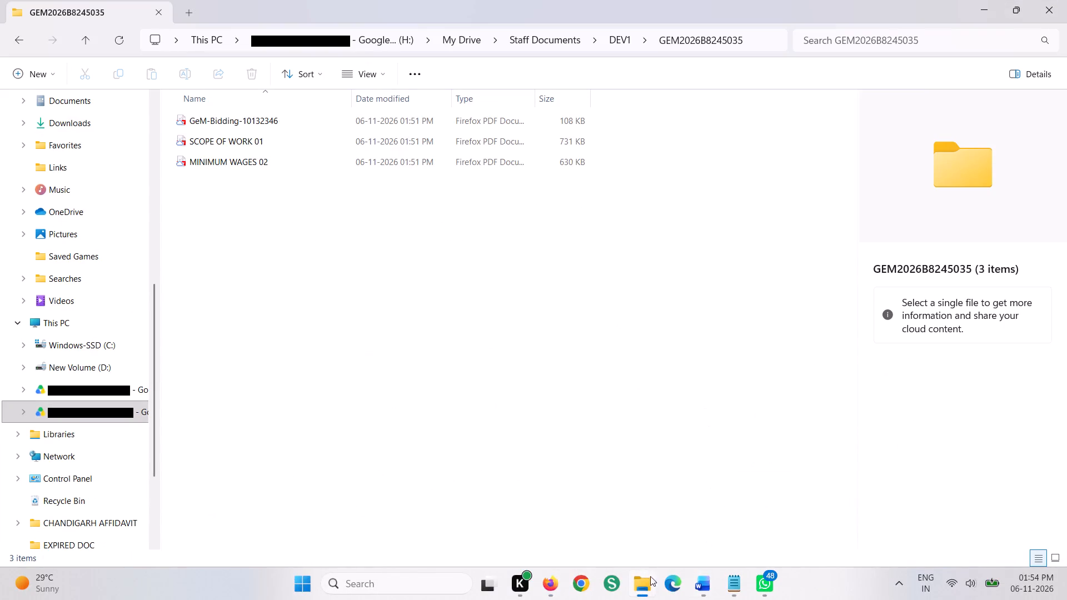
{"action": "left_click", "coordinate": [697, 584]}
{"action": "double_click", "coordinate": [391, 538]}
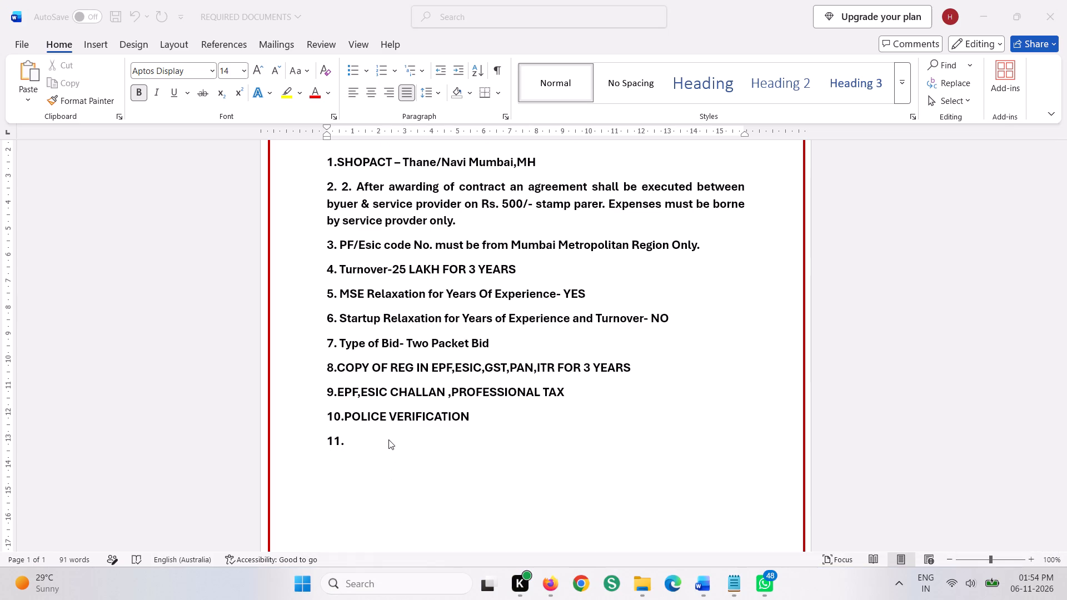
{"action": "left_click", "coordinate": [388, 439]}
{"action": "key", "text": "BackSpace"}
{"action": "key", "text": "BackSpace"}
{"action": "key", "text": "BackSpace"}
{"action": "scroll", "coordinate": [471, 456], "scroll_direction": "up", "scroll_amount": 2}
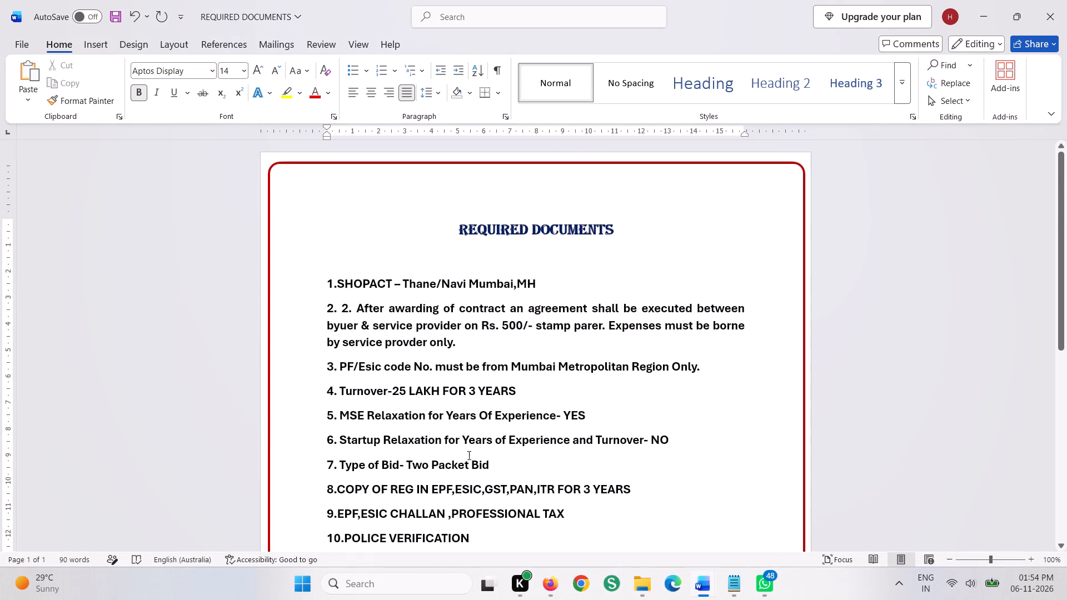
Publish the REQUIRED DOCUMENTS list as a PDF in the DEV1 subfolder GEM2026B8245035, close the opened copy and return to the bid document.
{"action": "left_click", "coordinate": [635, 581]}
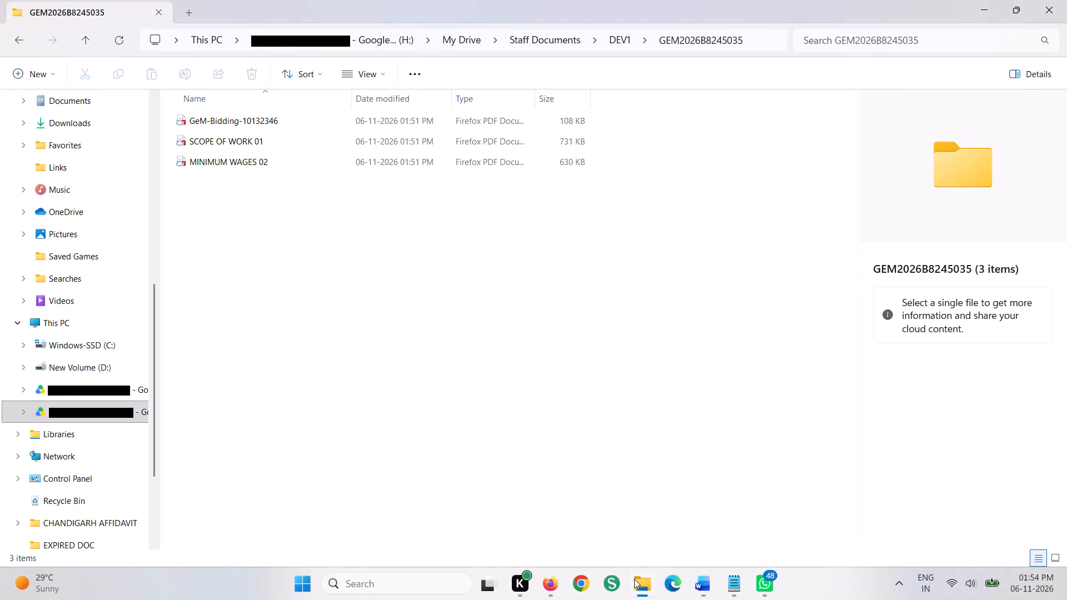
{"action": "left_click", "coordinate": [634, 579]}
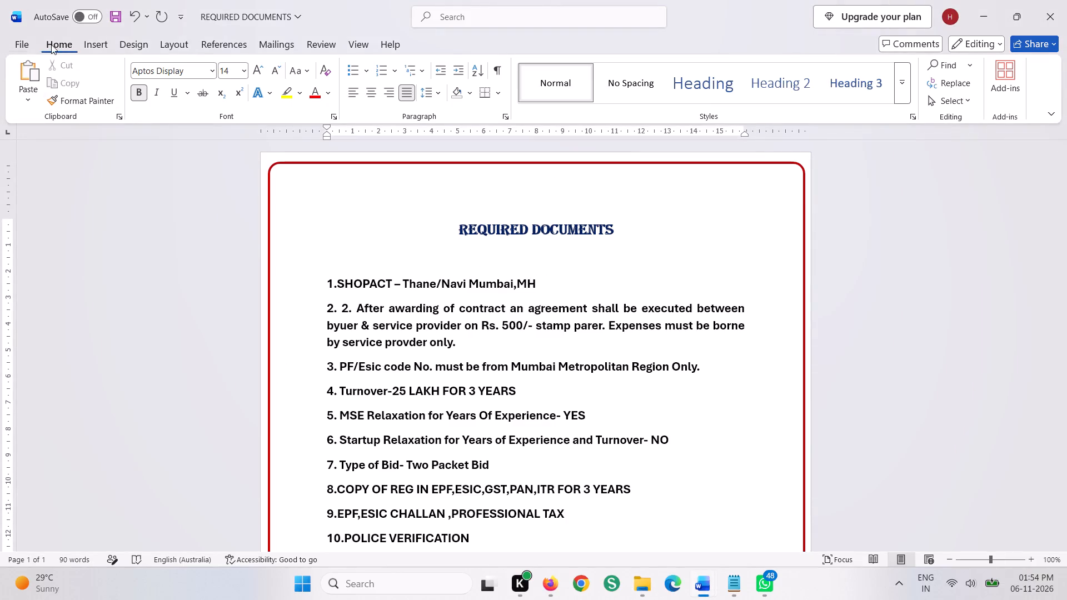
{"action": "left_click", "coordinate": [26, 48]}
{"action": "left_click", "coordinate": [53, 317]}
{"action": "left_click", "coordinate": [395, 189]}
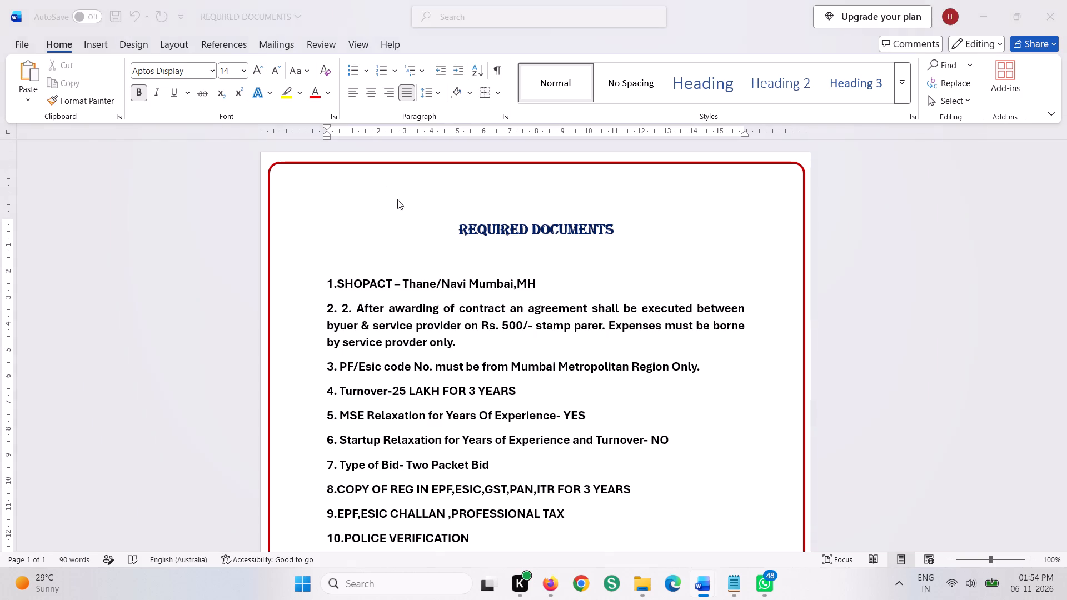
{"action": "scroll", "coordinate": [148, 200], "scroll_direction": "up", "scroll_amount": 19}
{"action": "left_click", "coordinate": [72, 208]}
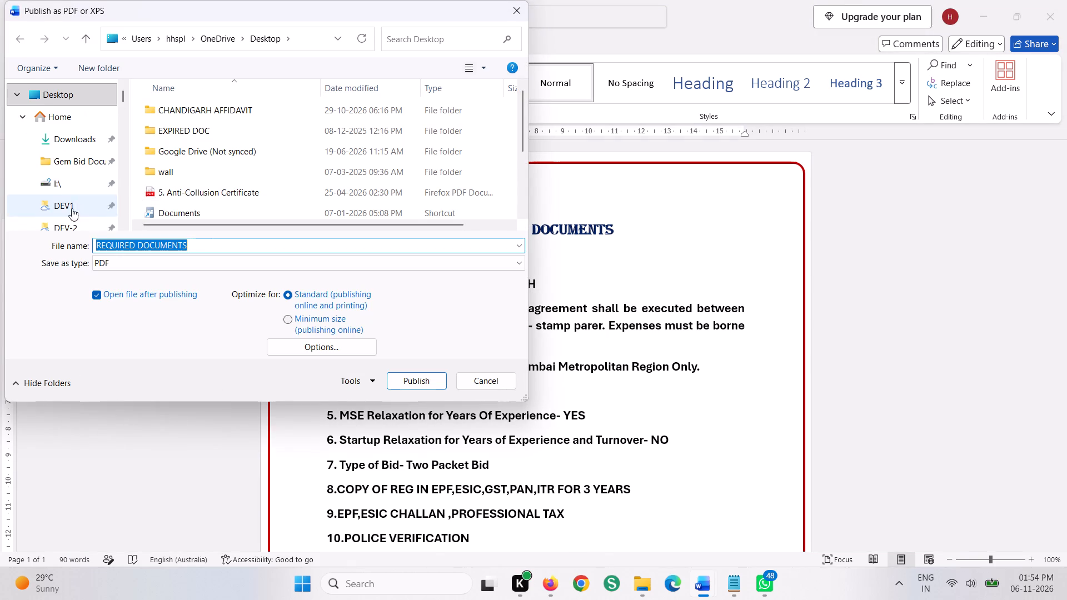
{"action": "scroll", "coordinate": [196, 156], "scroll_direction": "up", "scroll_amount": 10}
{"action": "double_click", "coordinate": [219, 113]}
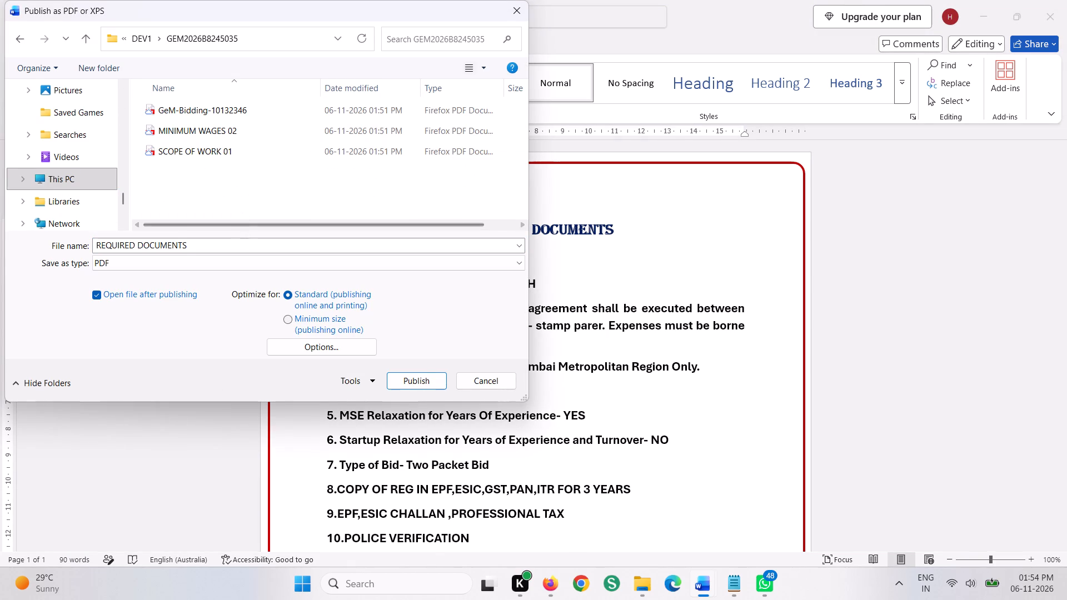
{"action": "left_click", "coordinate": [243, 240]}
{"action": "left_click", "coordinate": [433, 379]}
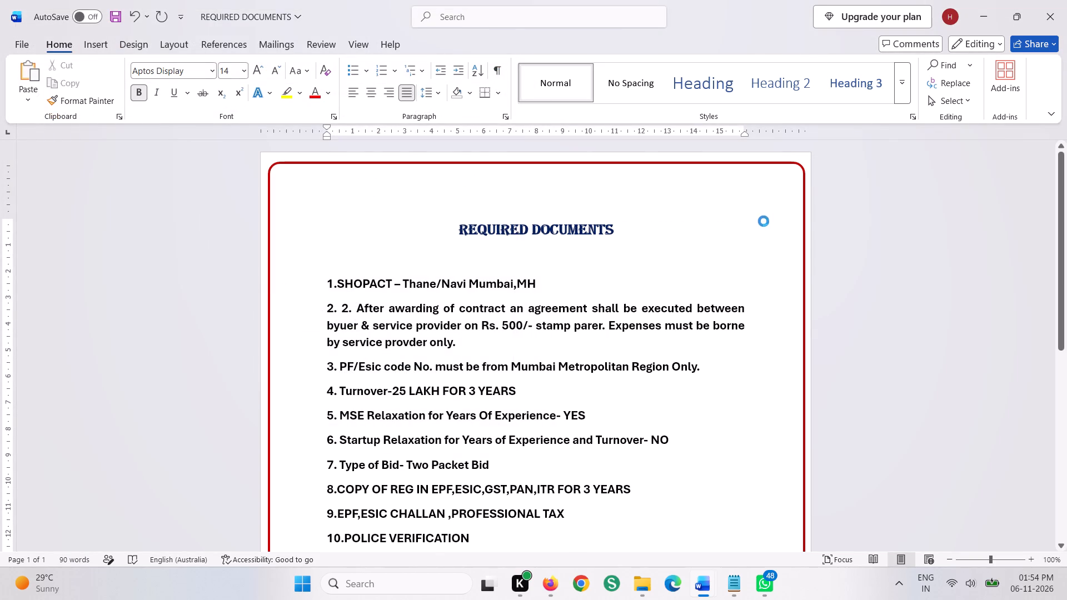
{"action": "left_click", "coordinate": [778, 0]}
{"action": "left_click", "coordinate": [881, 20]}
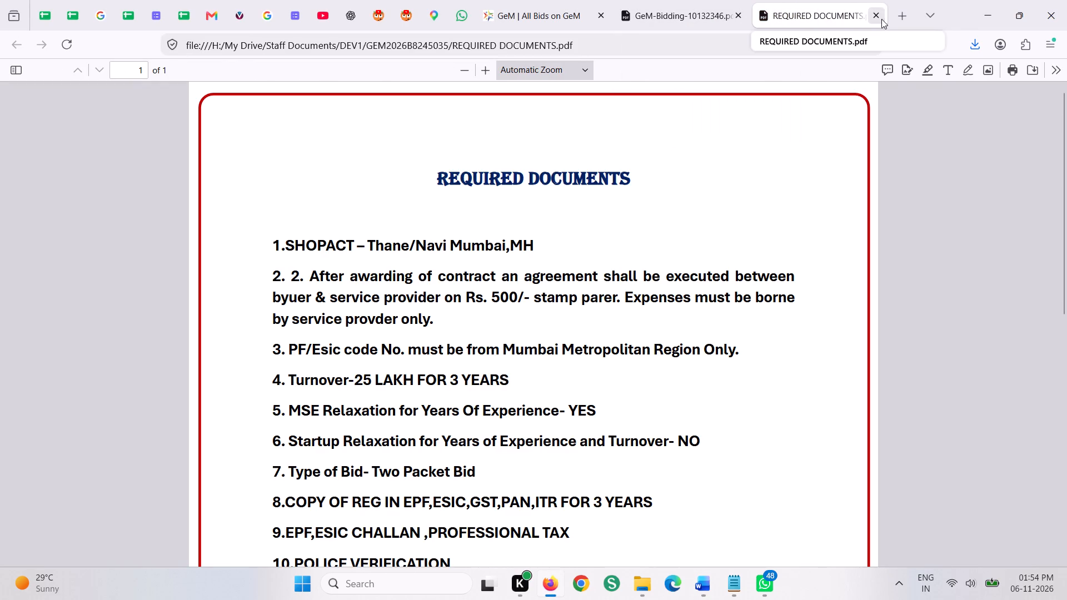
{"action": "left_click", "coordinate": [576, 0]}
{"action": "left_click", "coordinate": [767, 0]}
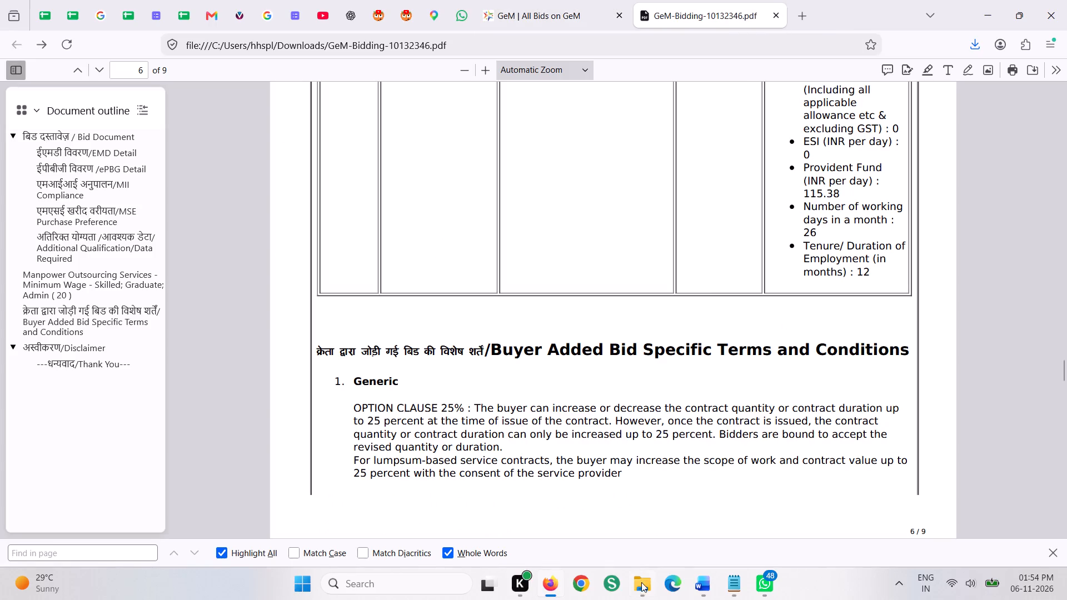
Check the PDF files in the GEM2026B8245035 folder, including REQUIRED DOCUMENTS, and go up to the DEV1 folder.
{"action": "left_click", "coordinate": [641, 582]}
{"action": "left_click", "coordinate": [215, 136]}
{"action": "left_click", "coordinate": [215, 157]}
{"action": "left_click", "coordinate": [213, 183]}
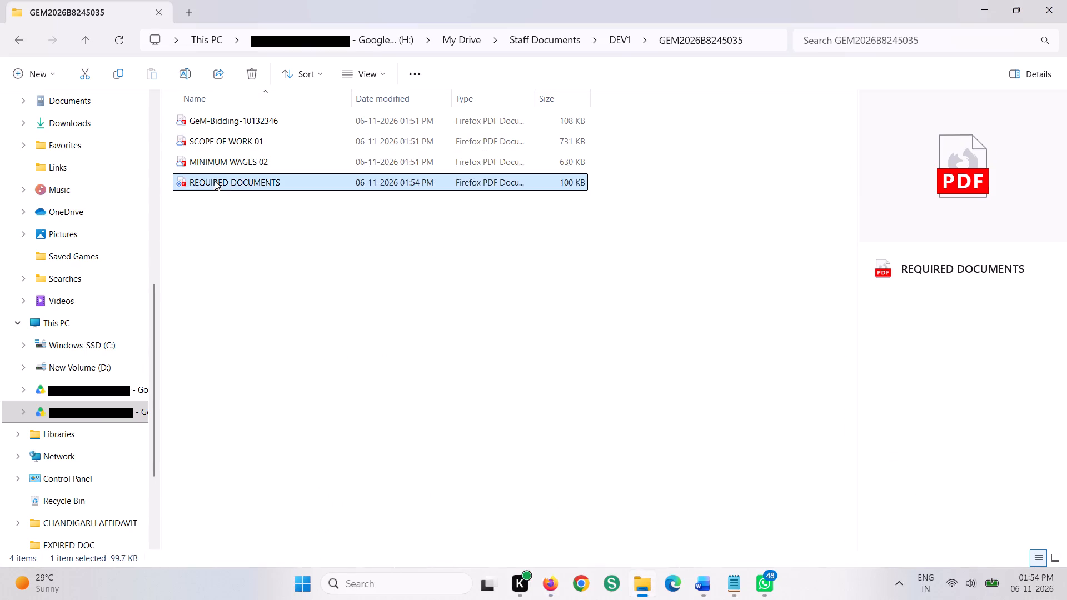
{"action": "left_click", "coordinate": [88, 41]}
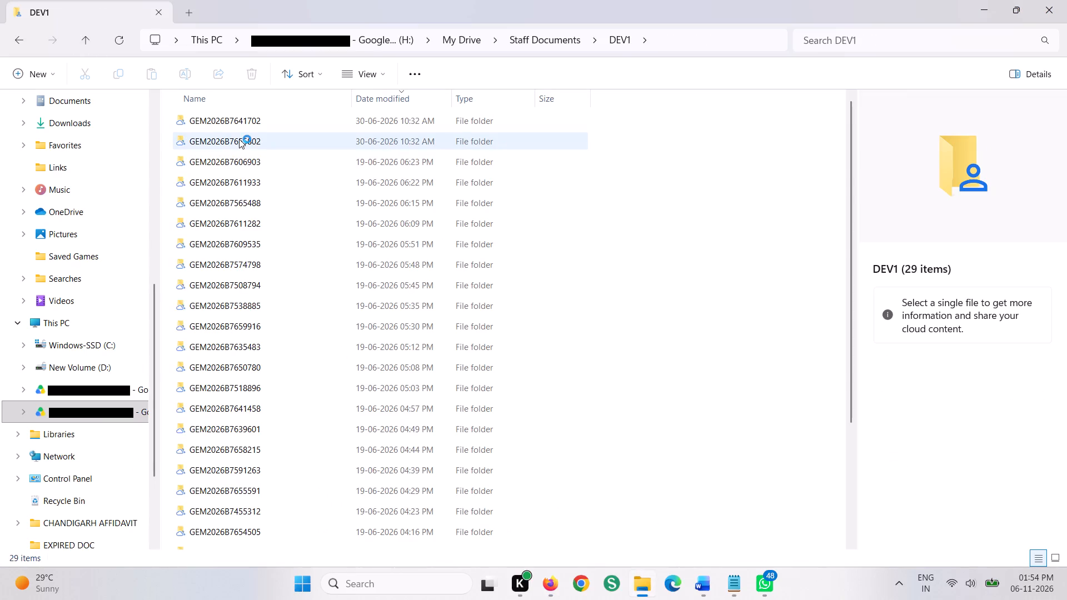
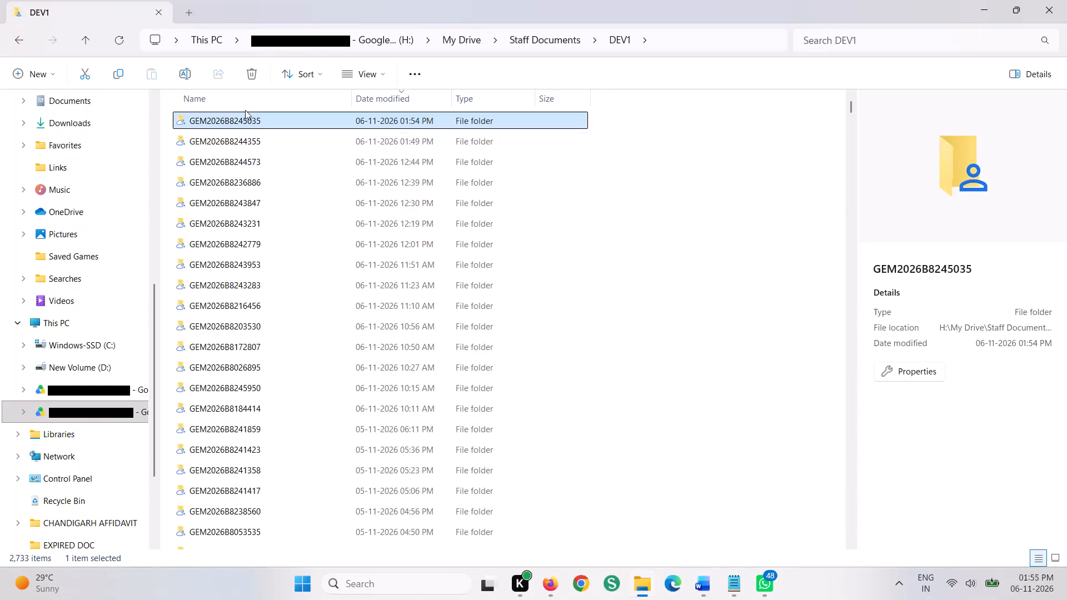
Copy the Drive link of the GEM2026B8245035 folder and paste it as Other Comment for bid GEM/2026/B/8245035 in the Daily Tender Sheet.
{"action": "right_click", "coordinate": [246, 117]}
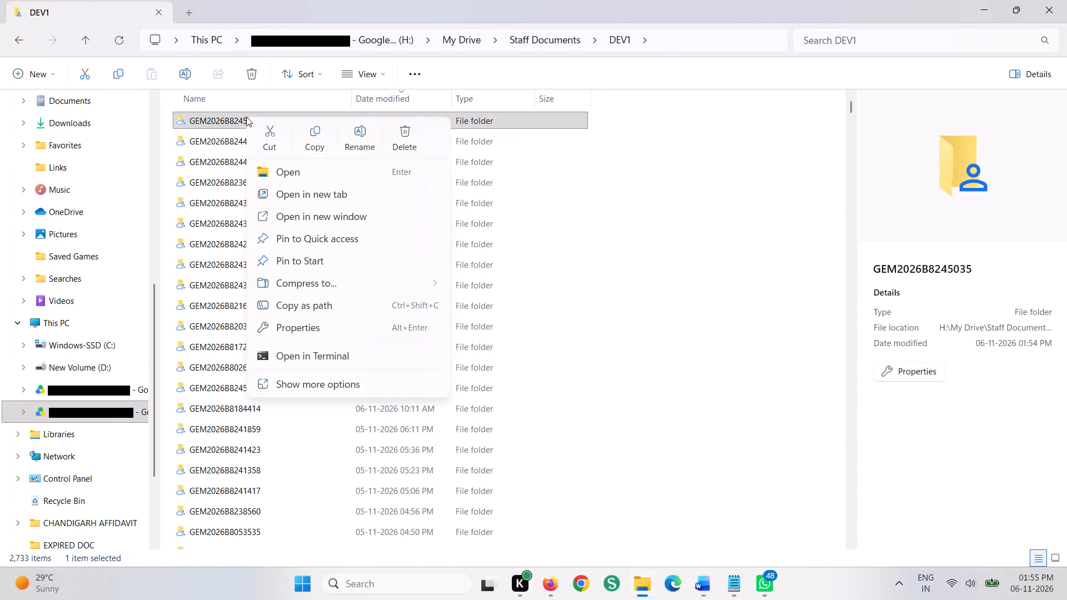
{"action": "left_click", "coordinate": [289, 385]}
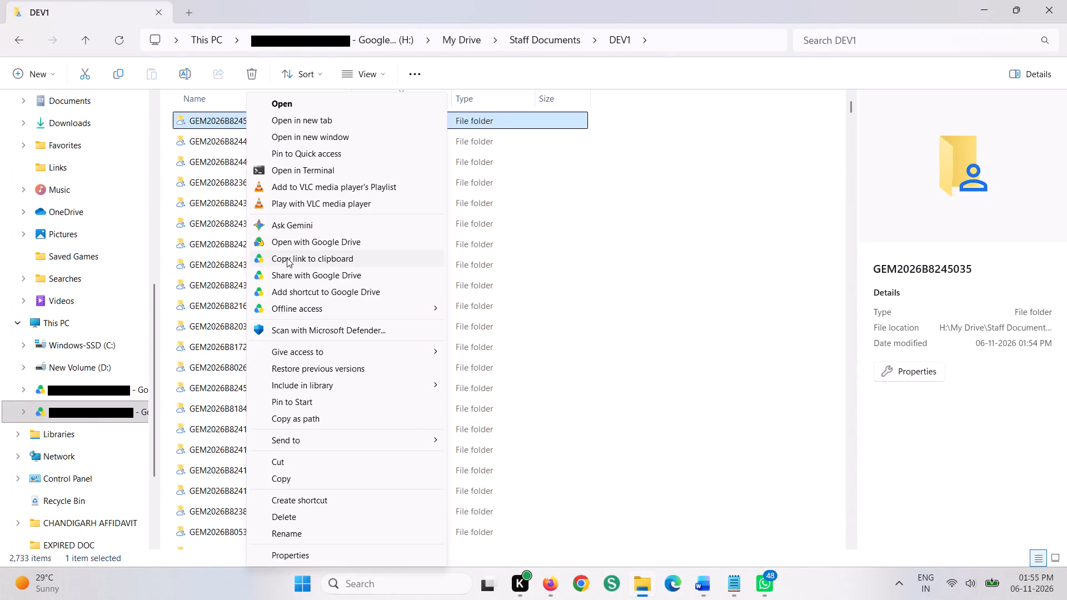
{"action": "left_click", "coordinate": [287, 258]}
{"action": "left_click", "coordinate": [544, 585]}
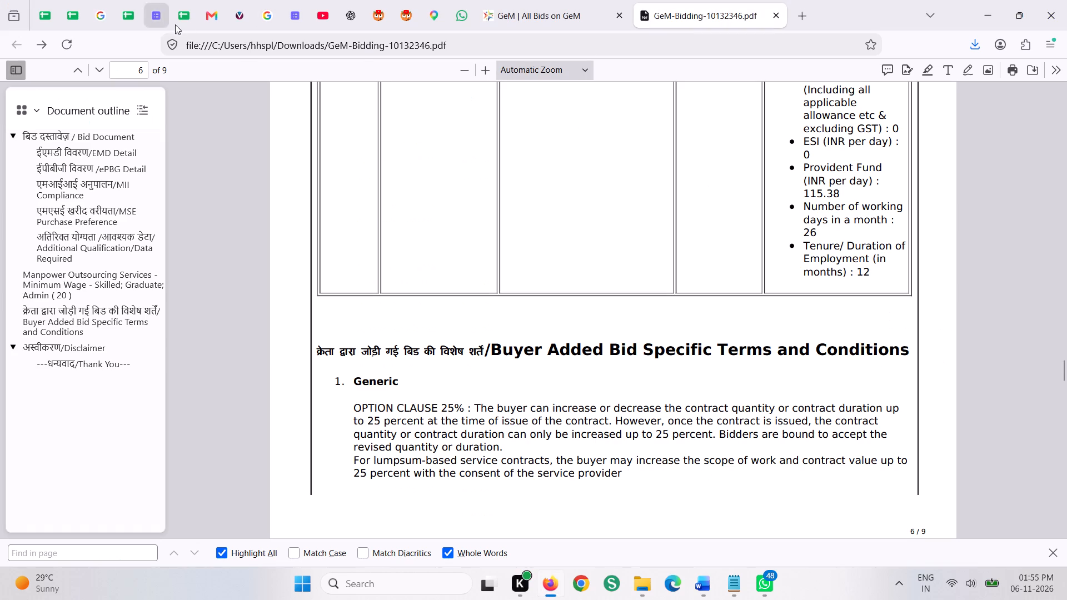
{"action": "left_click", "coordinate": [182, 18]}
{"action": "scroll", "coordinate": [641, 364], "scroll_direction": "up", "scroll_amount": 2}
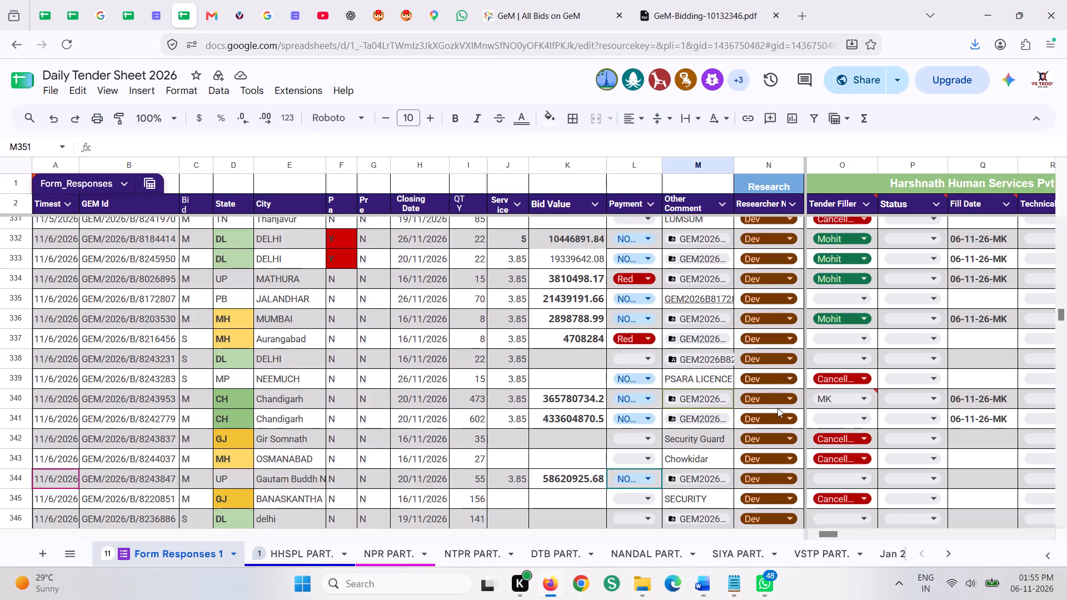
{"action": "scroll", "coordinate": [777, 408], "scroll_direction": "down", "scroll_amount": 1}
{"action": "double_click", "coordinate": [703, 350]}
{"action": "key", "text": "ctrl+v"}
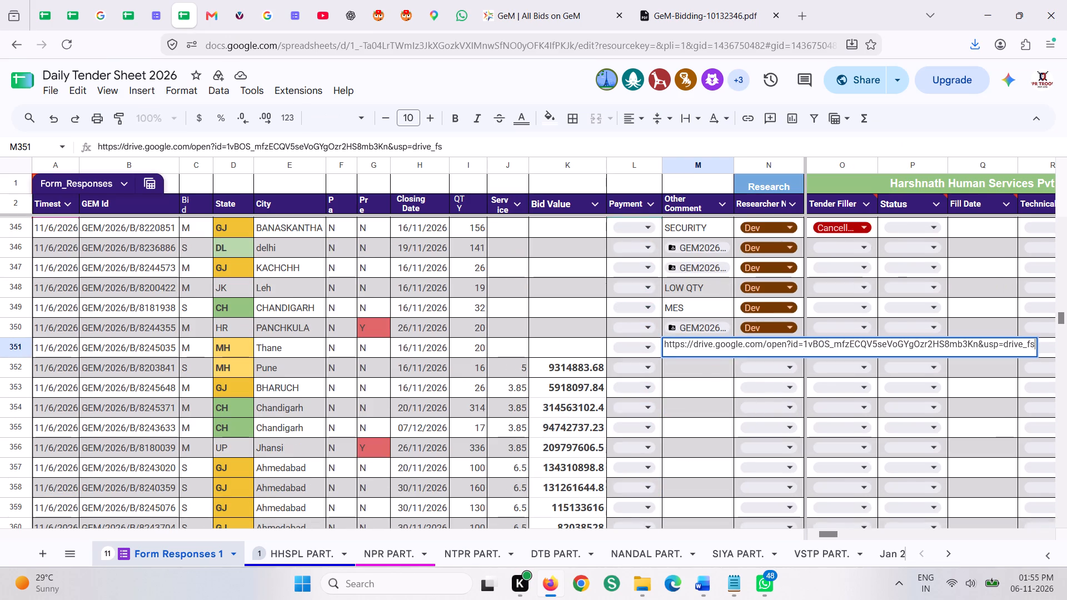
{"action": "key", "text": "Tab"}
{"action": "left_click", "coordinate": [562, 354]}
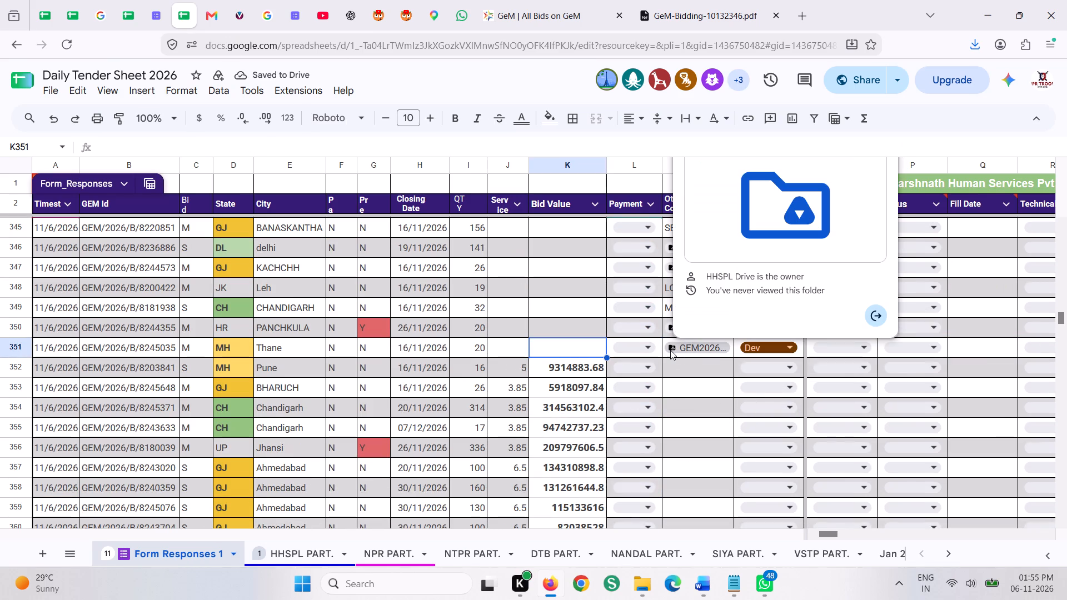
{"action": "left_click", "coordinate": [425, 391]}
Set the researcher for bid GEM/2026/B/8203841 (Pune) to Dev.
{"action": "left_click", "coordinate": [747, 370]}
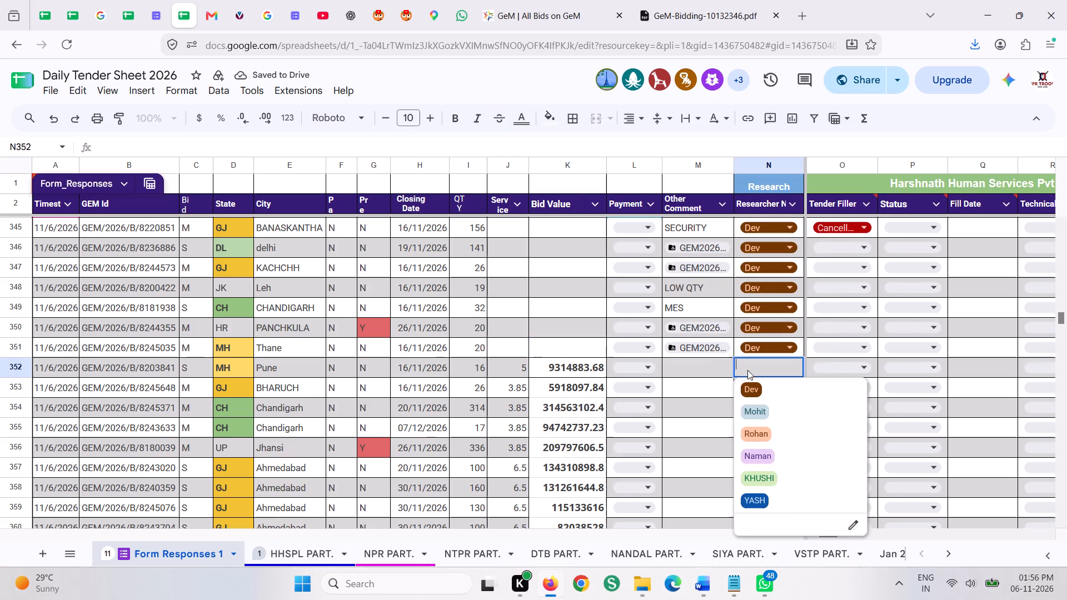
{"action": "left_click", "coordinate": [749, 387]}
Copy the GeM Id of the Pune bid GEM/2026/B/8203841 from its row in the tender sheet.
{"action": "left_click", "coordinate": [704, 369]}
{"action": "key", "text": "Left"}
{"action": "key", "text": "Left"}
{"action": "key", "text": "Left"}
{"action": "key", "text": "Left"}
{"action": "key", "text": "Left"}
{"action": "key", "text": "Left"}
{"action": "key", "text": "Left"}
{"action": "key", "text": "Left"}
{"action": "key", "text": "Left"}
{"action": "key", "text": "Left"}
{"action": "key", "text": "Left"}
{"action": "key", "text": "Left"}
{"action": "key", "text": "Left"}
{"action": "key", "text": "Left"}
{"action": "key", "text": "Left"}
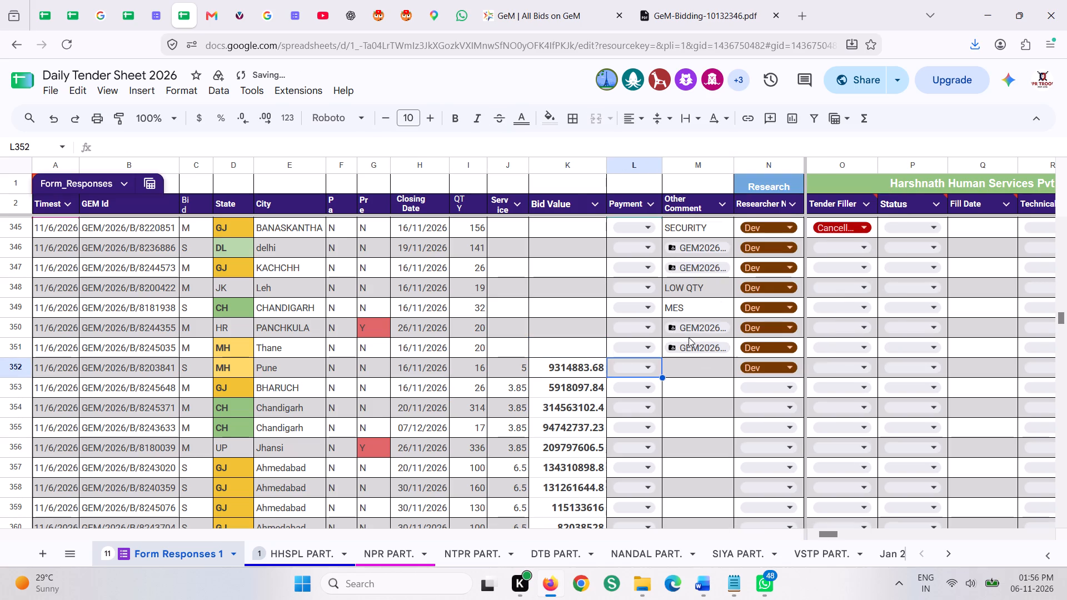
{"action": "key", "text": "Right"}
{"action": "key", "text": "ctrl+c"}
{"action": "key", "text": "Right"}
{"action": "key", "text": "Right"}
{"action": "key", "text": "Right"}
{"action": "key", "text": "Right"}
{"action": "key", "text": "Right"}
{"action": "key", "text": "Right"}
{"action": "key", "text": "Right"}
{"action": "key", "text": "Right"}
{"action": "key", "text": "Right"}
{"action": "key", "text": "Right"}
{"action": "key", "text": "Right"}
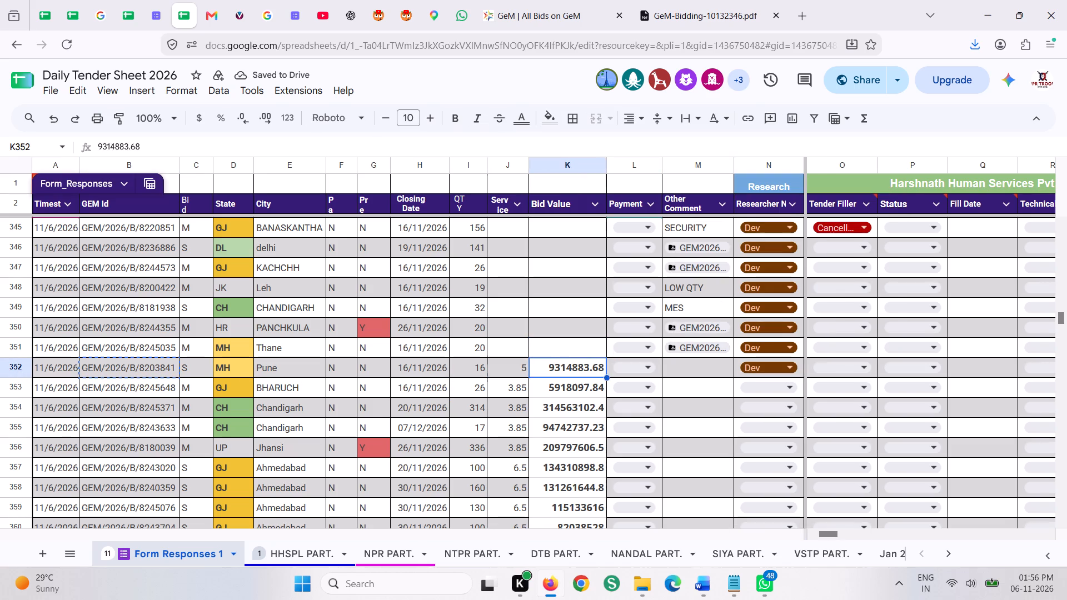
{"action": "key", "text": "Right"}
{"action": "key", "text": "Right"}
{"action": "scroll", "coordinate": [684, 351], "scroll_direction": "down", "scroll_amount": 1}
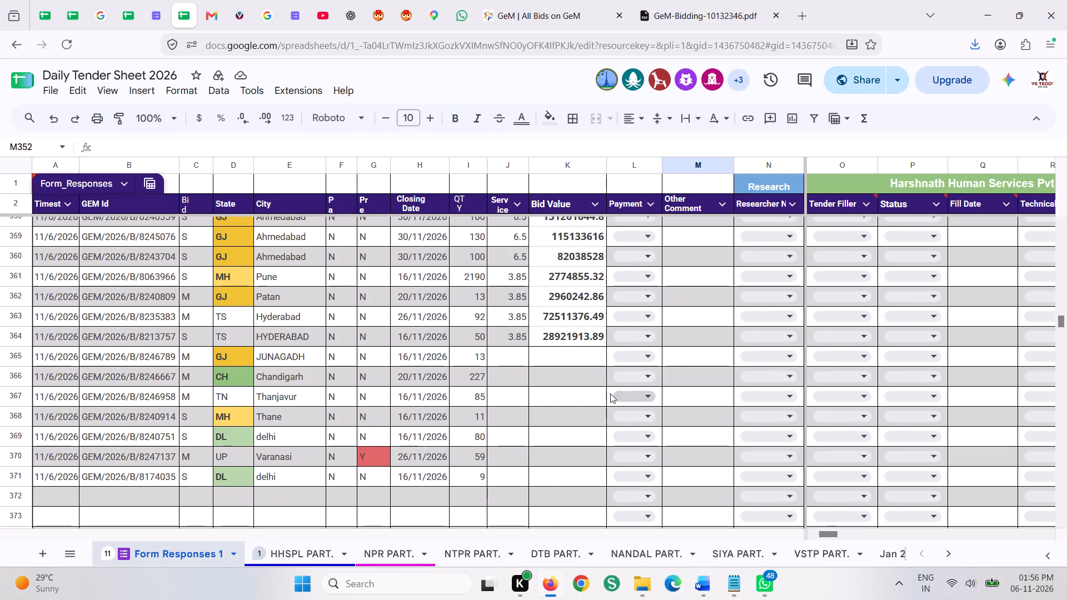
{"action": "scroll", "coordinate": [610, 393], "scroll_direction": "up", "scroll_amount": 1}
Close the previous bid document, search the GeM bid listing for GEM/2026/B/8203841 and open its bid document.
{"action": "left_click", "coordinate": [700, 0]}
{"action": "left_click", "coordinate": [777, 13]}
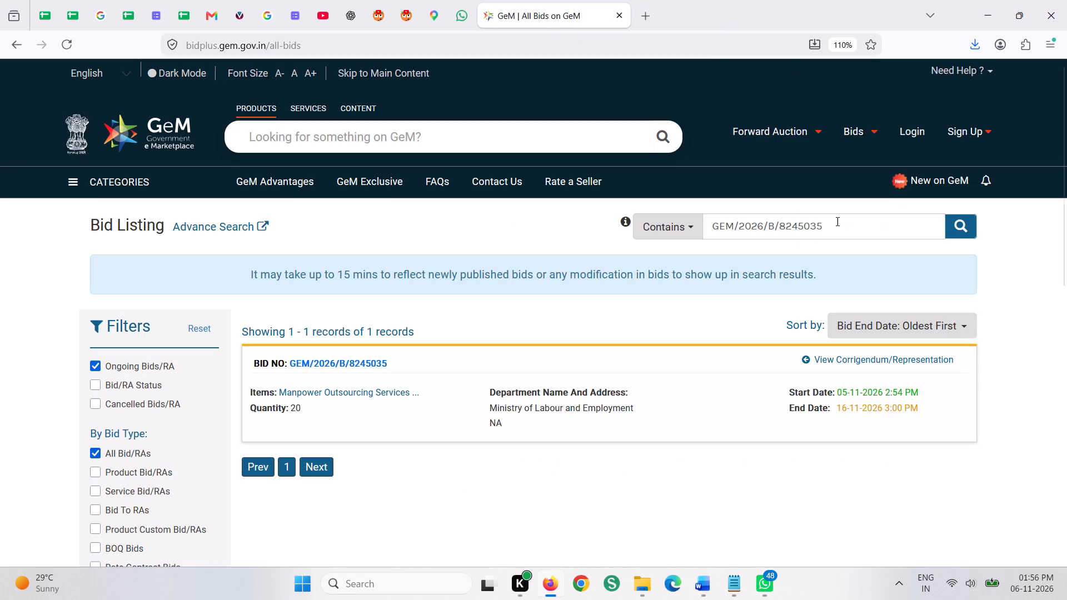
{"action": "left_click_drag", "start_coordinate": [836, 222], "coordinate": [665, 224]}
{"action": "key", "text": "ctrl+v"}
{"action": "key", "text": "Return"}
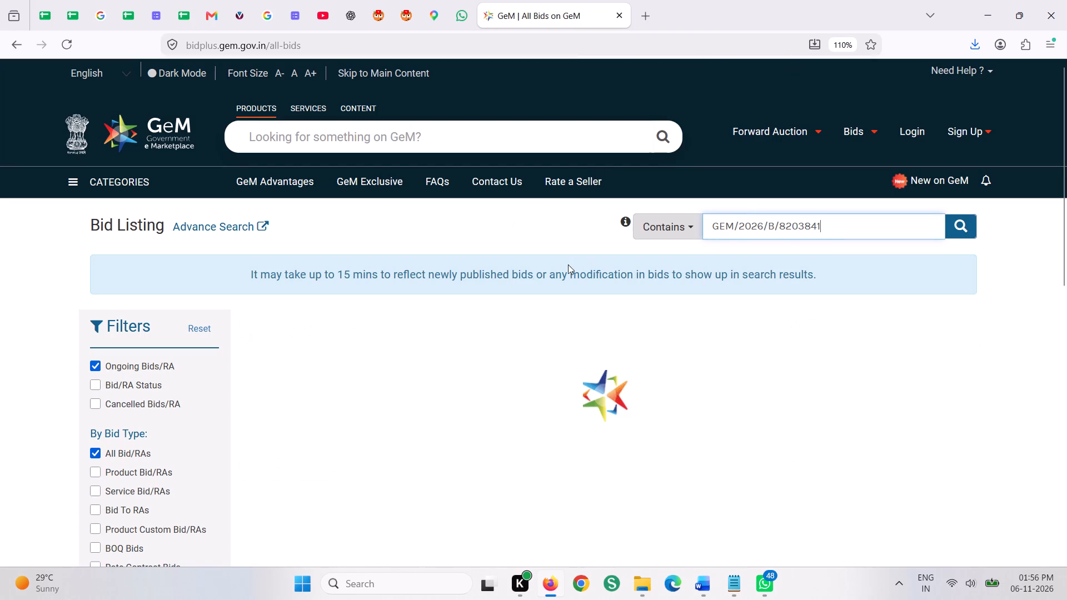
{"action": "left_click", "coordinate": [366, 364]}
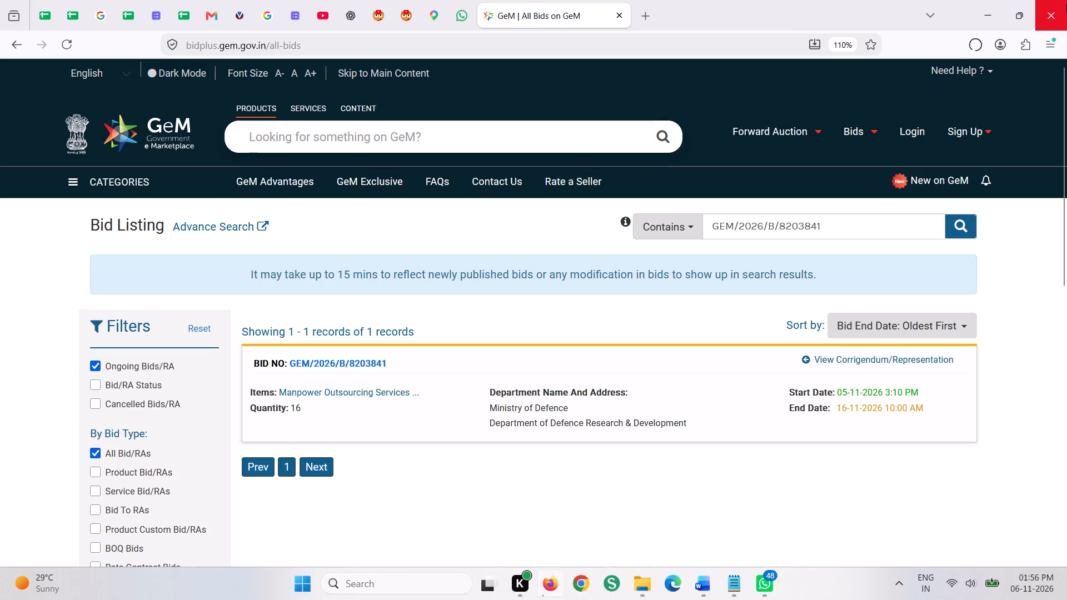
{"action": "left_click", "coordinate": [546, 236]}
Search the bid document for SECURITY and go through the matches.
{"action": "scroll", "coordinate": [609, 284], "scroll_direction": "down", "scroll_amount": 1}
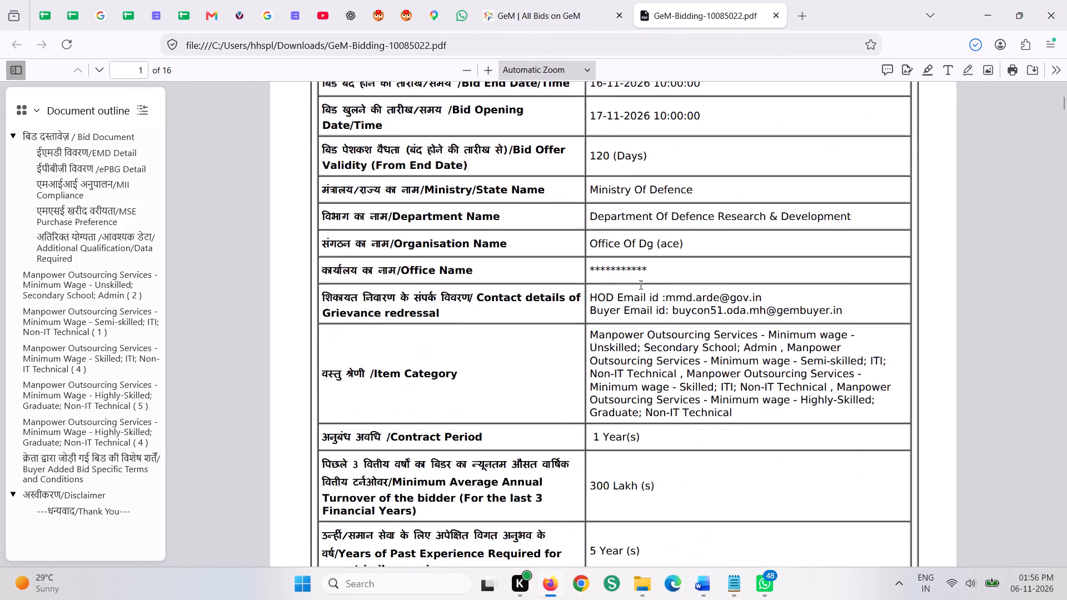
{"action": "left_click", "coordinate": [652, 298]}
{"action": "scroll", "coordinate": [663, 307], "scroll_direction": "down", "scroll_amount": 1}
{"action": "key", "text": "ctrl+f"}
{"action": "key", "text": "s"}
{"action": "type", "text": "EC"}
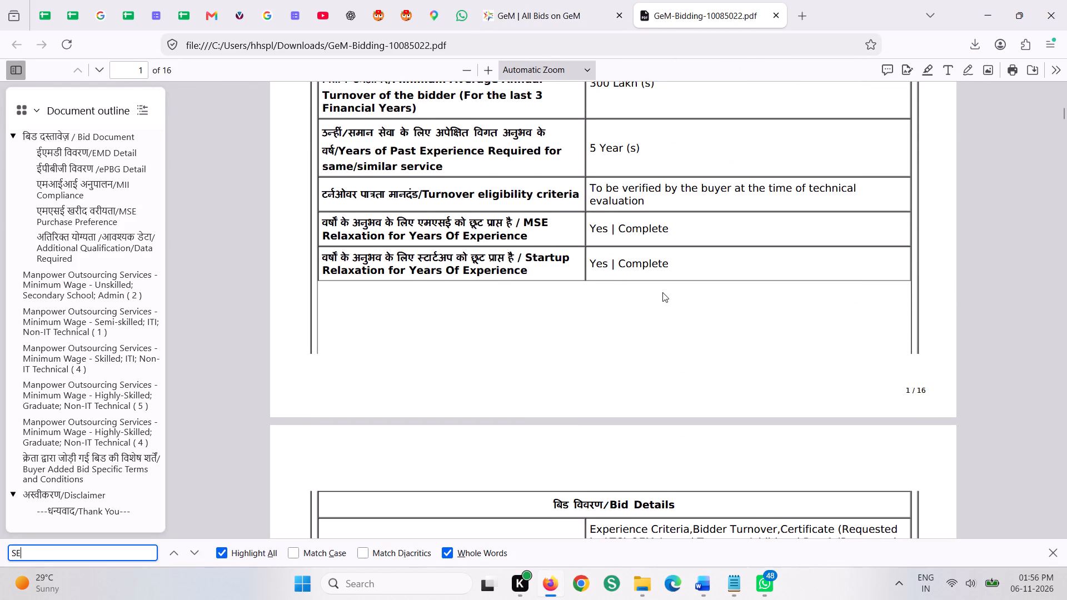
{"action": "type", "text": "URITY"}
{"action": "key", "text": "Return"}
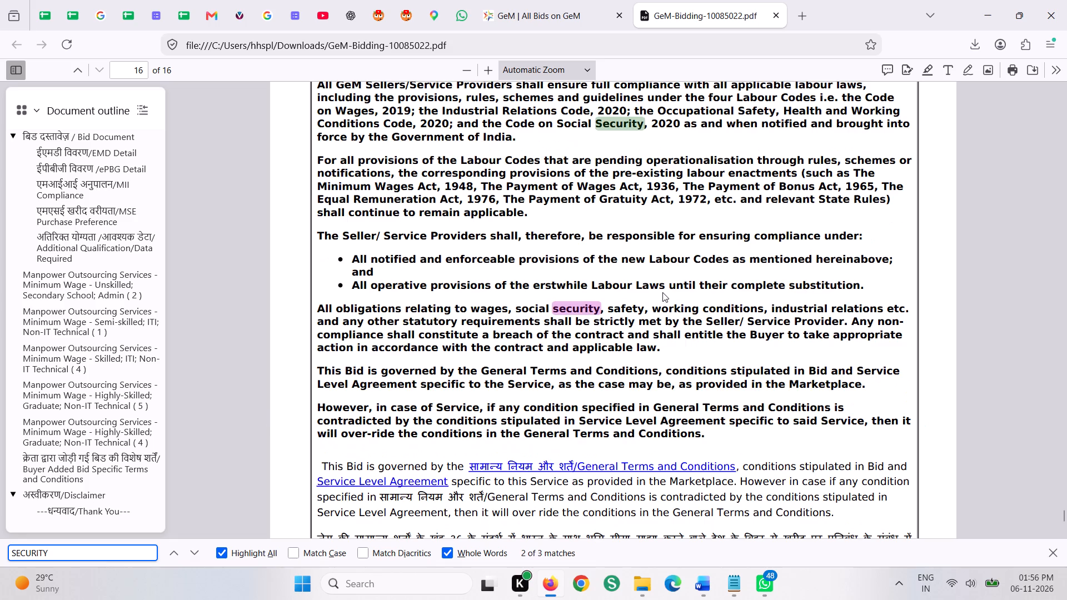
{"action": "key", "text": "Return"}
{"action": "key", "text": "Return"}
{"action": "key", "text": "Return"}
{"action": "key", "text": "Return"}
Search the bid document for WATCH in place of the previous term.
{"action": "key", "text": "BackSpace"}
{"action": "key", "text": "BackSpace"}
{"action": "key", "text": "BackSpace"}
{"action": "key", "text": "BackSpace"}
{"action": "key", "text": "BackSpace"}
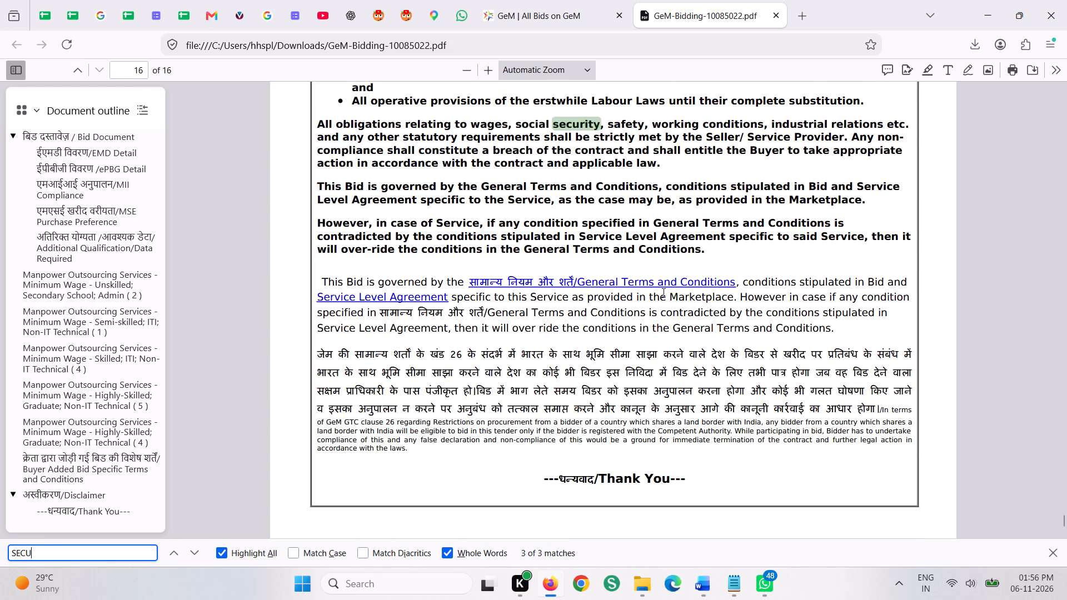
{"action": "key", "text": "BackSpace"}
{"action": "key", "text": "BackSpace"}
{"action": "key", "text": "BackSpace"}
{"action": "key", "text": "BackSpace"}
{"action": "key", "text": "BackSpace"}
{"action": "type", "text": "WATCH"}
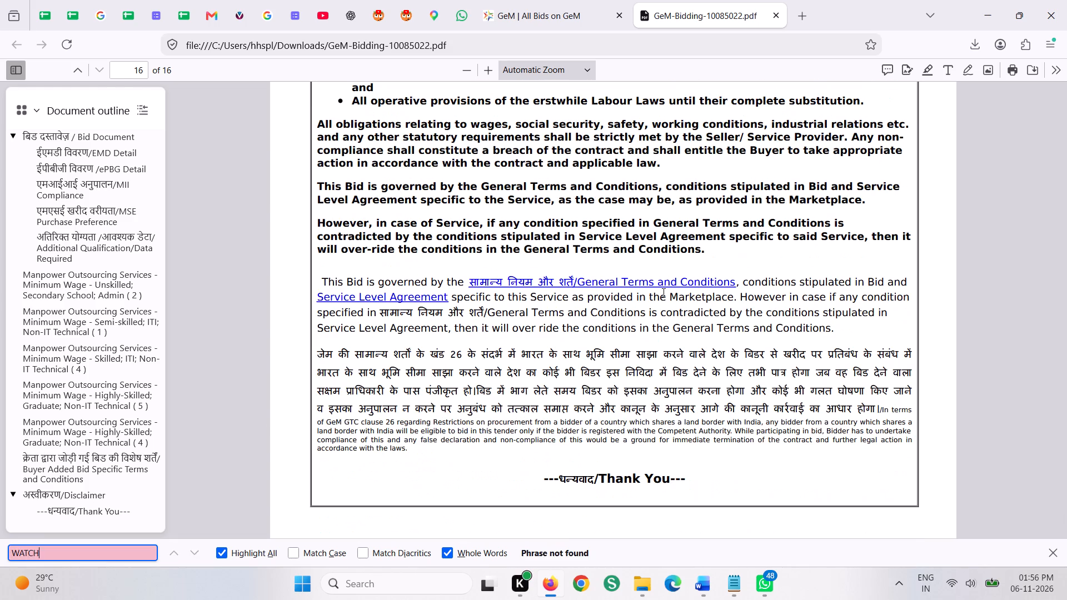
Search the bid document for CHAOWKIDAR.
{"action": "key", "text": "BackSpace"}
{"action": "key", "text": "BackSpace"}
{"action": "key", "text": "BackSpace"}
{"action": "key", "text": "BackSpace"}
{"action": "key", "text": "BackSpace"}
{"action": "key", "text": "BackSpace"}
{"action": "key", "text": "BackSpace"}
{"action": "type", "text": "CHAOWKIDAR"}
Search the bid document for the spelling CHOWKIDAR and clear the search term.
{"action": "key", "text": "BackSpace"}
{"action": "key", "text": "BackSpace"}
{"action": "key", "text": "BackSpace"}
{"action": "key", "text": "BackSpace"}
{"action": "key", "text": "BackSpace"}
{"action": "key", "text": "BackSpace"}
{"action": "key", "text": "BackSpace"}
{"action": "key", "text": "BackSpace"}
{"action": "key", "text": "BackSpace"}
{"action": "key", "text": "BackSpace"}
{"action": "key", "text": "BackSpace"}
{"action": "key", "text": "BackSpace"}
{"action": "key", "text": "BackSpace"}
{"action": "key", "text": "BackSpace"}
{"action": "key", "text": "BackSpace"}
{"action": "key", "text": "BackSpace"}
{"action": "key", "text": "BackSpace"}
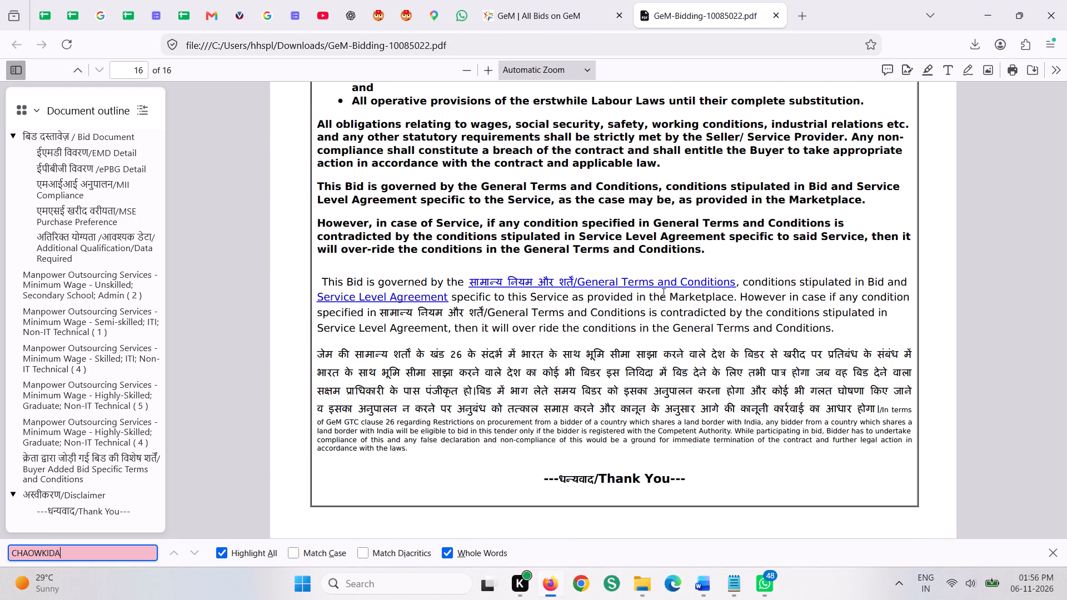
{"action": "type", "text": "CHOWKIDAR"}
{"action": "key", "text": "BackSpace"}
{"action": "key", "text": "BackSpace"}
{"action": "key", "text": "BackSpace"}
{"action": "key", "text": "BackSpace"}
{"action": "key", "text": "BackSpace"}
{"action": "key", "text": "BackSpace"}
{"action": "key", "text": "BackSpace"}
{"action": "key", "text": "BackSpace"}
{"action": "key", "text": "BackSpace"}
{"action": "key", "text": "BackSpace"}
{"action": "key", "text": "BackSpace"}
{"action": "key", "text": "BackSpace"}
{"action": "key", "text": "BackSpace"}
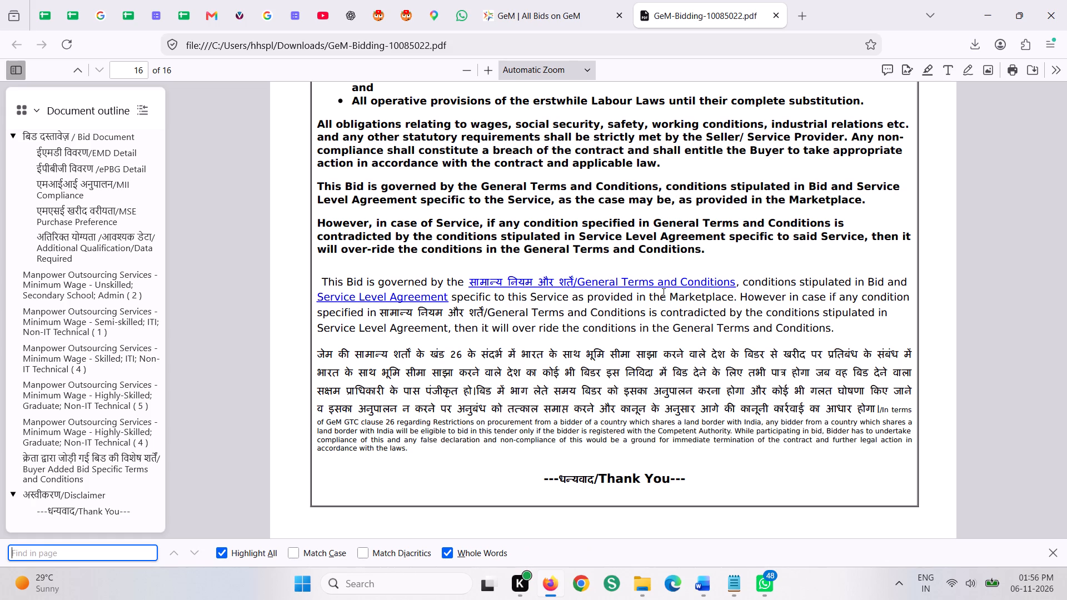
Open the Scope of work & Job description file 1793869692.pdf linked under Additional Qualification/Data Required.
{"action": "scroll", "coordinate": [662, 292], "scroll_direction": "up", "scroll_amount": 11}
{"action": "scroll", "coordinate": [617, 169], "scroll_direction": "up", "scroll_amount": 7}
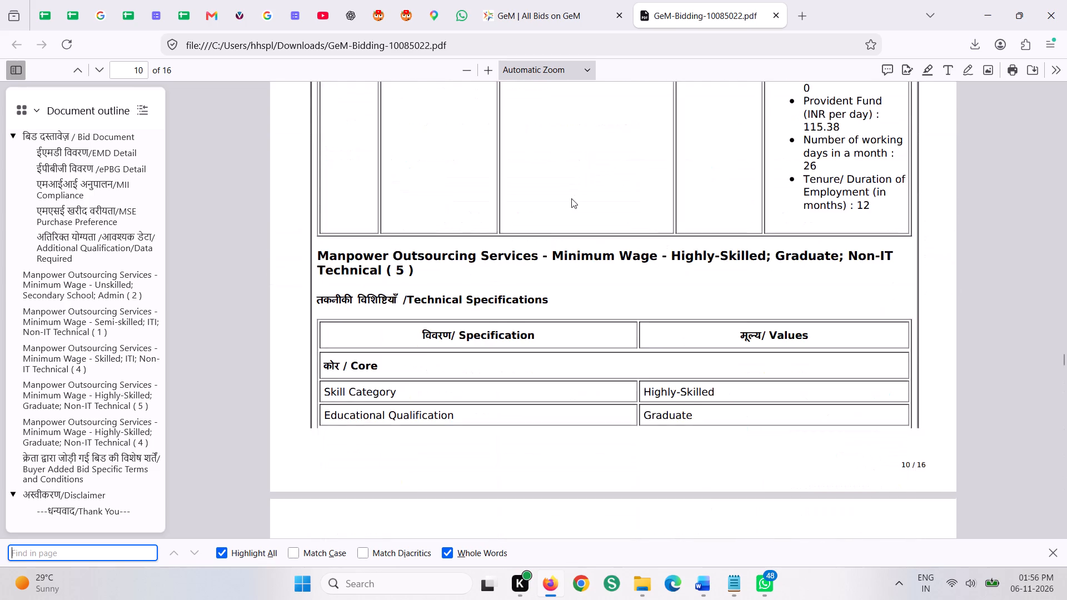
{"action": "scroll", "coordinate": [564, 208], "scroll_direction": "up", "scroll_amount": 13}
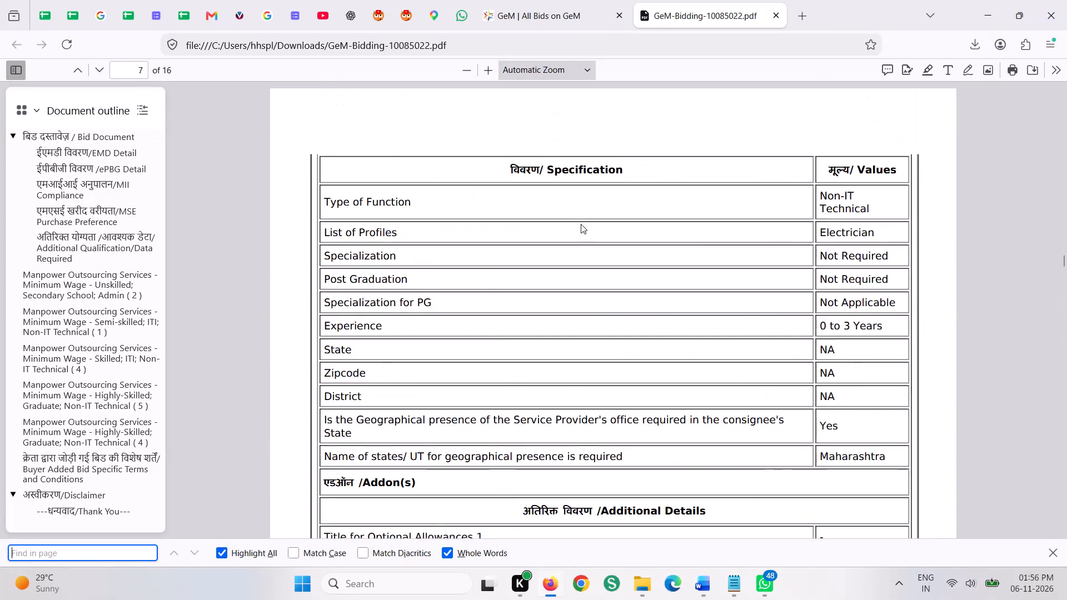
{"action": "scroll", "coordinate": [581, 224], "scroll_direction": "up", "scroll_amount": 1}
{"action": "scroll", "coordinate": [680, 230], "scroll_direction": "up", "scroll_amount": 5}
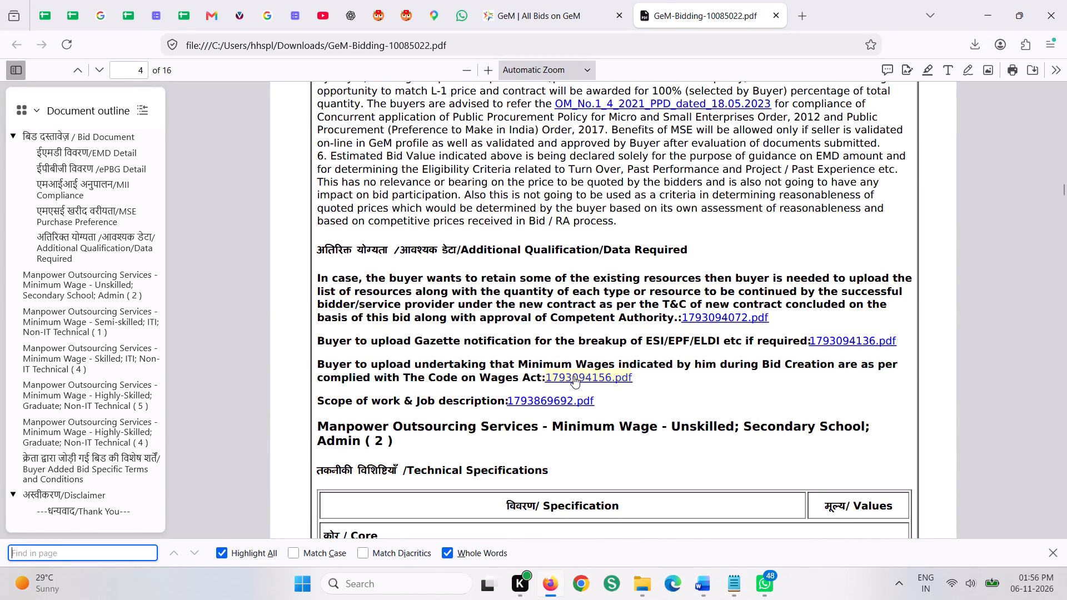
{"action": "left_click", "coordinate": [539, 402]}
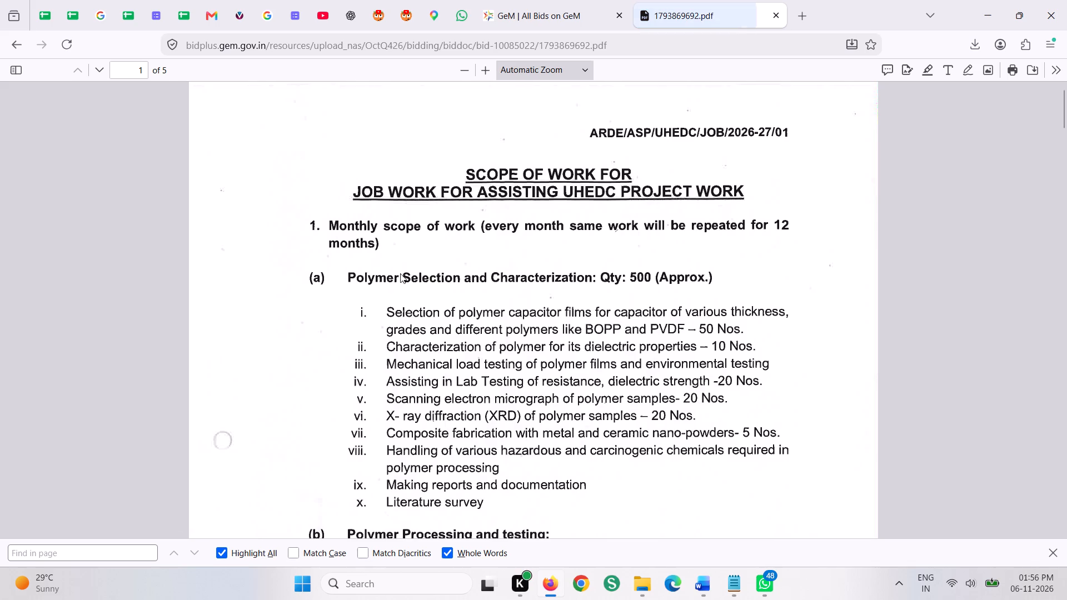
Examine the scope of work, personnel needs and Terms and Conditions for document requirements, and return to the bid document.
{"action": "left_click", "coordinate": [400, 273]}
{"action": "scroll", "coordinate": [600, 290], "scroll_direction": "down", "scroll_amount": 1}
{"action": "scroll", "coordinate": [599, 288], "scroll_direction": "up", "scroll_amount": 1}
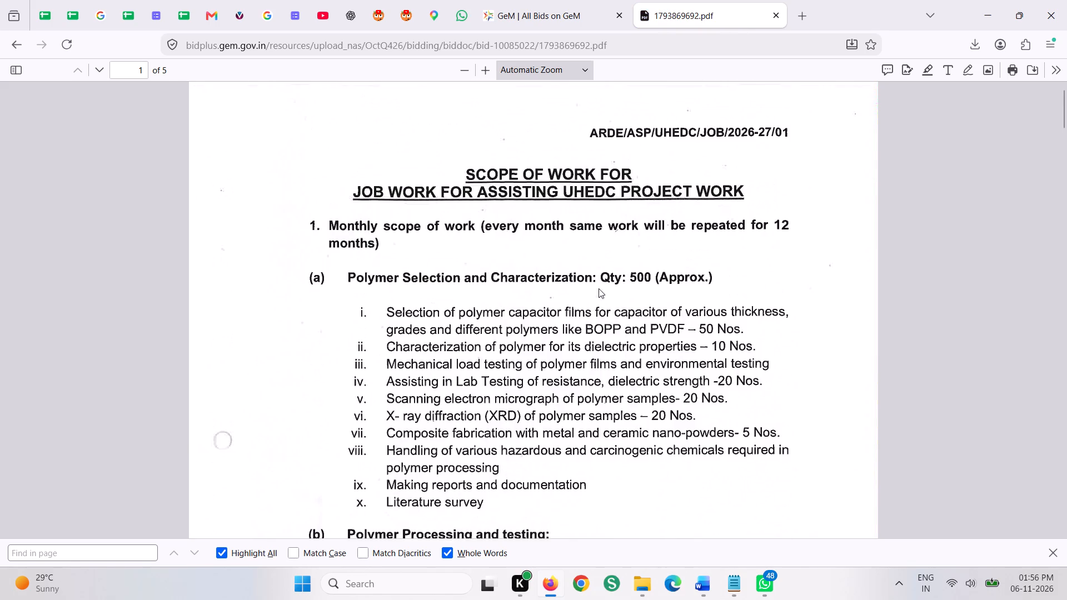
{"action": "scroll", "coordinate": [544, 308], "scroll_direction": "down", "scroll_amount": 2}
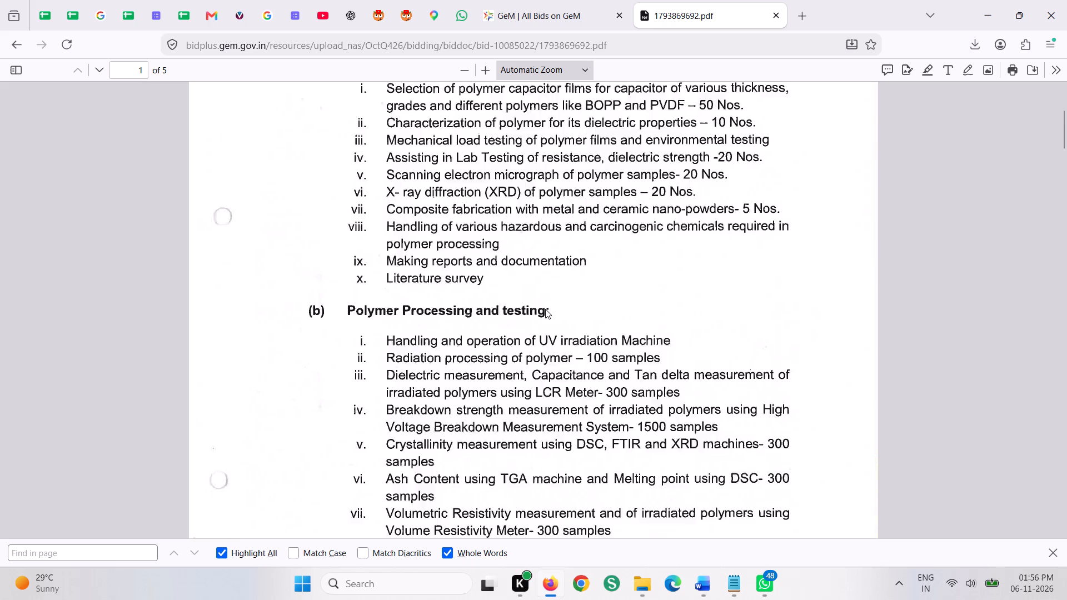
{"action": "scroll", "coordinate": [552, 305], "scroll_direction": "up", "scroll_amount": 1}
{"action": "scroll", "coordinate": [552, 305], "scroll_direction": "down", "scroll_amount": 2}
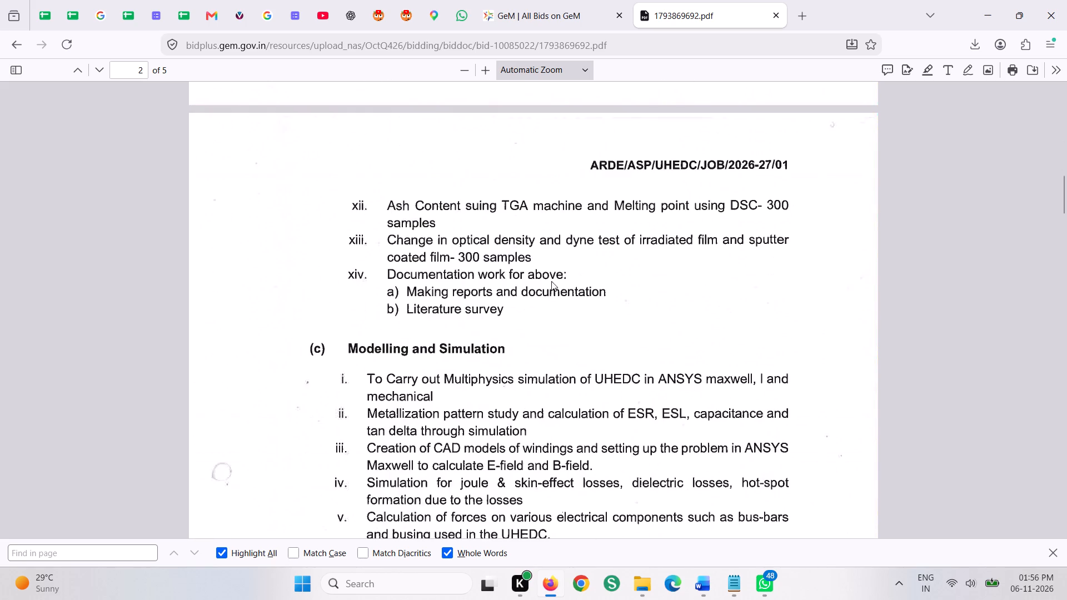
{"action": "scroll", "coordinate": [542, 287], "scroll_direction": "down", "scroll_amount": 5}
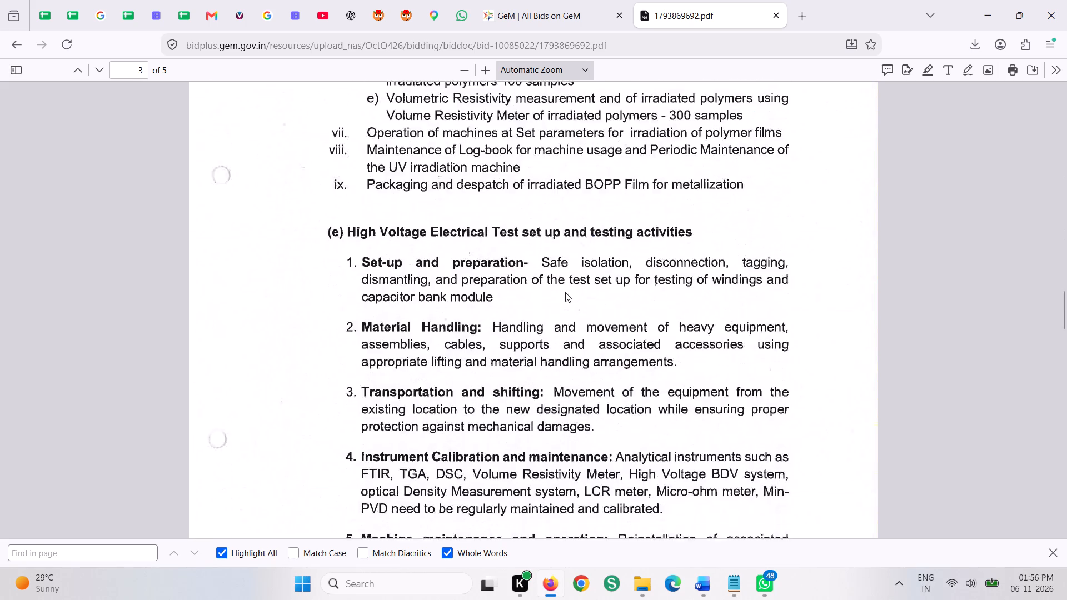
{"action": "scroll", "coordinate": [566, 292], "scroll_direction": "down", "scroll_amount": 2}
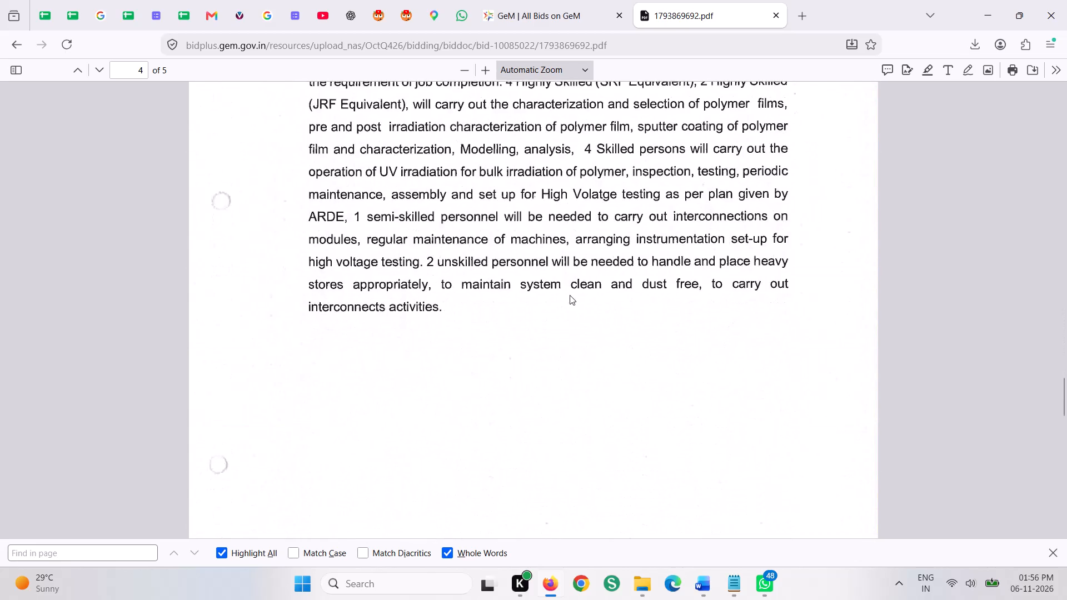
{"action": "scroll", "coordinate": [570, 295], "scroll_direction": "up", "scroll_amount": 1}
{"action": "scroll", "coordinate": [570, 295], "scroll_direction": "down", "scroll_amount": 7}
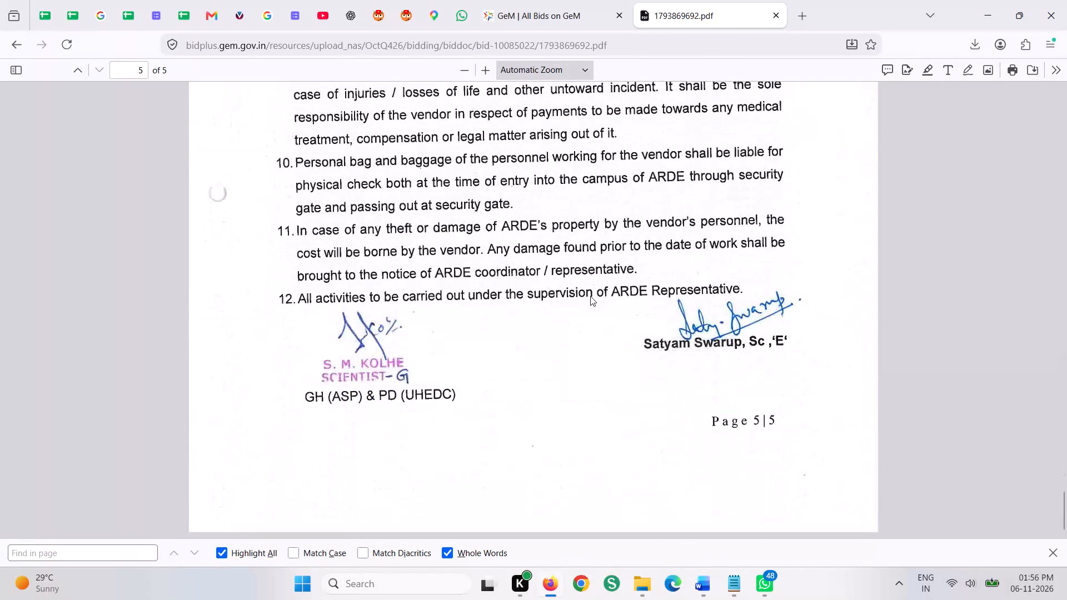
{"action": "scroll", "coordinate": [590, 296], "scroll_direction": "up", "scroll_amount": 2}
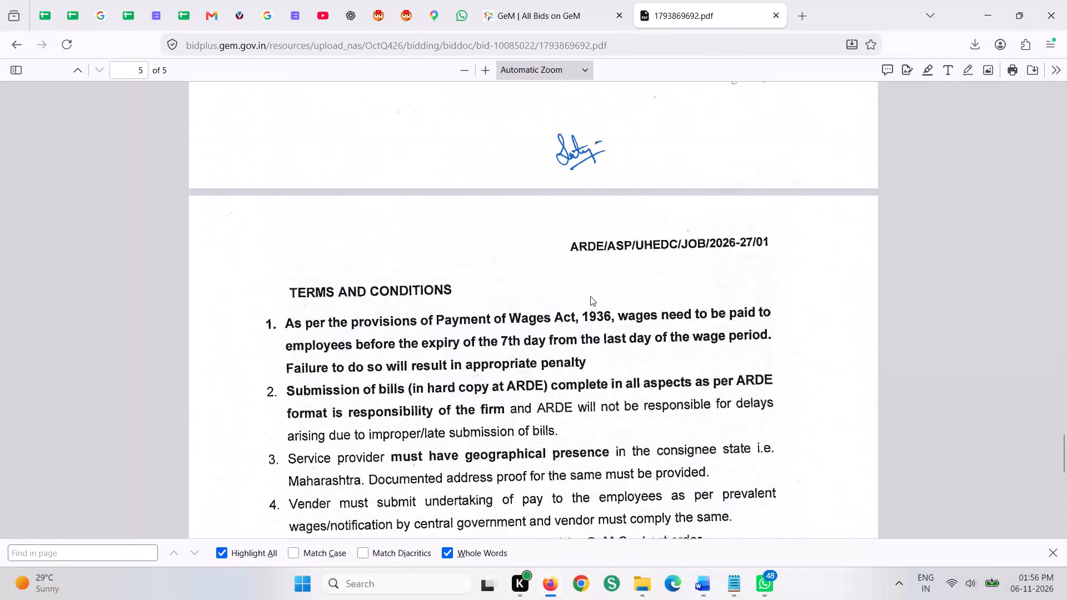
{"action": "scroll", "coordinate": [590, 296], "scroll_direction": "down", "scroll_amount": 1}
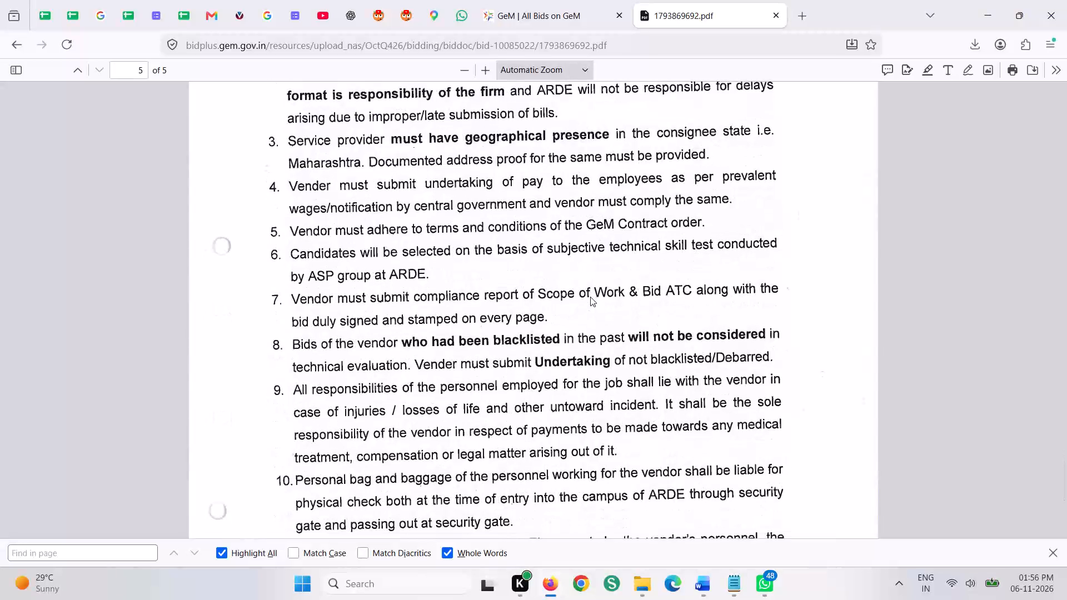
{"action": "scroll", "coordinate": [594, 294], "scroll_direction": "down", "scroll_amount": 2}
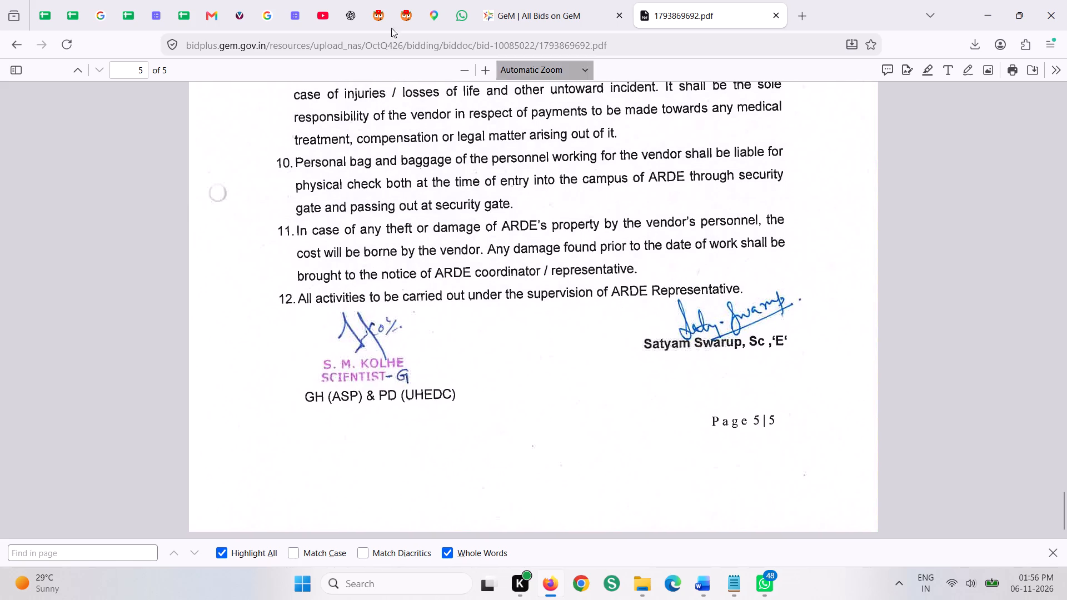
{"action": "left_click", "coordinate": [22, 47]}
In File Explorer, create a folder named GEM2026B8203841 inside DEV1 and open it.
{"action": "left_click", "coordinate": [566, 0]}
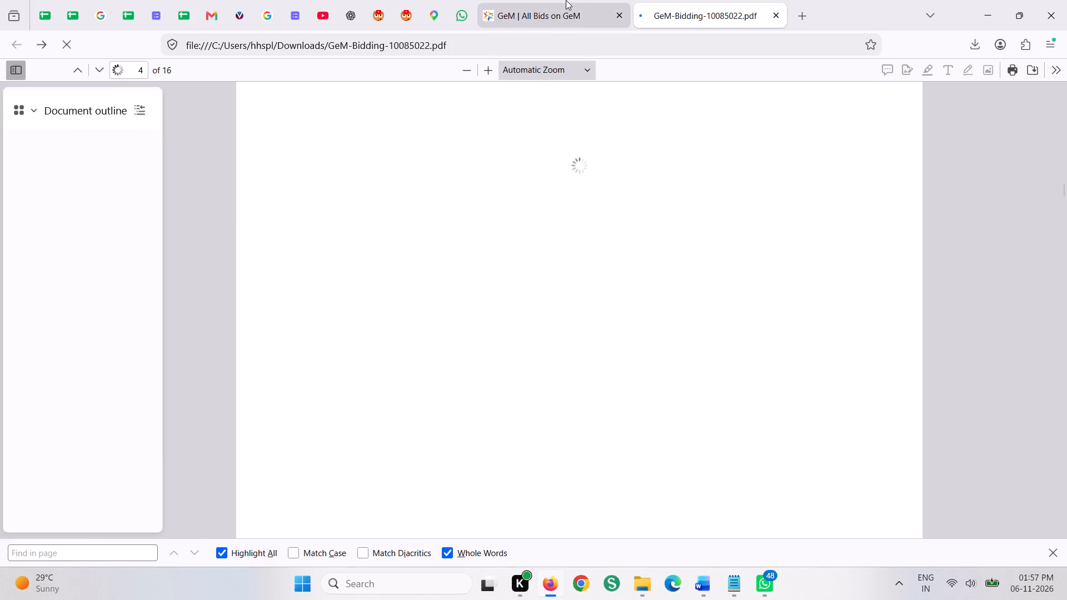
{"action": "left_click", "coordinate": [712, 0]}
{"action": "left_click", "coordinate": [647, 567]}
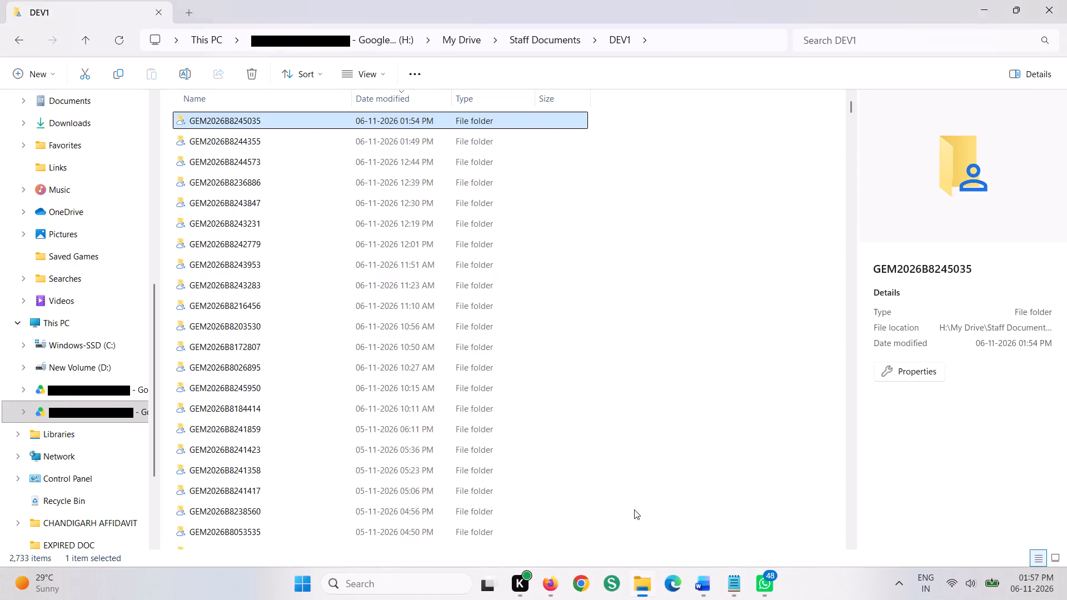
{"action": "right_click", "coordinate": [559, 193]}
{"action": "left_click", "coordinate": [598, 304]}
{"action": "left_click", "coordinate": [774, 298]}
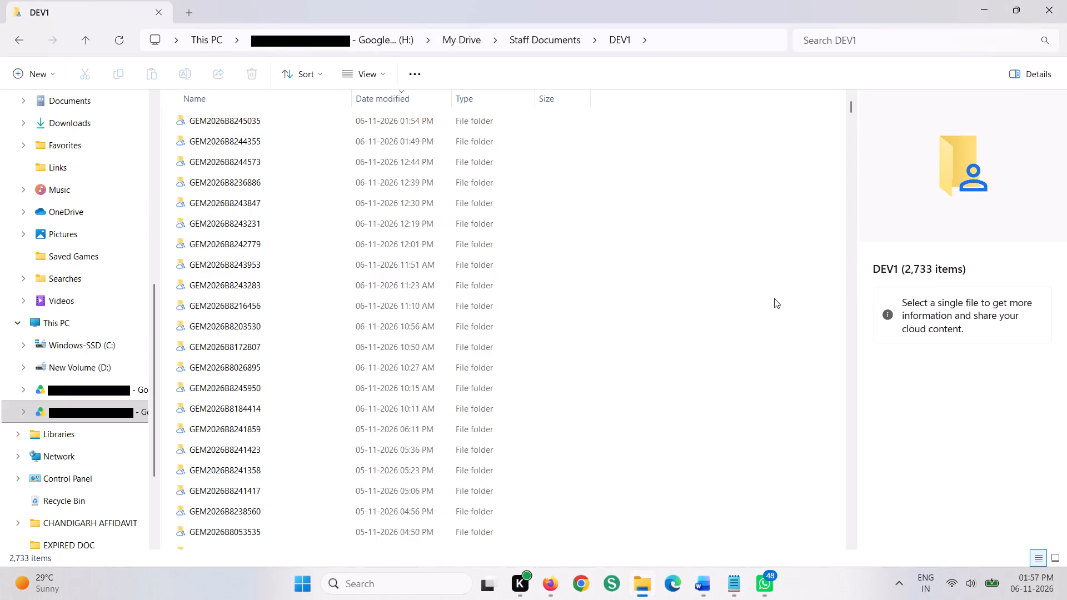
{"action": "key", "text": "ctrl+v"}
{"action": "key", "text": "Return"}
{"action": "double_click", "coordinate": [246, 542]}
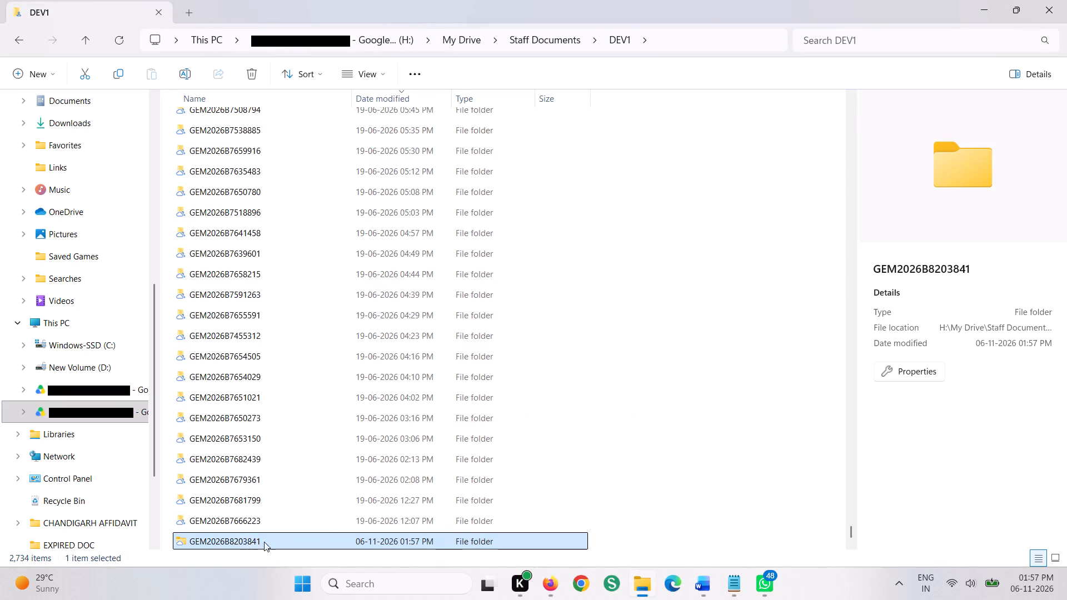
In Firefox, save the bid document GeM-Bidding-10085022 into the DEV1 folder GEM2026B8203841.
{"action": "left_click", "coordinate": [550, 584]}
{"action": "scroll", "coordinate": [730, 366], "scroll_direction": "up", "scroll_amount": 2}
{"action": "left_click", "coordinate": [1029, 73]}
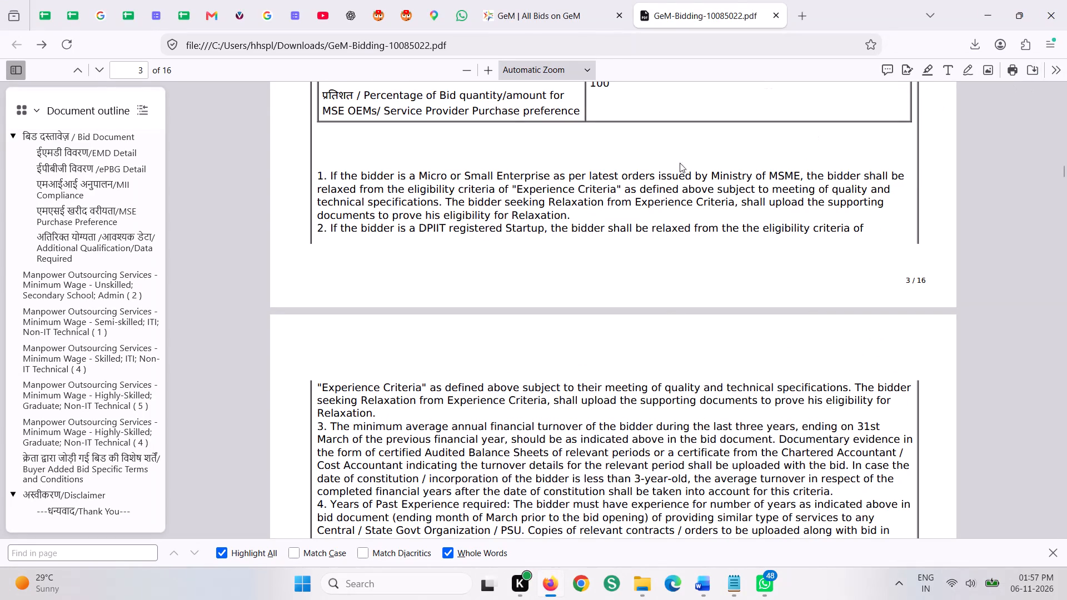
{"action": "scroll", "coordinate": [427, 202], "scroll_direction": "up", "scroll_amount": 8}
{"action": "left_click", "coordinate": [244, 73]}
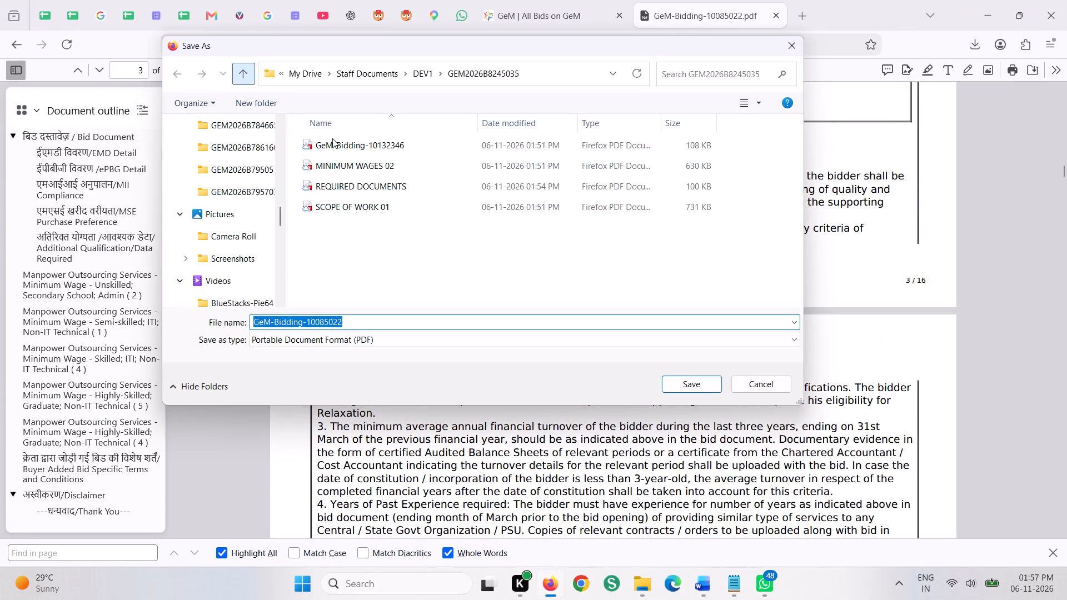
{"action": "scroll", "coordinate": [342, 148], "scroll_direction": "up", "scroll_amount": 7}
{"action": "double_click", "coordinate": [372, 146]}
{"action": "left_click", "coordinate": [363, 326]}
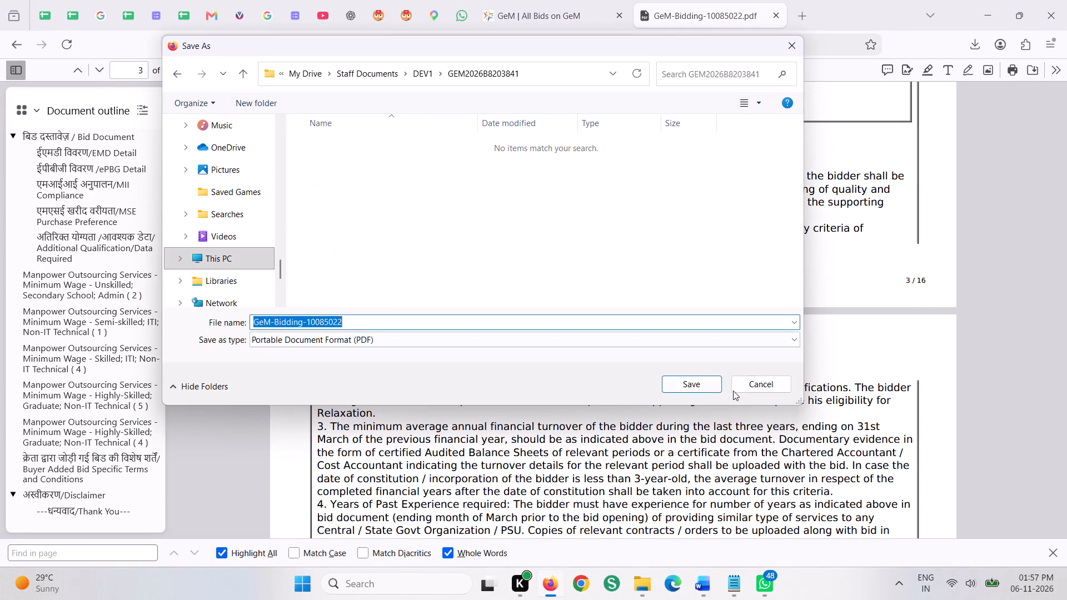
{"action": "left_click", "coordinate": [694, 379]}
Open the existing-resources retention file 1793094072.pdf and save it in GEM2026B8203841 as RETENTION OF EXISTING RESOURCES 01.
{"action": "scroll", "coordinate": [694, 361], "scroll_direction": "down", "scroll_amount": 4}
{"action": "scroll", "coordinate": [602, 267], "scroll_direction": "up", "scroll_amount": 2}
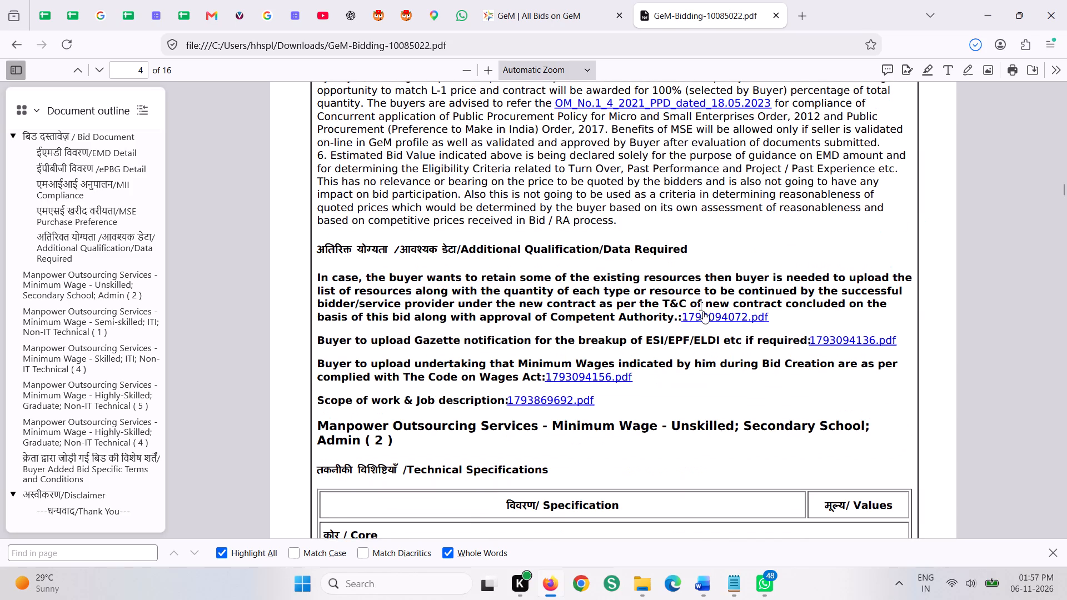
{"action": "left_click", "coordinate": [703, 311]}
{"action": "scroll", "coordinate": [635, 189], "scroll_direction": "up", "scroll_amount": 4}
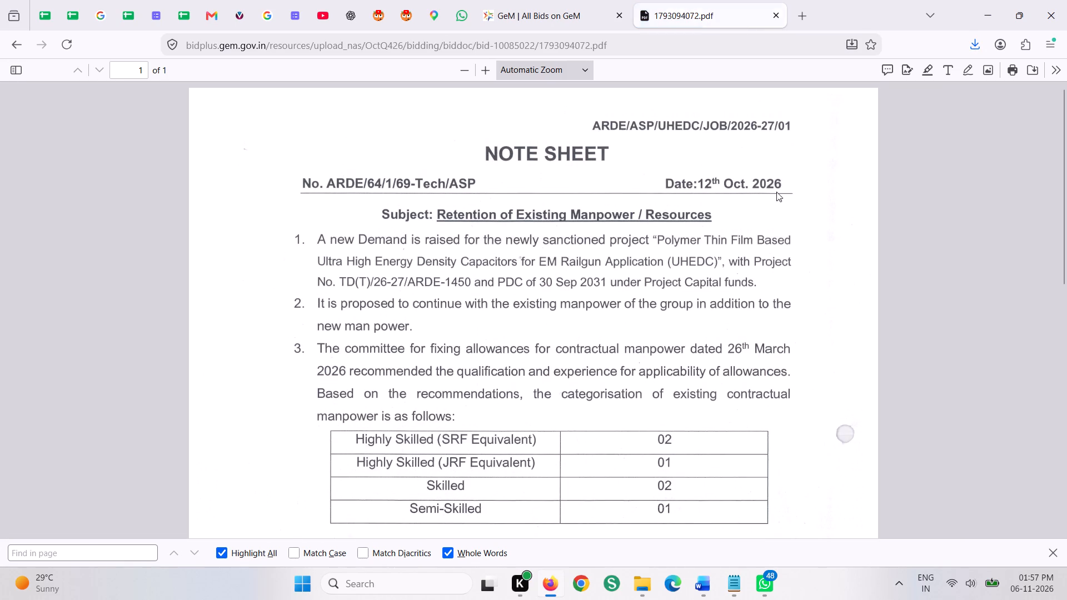
{"action": "scroll", "coordinate": [776, 192], "scroll_direction": "up", "scroll_amount": 3}
{"action": "left_click", "coordinate": [1030, 70]}
{"action": "left_click", "coordinate": [238, 77]}
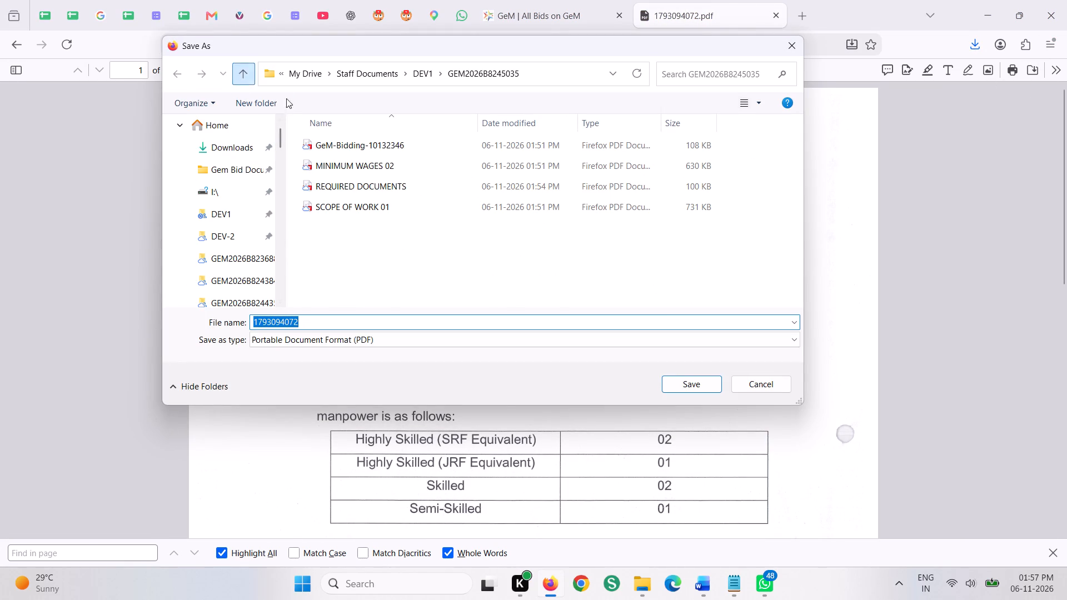
{"action": "scroll", "coordinate": [403, 172], "scroll_direction": "up", "scroll_amount": 7}
{"action": "double_click", "coordinate": [378, 149]}
{"action": "left_click", "coordinate": [327, 319]}
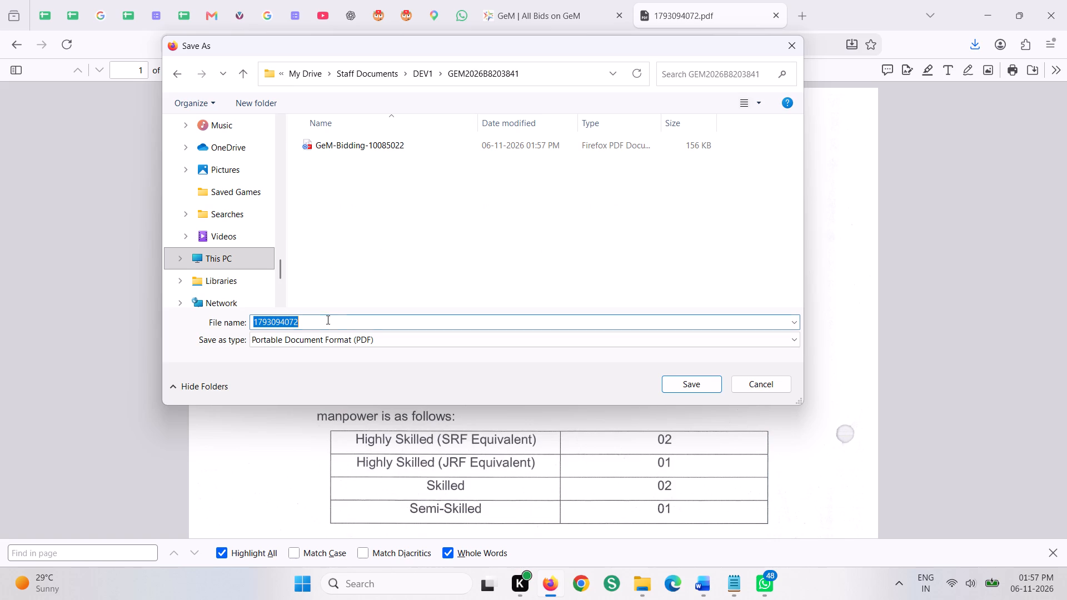
{"action": "type", "text": "RETENTI"}
{"action": "type", "text": "ON OF E"}
{"action": "type", "text": "XISTING RESOURCES"}
{"action": "key", "text": "space"}
{"action": "type", "text": "01"}
{"action": "key", "text": "Return"}
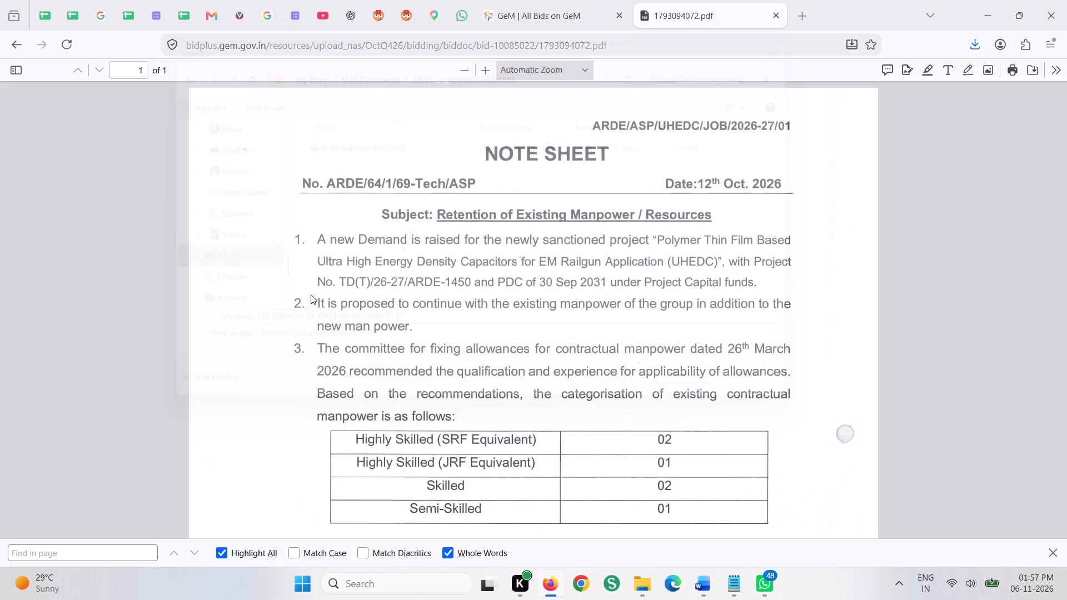
Open the Gazette notification file 1793094136.pdf from the bid document and save it in GEM2026B8203841 as ESIC EPF EDLI 02.
{"action": "scroll", "coordinate": [305, 256], "scroll_direction": "down", "scroll_amount": 15}
{"action": "scroll", "coordinate": [276, 187], "scroll_direction": "up", "scroll_amount": 3}
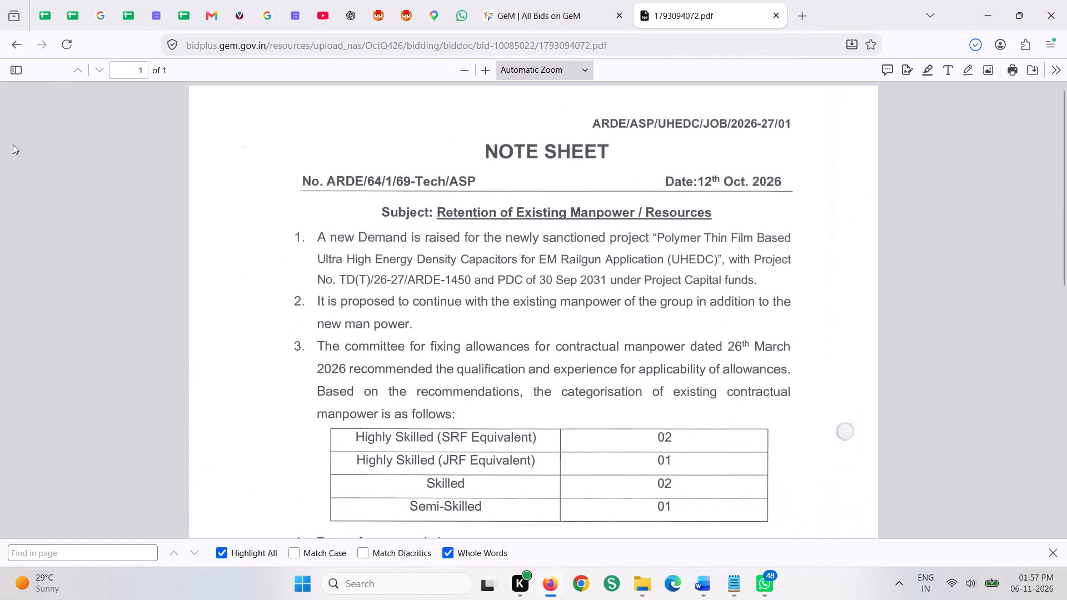
{"action": "left_click", "coordinate": [21, 43]}
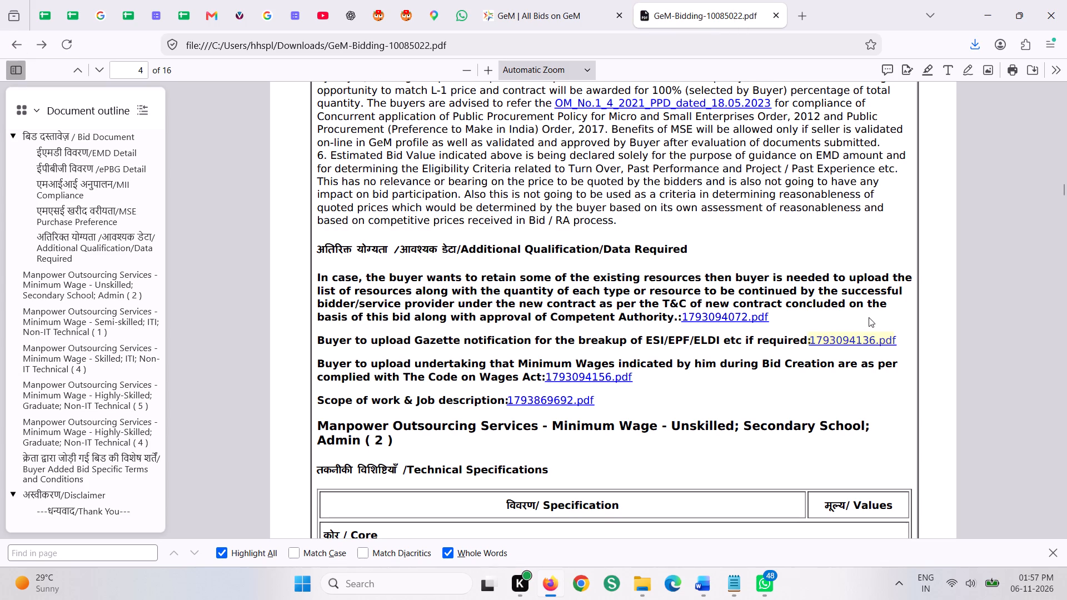
{"action": "left_click", "coordinate": [843, 337]}
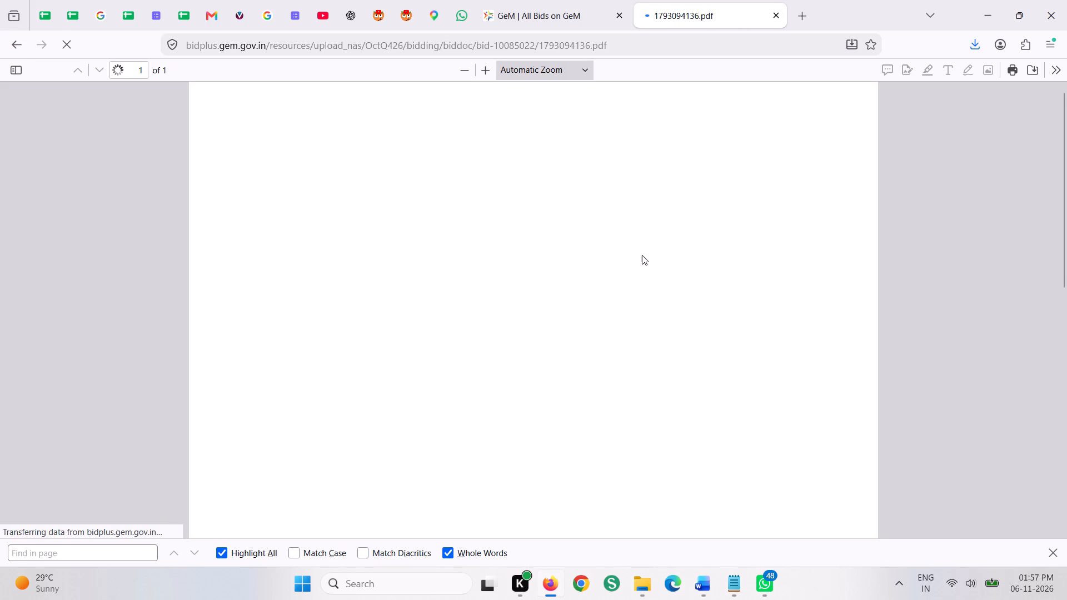
{"action": "scroll", "coordinate": [642, 252], "scroll_direction": "up", "scroll_amount": 10}
{"action": "scroll", "coordinate": [620, 260], "scroll_direction": "down", "scroll_amount": 2}
{"action": "left_click", "coordinate": [583, 0]}
{"action": "left_click", "coordinate": [705, 0]}
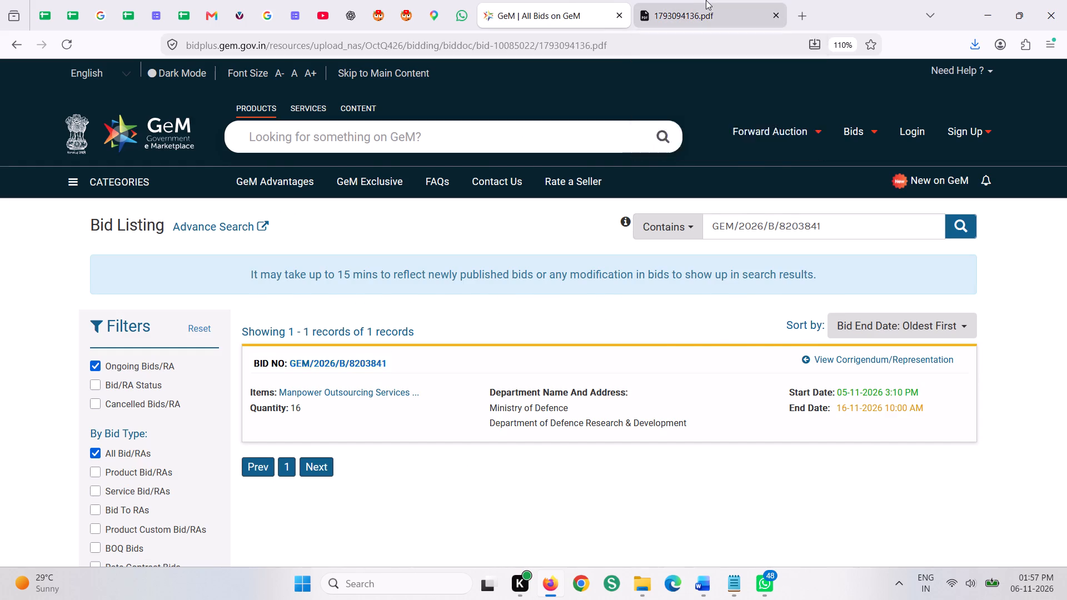
{"action": "left_click", "coordinate": [1039, 79]}
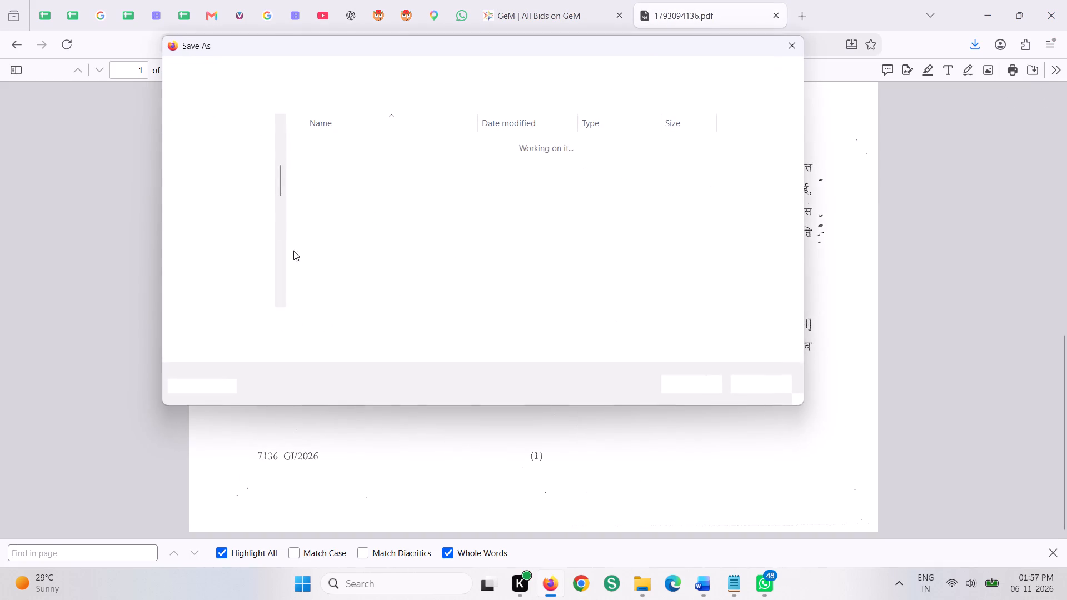
{"action": "type", "text": "ESIC EPF"}
{"action": "key", "text": "space"}
{"action": "type", "text": "EDLI 02"}
{"action": "key", "text": "Return"}
Open the minimum wages undertaking file 1793094156.pdf from the bid document and save it in GEM2026B8203841 as MINIMUM WAGES 03.
{"action": "scroll", "coordinate": [419, 284], "scroll_direction": "down", "scroll_amount": 10}
{"action": "left_click", "coordinate": [25, 41]}
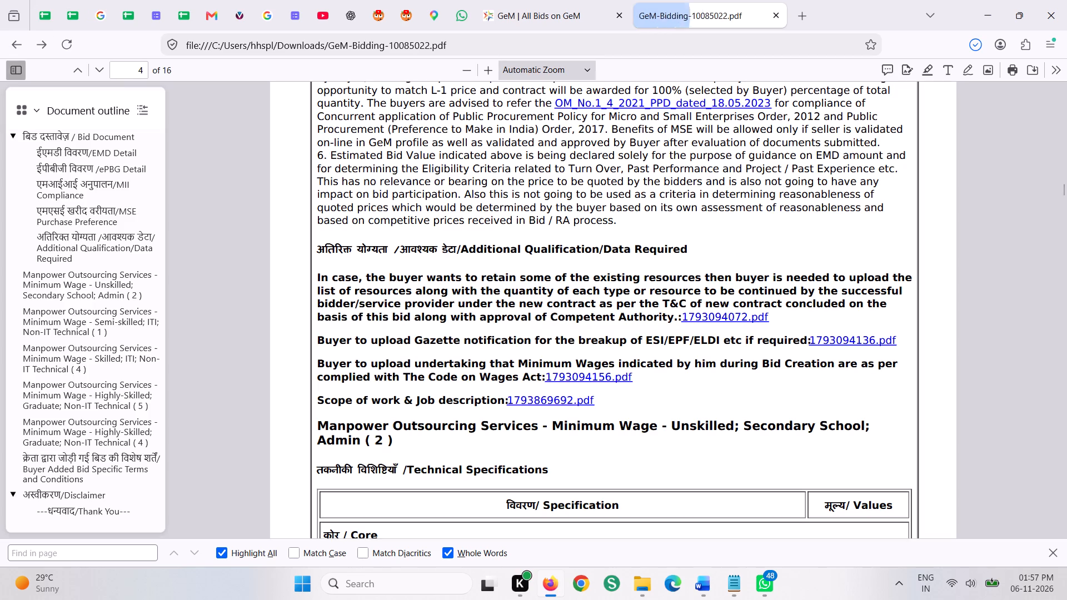
{"action": "left_click", "coordinate": [570, 374]}
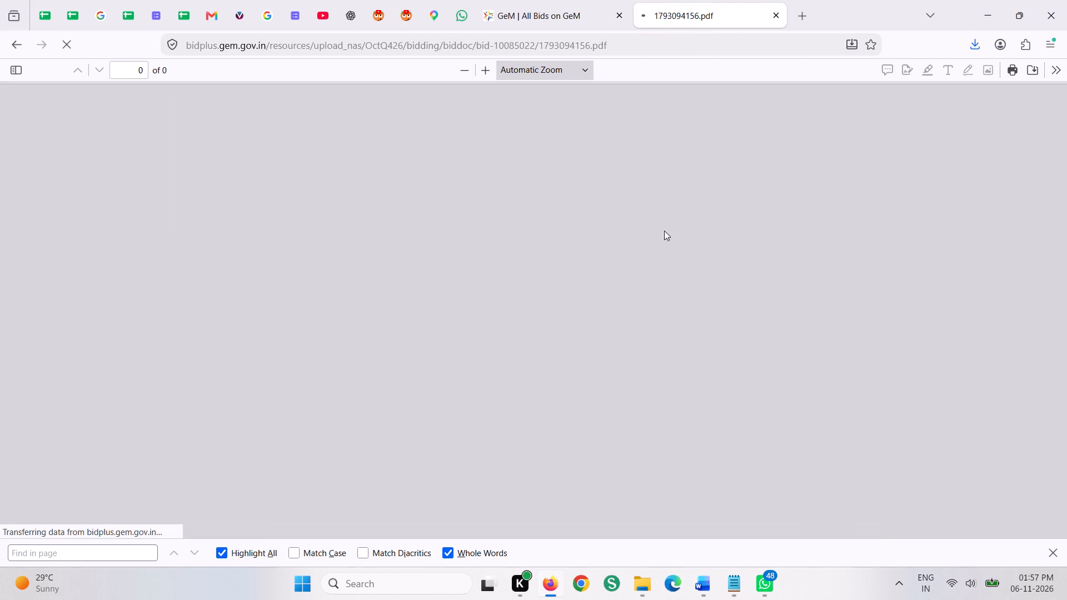
{"action": "scroll", "coordinate": [603, 155], "scroll_direction": "up", "scroll_amount": 10}
{"action": "scroll", "coordinate": [566, 213], "scroll_direction": "down", "scroll_amount": 5}
{"action": "scroll", "coordinate": [566, 214], "scroll_direction": "up", "scroll_amount": 5}
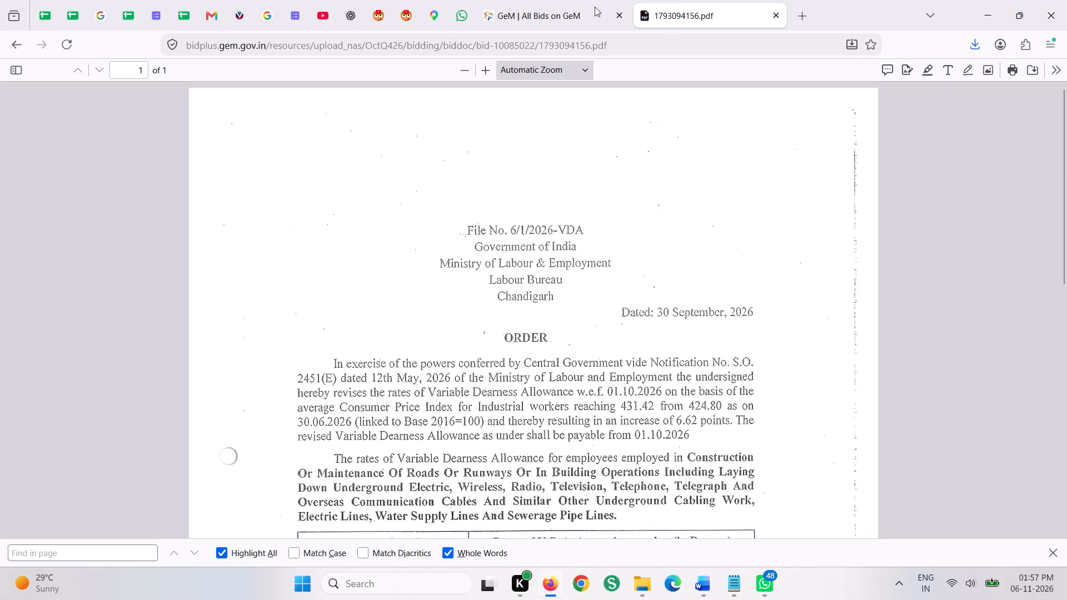
{"action": "left_click", "coordinate": [578, 0]}
{"action": "left_click", "coordinate": [684, 0]}
{"action": "left_click", "coordinate": [1035, 73]}
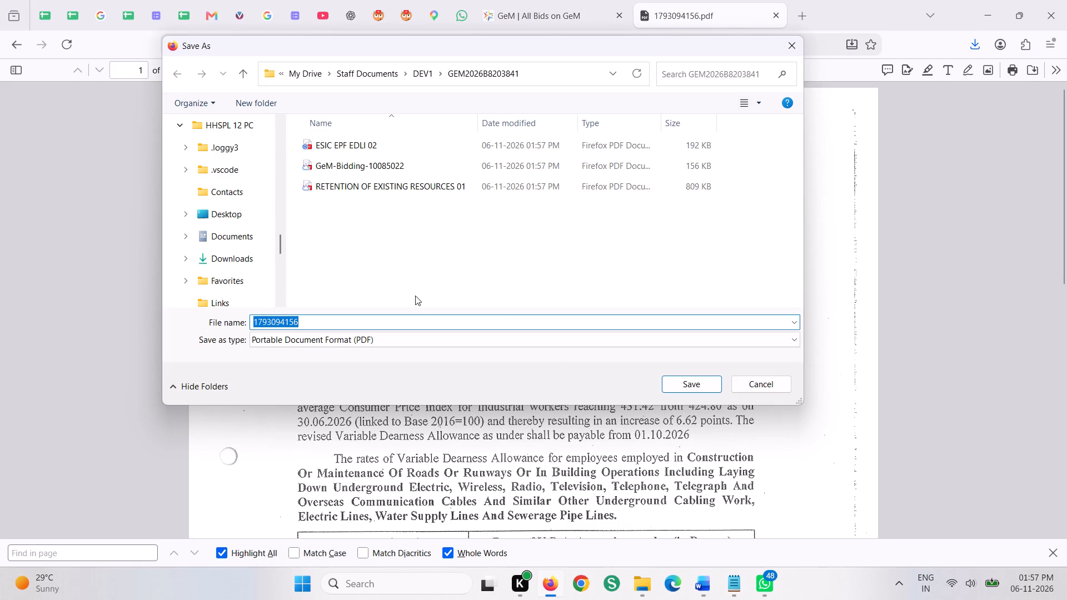
{"action": "type", "text": "MINIMUM WAGES 03"}
{"action": "key", "text": "Return"}
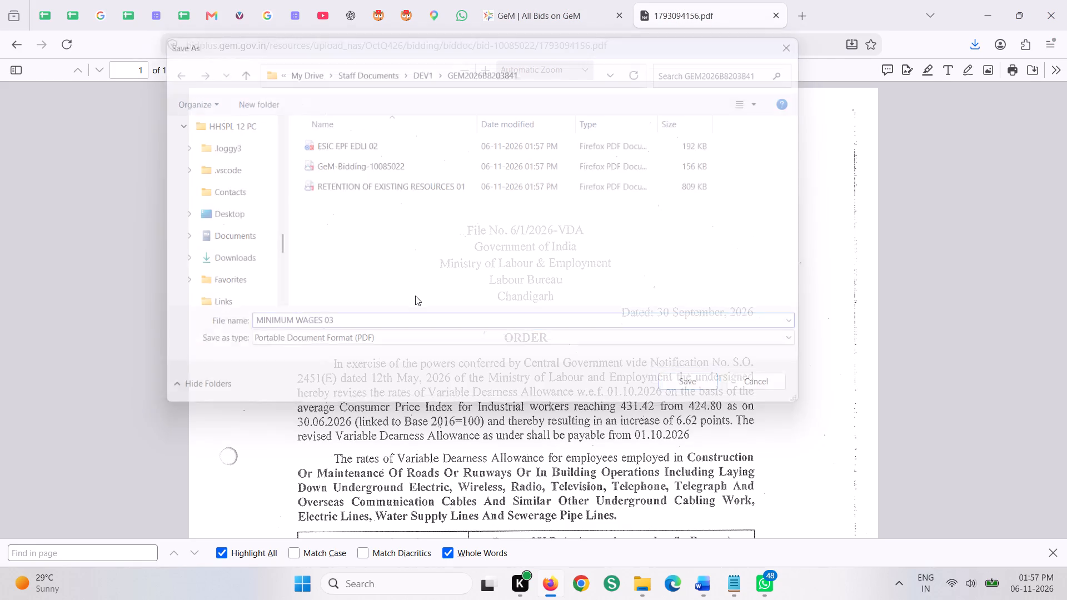
Open the Scope of work & Job description file 1793869692.pdf and save it in GEM2026B8203841 as SCOPE OF WORK 04.
{"action": "scroll", "coordinate": [332, 136], "scroll_direction": "down", "scroll_amount": 10}
{"action": "left_click", "coordinate": [19, 40]}
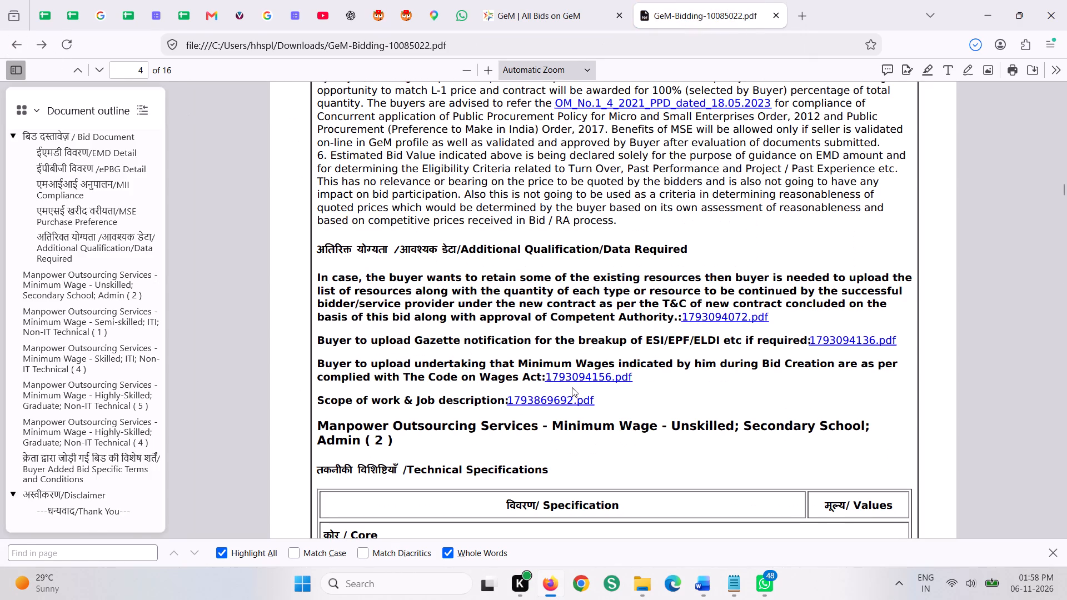
{"action": "left_click", "coordinate": [566, 396]}
{"action": "scroll", "coordinate": [805, 288], "scroll_direction": "up", "scroll_amount": 4}
{"action": "left_click", "coordinate": [589, 0]}
{"action": "left_click", "coordinate": [697, 0]}
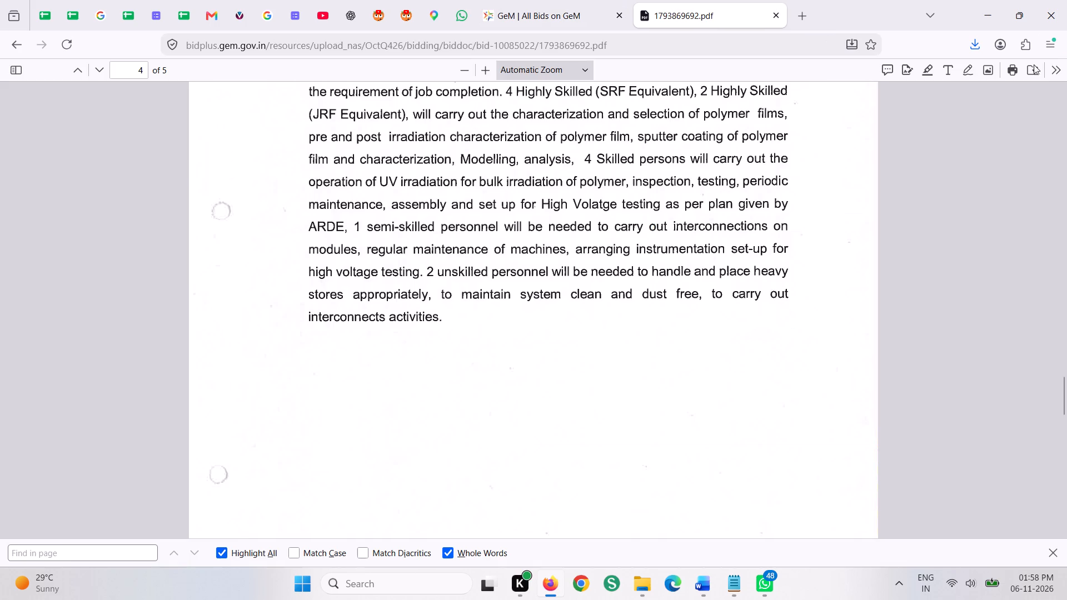
{"action": "left_click", "coordinate": [1033, 68]}
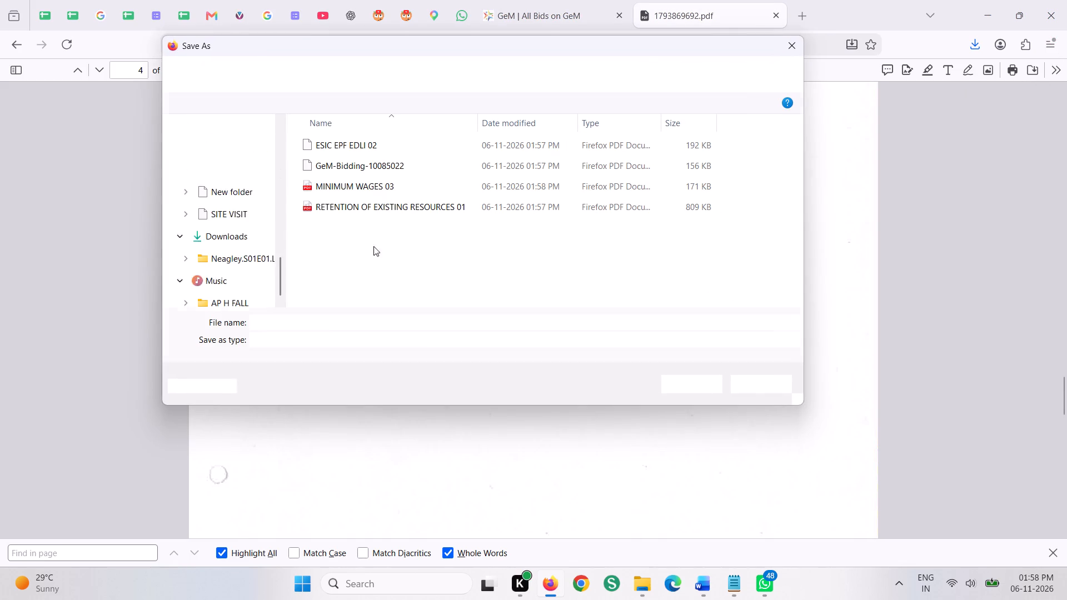
{"action": "type", "text": "SCOPE OF WORK"}
{"action": "key", "text": "space"}
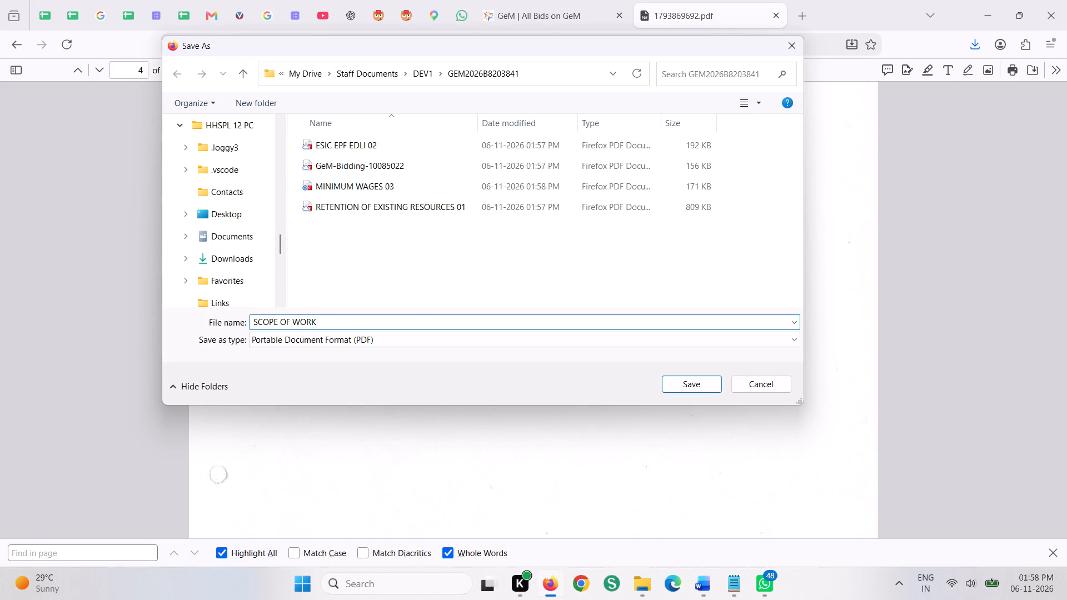
{"action": "type", "text": "04"}
{"action": "key", "text": "Return"}
Return to the bid document, switch to the REQUIRED DOCUMENTS file in Word, and delete every entry after "1.SHOPACT –".
{"action": "scroll", "coordinate": [414, 281], "scroll_direction": "down", "scroll_amount": 6}
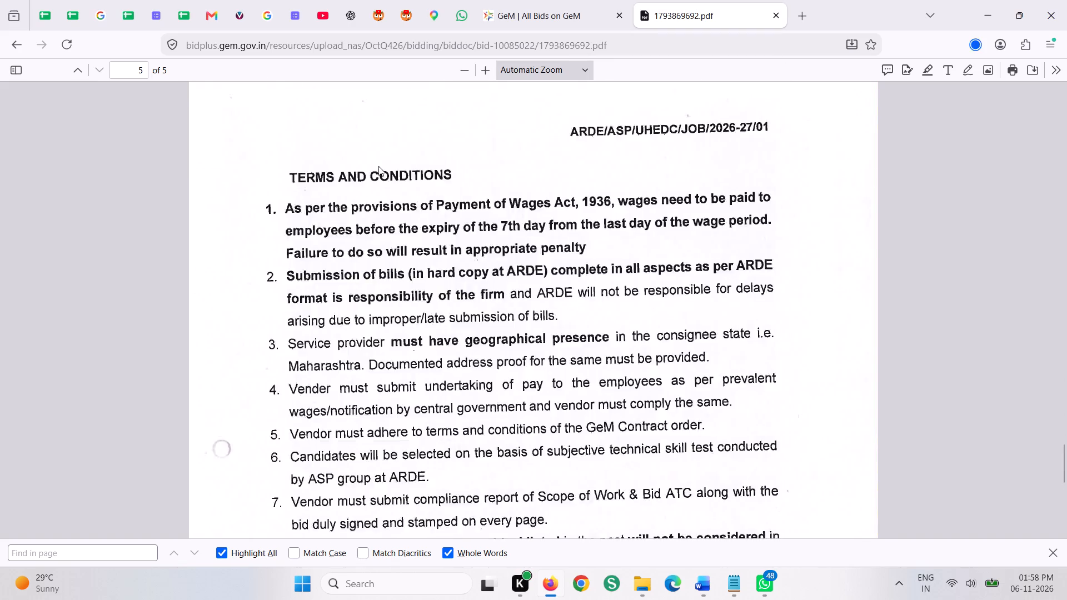
{"action": "scroll", "coordinate": [378, 166], "scroll_direction": "down", "scroll_amount": 3}
{"action": "left_click", "coordinate": [20, 44]}
{"action": "scroll", "coordinate": [573, 305], "scroll_direction": "down", "scroll_amount": 2}
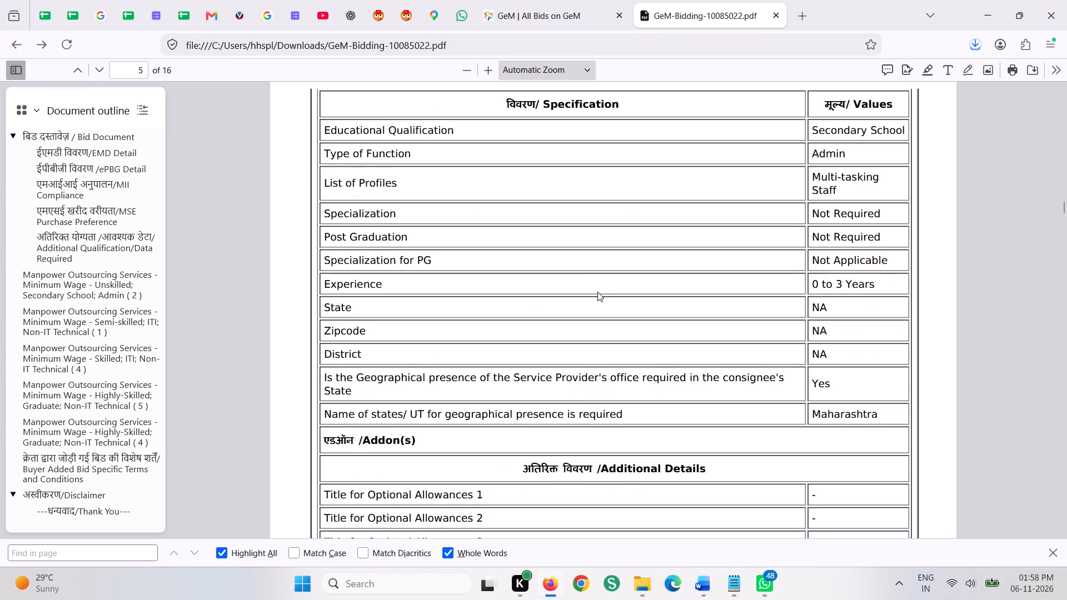
{"action": "scroll", "coordinate": [619, 285], "scroll_direction": "down", "scroll_amount": 2}
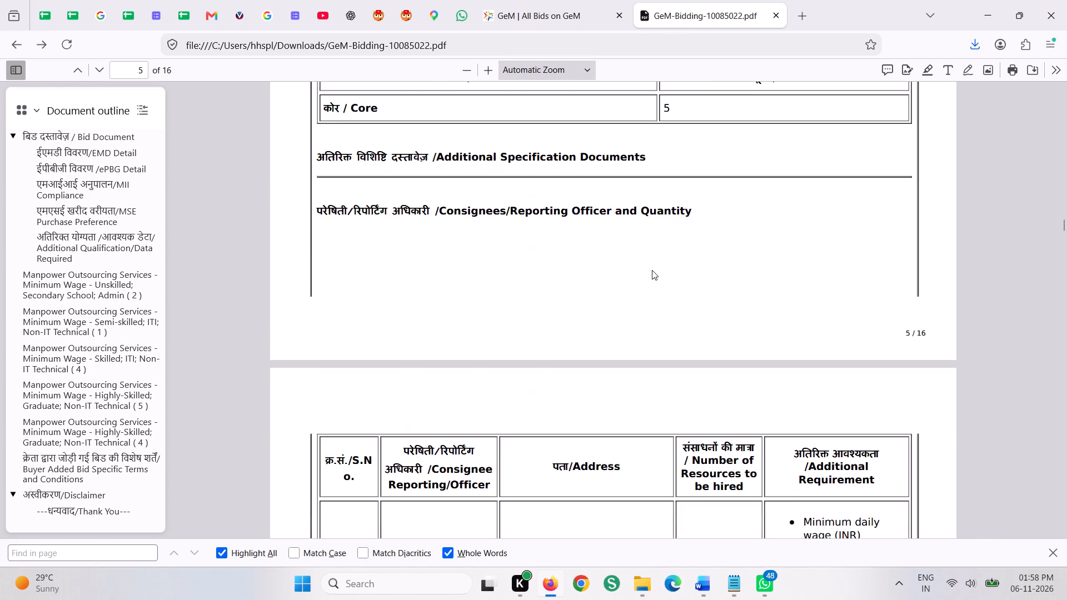
{"action": "key", "text": "alt+Tab"}
{"action": "key", "text": "alt+Tab"}
{"action": "left_click", "coordinate": [700, 581]}
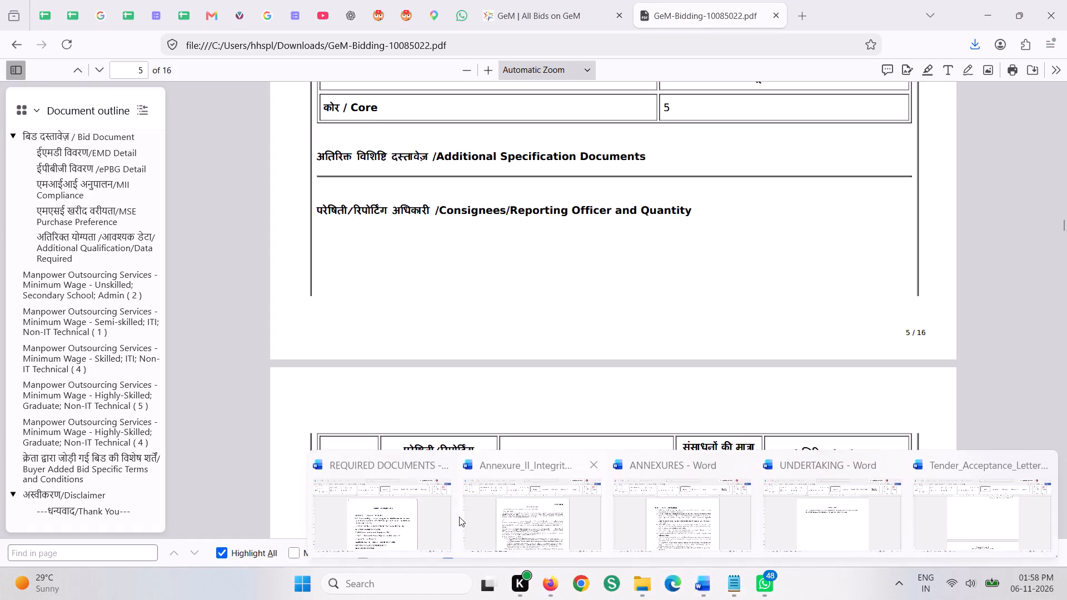
{"action": "left_click", "coordinate": [406, 516]}
{"action": "scroll", "coordinate": [410, 499], "scroll_direction": "down", "scroll_amount": 1}
{"action": "scroll", "coordinate": [465, 272], "scroll_direction": "up", "scroll_amount": 2}
{"action": "left_click_drag", "start_coordinate": [406, 282], "coordinate": [631, 599]}
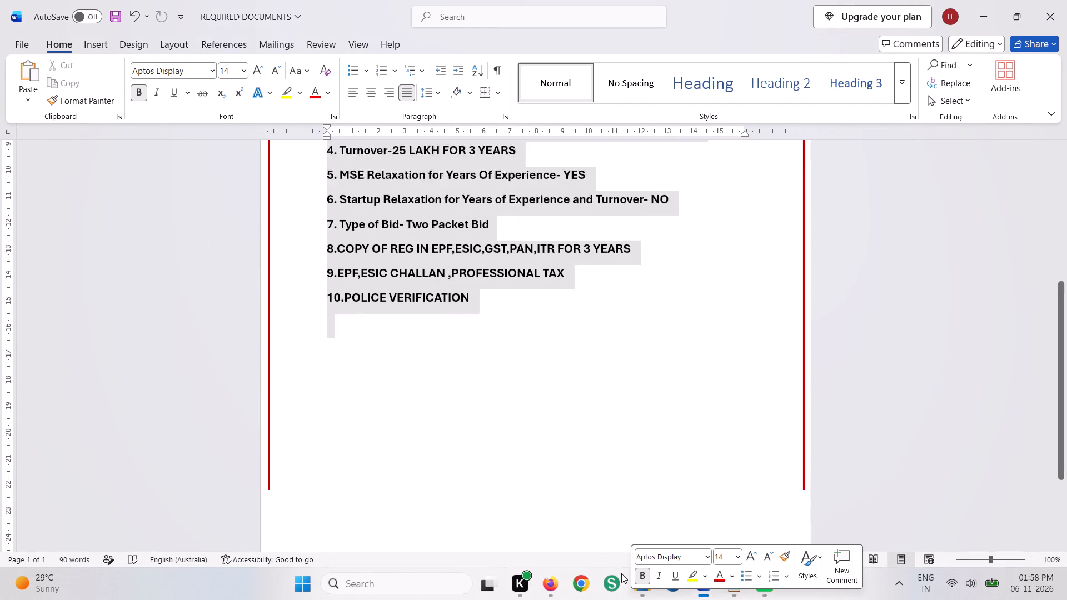
{"action": "key", "text": "BackSpace"}
Add the list line "2.SERVICE CHARGE-5%" below the SHOPACT entry.
{"action": "key", "text": "Return"}
{"action": "type", "text": "2.SERVICE CHARGE-5"}
{"action": "key", "text": "shift+percent"}
{"action": "key", "text": "Return"}
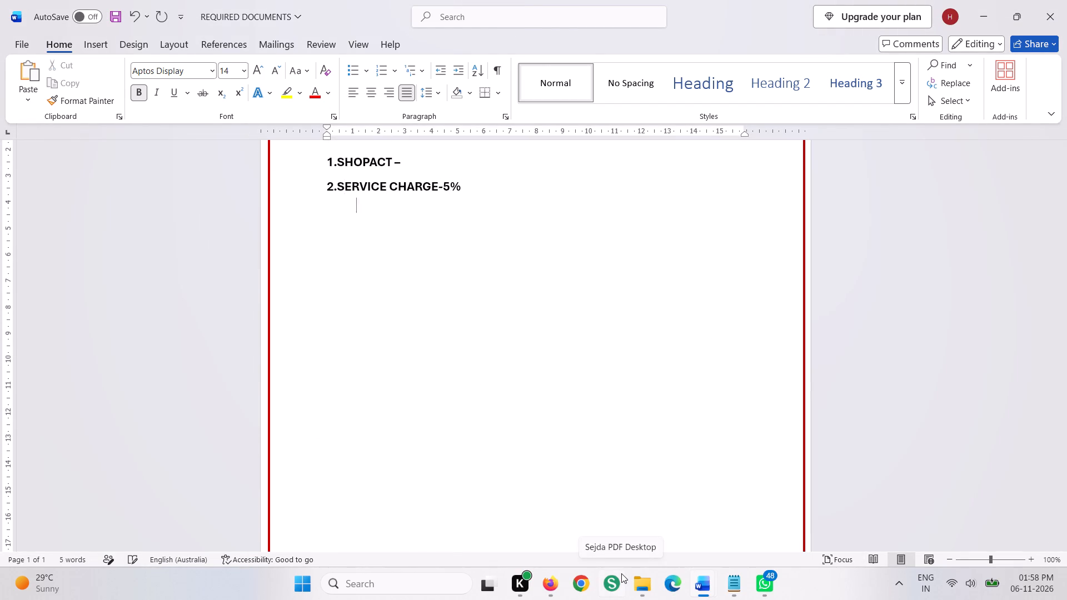
Add the list line "3. Turnover-3 CR FOR 3 YEARS", copying the word Turnover from the bid document's minimum average annual turnover row.
{"action": "type", "text": "3."}
{"action": "key", "text": "alt+Tab"}
{"action": "scroll", "coordinate": [623, 524], "scroll_direction": "up", "scroll_amount": 12}
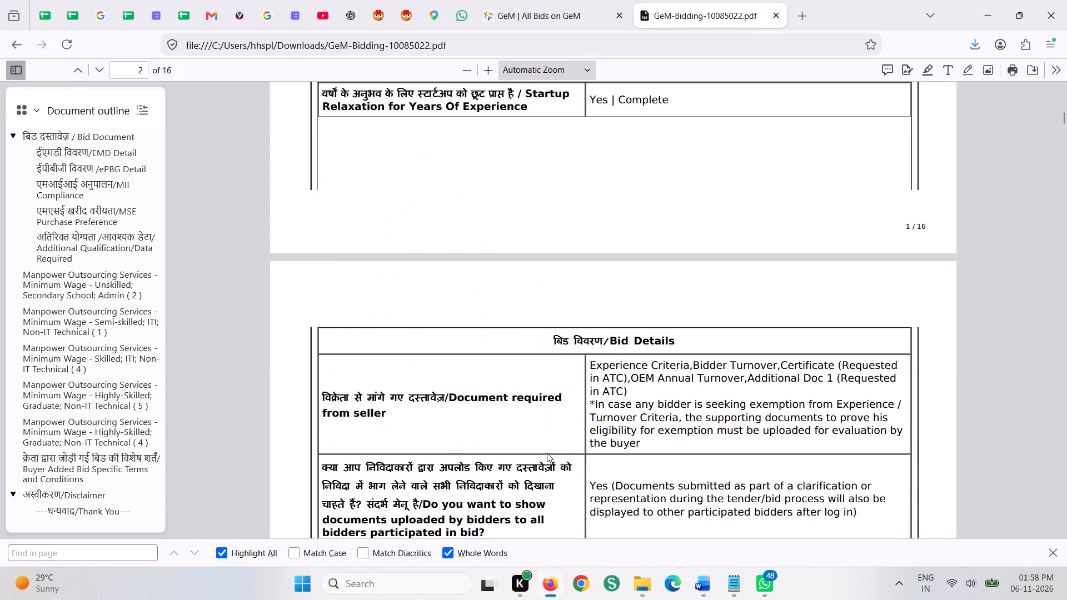
{"action": "scroll", "coordinate": [547, 453], "scroll_direction": "up", "scroll_amount": 3}
{"action": "scroll", "coordinate": [547, 453], "scroll_direction": "down", "scroll_amount": 1}
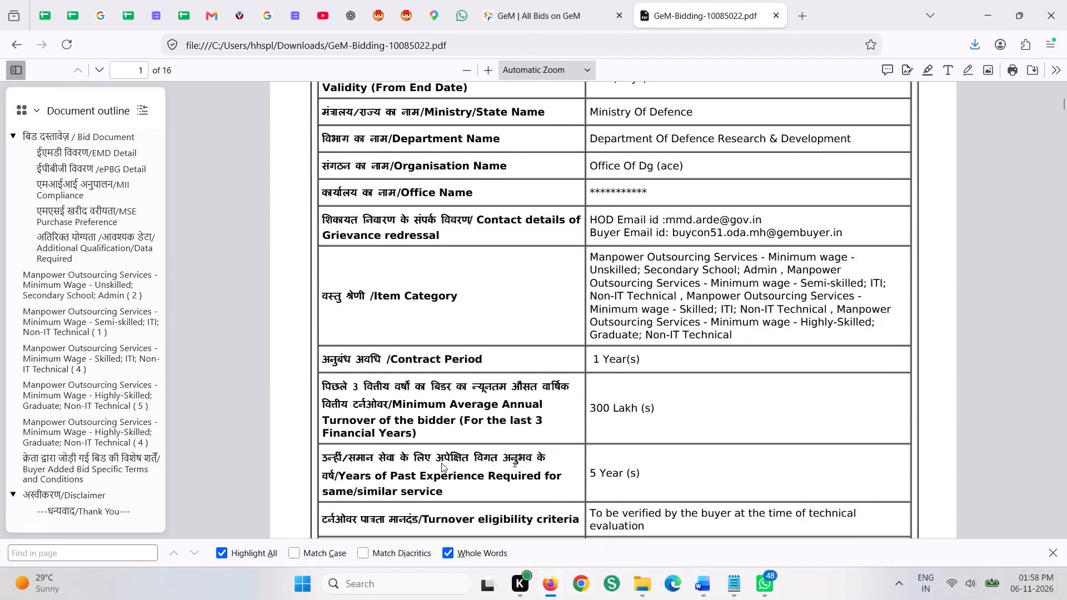
{"action": "triple_click", "coordinate": [356, 422]}
{"action": "key", "text": "ctrl+c"}
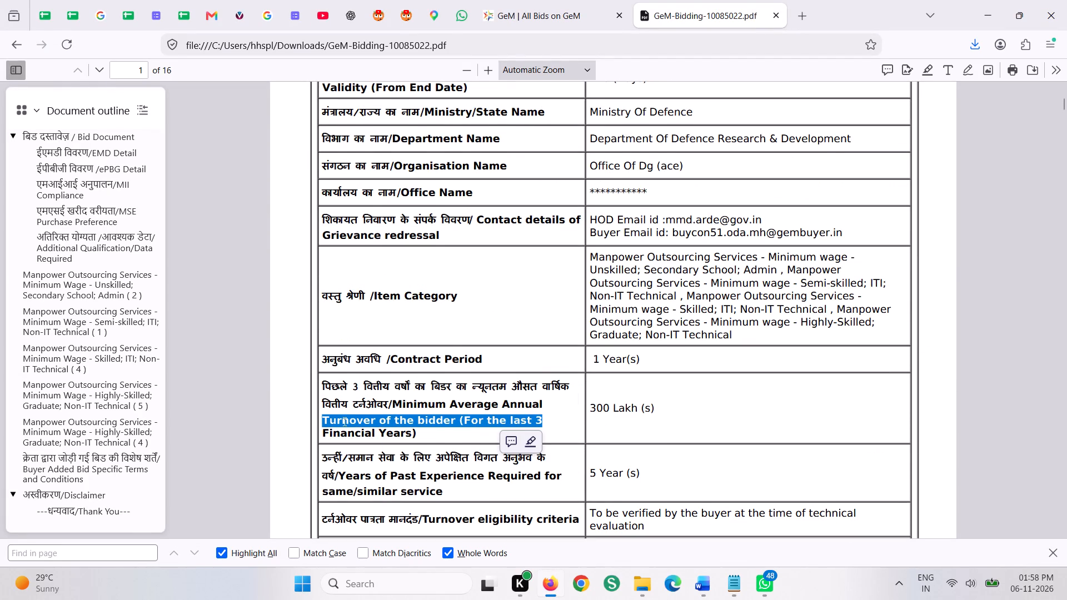
{"action": "double_click", "coordinate": [337, 417]}
{"action": "key", "text": "ctrl+c"}
{"action": "key", "text": "alt+Tab"}
{"action": "key", "text": "ctrl+v"}
{"action": "type", "text": "-3 CR FOR 3 YEARS V"}
{"action": "key", "text": "BackSpace"}
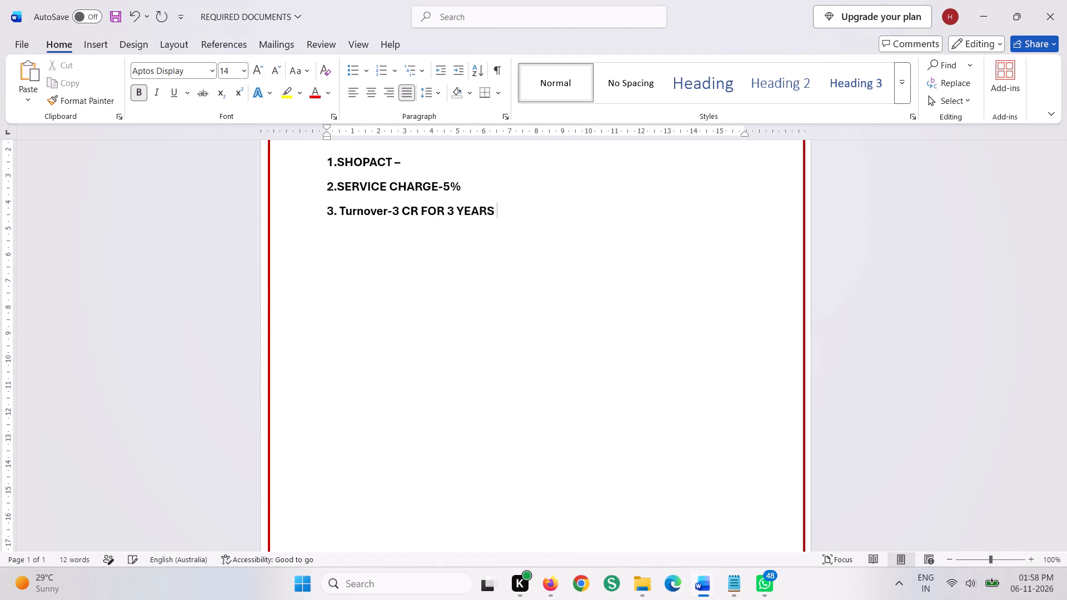
Add line 4 with "MSE Relaxation for Years Of Experience" copied from the bid document, joined on one line with proper spacing.
{"action": "key", "text": "Return"}
{"action": "type", "text": "4."}
{"action": "key", "text": "alt+Tab"}
{"action": "scroll", "coordinate": [449, 402], "scroll_direction": "down", "scroll_amount": 1}
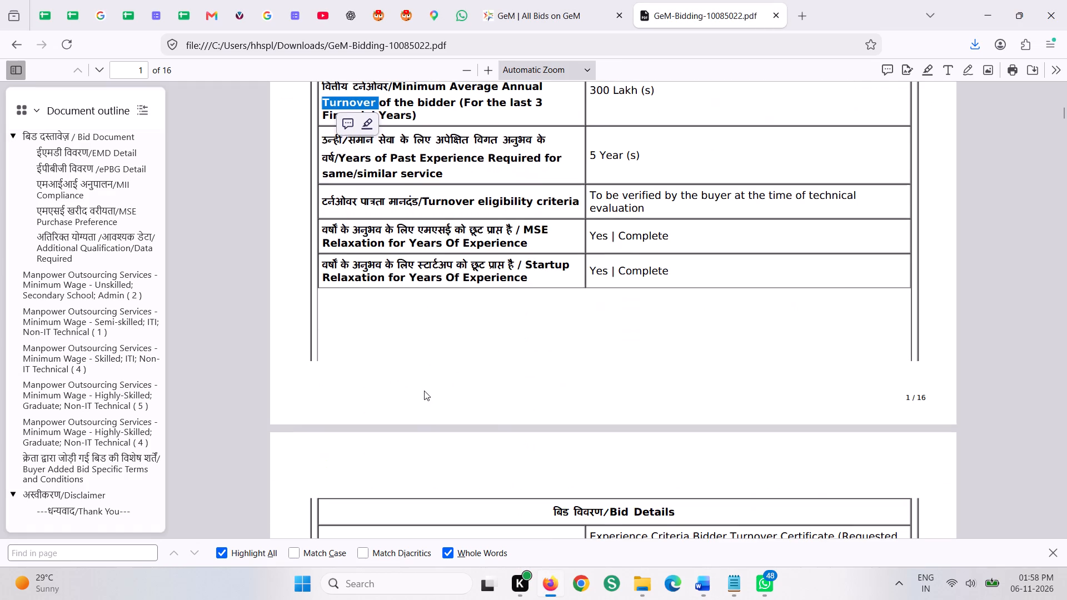
{"action": "left_click", "coordinate": [528, 232]}
{"action": "left_click_drag", "start_coordinate": [528, 232], "coordinate": [525, 239]}
{"action": "key", "text": "ctrl+c"}
{"action": "key", "text": "alt+Tab"}
{"action": "key", "text": "ctrl+v"}
{"action": "left_click", "coordinate": [327, 257]}
{"action": "key", "text": "BackSpace"}
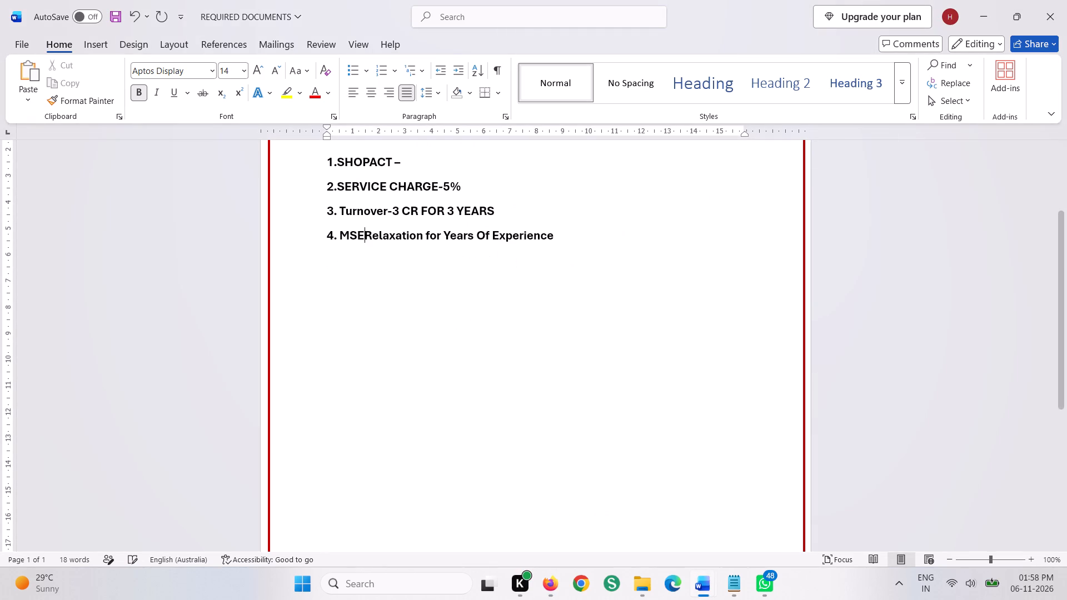
{"action": "key", "text": "space"}
Extend line 4 to read "MSE & Startup Relaxation for Years Of Experience- YES", copying Startup from the bid document.
{"action": "key", "text": "alt+Tab"}
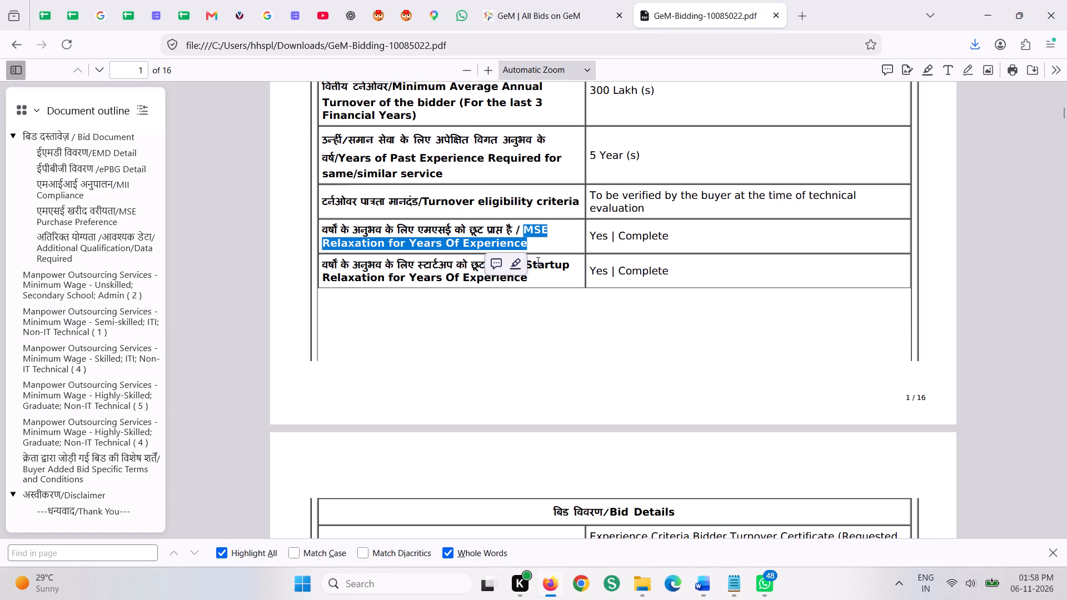
{"action": "double_click", "coordinate": [542, 261]}
{"action": "key", "text": "ctrl+c"}
{"action": "key", "text": "ctrl+c"}
{"action": "key", "text": "alt+Tab"}
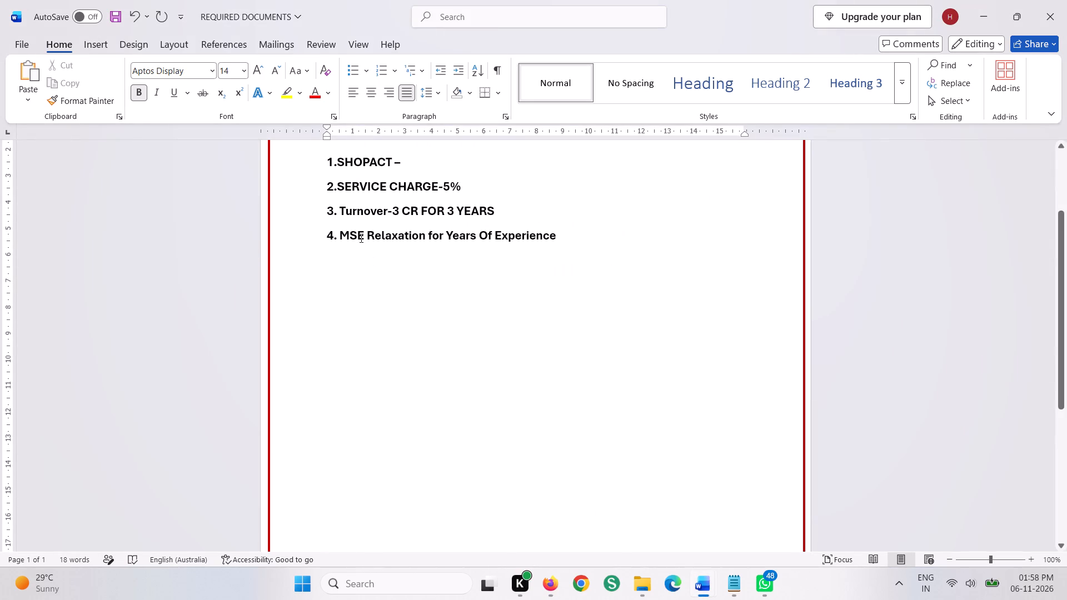
{"action": "type", "text": "&"}
{"action": "key", "text": "space"}
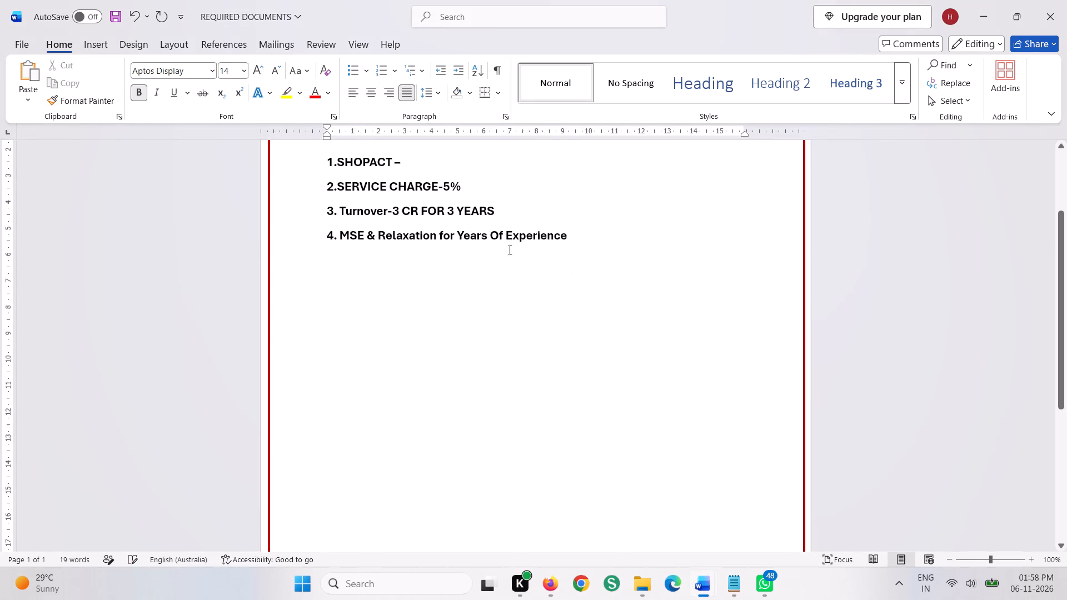
{"action": "key", "text": "ctrl+v"}
{"action": "left_click", "coordinate": [619, 243]}
{"action": "type", "text": "- YES"}
{"action": "key", "text": "space"}
Add the list line "5.TYPE OF BID-SINGLE PACKET BID" from the bid details.
{"action": "key", "text": "alt+Tab"}
{"action": "scroll", "coordinate": [611, 249], "scroll_direction": "down", "scroll_amount": 1}
{"action": "scroll", "coordinate": [541, 322], "scroll_direction": "down", "scroll_amount": 1}
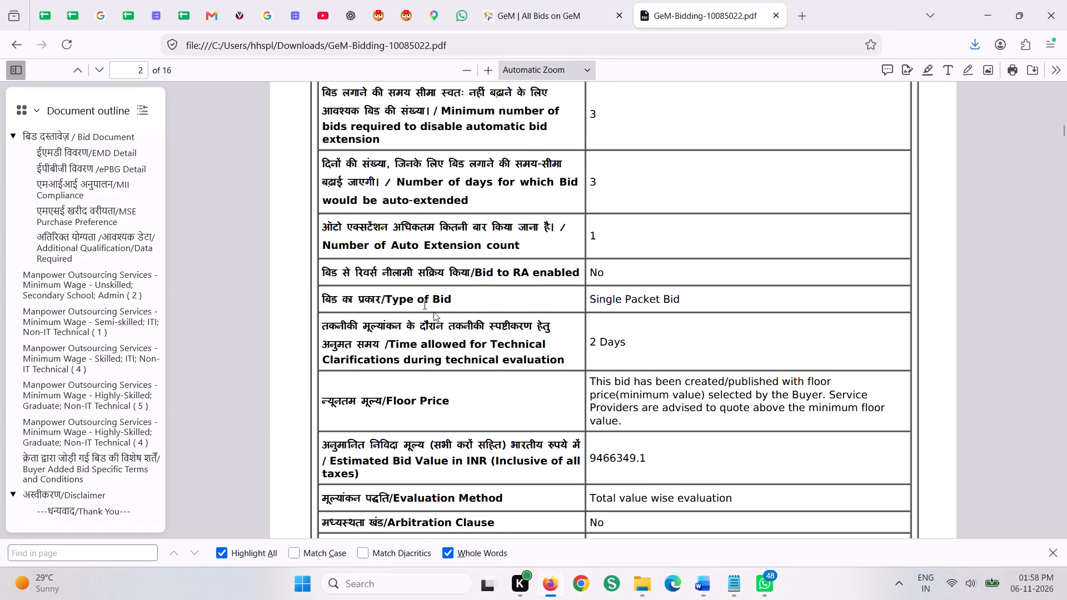
{"action": "key", "text": "alt+Tab"}
{"action": "key", "text": "Return"}
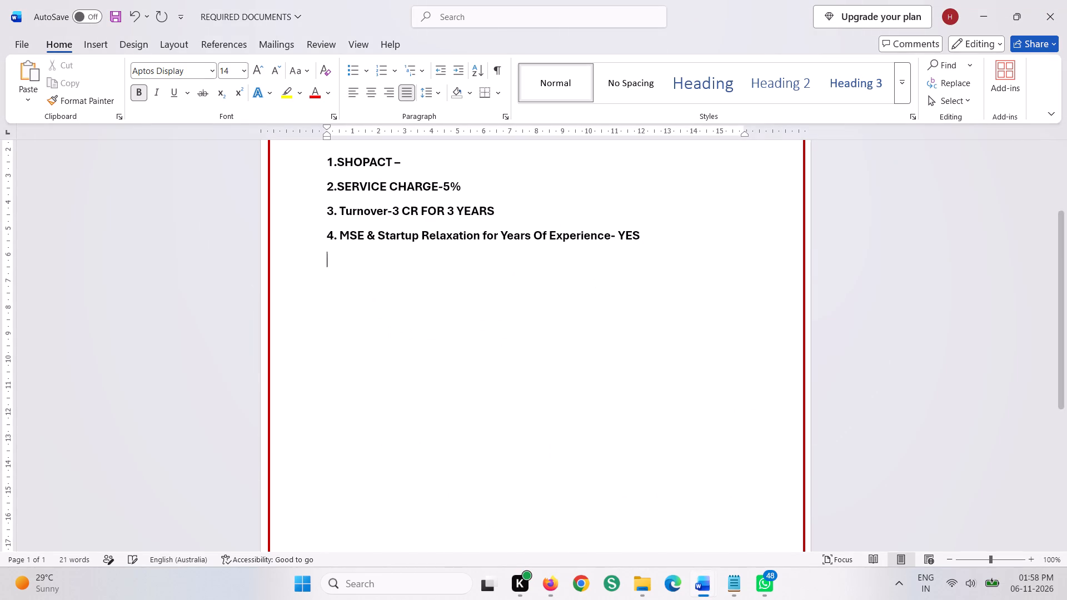
{"action": "key", "text": "5"}
{"action": "key", "text": "period"}
{"action": "type", "text": "TU"}
{"action": "key", "text": "BackSpace"}
{"action": "type", "text": "YPE OF BID-"}
{"action": "key", "text": "alt+Tab"}
{"action": "key", "text": "alt+Tab"}
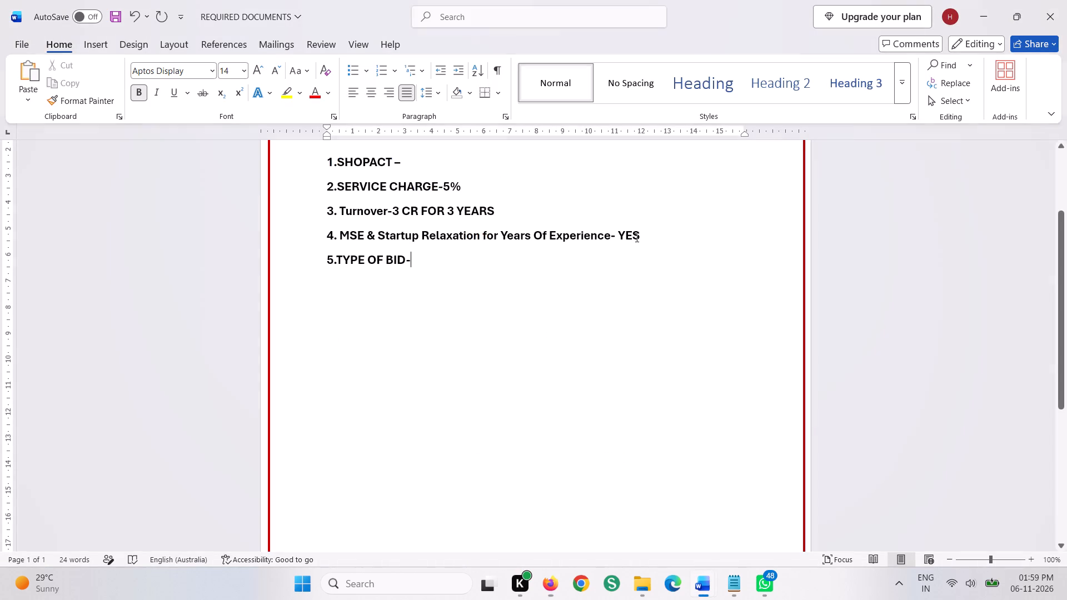
{"action": "type", "text": "SINGLE PACKET BID"}
{"action": "key", "text": "space"}
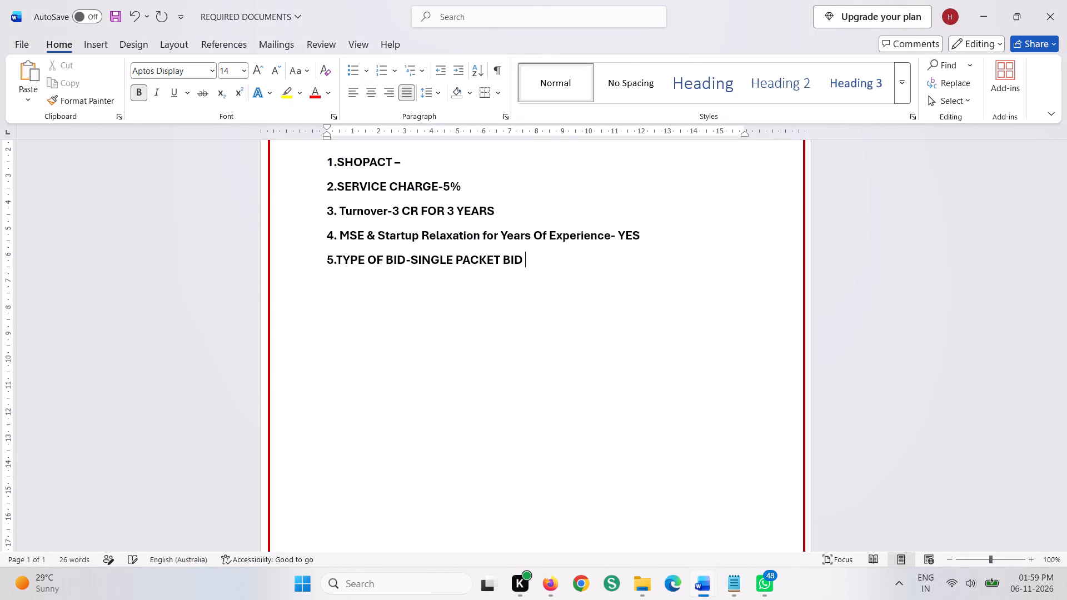
Add the list line "6.ESTIMATED BID VALUE-9466349.1" from the bid details and check it against the bid document.
{"action": "key", "text": "Return"}
{"action": "type", "text": "6."}
{"action": "key", "text": "alt+Tab"}
{"action": "scroll", "coordinate": [636, 224], "scroll_direction": "down", "scroll_amount": 1}
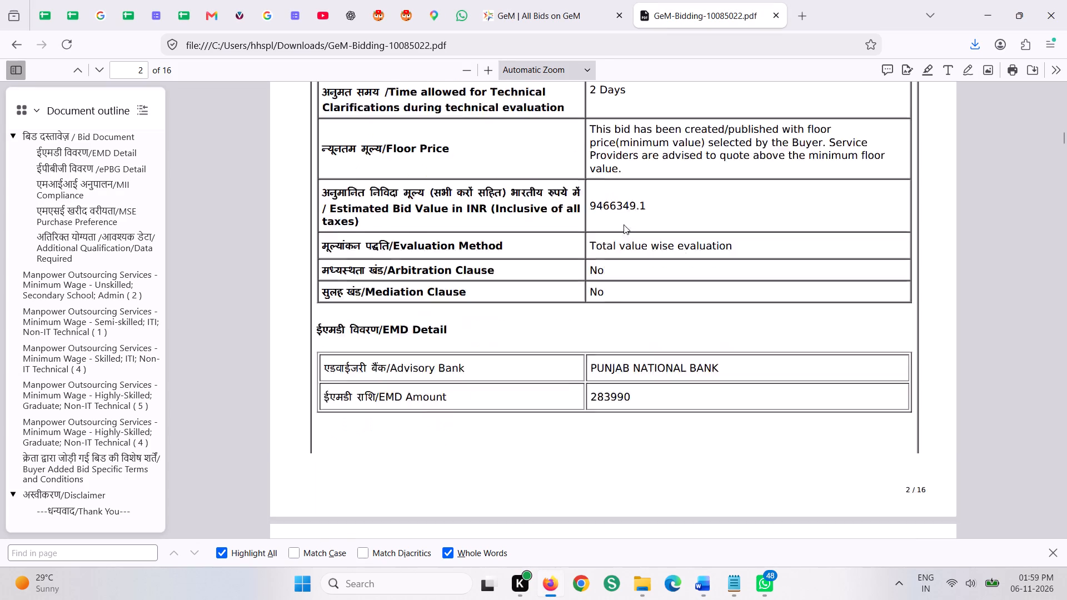
{"action": "key", "text": "alt+Tab"}
{"action": "type", "text": "ESTIMATED BID VALUE-"}
{"action": "key", "text": "alt+Tab"}
{"action": "key", "text": "alt+Tab"}
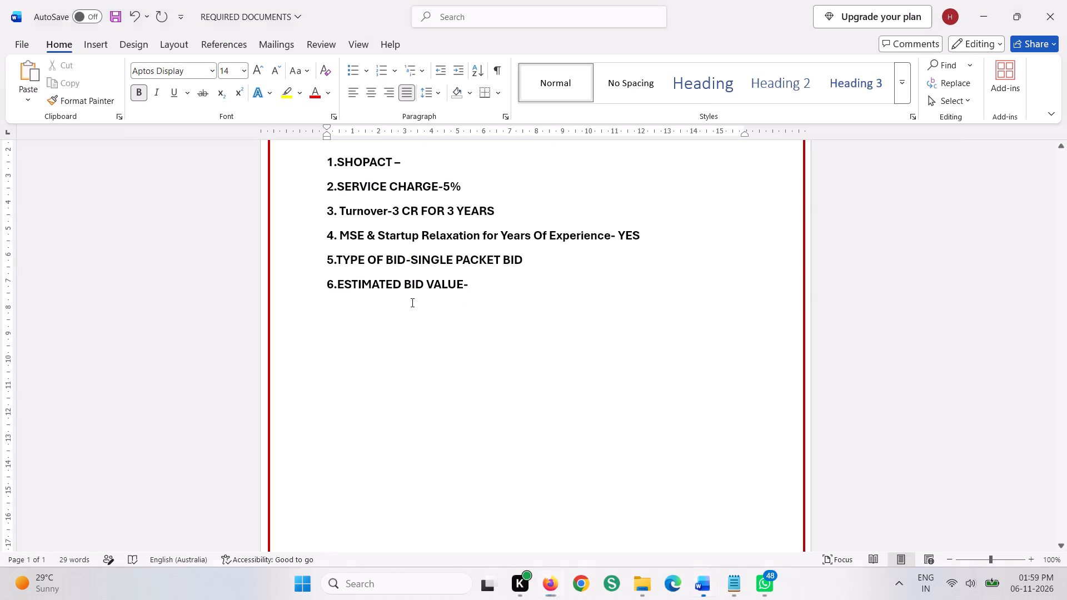
{"action": "type", "text": "9466"}
{"action": "key", "text": "alt+Tab"}
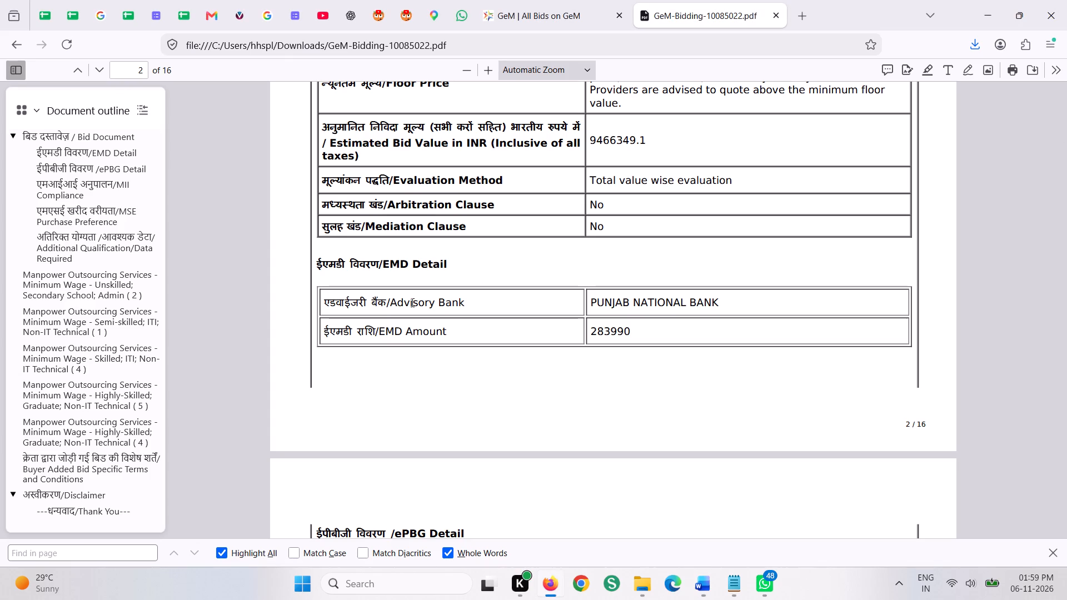
{"action": "key", "text": "alt+Tab"}
{"action": "type", "text": "349."}
{"action": "key", "text": "1"}
{"action": "key", "text": "alt+Tab"}
{"action": "key", "text": "alt+Tab"}
Copy the city from the consignee address in the bid document and complete the SHOPACT entry as "PUNE,MH".
{"action": "key", "text": "alt+Tab"}
{"action": "scroll", "coordinate": [558, 342], "scroll_direction": "down", "scroll_amount": 4}
{"action": "scroll", "coordinate": [637, 322], "scroll_direction": "down", "scroll_amount": 1}
{"action": "scroll", "coordinate": [590, 323], "scroll_direction": "down", "scroll_amount": 1}
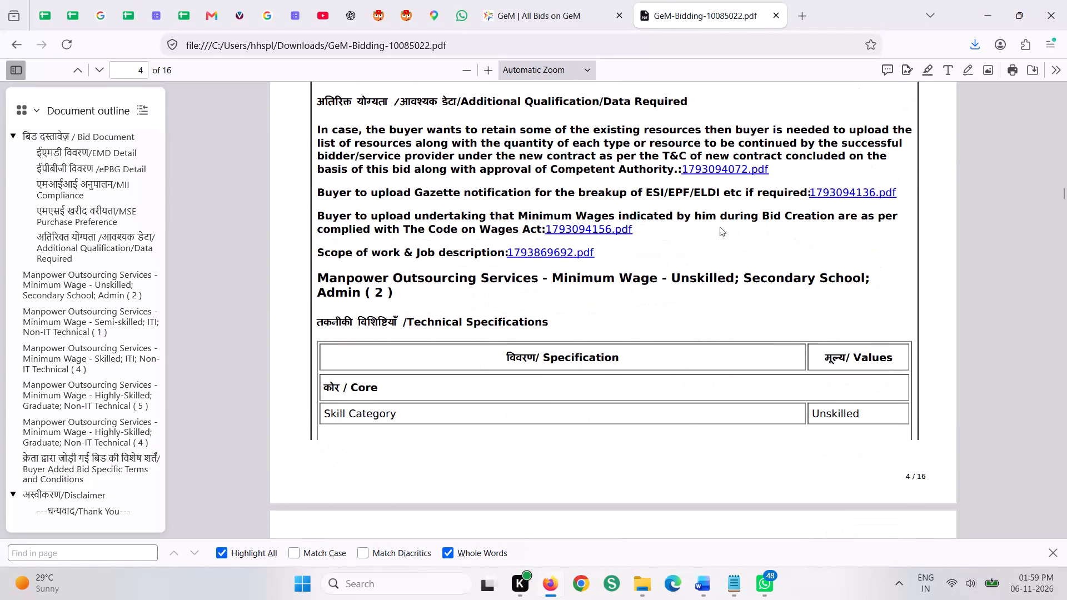
{"action": "scroll", "coordinate": [586, 265], "scroll_direction": "down", "scroll_amount": 1}
{"action": "scroll", "coordinate": [659, 258], "scroll_direction": "down", "scroll_amount": 3}
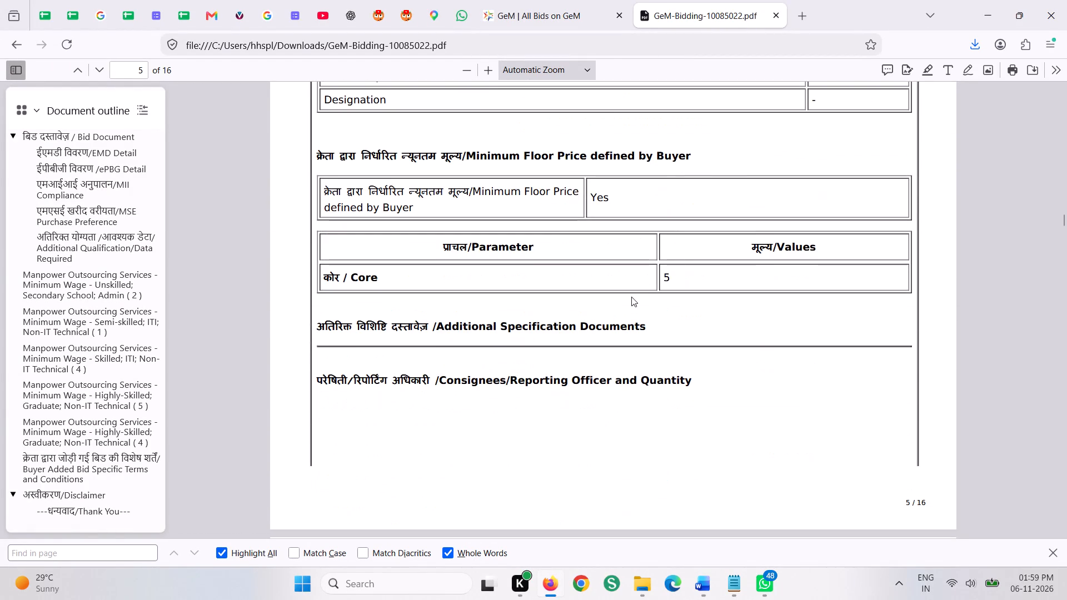
{"action": "scroll", "coordinate": [631, 297], "scroll_direction": "down", "scroll_amount": 1}
{"action": "double_click", "coordinate": [580, 317]}
{"action": "key", "text": "ctrl+c"}
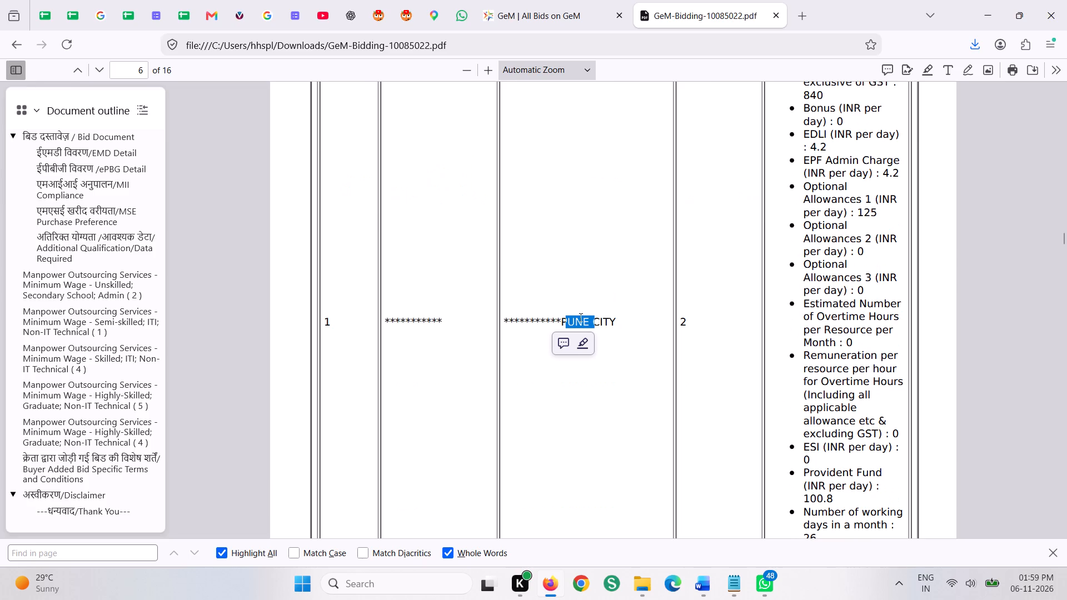
{"action": "key", "text": "alt+Tab"}
{"action": "left_click", "coordinate": [401, 159]}
{"action": "key", "text": "ctrl+v"}
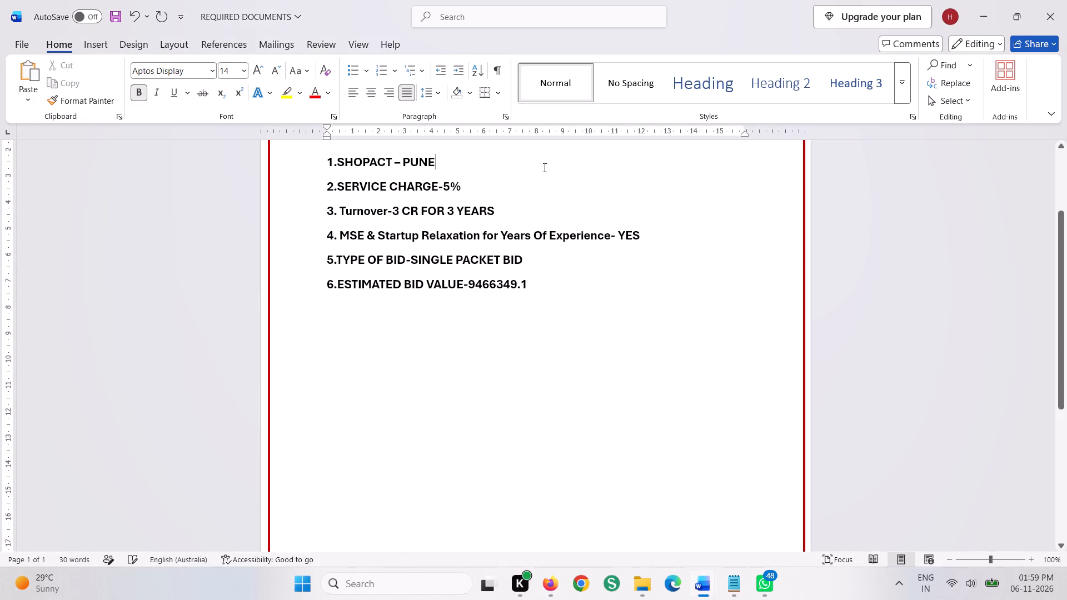
{"action": "type", "text": ",MH"}
Examine the remaining pages of the bid document through to the buyer added terms on payment and on service and support.
{"action": "key", "text": "alt+Tab"}
{"action": "scroll", "coordinate": [546, 181], "scroll_direction": "down", "scroll_amount": 2}
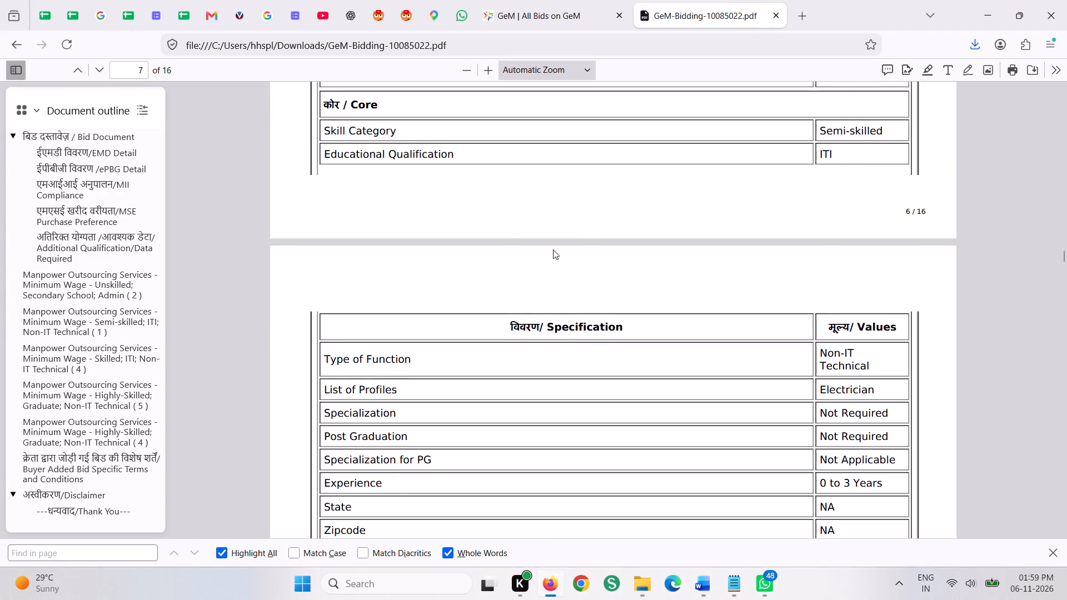
{"action": "scroll", "coordinate": [550, 254], "scroll_direction": "down", "scroll_amount": 8}
{"action": "scroll", "coordinate": [593, 293], "scroll_direction": "down", "scroll_amount": 3}
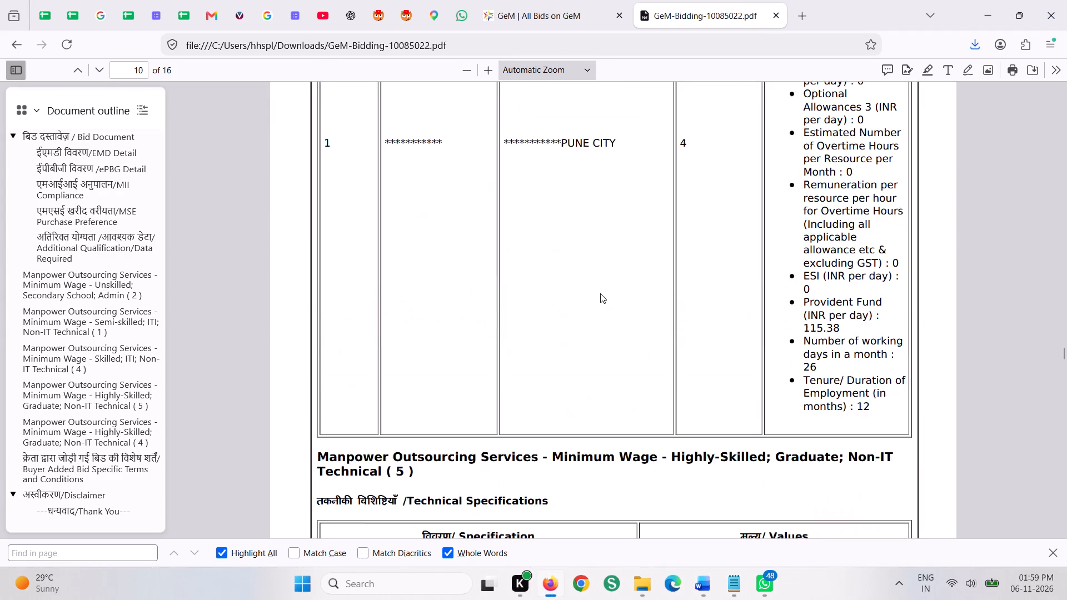
{"action": "scroll", "coordinate": [590, 301], "scroll_direction": "down", "scroll_amount": 12}
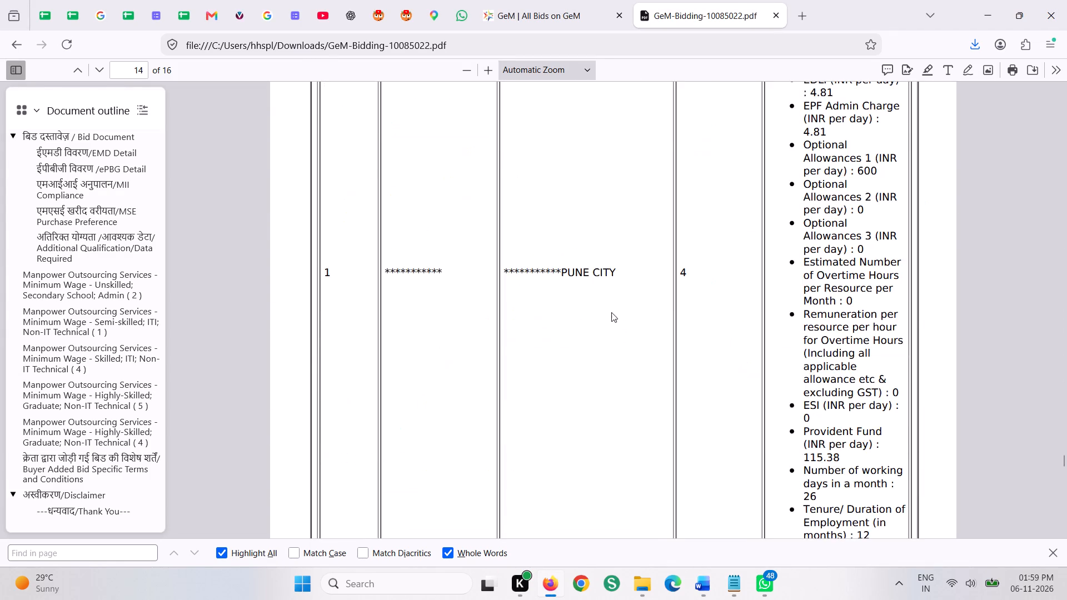
{"action": "scroll", "coordinate": [607, 314], "scroll_direction": "down", "scroll_amount": 3}
{"action": "scroll", "coordinate": [562, 310], "scroll_direction": "up", "scroll_amount": 1}
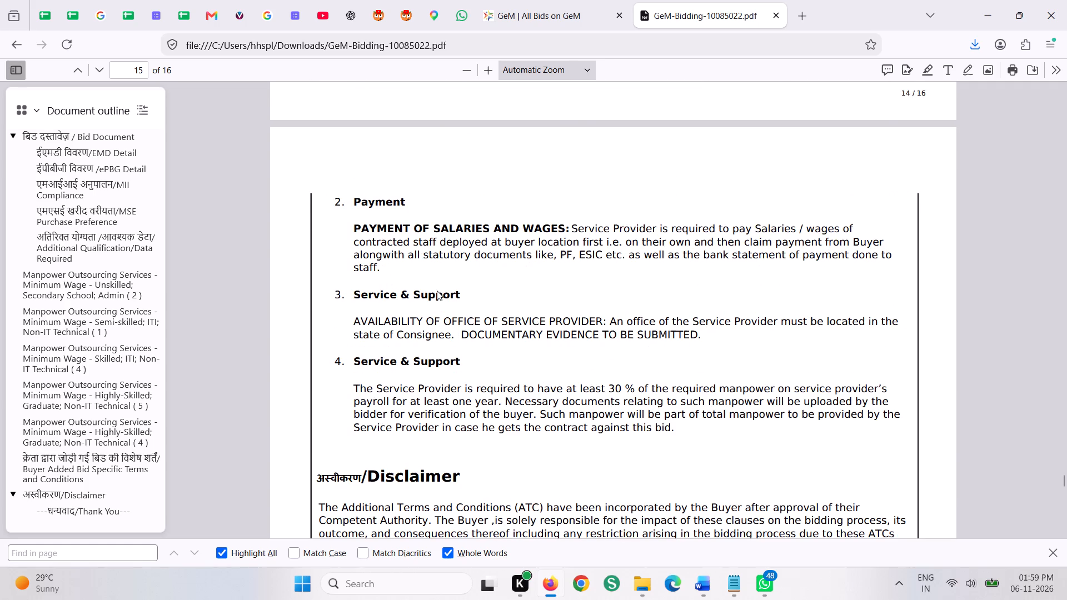
{"action": "scroll", "coordinate": [437, 291], "scroll_direction": "up", "scroll_amount": 1}
{"action": "scroll", "coordinate": [448, 301], "scroll_direction": "down", "scroll_amount": 1}
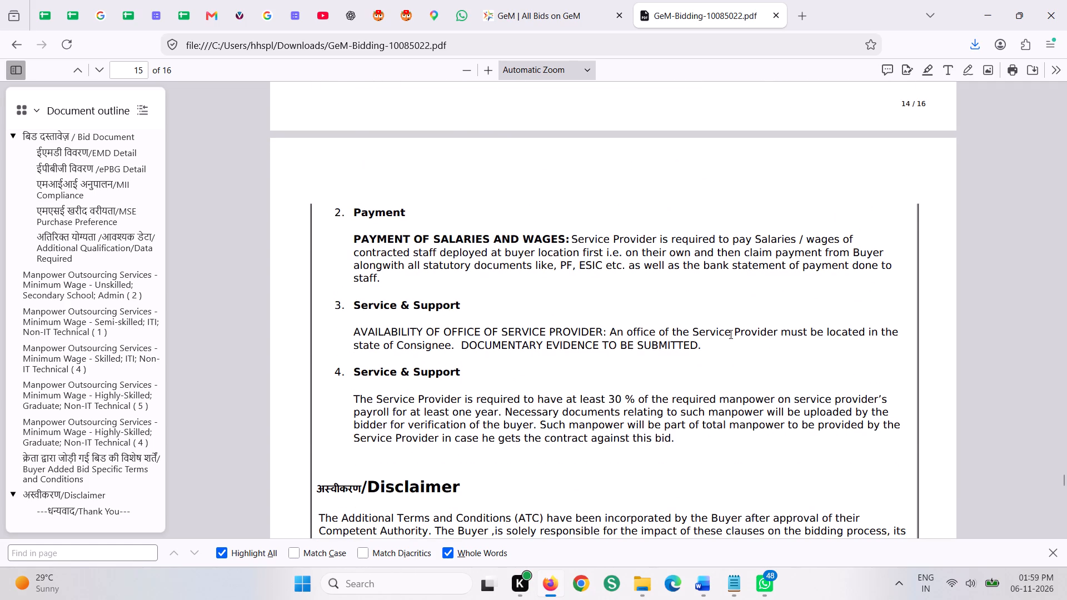
Open the bid document's Scope of work & Job description attachment and examine it through to its Terms and Conditions.
{"action": "scroll", "coordinate": [714, 337], "scroll_direction": "up", "scroll_amount": 19}
{"action": "scroll", "coordinate": [702, 317], "scroll_direction": "up", "scroll_amount": 10}
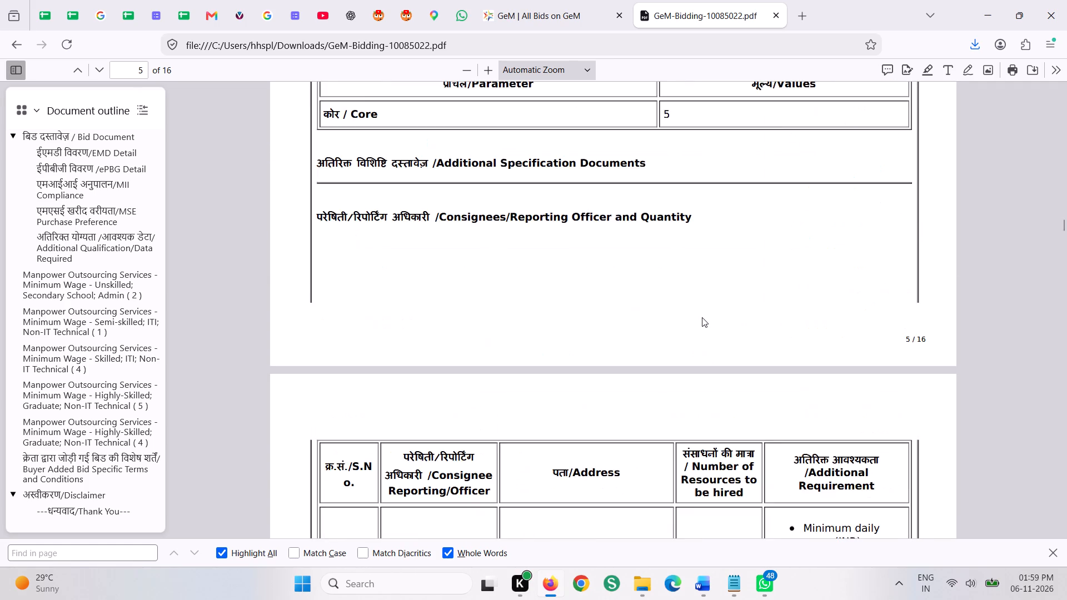
{"action": "scroll", "coordinate": [702, 317], "scroll_direction": "up", "scroll_amount": 6}
{"action": "scroll", "coordinate": [643, 317], "scroll_direction": "up", "scroll_amount": 3}
{"action": "scroll", "coordinate": [614, 310], "scroll_direction": "down", "scroll_amount": 6}
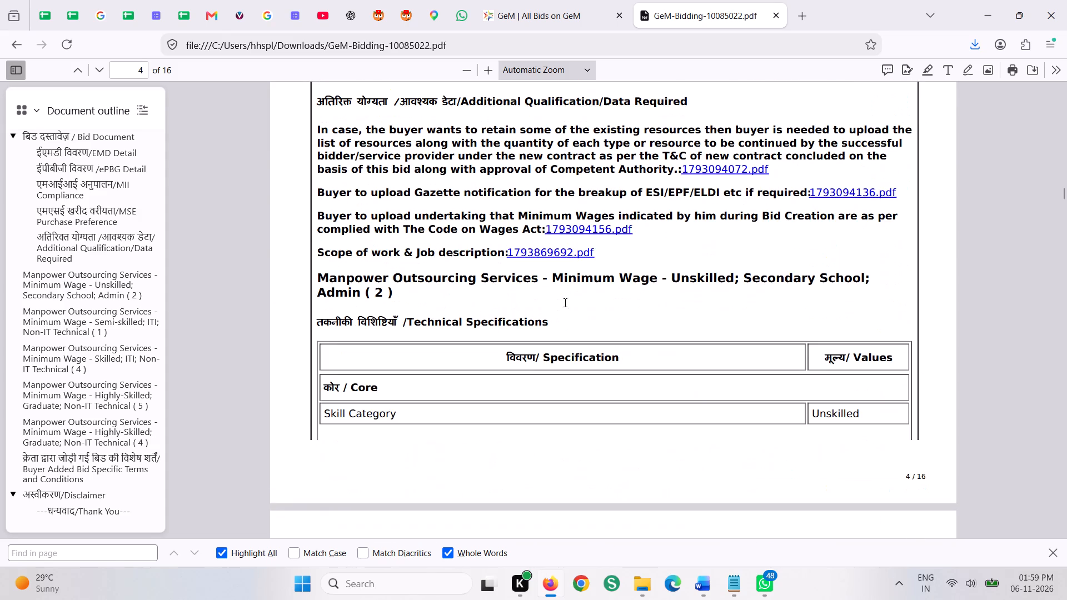
{"action": "left_click", "coordinate": [560, 255]}
{"action": "scroll", "coordinate": [553, 312], "scroll_direction": "up", "scroll_amount": 8}
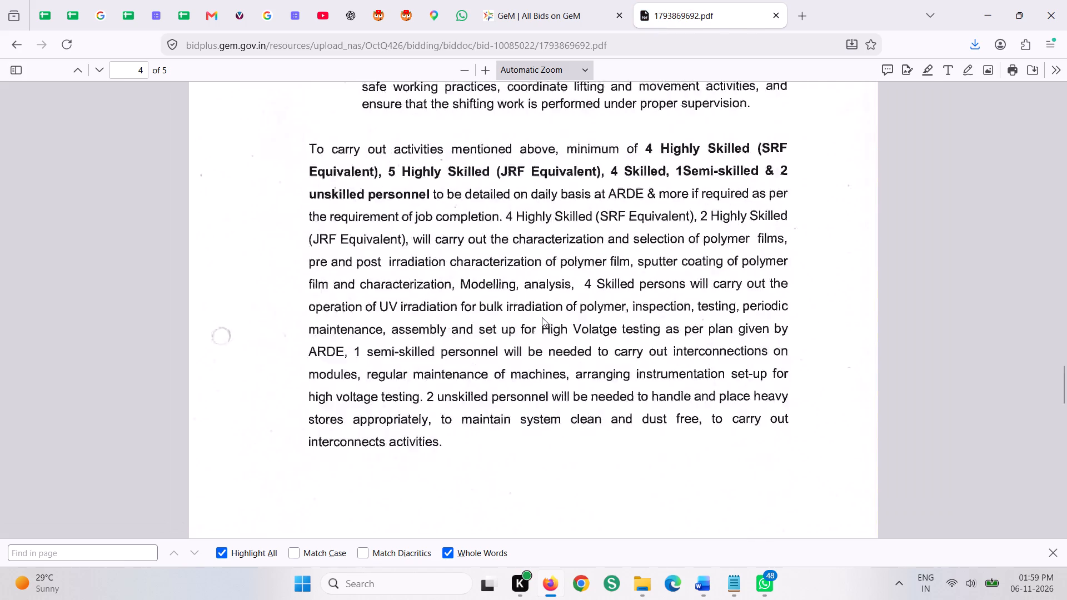
{"action": "scroll", "coordinate": [542, 317], "scroll_direction": "up", "scroll_amount": 14}
{"action": "scroll", "coordinate": [420, 319], "scroll_direction": "down", "scroll_amount": 1}
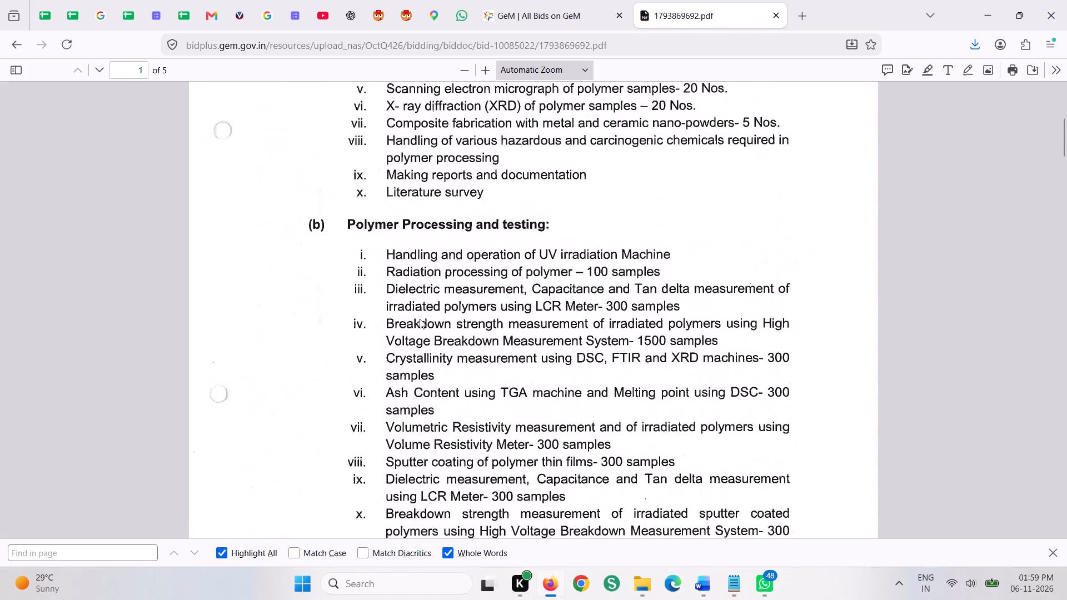
{"action": "scroll", "coordinate": [420, 319], "scroll_direction": "down", "scroll_amount": 3}
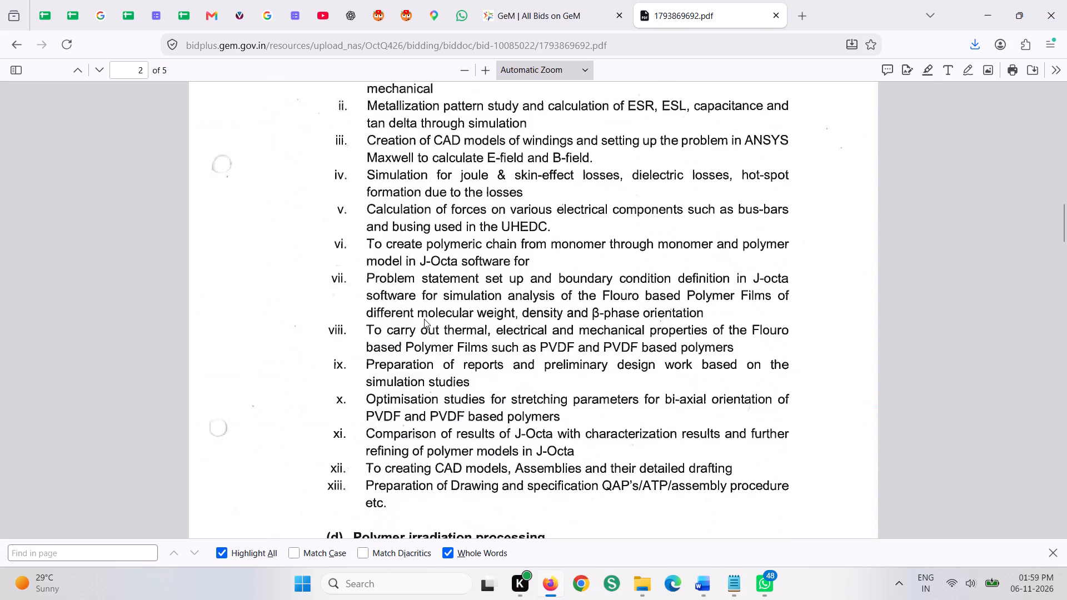
{"action": "scroll", "coordinate": [424, 319], "scroll_direction": "up", "scroll_amount": 1}
{"action": "scroll", "coordinate": [424, 319], "scroll_direction": "down", "scroll_amount": 5}
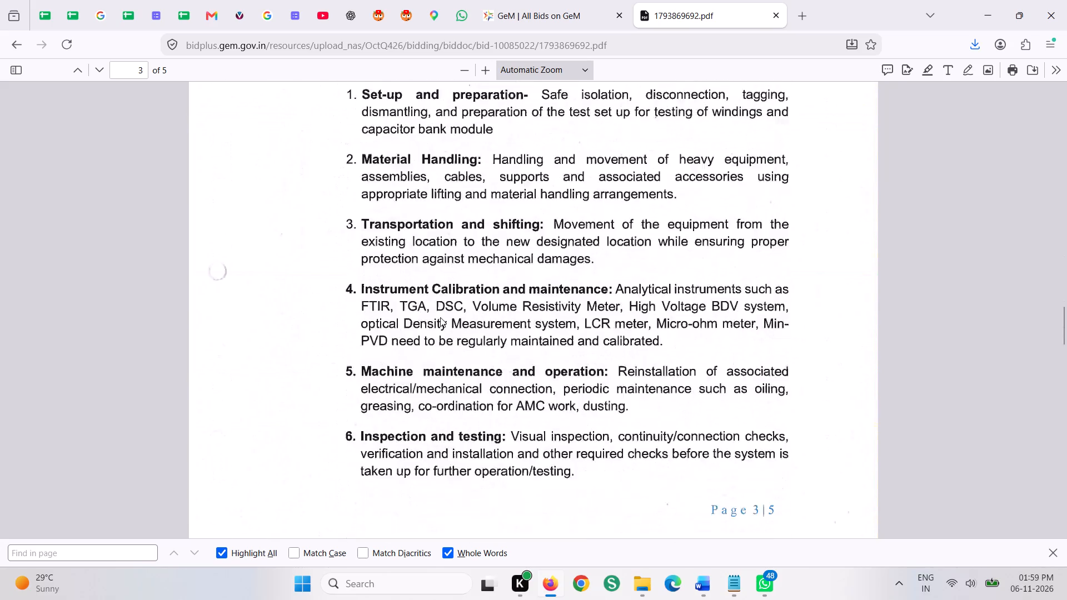
{"action": "scroll", "coordinate": [440, 317], "scroll_direction": "down", "scroll_amount": 5}
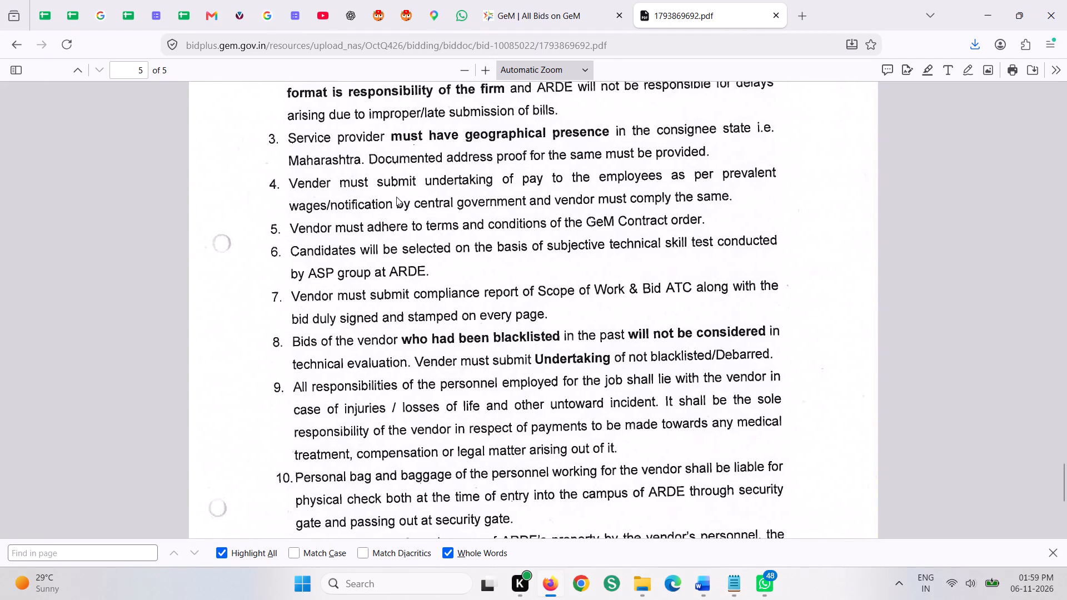
{"action": "scroll", "coordinate": [428, 202], "scroll_direction": "up", "scroll_amount": 1}
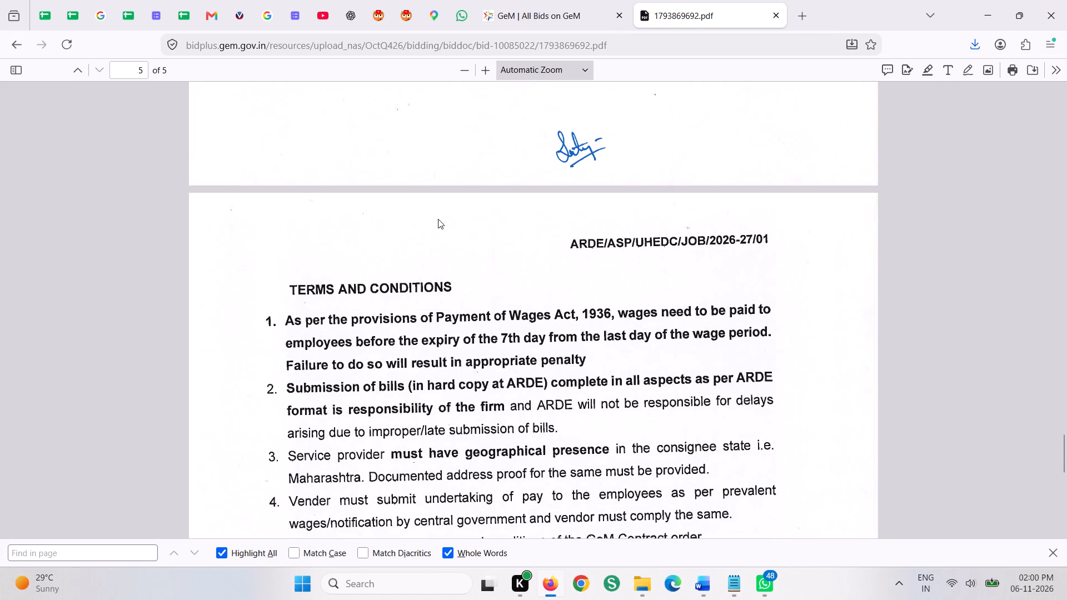
{"action": "scroll", "coordinate": [461, 247], "scroll_direction": "down", "scroll_amount": 1}
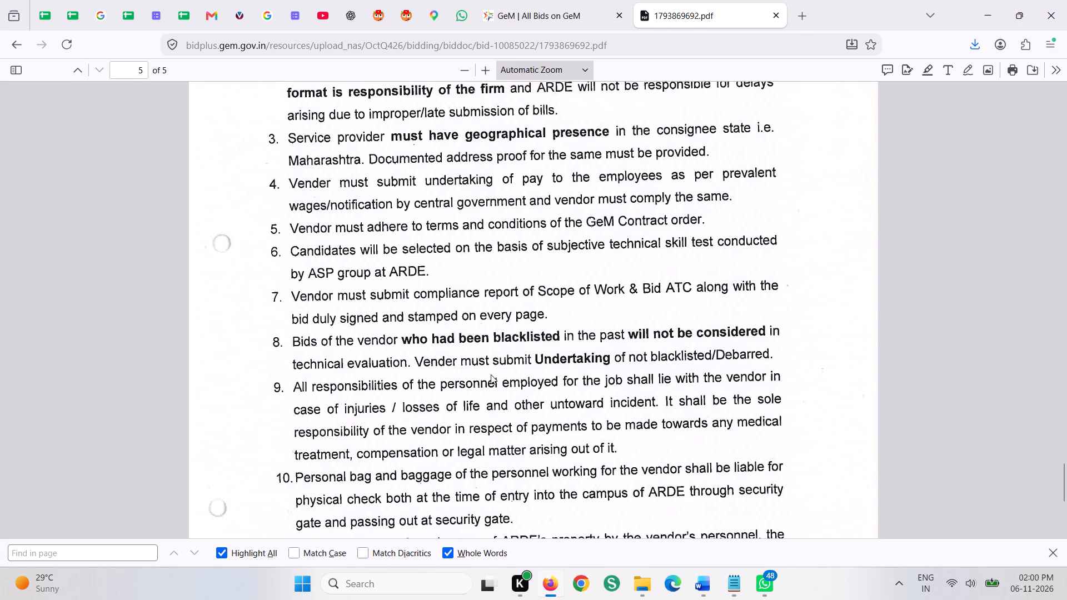
Add the list line "7.BLACKLIST UNDERTAKING" to the REQUIRED DOCUMENTS document in Word.
{"action": "key", "text": "alt+Tab"}
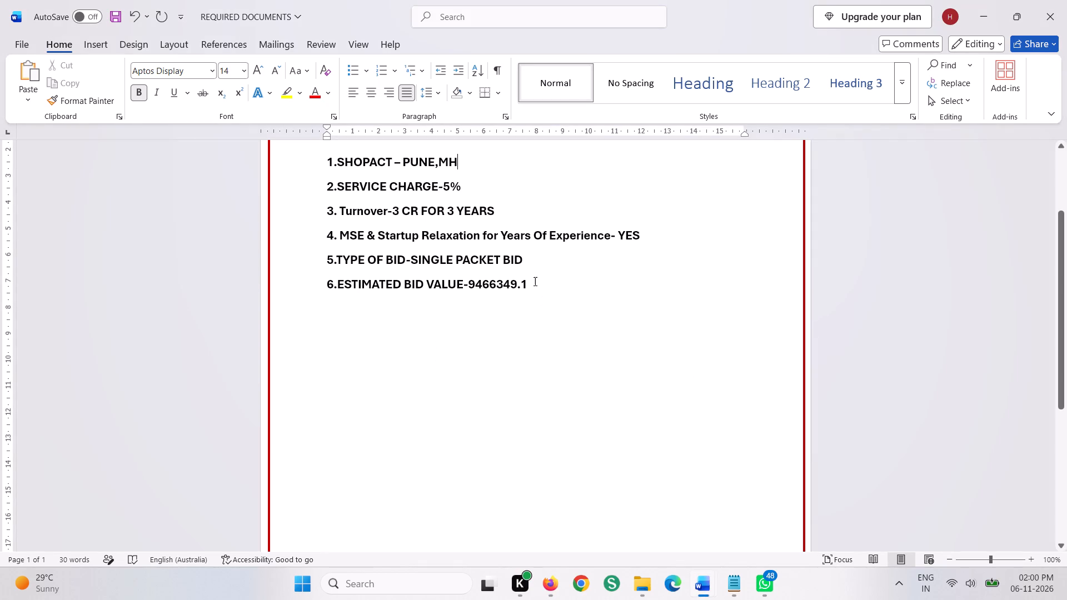
{"action": "left_click", "coordinate": [534, 281]}
{"action": "key", "text": "Return"}
{"action": "type", "text": "7."}
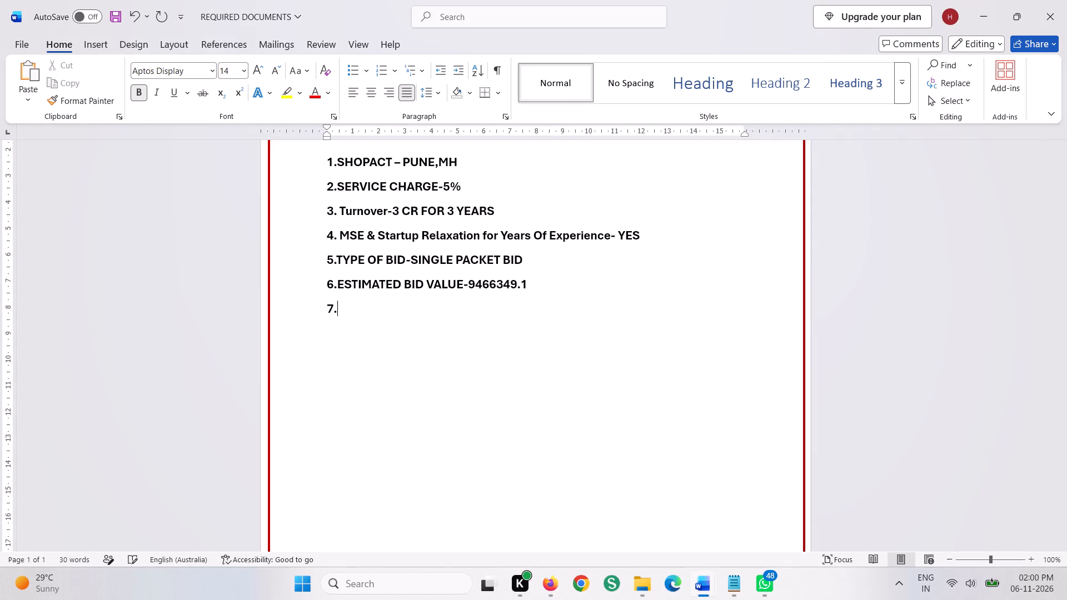
{"action": "type", "text": "BLACKLSIT"}
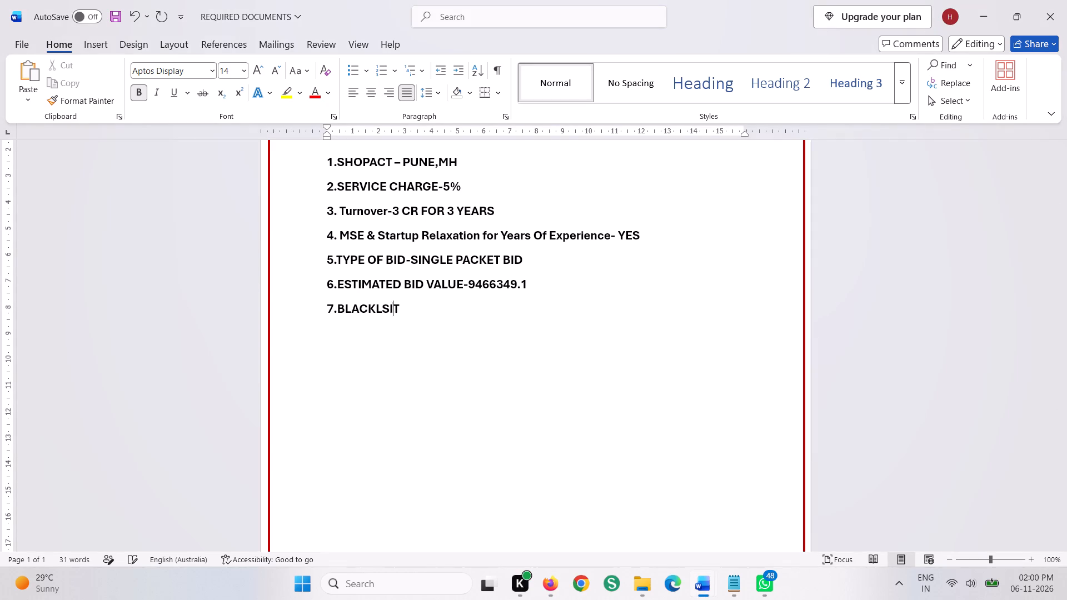
{"action": "key", "text": "space"}
{"action": "key", "text": "BackSpace"}
{"action": "key", "text": "BackSpace"}
{"action": "key", "text": "BackSpace"}
{"action": "key", "text": "BackSpace"}
{"action": "type", "text": "IST"}
{"action": "key", "text": "space"}
{"action": "type", "text": "UNDERTAKING"}
{"action": "key", "text": "space"}
Start list line "8." and copy a screenshot of clause 4, on the pay undertaking, from the attachment's Terms and Conditions.
{"action": "key", "text": "Return"}
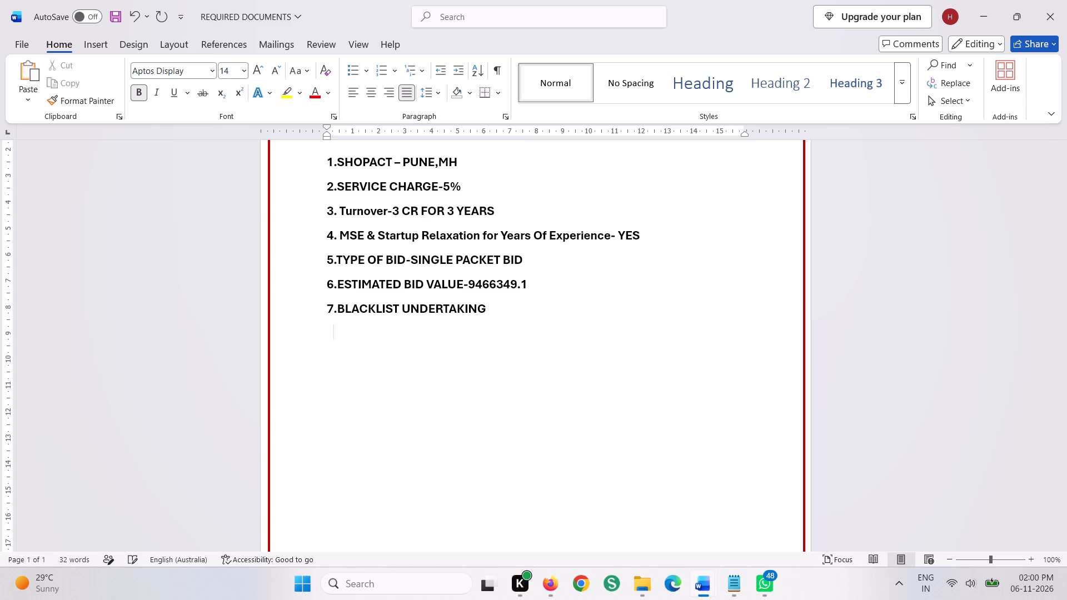
{"action": "type", "text": "8."}
{"action": "key", "text": "alt+Tab"}
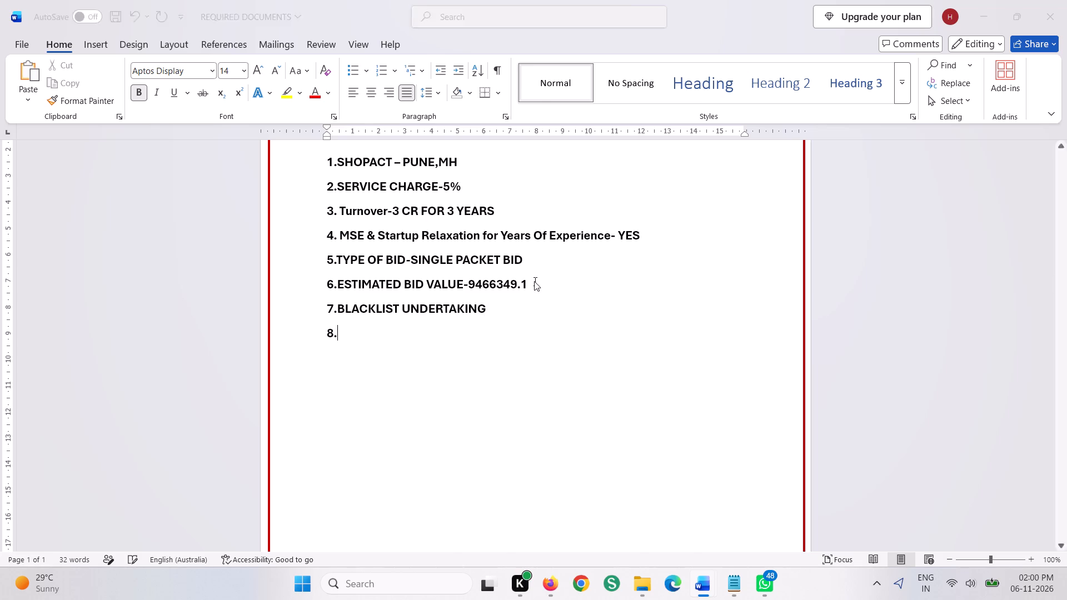
{"action": "scroll", "coordinate": [454, 346], "scroll_direction": "down", "scroll_amount": 1}
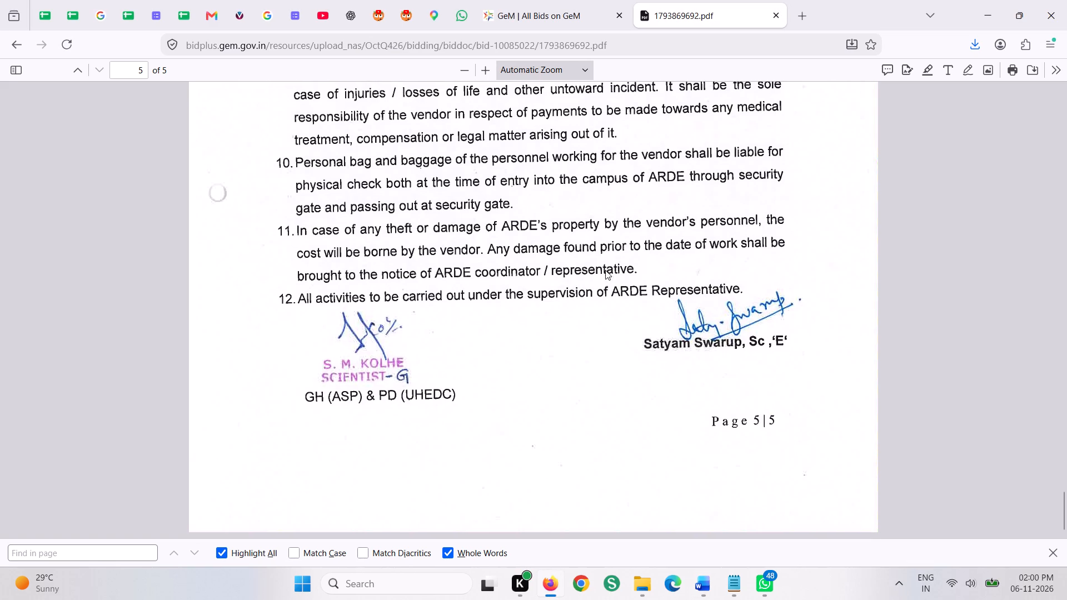
{"action": "scroll", "coordinate": [601, 284], "scroll_direction": "up", "scroll_amount": 1}
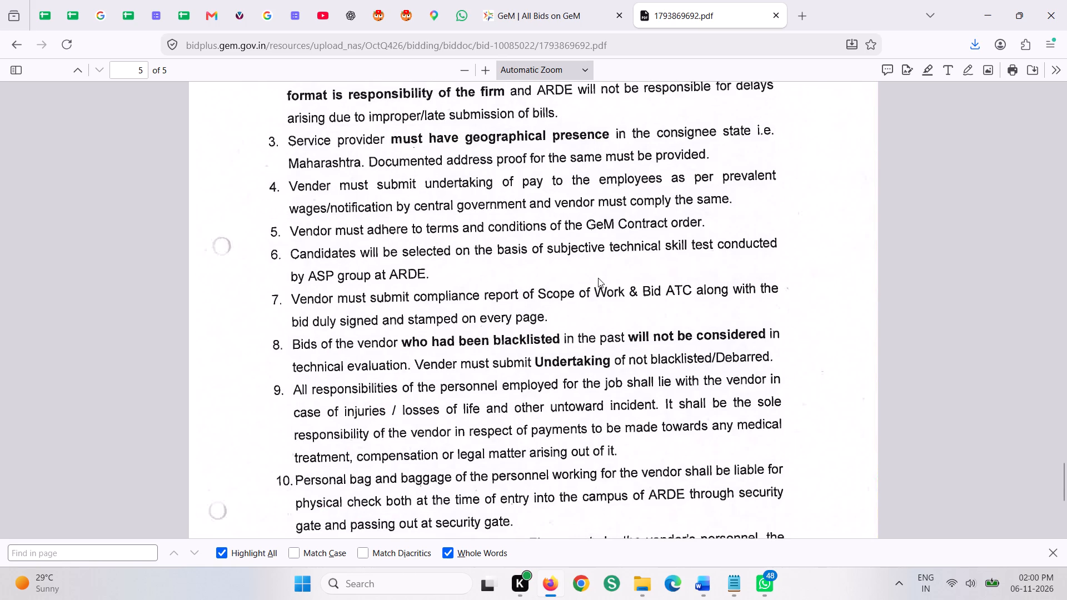
{"action": "scroll", "coordinate": [598, 278], "scroll_direction": "up", "scroll_amount": 1}
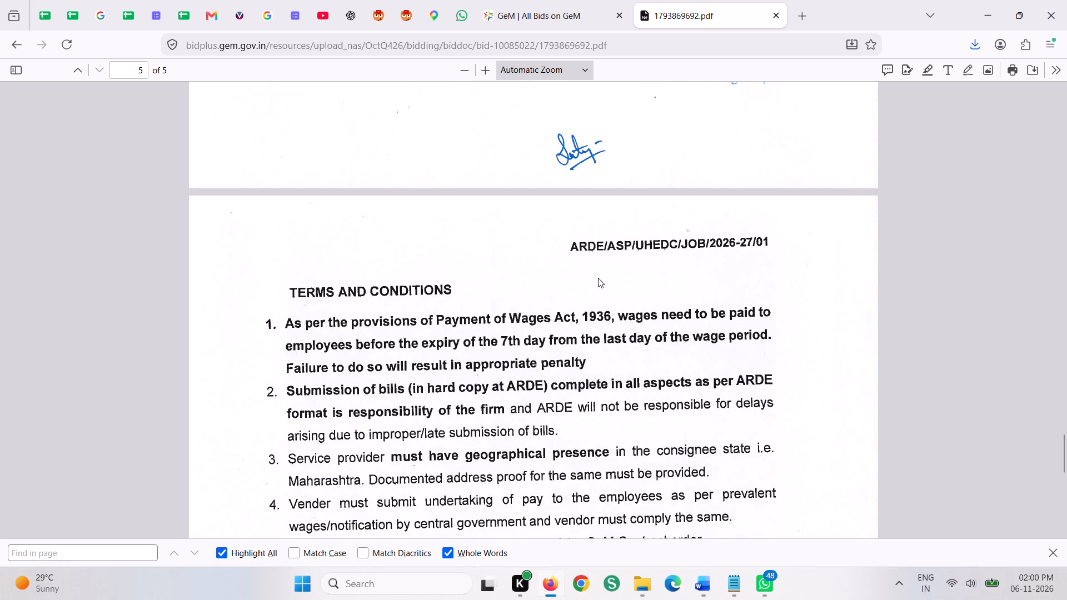
{"action": "scroll", "coordinate": [598, 278], "scroll_direction": "down", "scroll_amount": 1}
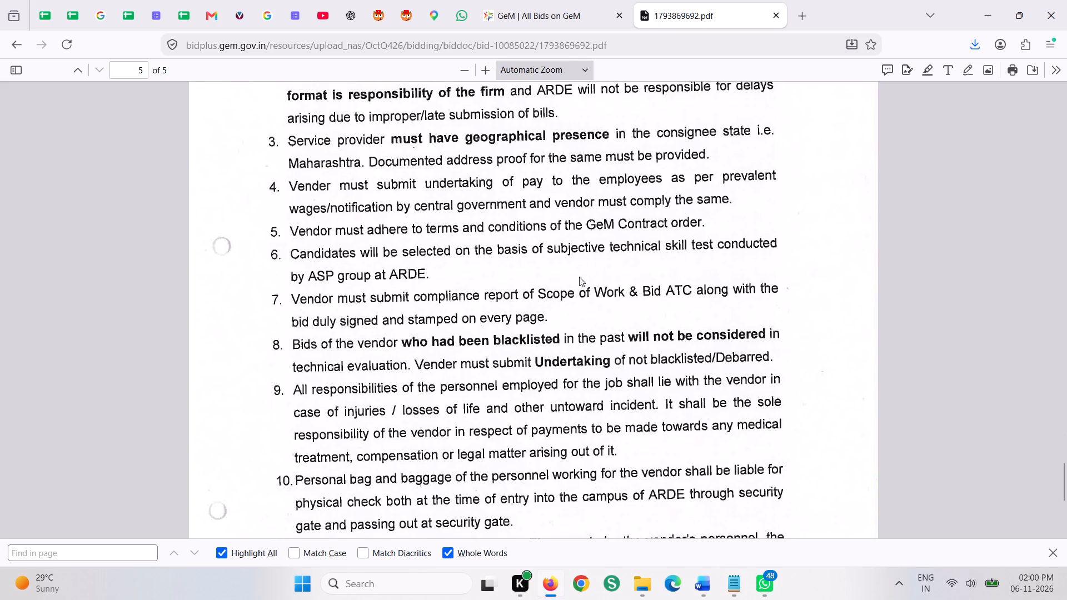
{"action": "key", "text": "ctrl+shift+s"}
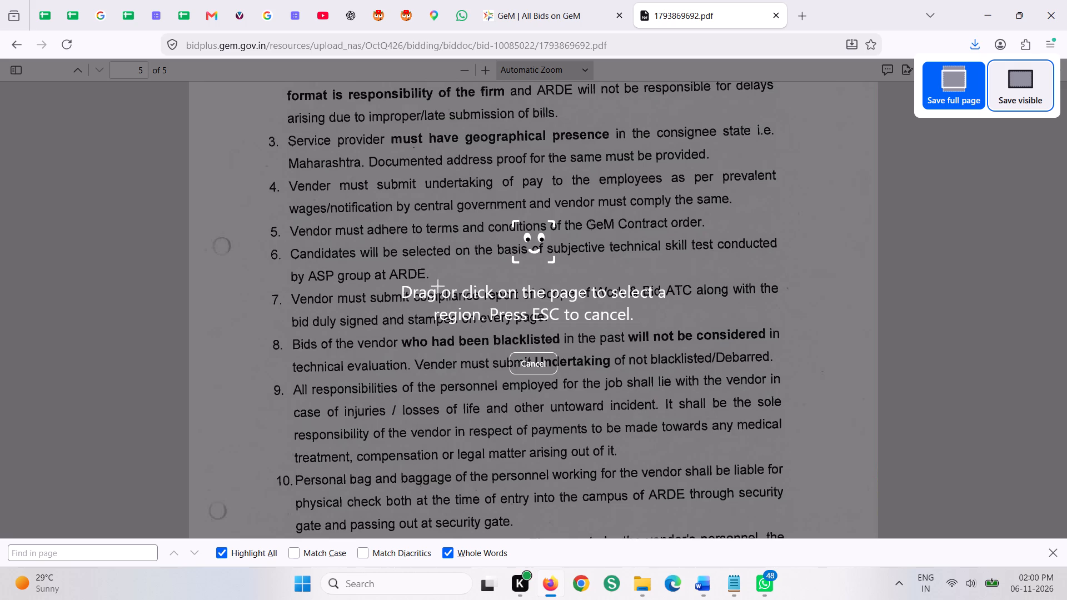
{"action": "left_click_drag", "start_coordinate": [235, 156], "coordinate": [855, 252]}
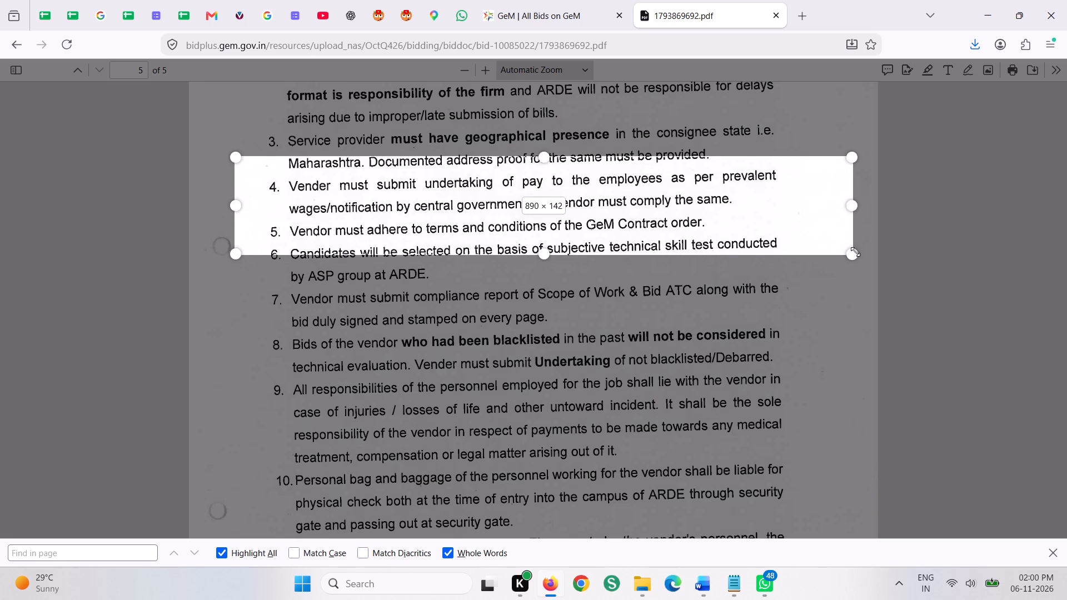
{"action": "left_click_drag", "start_coordinate": [855, 252], "coordinate": [855, 251]}
{"action": "left_click", "coordinate": [759, 278]}
Replace the earlier Google image search with one on the captured clause 4 screenshot.
{"action": "left_click", "coordinate": [275, 23]}
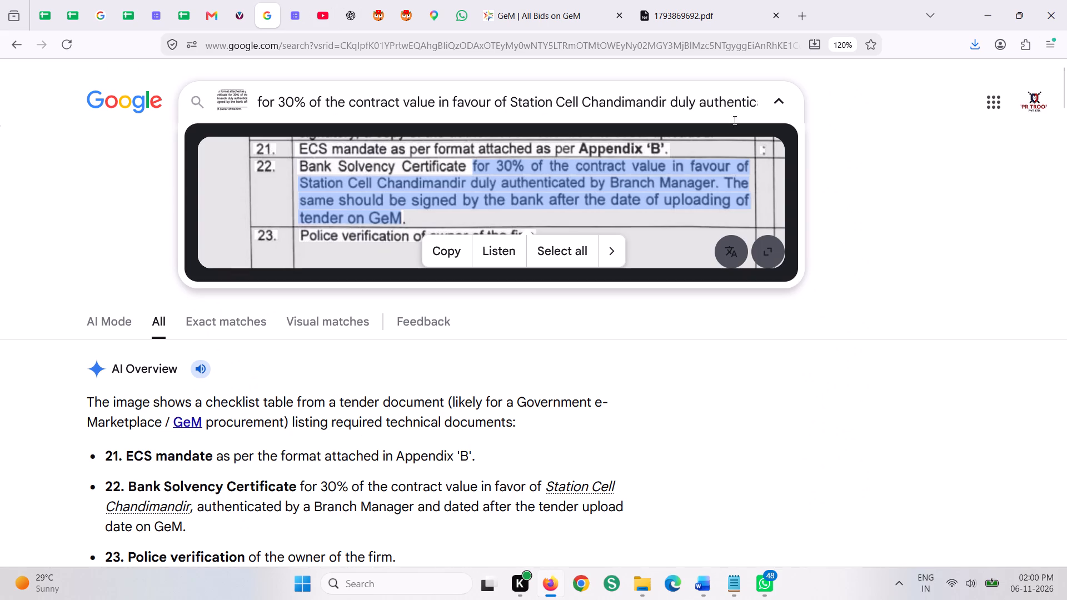
{"action": "left_click", "coordinate": [784, 94]}
{"action": "left_click", "coordinate": [740, 99]}
{"action": "left_click", "coordinate": [560, 323]}
{"action": "key", "text": "ctrl+v"}
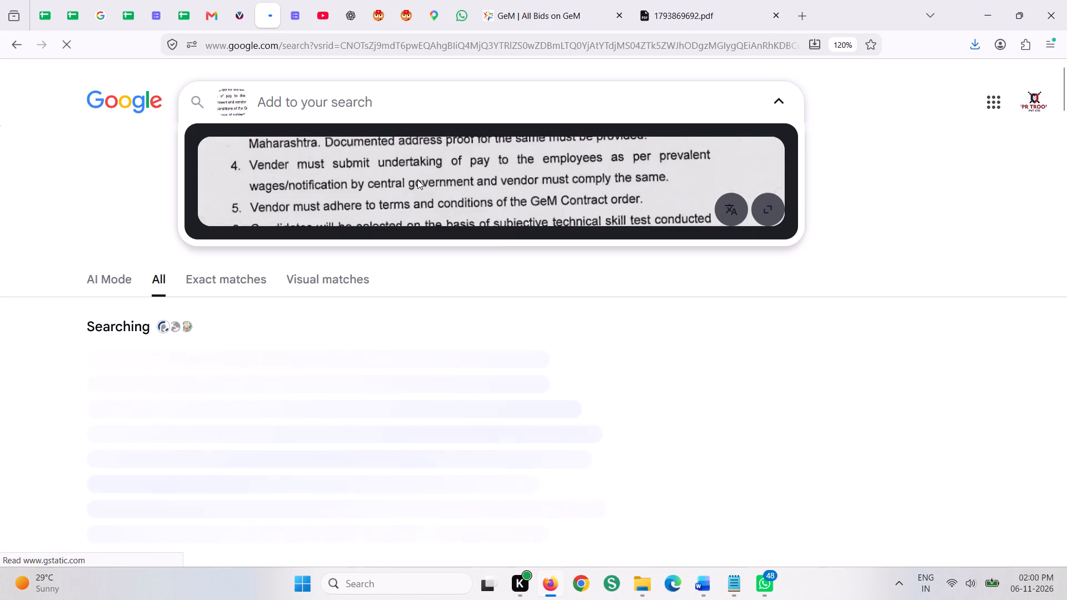
Copy clause 4's text from "undertaking of pay" to "comply the same" out of the searched image and paste it as line 8.
{"action": "left_click", "coordinate": [388, 160]}
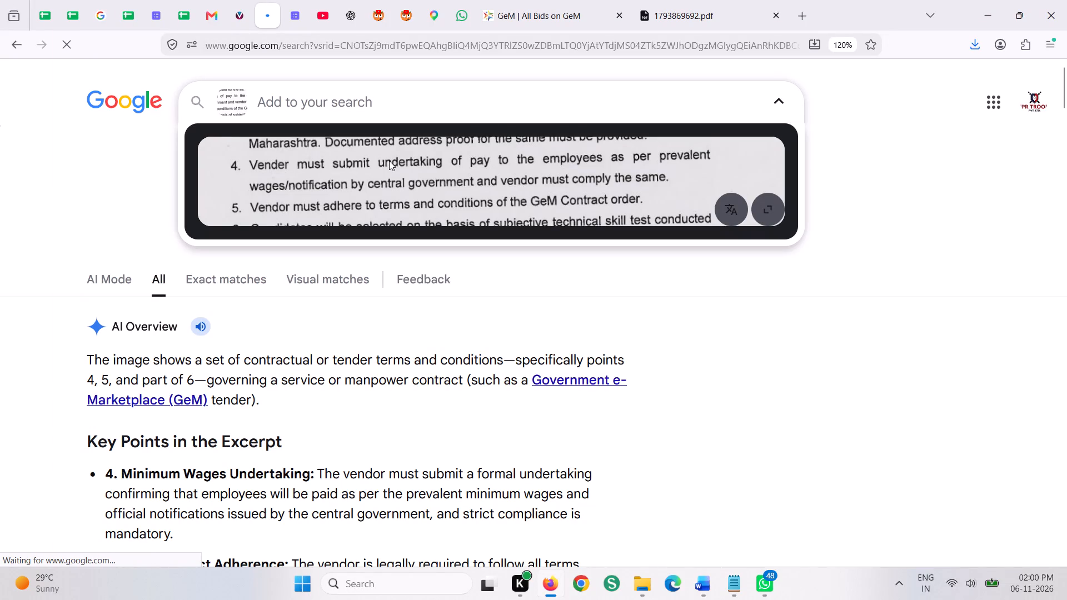
{"action": "left_click", "coordinate": [390, 163]}
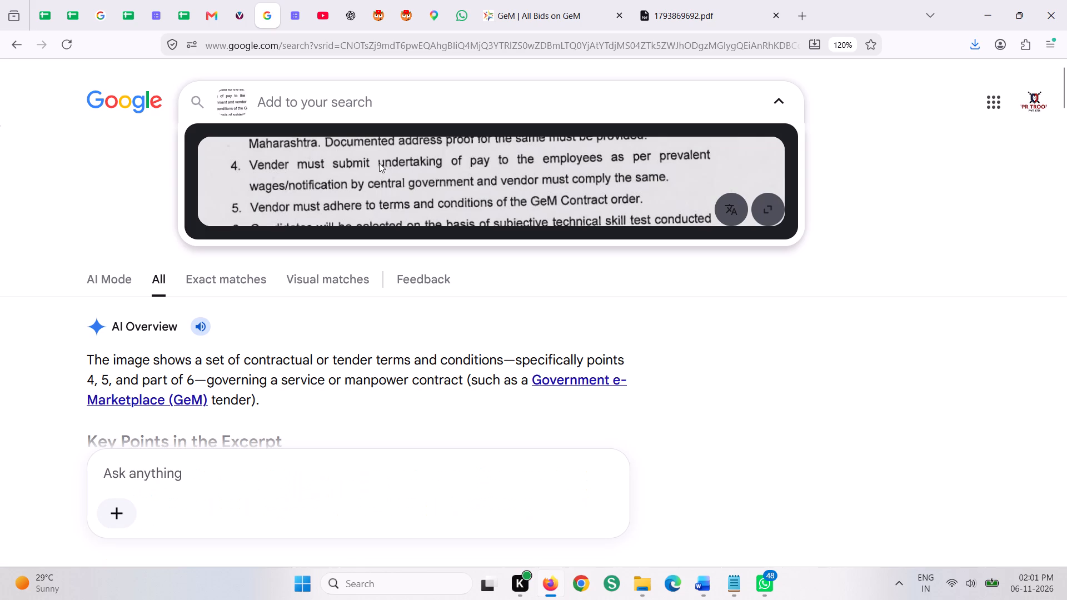
{"action": "left_click", "coordinate": [380, 162]}
{"action": "left_click_drag", "start_coordinate": [380, 162], "coordinate": [657, 172]}
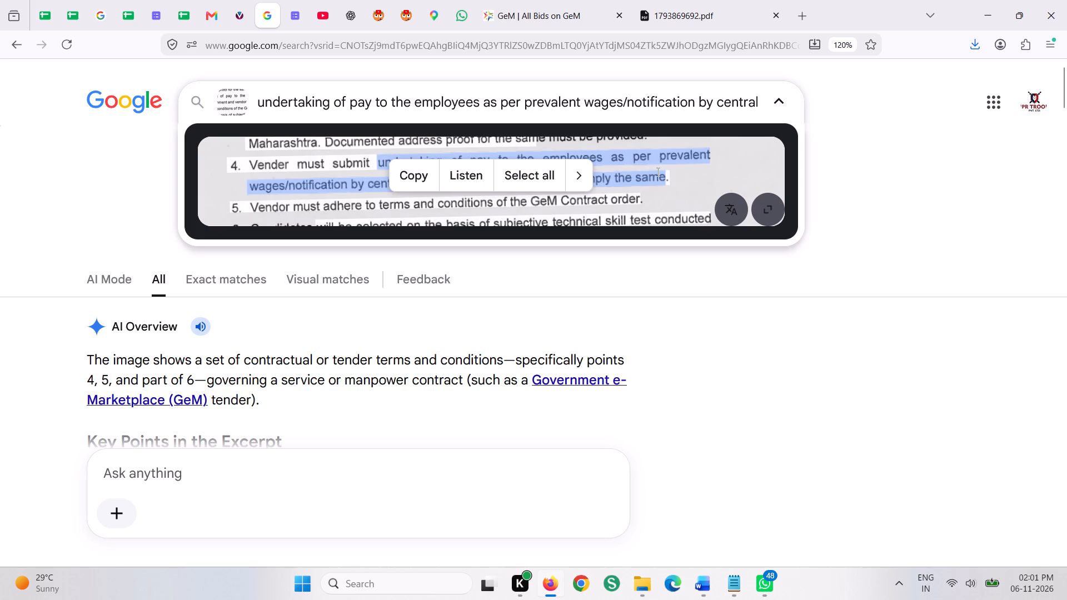
{"action": "left_click", "coordinate": [418, 173]}
{"action": "key", "text": "alt+Tab"}
{"action": "left_click", "coordinate": [413, 219]}
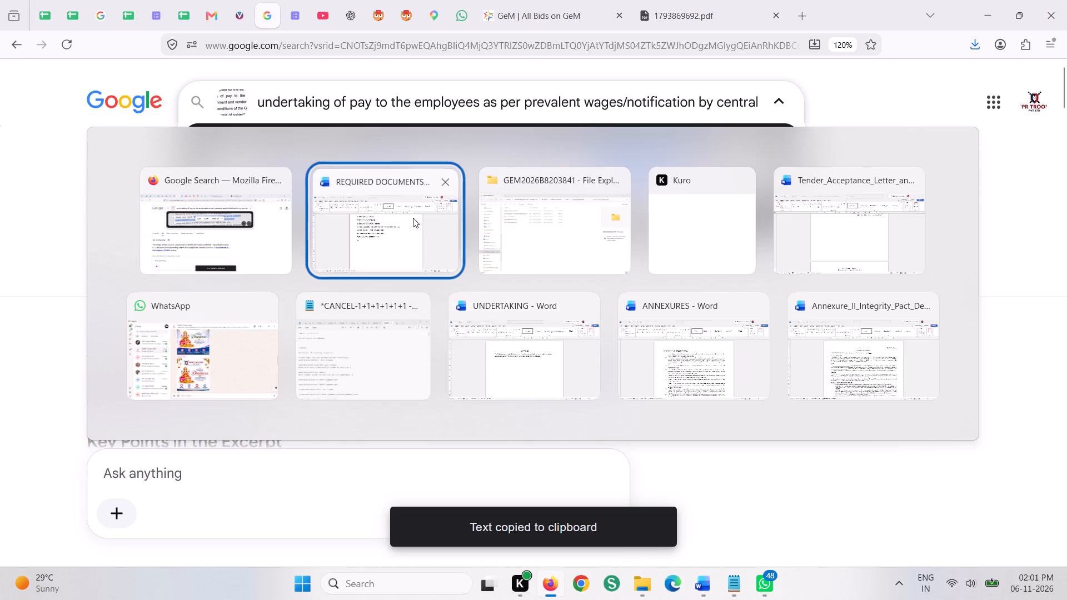
{"action": "key", "text": "ctrl+v"}
Recheck the attachment's Terms and Conditions, then the bid document through to the buyer added terms on payment and service support.
{"action": "key", "text": "alt+Tab"}
{"action": "left_click", "coordinate": [727, 0]}
{"action": "scroll", "coordinate": [624, 187], "scroll_direction": "up", "scroll_amount": 1}
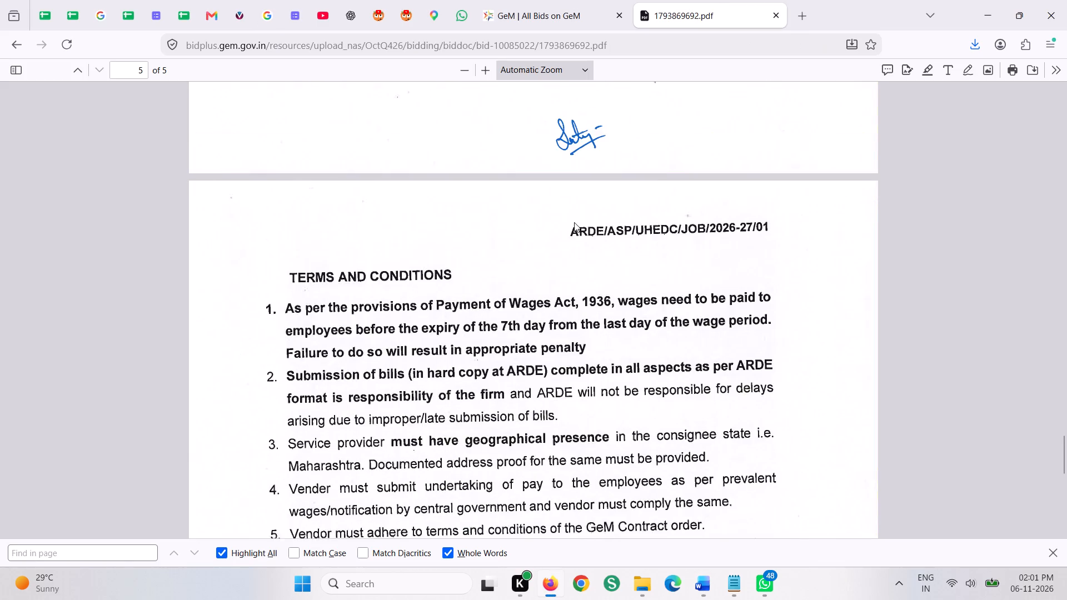
{"action": "scroll", "coordinate": [586, 256], "scroll_direction": "up", "scroll_amount": 5}
{"action": "scroll", "coordinate": [606, 282], "scroll_direction": "down", "scroll_amount": 18}
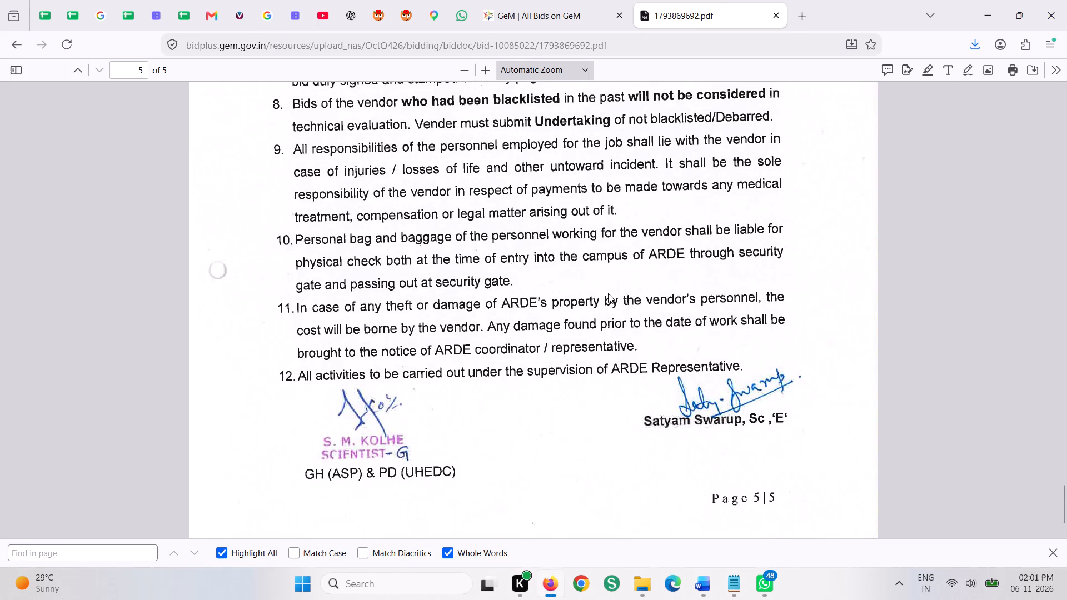
{"action": "scroll", "coordinate": [608, 293], "scroll_direction": "down", "scroll_amount": 1}
{"action": "left_click", "coordinate": [26, 48]}
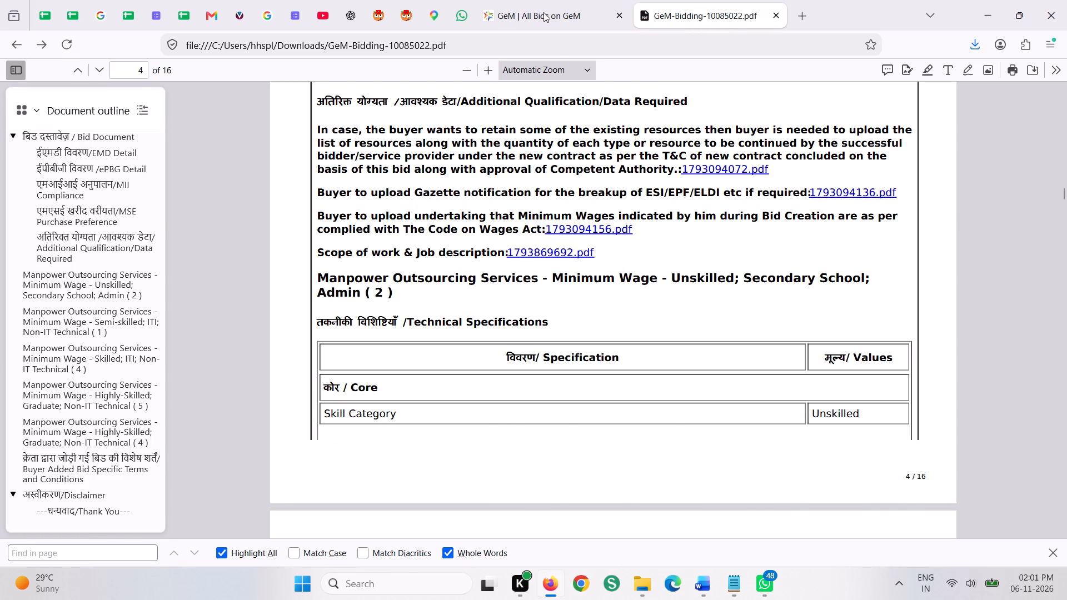
{"action": "left_click", "coordinate": [544, 12]}
{"action": "left_click", "coordinate": [742, 12]}
{"action": "scroll", "coordinate": [685, 449], "scroll_direction": "down", "scroll_amount": 5}
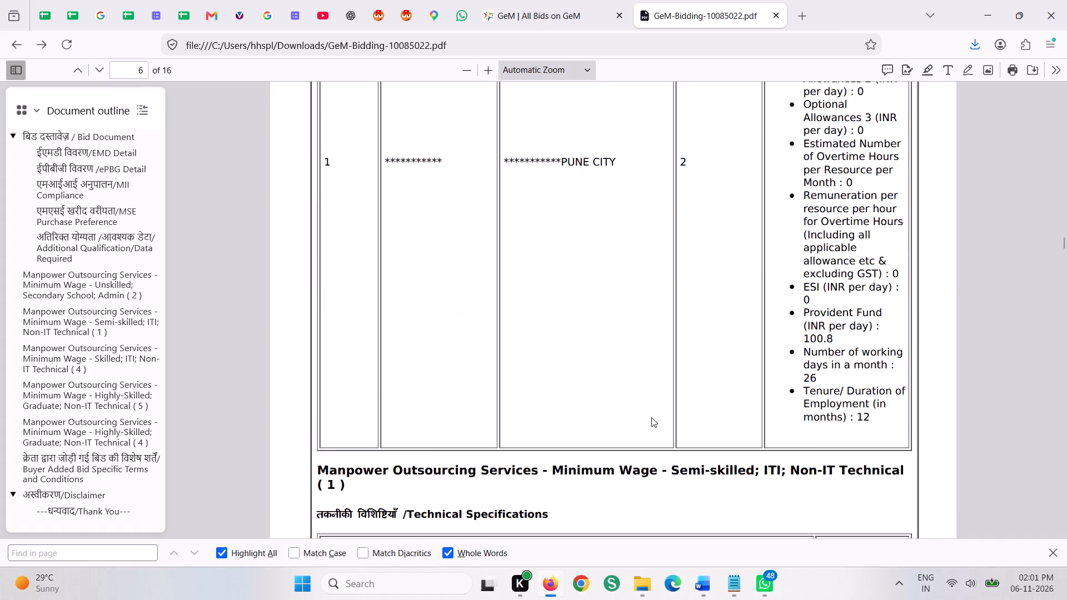
{"action": "scroll", "coordinate": [651, 417], "scroll_direction": "down", "scroll_amount": 20}
{"action": "scroll", "coordinate": [651, 417], "scroll_direction": "down", "scroll_amount": 8}
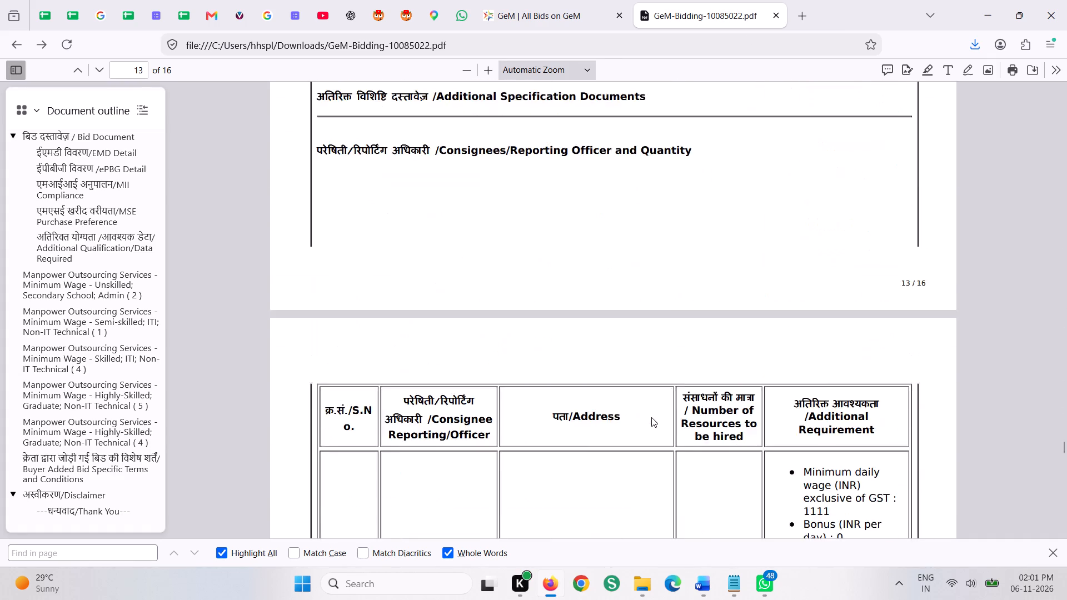
{"action": "scroll", "coordinate": [651, 417], "scroll_direction": "down", "scroll_amount": 7}
{"action": "scroll", "coordinate": [646, 414], "scroll_direction": "up", "scroll_amount": 6}
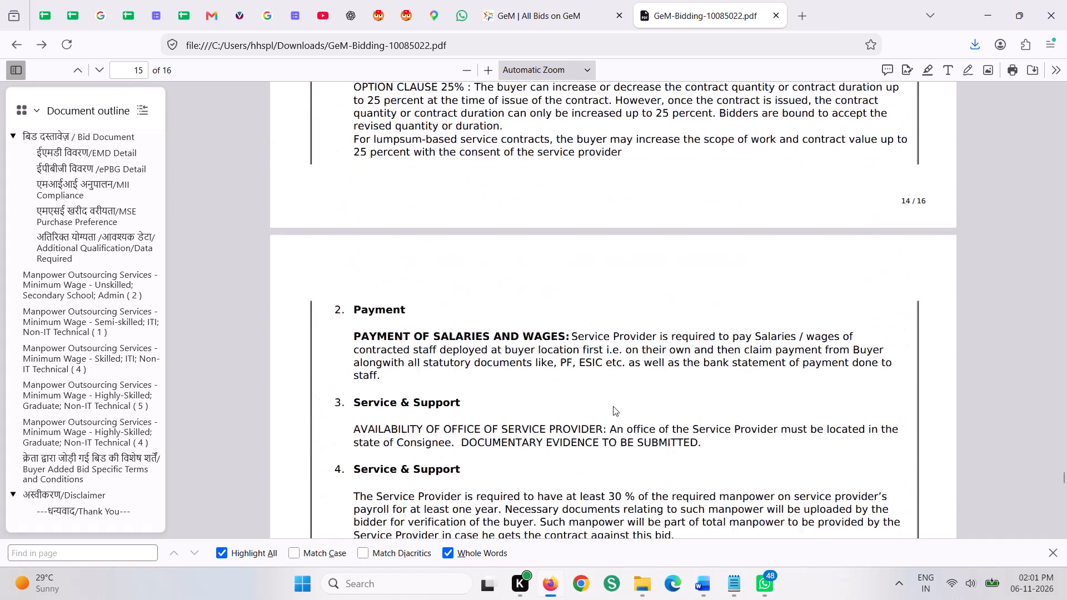
Switch to the REQUIRED DOCUMENTS file in Word and export it as a PDF named REQUIRED DOCUMENTS into DEV1's GEM2026B8203841 folder.
{"action": "left_click", "coordinate": [696, 583]}
{"action": "left_click", "coordinate": [412, 521]}
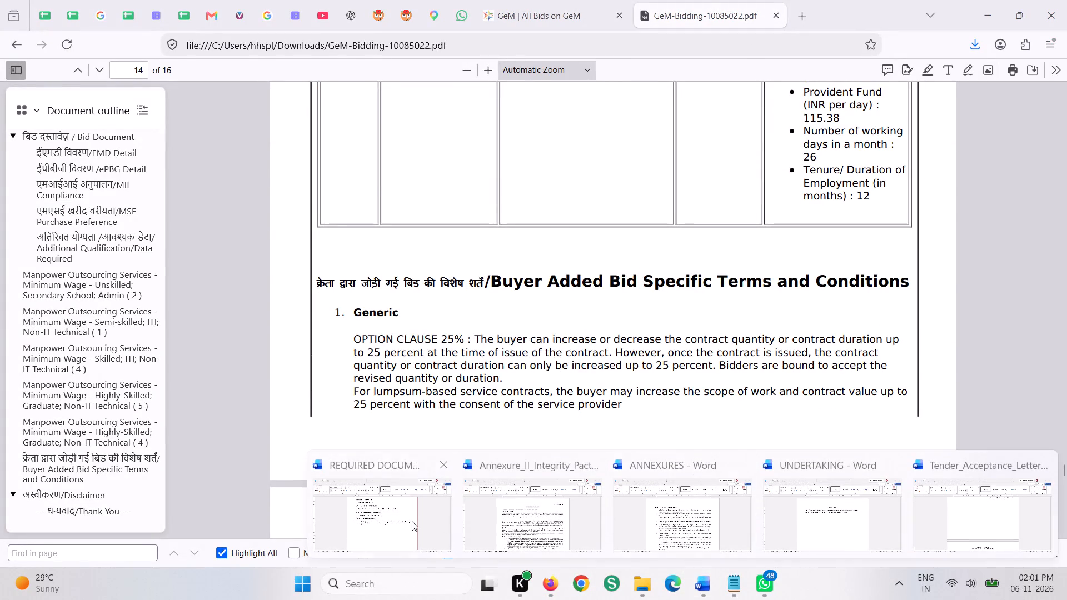
{"action": "scroll", "coordinate": [466, 446], "scroll_direction": "up", "scroll_amount": 2}
{"action": "left_click", "coordinate": [21, 44]}
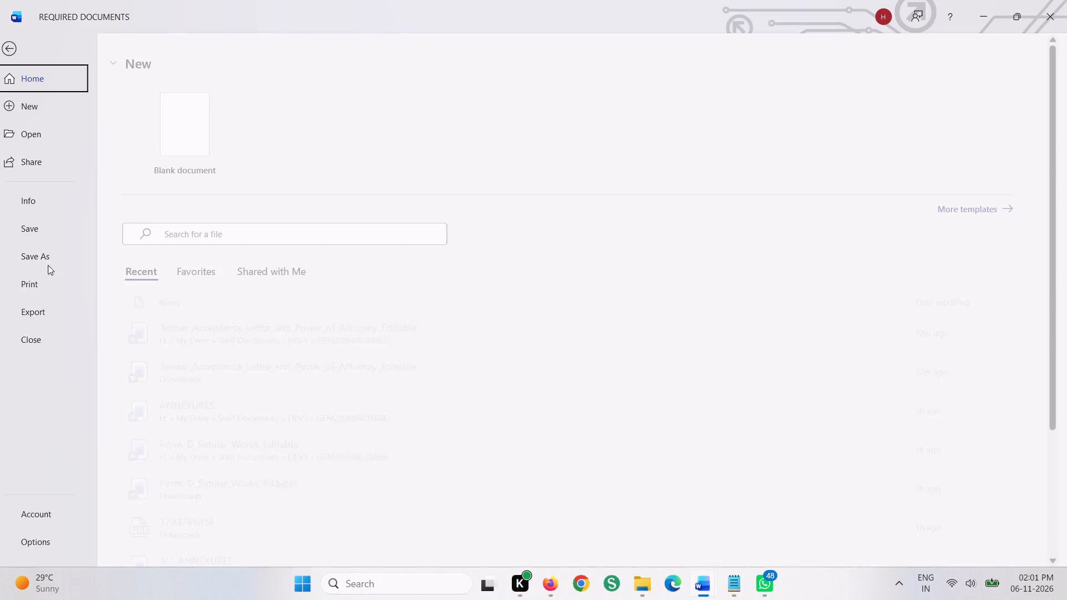
{"action": "left_click", "coordinate": [39, 318]}
{"action": "left_click", "coordinate": [375, 188]}
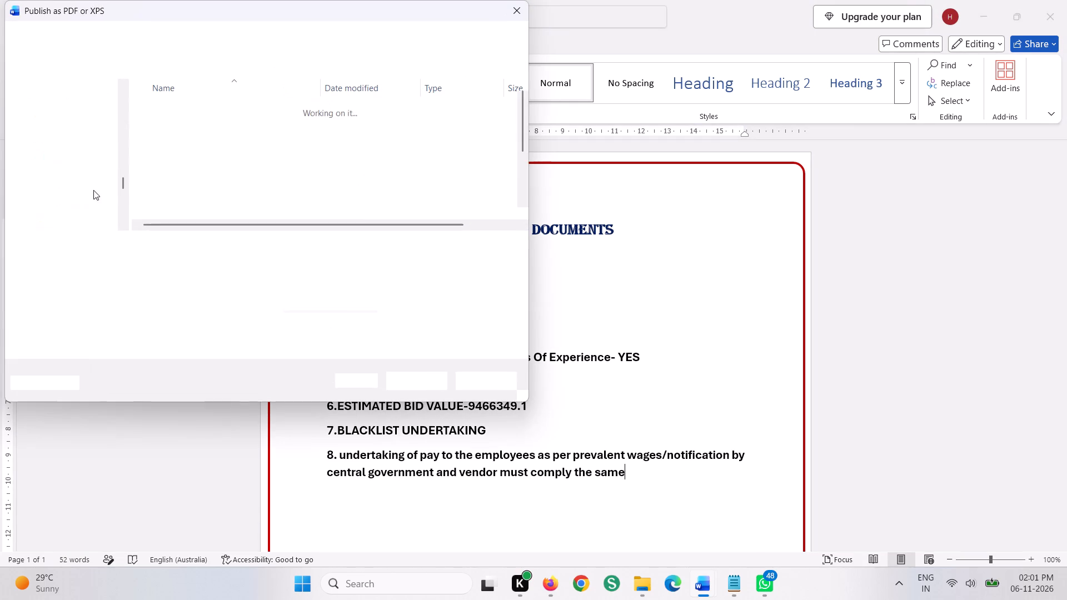
{"action": "scroll", "coordinate": [82, 187], "scroll_direction": "up", "scroll_amount": 11}
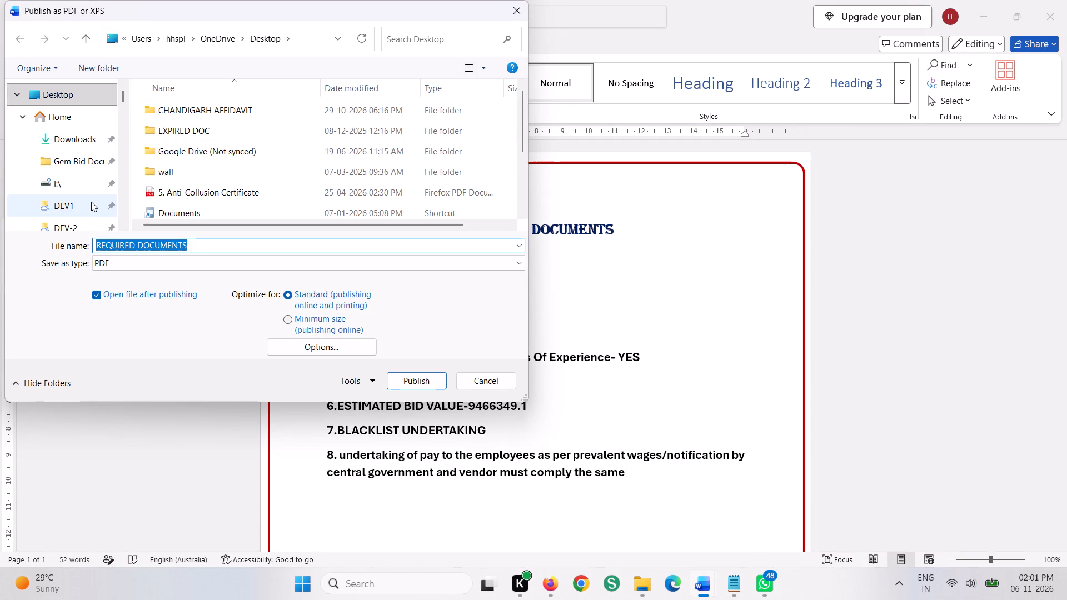
{"action": "left_click", "coordinate": [76, 206]}
{"action": "scroll", "coordinate": [212, 163], "scroll_direction": "up", "scroll_amount": 9}
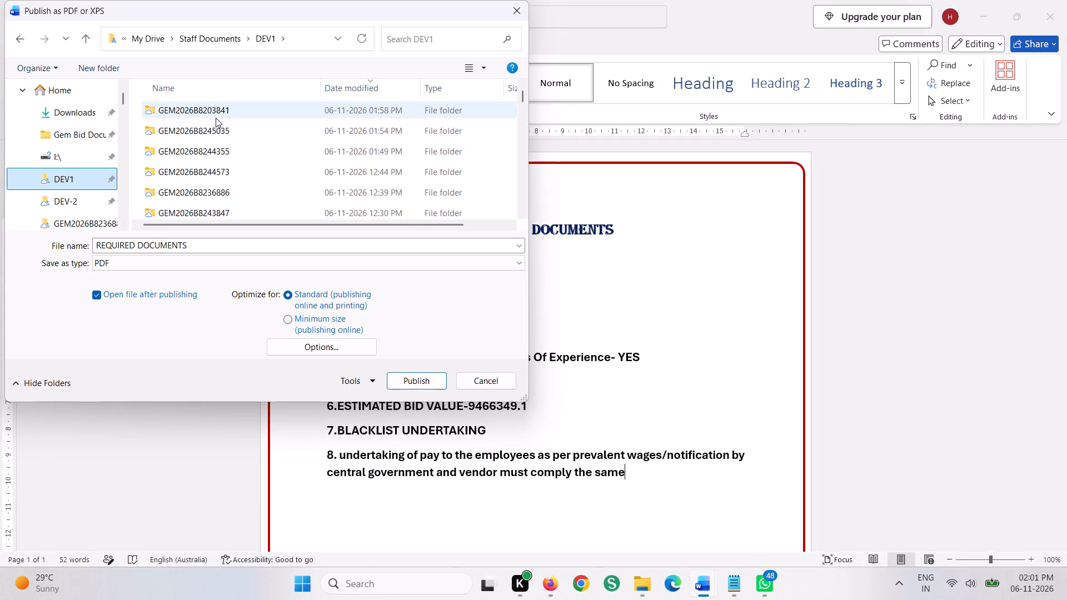
{"action": "double_click", "coordinate": [216, 118]}
{"action": "left_click", "coordinate": [212, 247]}
{"action": "left_click", "coordinate": [408, 382]}
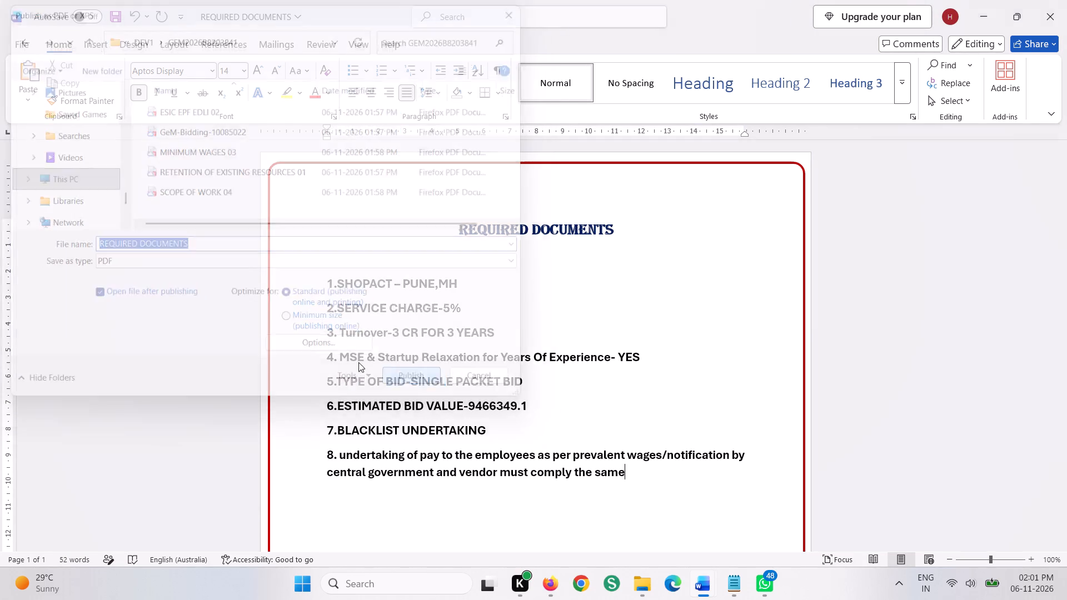
Close the published REQUIRED DOCUMENTS PDF in the browser and return to the GeM-Bidding-10085022 bid document.
{"action": "left_click", "coordinate": [832, 0]}
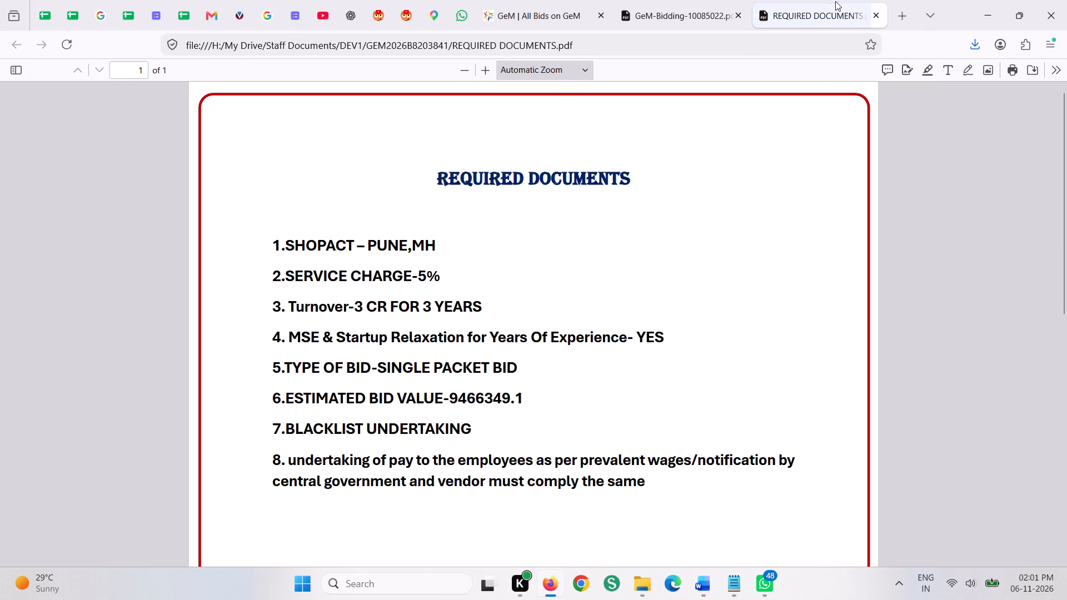
{"action": "left_click", "coordinate": [887, 12]}
{"action": "left_click", "coordinate": [868, 16]}
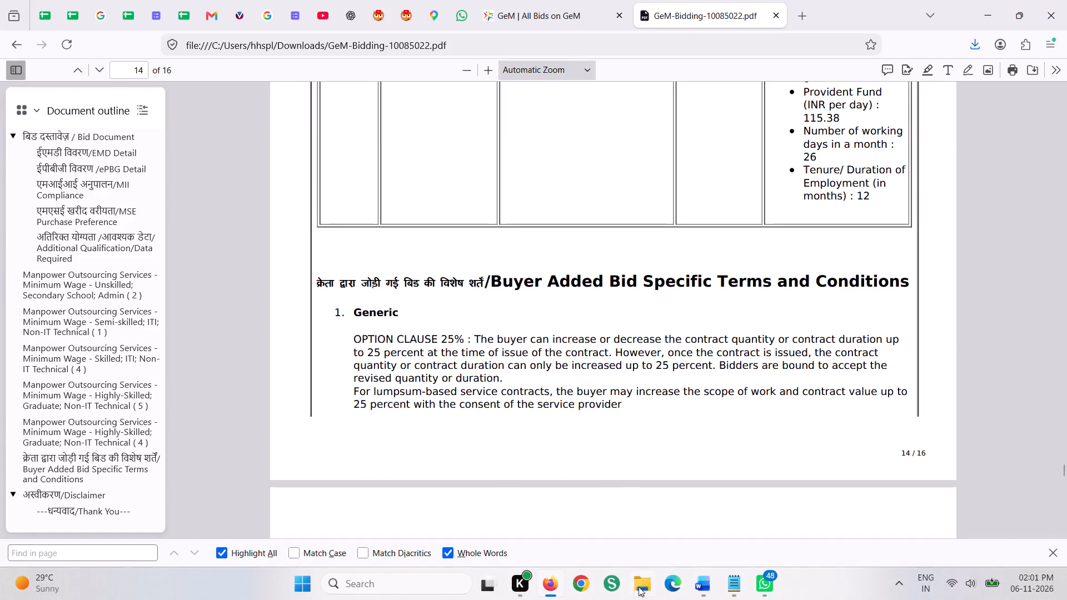
Switch to File Explorer, check the PDFs saved in the GEM2026B8203841 folder, and return to its parent folder DEV1.
{"action": "left_click", "coordinate": [639, 587]}
{"action": "left_click", "coordinate": [220, 151]}
{"action": "left_click", "coordinate": [217, 157]}
{"action": "left_click", "coordinate": [214, 180]}
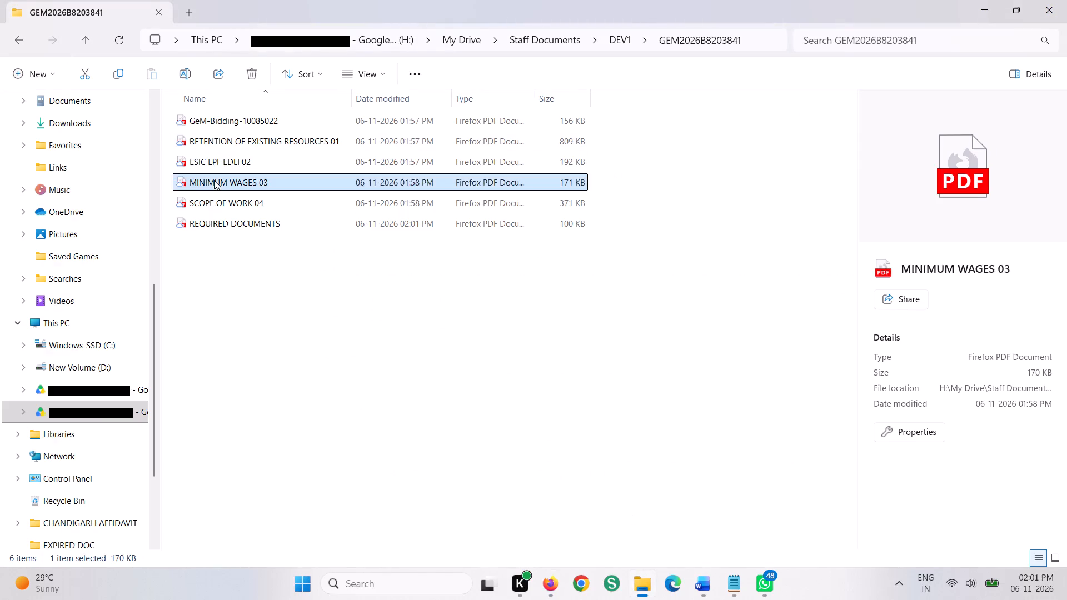
{"action": "left_click", "coordinate": [213, 198]}
{"action": "left_click", "coordinate": [210, 221]}
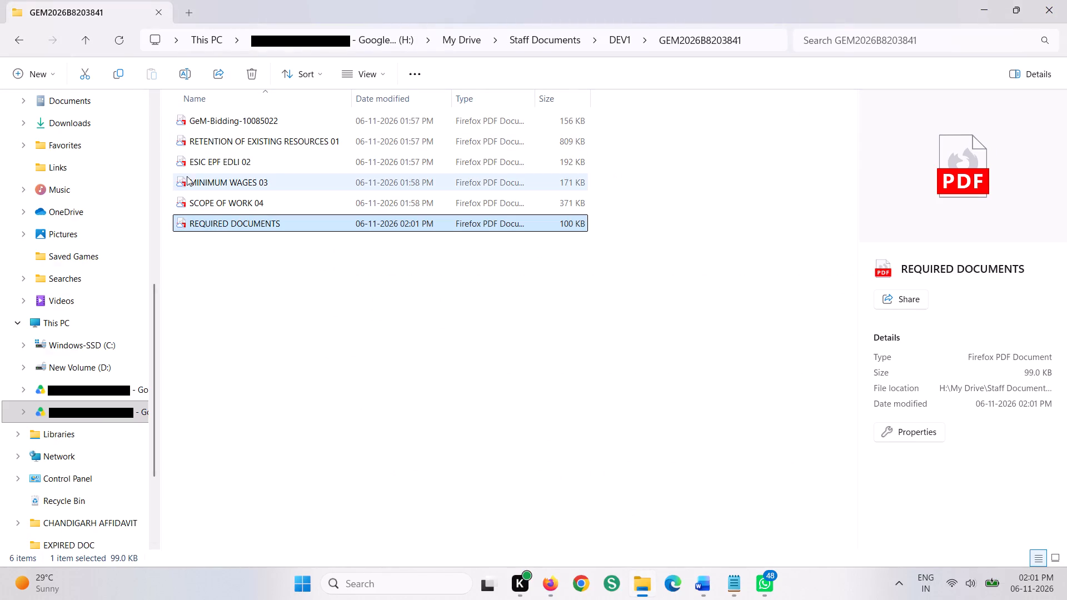
{"action": "left_click", "coordinate": [86, 43]}
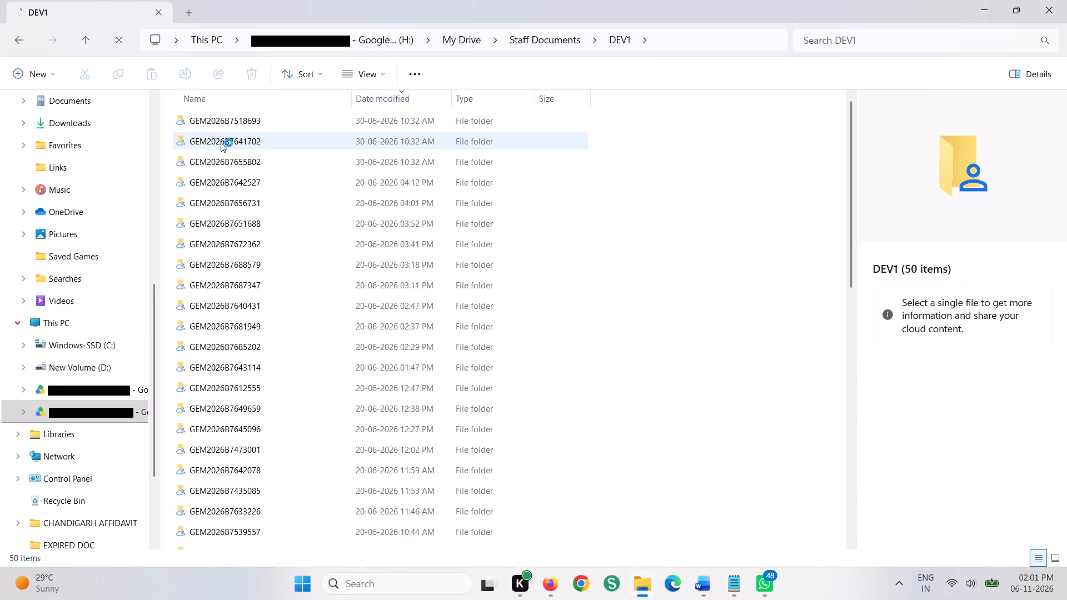
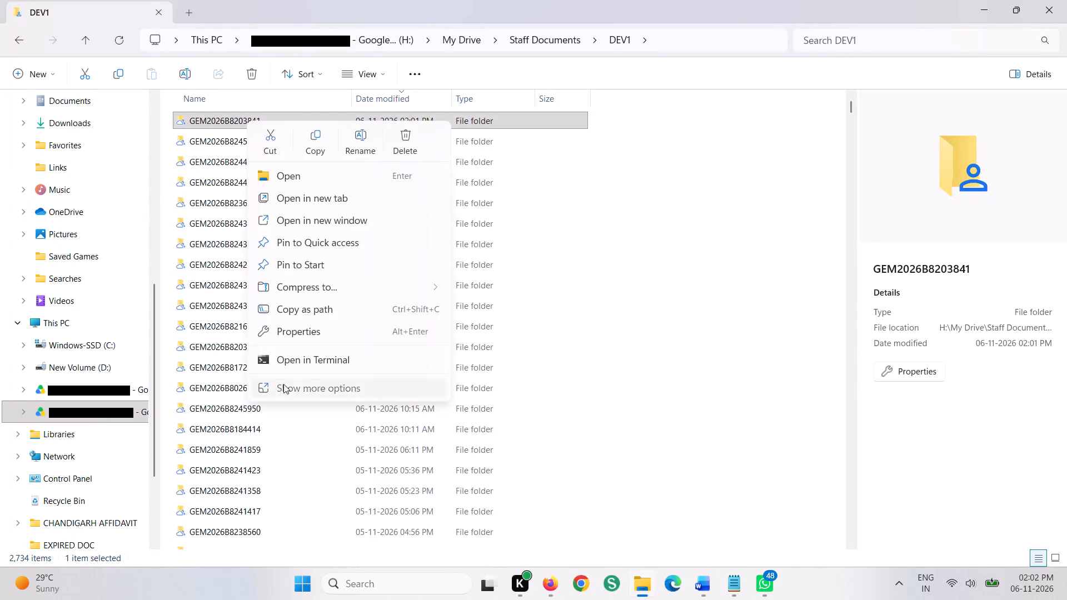
Copy the GEM2026B8203841 folder's Drive link and paste it as a file chip in row 352's Other Comment cell of the Daily Tender Sheet.
{"action": "left_click", "coordinate": [283, 384]}
{"action": "left_click", "coordinate": [290, 259]}
{"action": "left_click", "coordinate": [552, 578]}
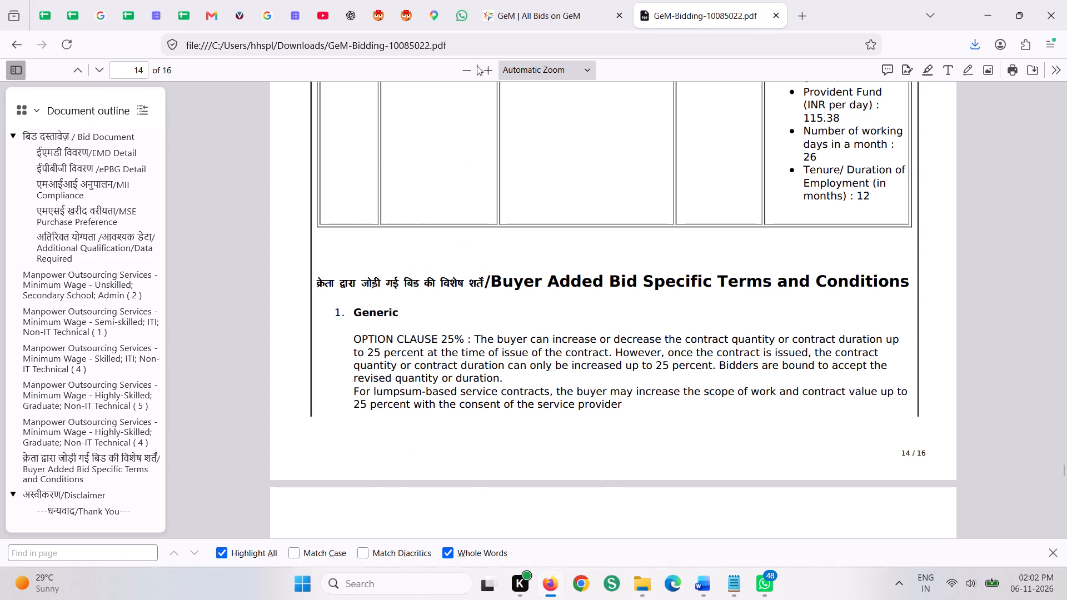
{"action": "left_click", "coordinate": [189, 18]}
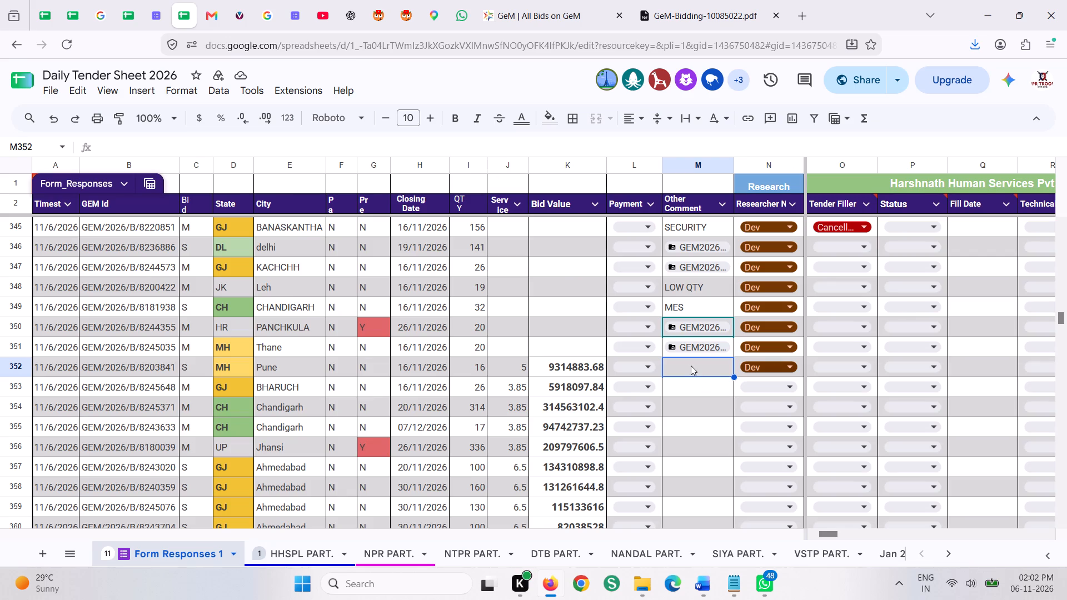
{"action": "double_click", "coordinate": [691, 366]}
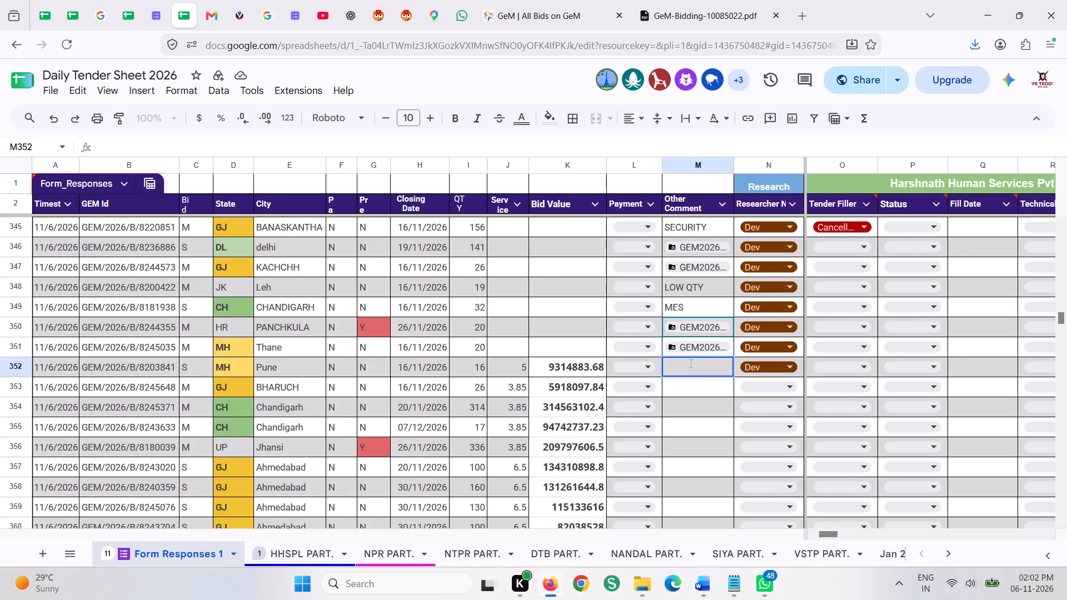
{"action": "key", "text": "ctrl+v"}
{"action": "key", "text": "Tab"}
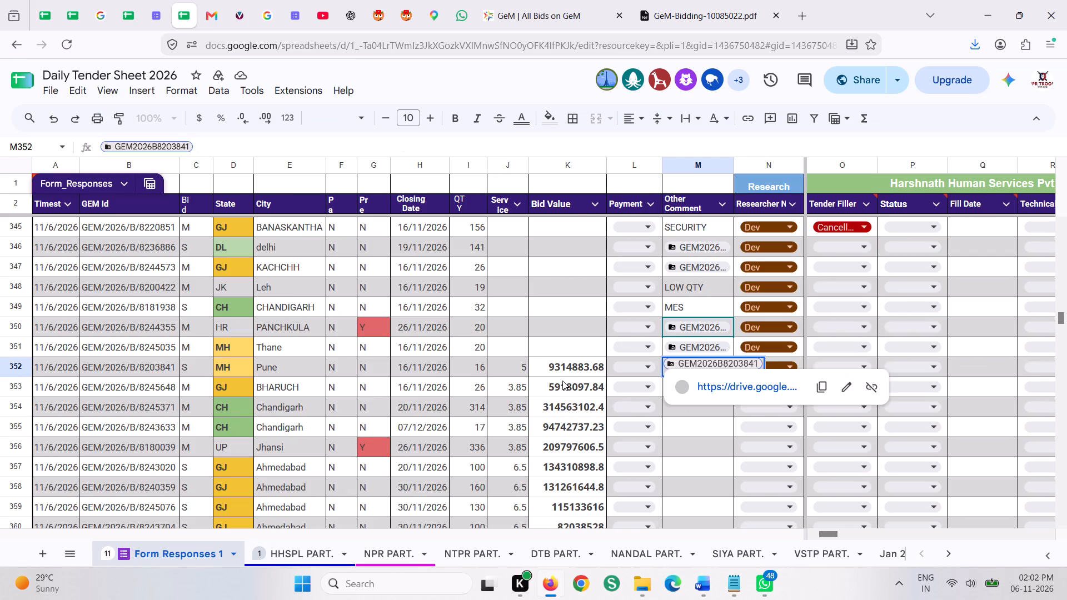
{"action": "left_click", "coordinate": [562, 381]}
{"action": "left_click", "coordinate": [700, 384]}
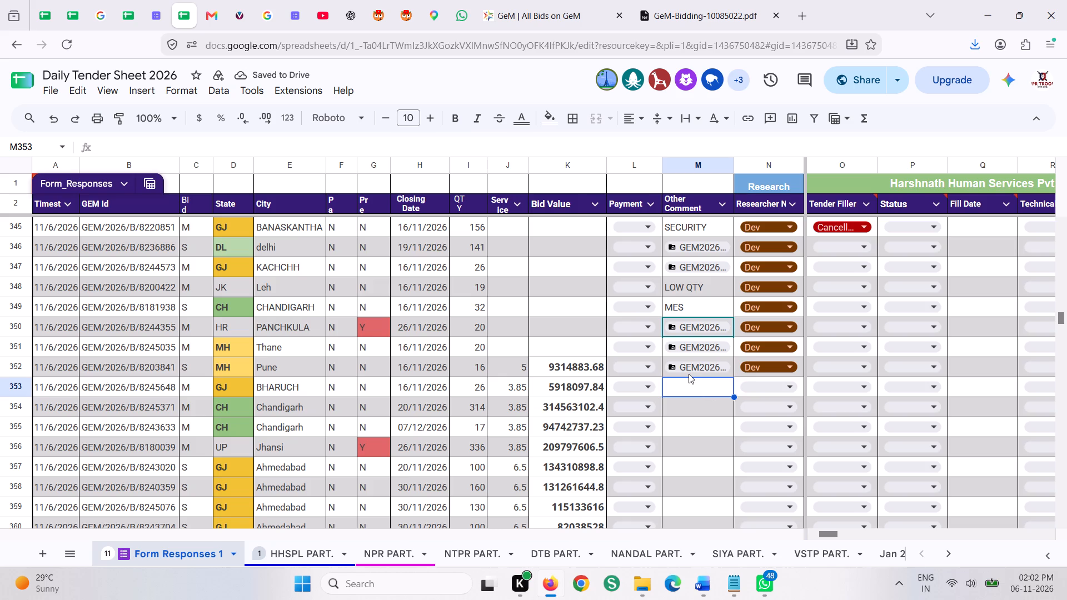
Open the Drive folder linked for GEM/2026/B/8233158, close the GeM-Bidding-10085022 document, and check the folder's REQUIRED DOCUMENTS PDF.
{"action": "scroll", "coordinate": [62, 311], "scroll_direction": "up", "scroll_amount": 2}
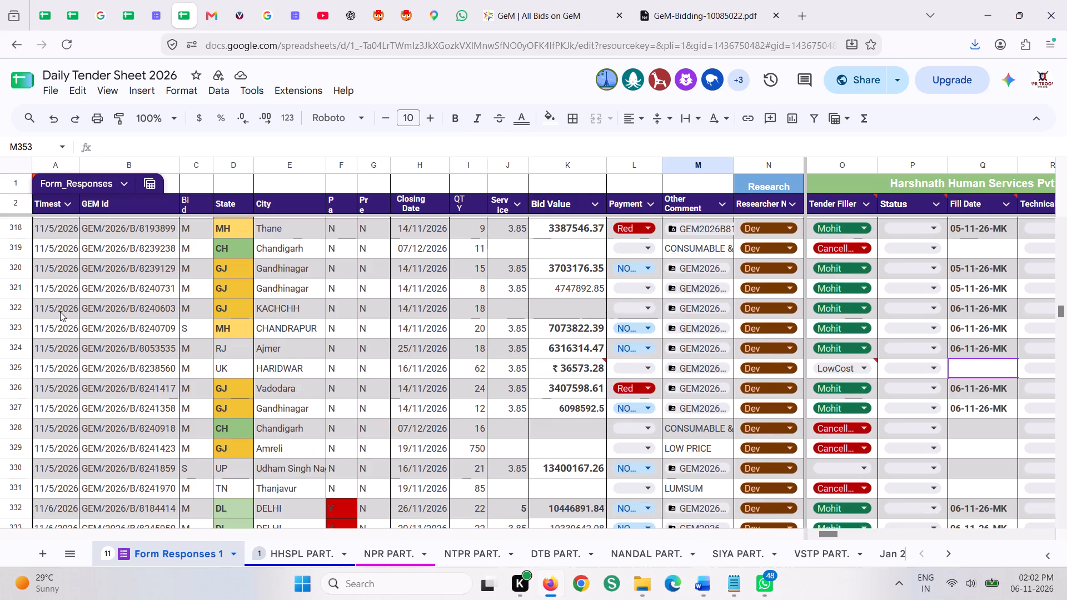
{"action": "scroll", "coordinate": [60, 323], "scroll_direction": "up", "scroll_amount": 1}
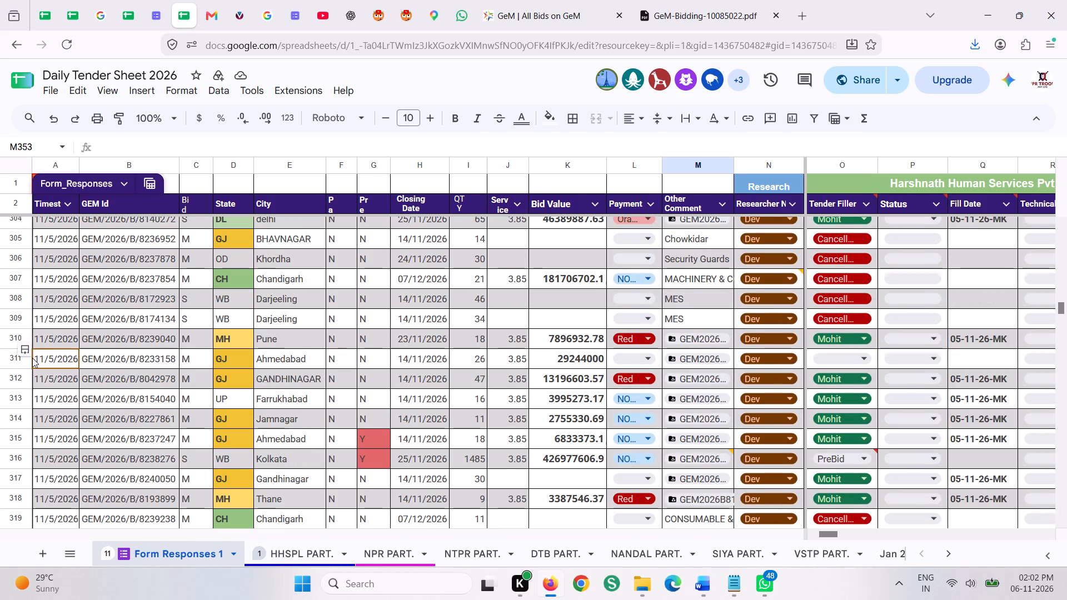
{"action": "left_click", "coordinate": [143, 353]}
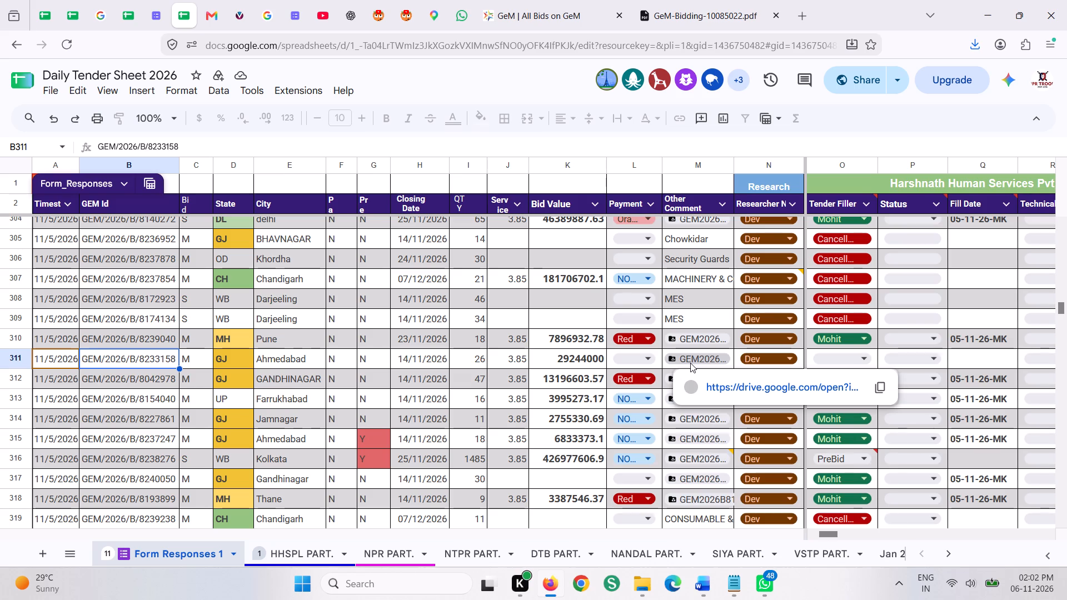
{"action": "double_click", "coordinate": [735, 395]}
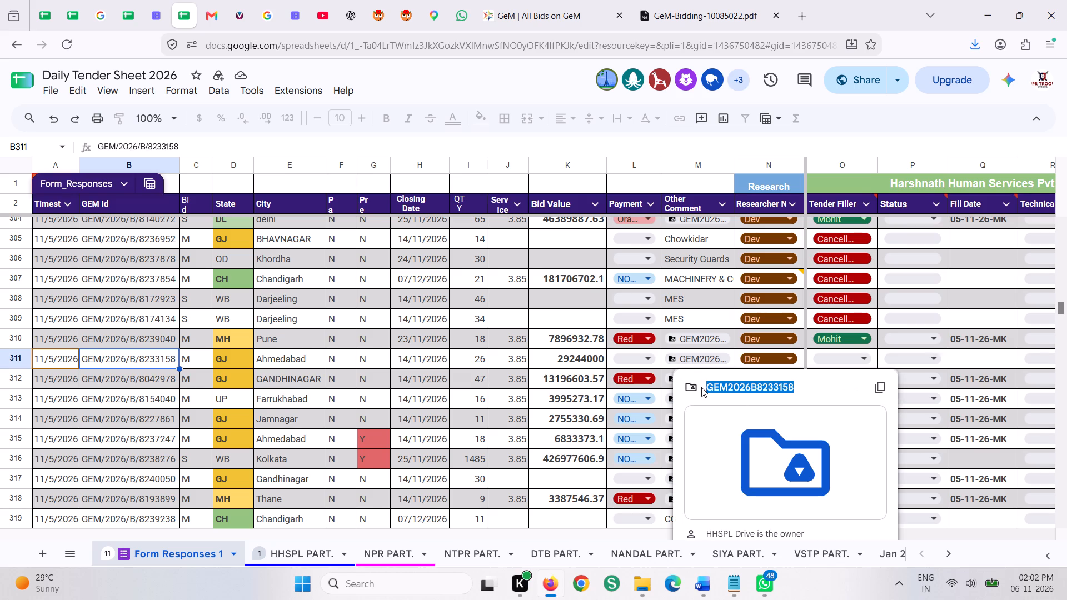
{"action": "left_click", "coordinate": [721, 426]}
{"action": "left_click", "coordinate": [831, 0]}
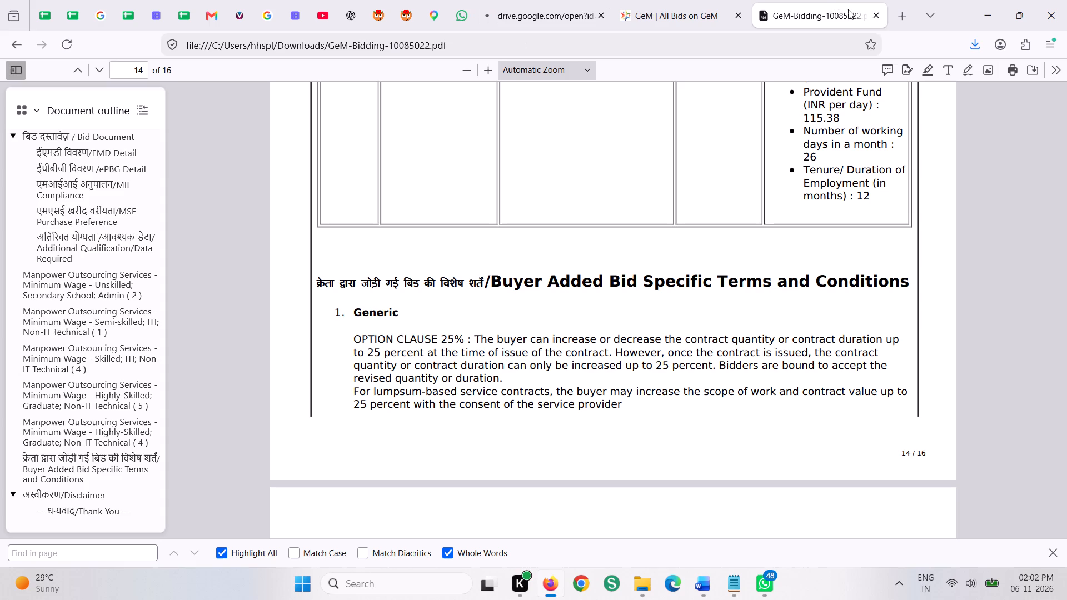
{"action": "left_click", "coordinate": [882, 14]}
{"action": "left_click", "coordinate": [561, 0]}
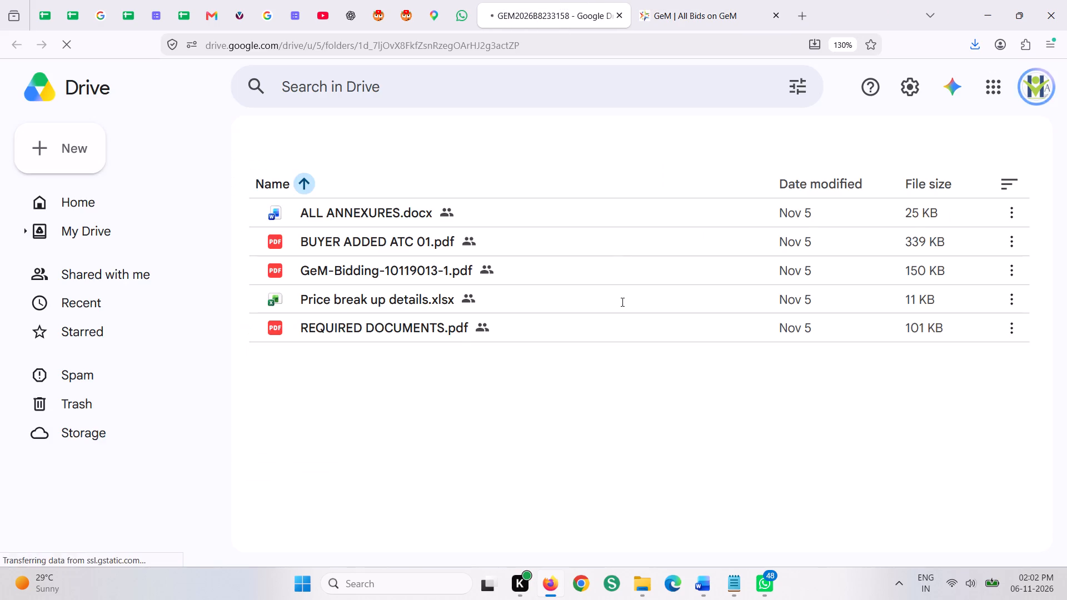
{"action": "double_click", "coordinate": [314, 375]}
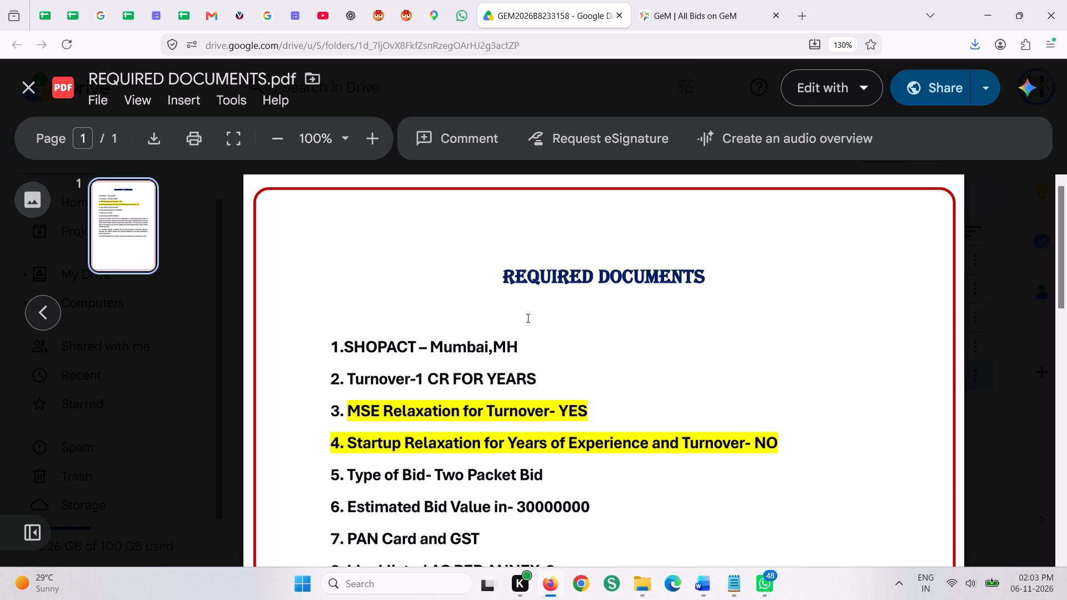
{"action": "left_click", "coordinate": [23, 86]}
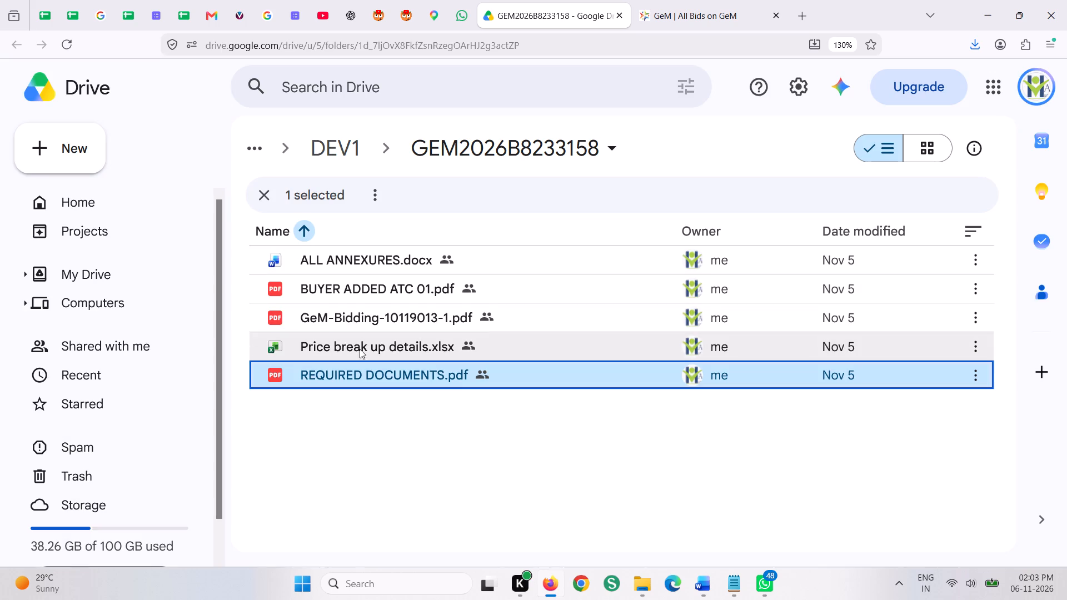
Read GeM-Bidding-10119013-1.pdf for the consignees and the required state of geographical presence, closing the Drive folder when done.
{"action": "double_click", "coordinate": [316, 311]}
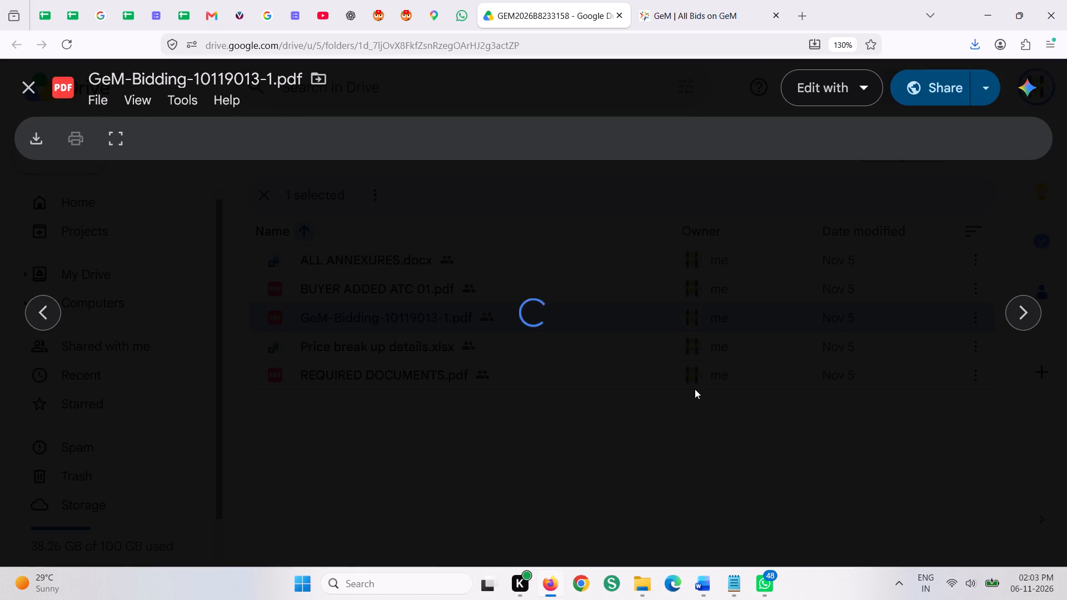
{"action": "scroll", "coordinate": [661, 402], "scroll_direction": "down", "scroll_amount": 5}
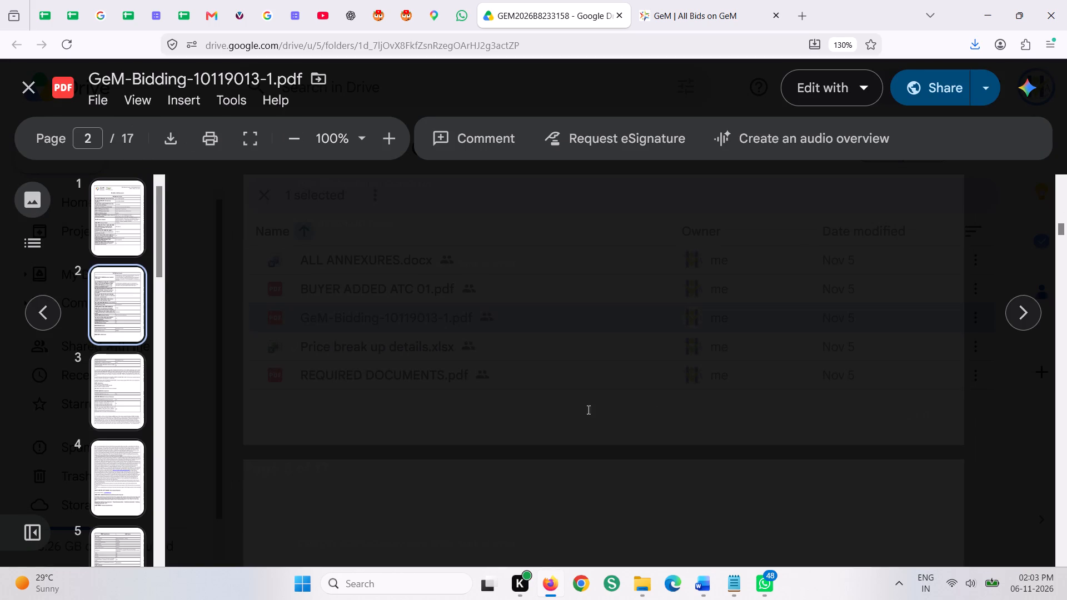
{"action": "scroll", "coordinate": [580, 410], "scroll_direction": "down", "scroll_amount": 1}
{"action": "scroll", "coordinate": [665, 397], "scroll_direction": "down", "scroll_amount": 5}
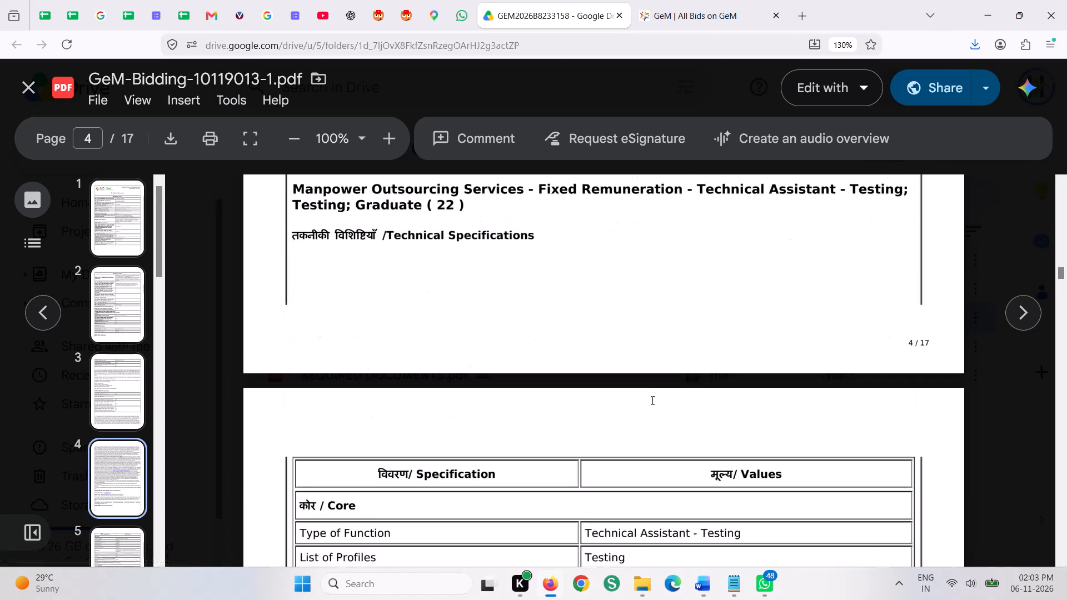
{"action": "scroll", "coordinate": [651, 400], "scroll_direction": "down", "scroll_amount": 1}
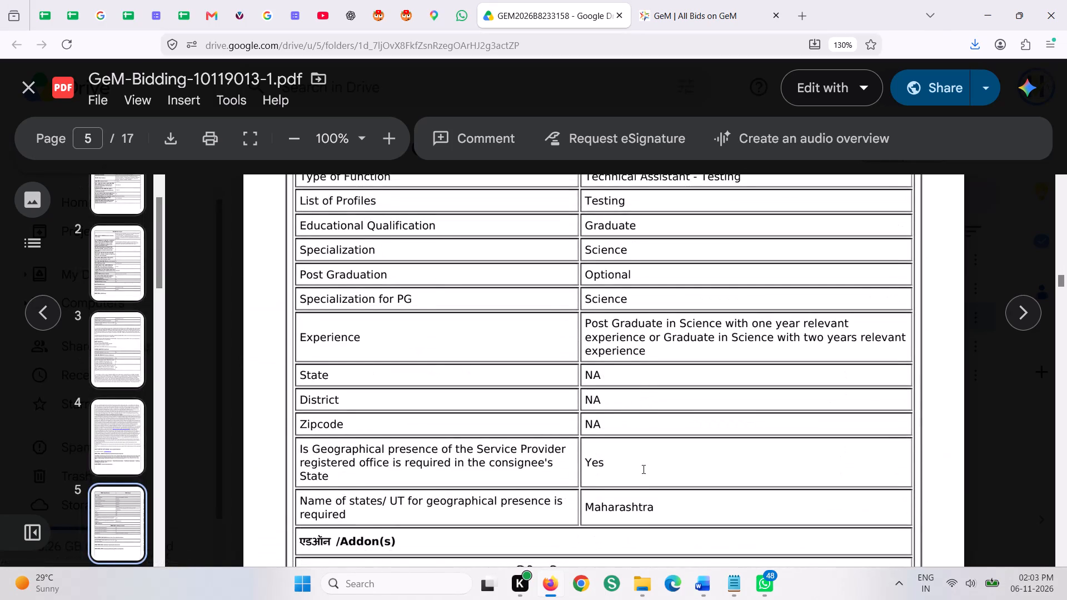
{"action": "scroll", "coordinate": [416, 311], "scroll_direction": "down", "scroll_amount": 1}
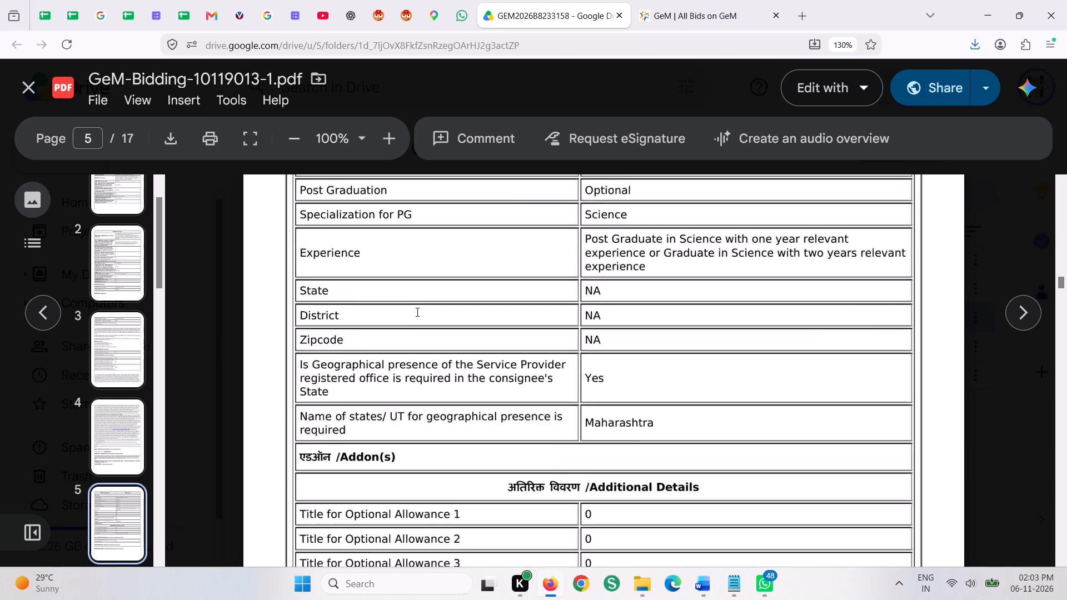
{"action": "scroll", "coordinate": [587, 330], "scroll_direction": "down", "scroll_amount": 2}
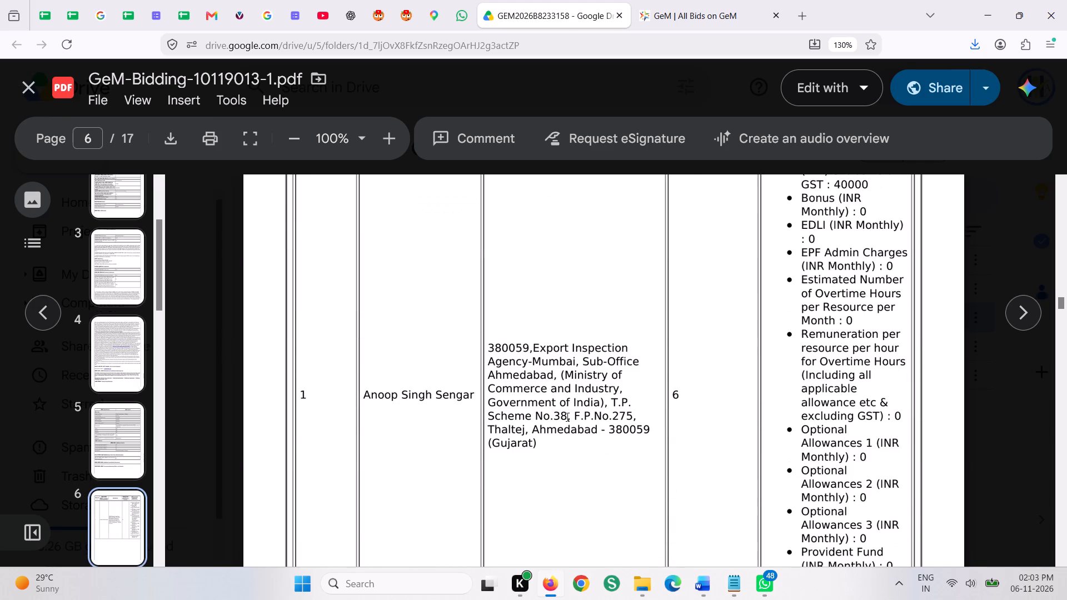
{"action": "scroll", "coordinate": [714, 396], "scroll_direction": "down", "scroll_amount": 2}
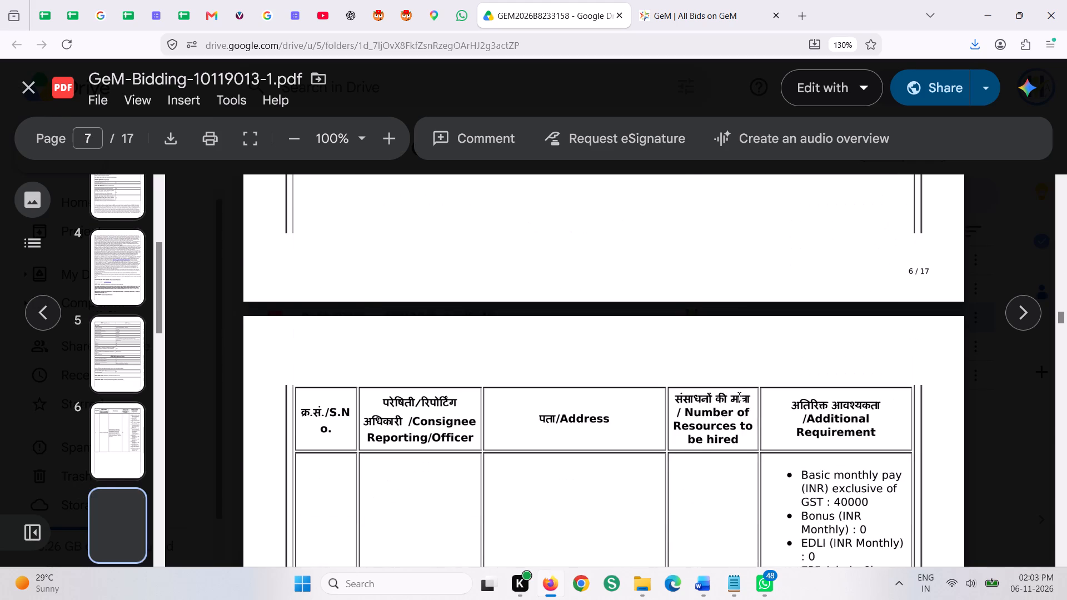
{"action": "scroll", "coordinate": [739, 397], "scroll_direction": "down", "scroll_amount": 2}
{"action": "scroll", "coordinate": [835, 382], "scroll_direction": "down", "scroll_amount": 4}
{"action": "scroll", "coordinate": [788, 393], "scroll_direction": "down", "scroll_amount": 1}
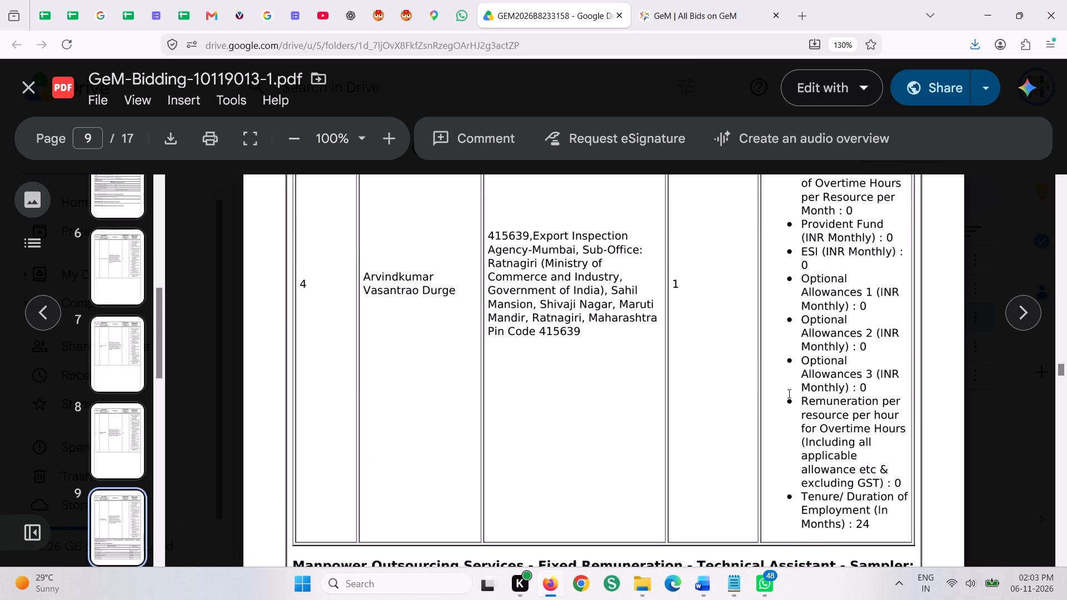
{"action": "scroll", "coordinate": [788, 394], "scroll_direction": "down", "scroll_amount": 3}
{"action": "scroll", "coordinate": [810, 388], "scroll_direction": "up", "scroll_amount": 1}
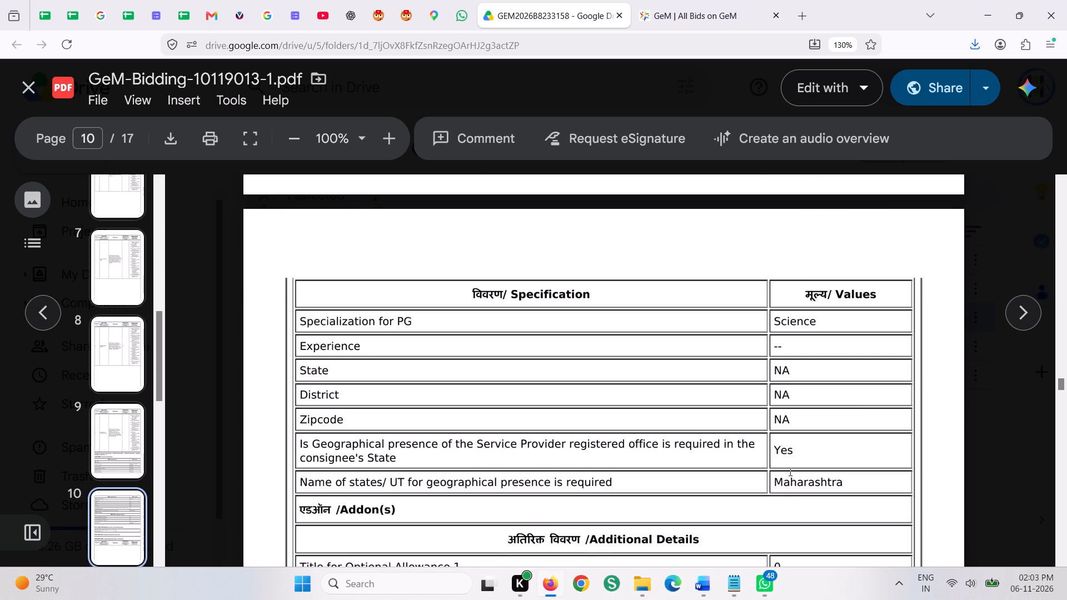
{"action": "left_click", "coordinate": [788, 488]}
{"action": "left_click_drag", "start_coordinate": [487, 485], "coordinate": [488, 484]}
{"action": "left_click_drag", "start_coordinate": [488, 484], "coordinate": [619, 487]}
{"action": "double_click", "coordinate": [795, 485]}
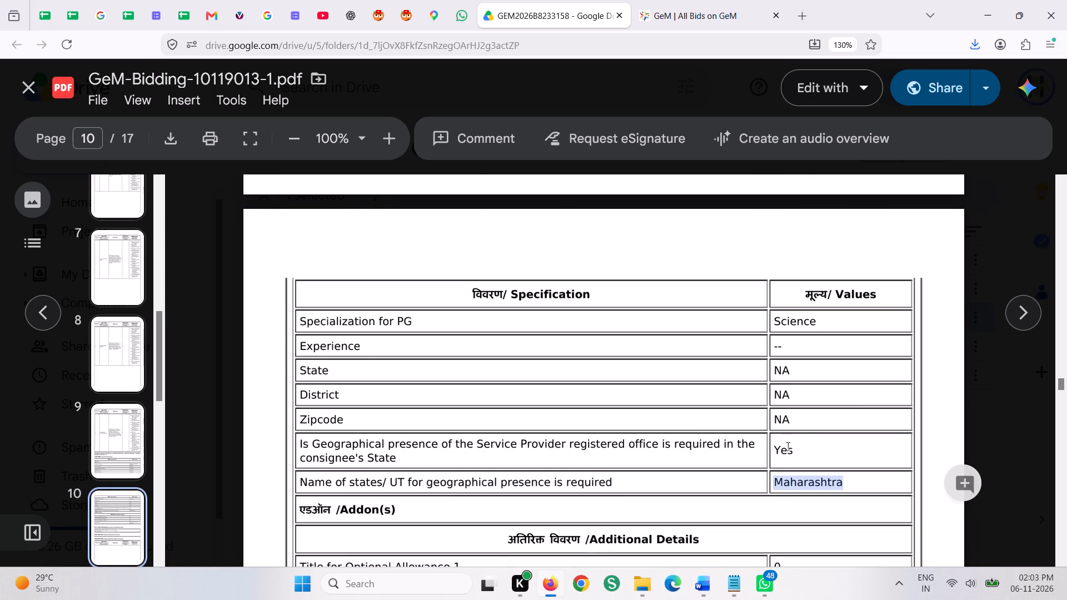
{"action": "left_click", "coordinate": [23, 85]}
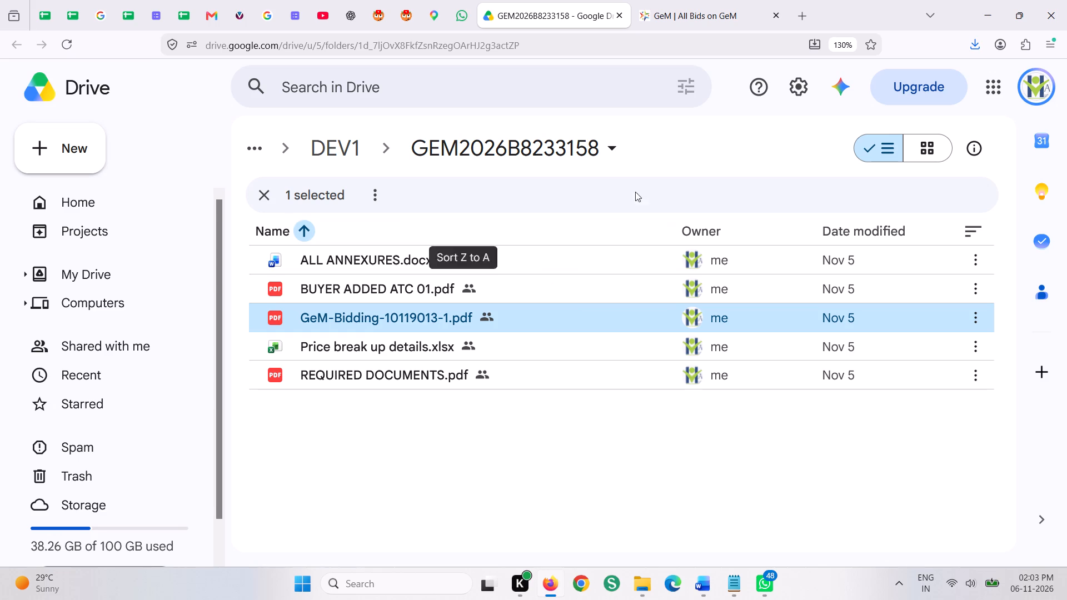
{"action": "left_click", "coordinate": [576, 0]}
{"action": "left_click", "coordinate": [615, 17]}
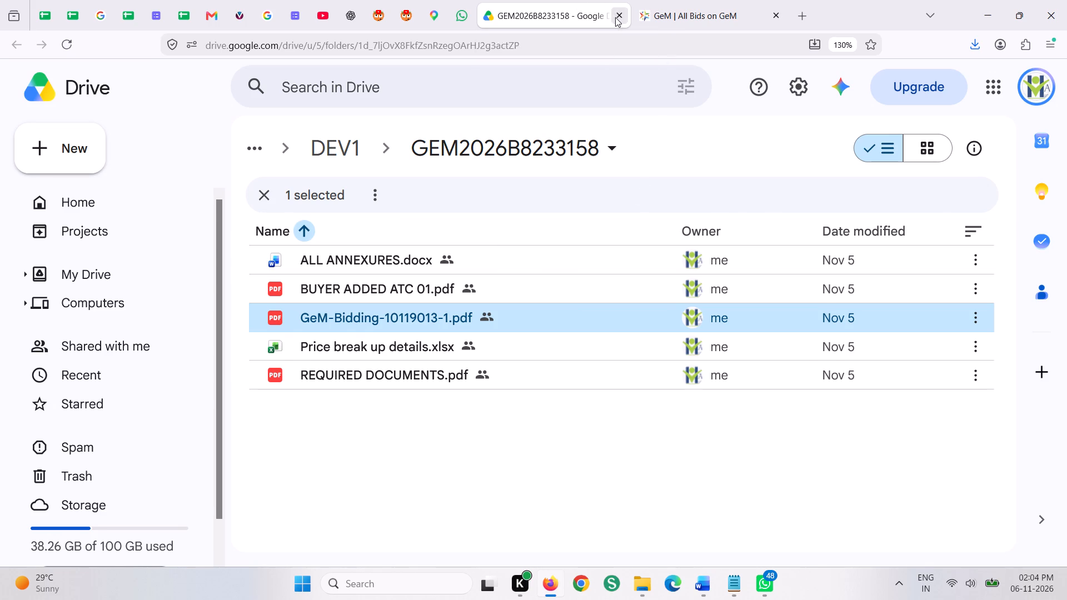
Set the researcher for GEM/2026/B/8245648 in row 353 of the Daily Tender Sheet to Dev.
{"action": "left_click", "coordinate": [185, 17]}
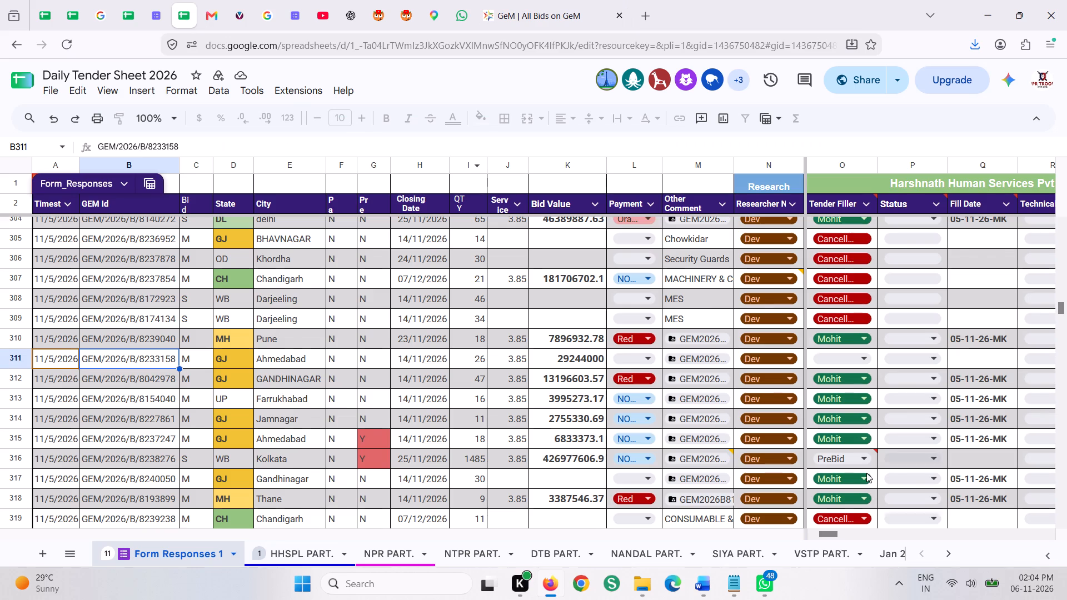
{"action": "scroll", "coordinate": [866, 473], "scroll_direction": "down", "scroll_amount": 3}
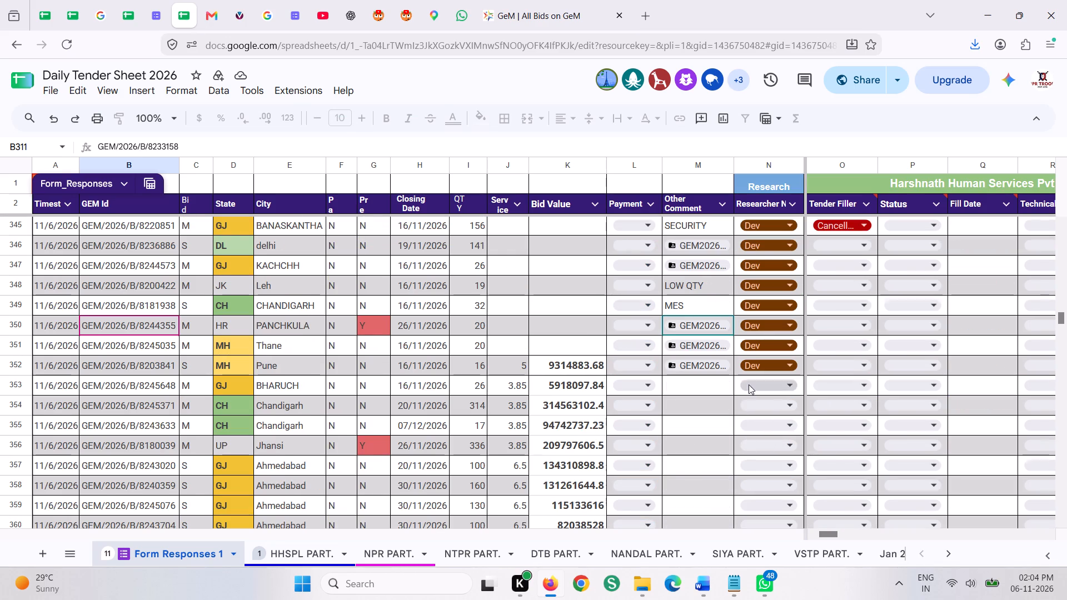
{"action": "left_click", "coordinate": [749, 384]}
{"action": "left_click", "coordinate": [752, 401]}
Copy row 353's GEM Id and search the GeM bid listing for GEM/2026/B/8245648.
{"action": "left_click", "coordinate": [685, 380]}
{"action": "key", "text": "Left"}
{"action": "key", "text": "Left"}
{"action": "key", "text": "Left"}
{"action": "key", "text": "Left"}
{"action": "key", "text": "Left"}
{"action": "key", "text": "Left"}
{"action": "key", "text": "Left"}
{"action": "key", "text": "Left"}
{"action": "key", "text": "Left"}
{"action": "key", "text": "Left"}
{"action": "key", "text": "Left"}
{"action": "key", "text": "Left"}
{"action": "key", "text": "Left"}
{"action": "key", "text": "Left"}
{"action": "key", "text": "Left"}
{"action": "key", "text": "Left"}
{"action": "key", "text": "Left"}
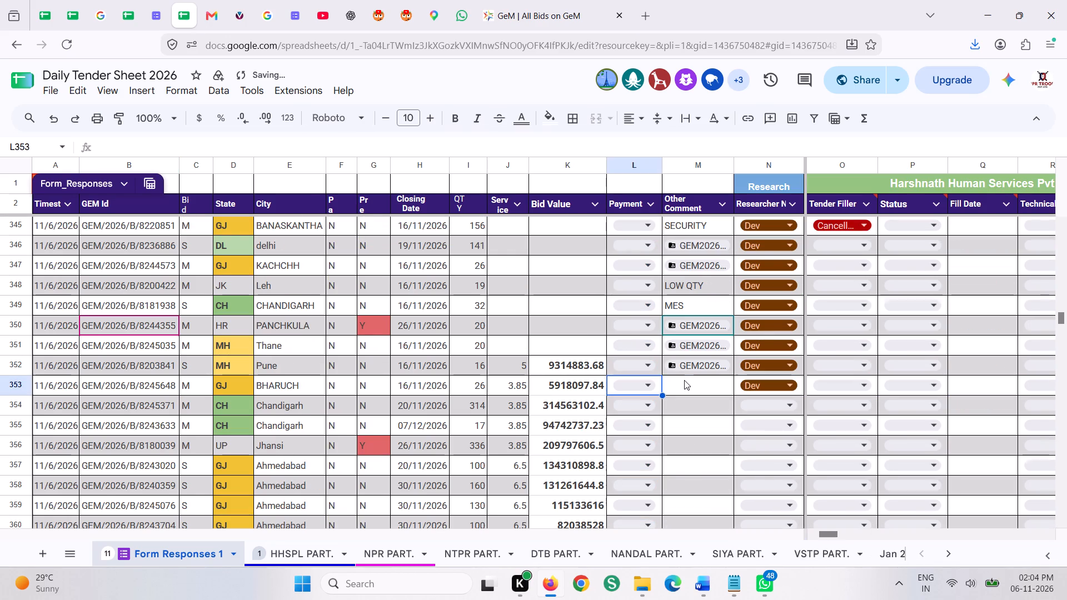
{"action": "key", "text": "Right"}
{"action": "key", "text": "ctrl+c"}
{"action": "key", "text": "Right"}
{"action": "key", "text": "Right"}
{"action": "key", "text": "Right"}
{"action": "key", "text": "Right"}
{"action": "key", "text": "Right"}
{"action": "key", "text": "Right"}
{"action": "key", "text": "Right"}
{"action": "key", "text": "Right"}
{"action": "key", "text": "Right"}
{"action": "key", "text": "Right"}
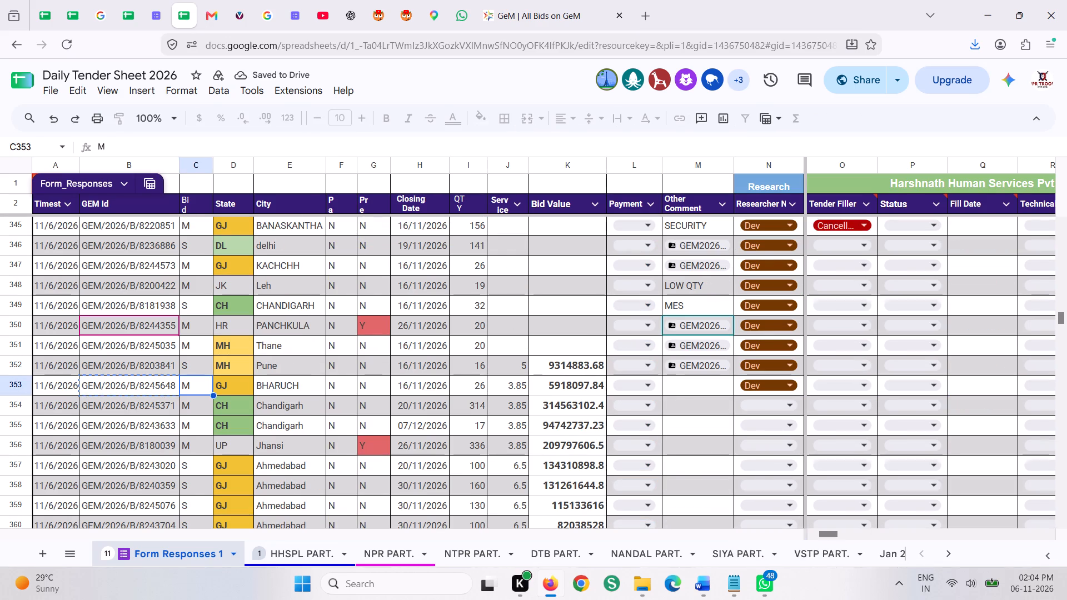
{"action": "key", "text": "Right"}
{"action": "left_click", "coordinate": [546, 0]}
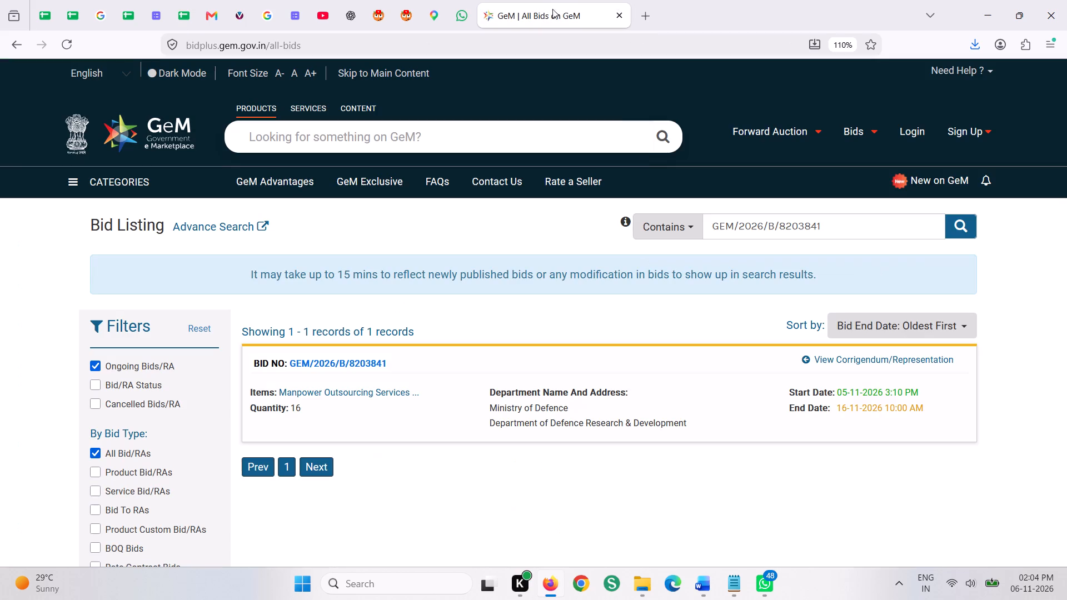
{"action": "left_click", "coordinate": [62, 42]}
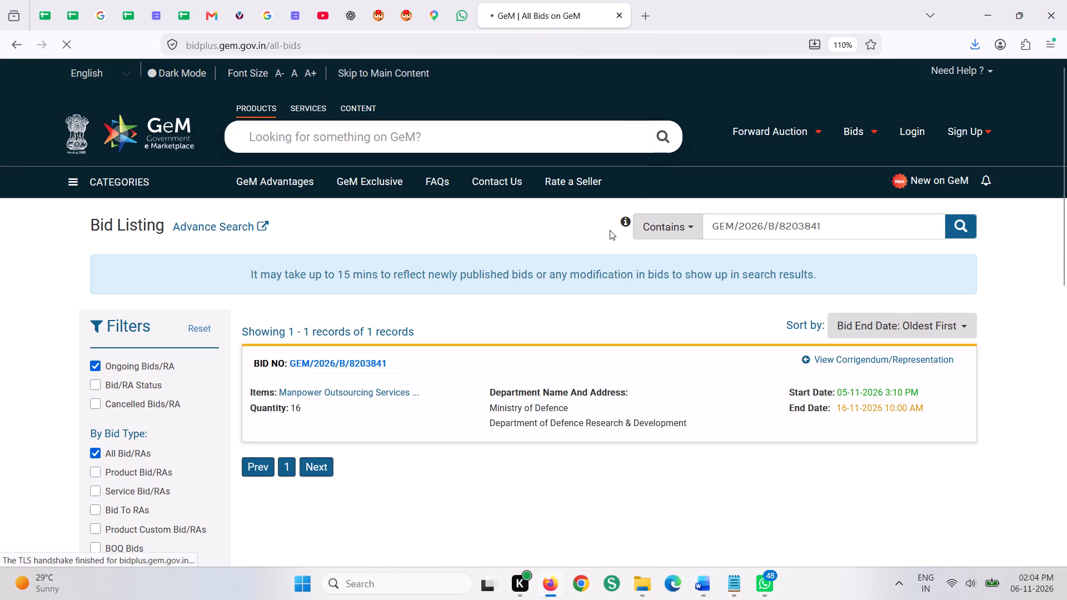
{"action": "left_click", "coordinate": [769, 233]}
{"action": "key", "text": "ctrl+v"}
{"action": "key", "text": "Return"}
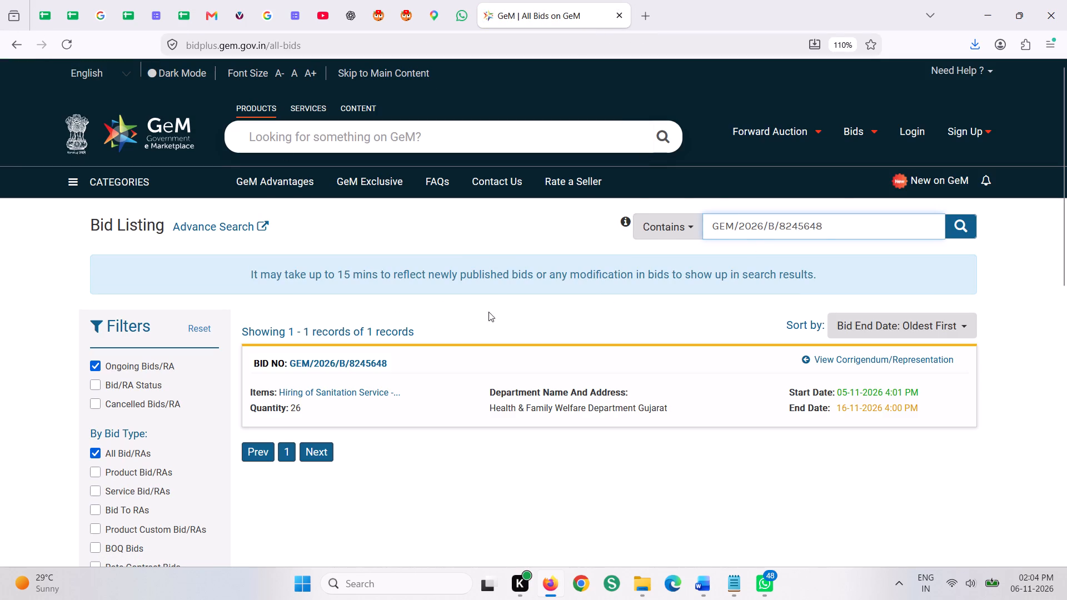
Open the bid document for GEM/2026/B/8245648 from the bid listing and view its main bid details.
{"action": "left_click", "coordinate": [378, 361]}
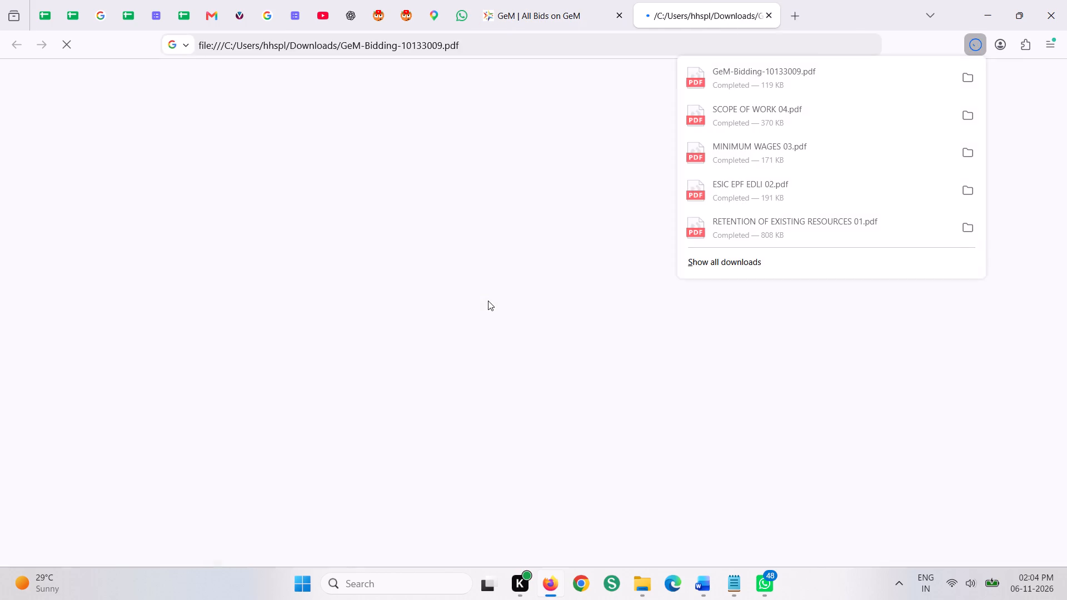
{"action": "left_click", "coordinate": [418, 317]}
{"action": "scroll", "coordinate": [664, 373], "scroll_direction": "down", "scroll_amount": 1}
{"action": "left_click", "coordinate": [675, 372]}
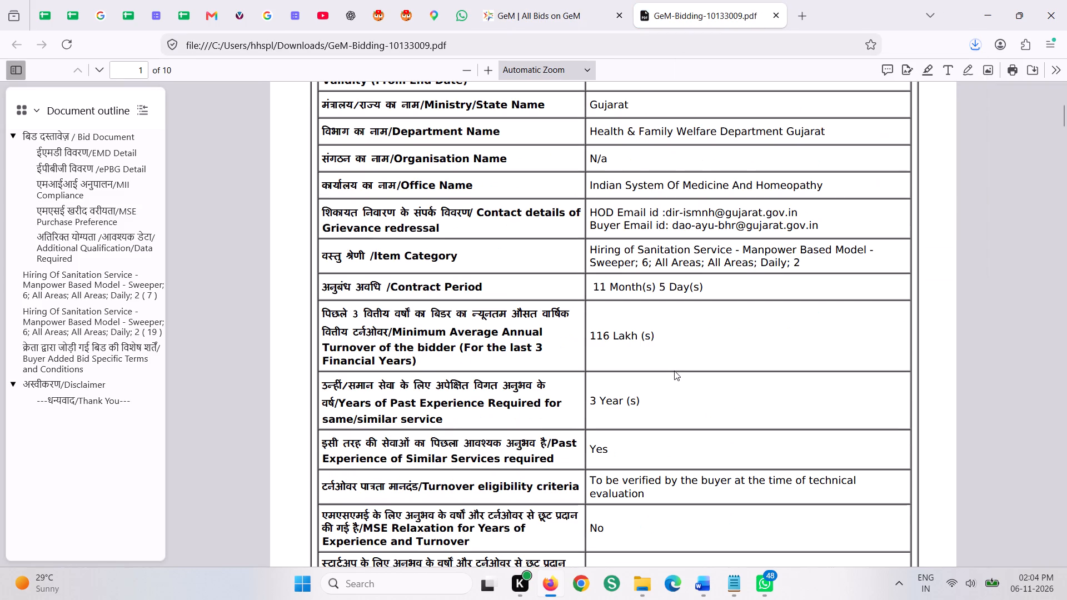
Search the bid document for the terms SECURITY, WATCH and CHOWKIDAR, clearing the search term when done.
{"action": "key", "text": "ctrl+f"}
{"action": "key", "text": "s"}
{"action": "key", "text": "e"}
{"action": "key", "text": "c"}
{"action": "type", "text": "URITY"}
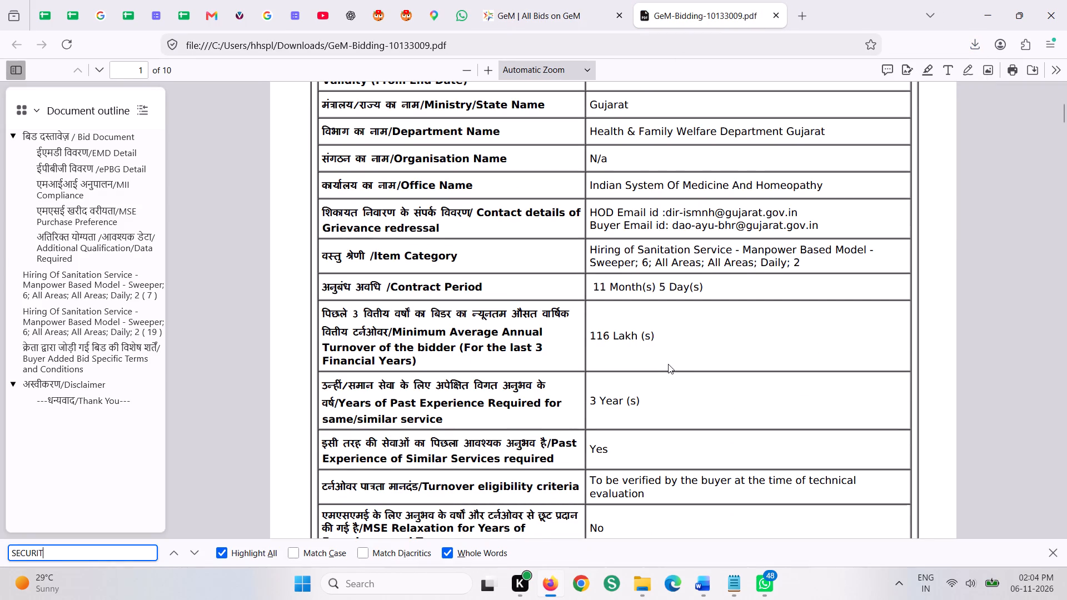
{"action": "key", "text": "Return"}
{"action": "key", "text": "Return"}
{"action": "key", "text": "Return"}
{"action": "key", "text": "Return"}
{"action": "key", "text": "BackSpace"}
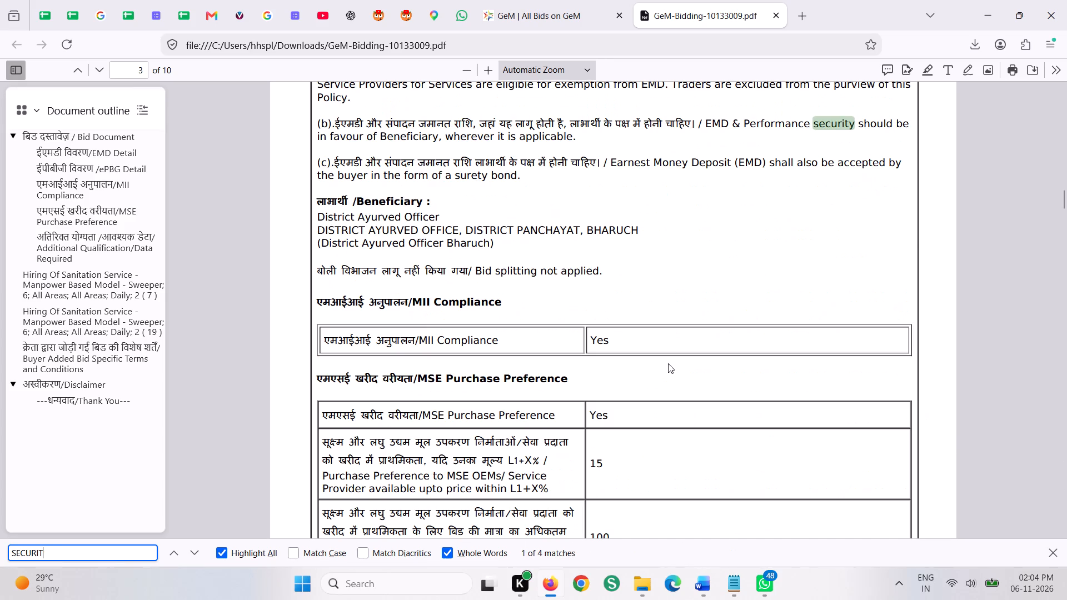
{"action": "key", "text": "BackSpace"}
{"action": "key", "text": "BackSpace"}
{"action": "key", "text": "BackSpace"}
{"action": "key", "text": "BackSpace"}
{"action": "key", "text": "BackSpace"}
{"action": "key", "text": "BackSpace"}
{"action": "key", "text": "BackSpace"}
{"action": "key", "text": "BackSpace"}
{"action": "key", "text": "BackSpace"}
{"action": "type", "text": "WATCH"}
{"action": "key", "text": "BackSpace"}
{"action": "key", "text": "BackSpace"}
{"action": "key", "text": "BackSpace"}
{"action": "key", "text": "BackSpace"}
{"action": "key", "text": "BackSpace"}
{"action": "key", "text": "BackSpace"}
{"action": "key", "text": "BackSpace"}
{"action": "key", "text": "BackSpace"}
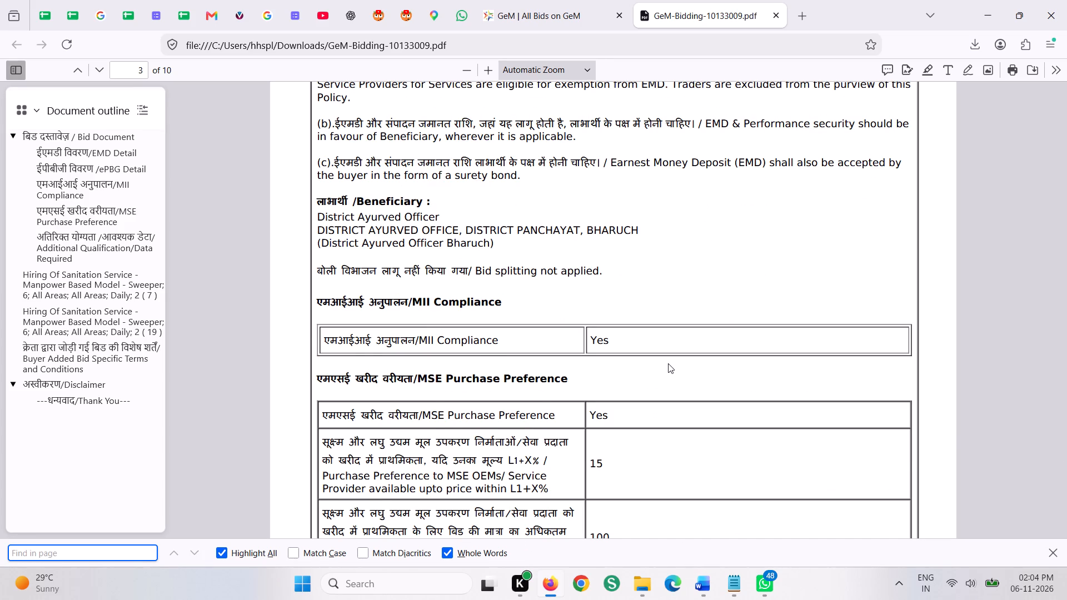
{"action": "type", "text": "CHOWKIDAR"}
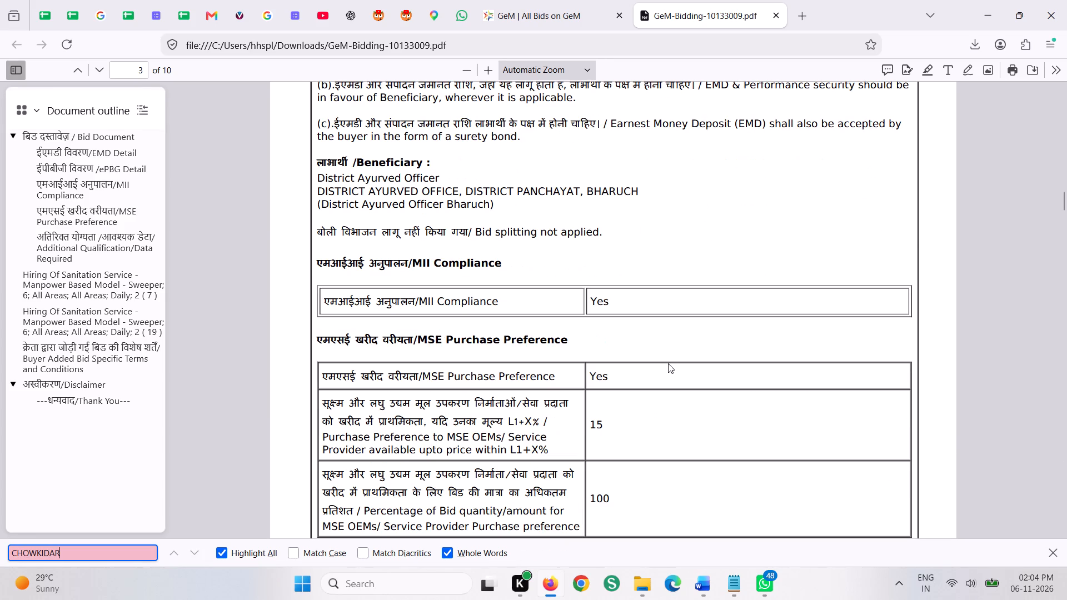
{"action": "key", "text": "BackSpace"}
{"action": "key", "text": "BackSpace"}
{"action": "key", "text": "BackSpace"}
{"action": "key", "text": "BackSpace"}
{"action": "key", "text": "BackSpace"}
{"action": "key", "text": "BackSpace"}
{"action": "key", "text": "BackSpace"}
{"action": "key", "text": "BackSpace"}
{"action": "key", "text": "BackSpace"}
{"action": "key", "text": "BackSpace"}
{"action": "key", "text": "BackSpace"}
{"action": "key", "text": "BackSpace"}
{"action": "key", "text": "BackSpace"}
{"action": "key", "text": "BackSpace"}
Review the bid document's turnover, experience and MSE preference terms down to the additional scope of work section.
{"action": "scroll", "coordinate": [668, 363], "scroll_direction": "up", "scroll_amount": 5}
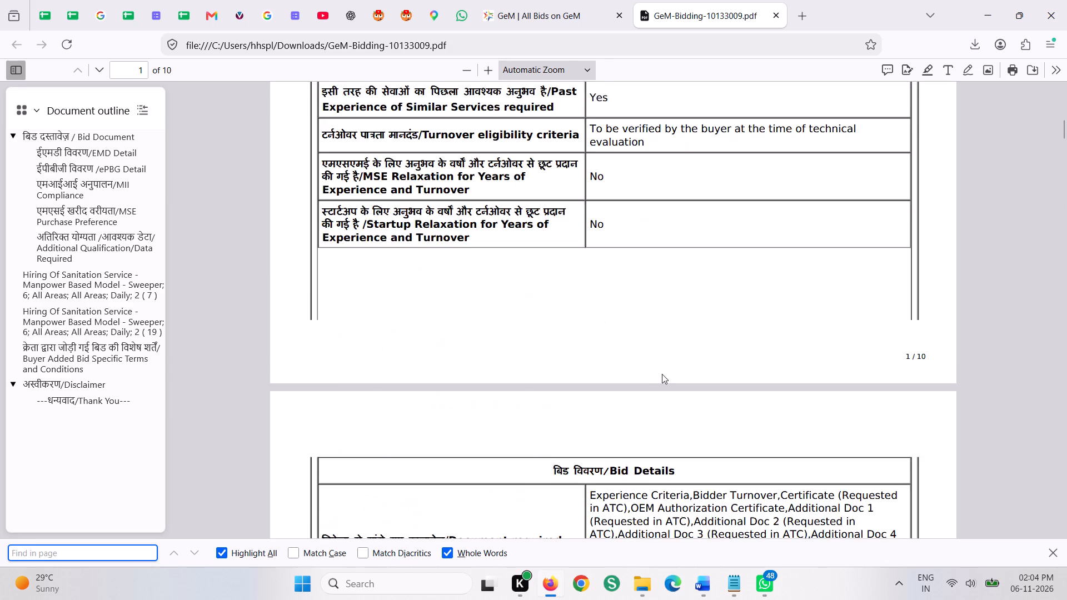
{"action": "scroll", "coordinate": [652, 377], "scroll_direction": "up", "scroll_amount": 2}
{"action": "scroll", "coordinate": [644, 373], "scroll_direction": "down", "scroll_amount": 1}
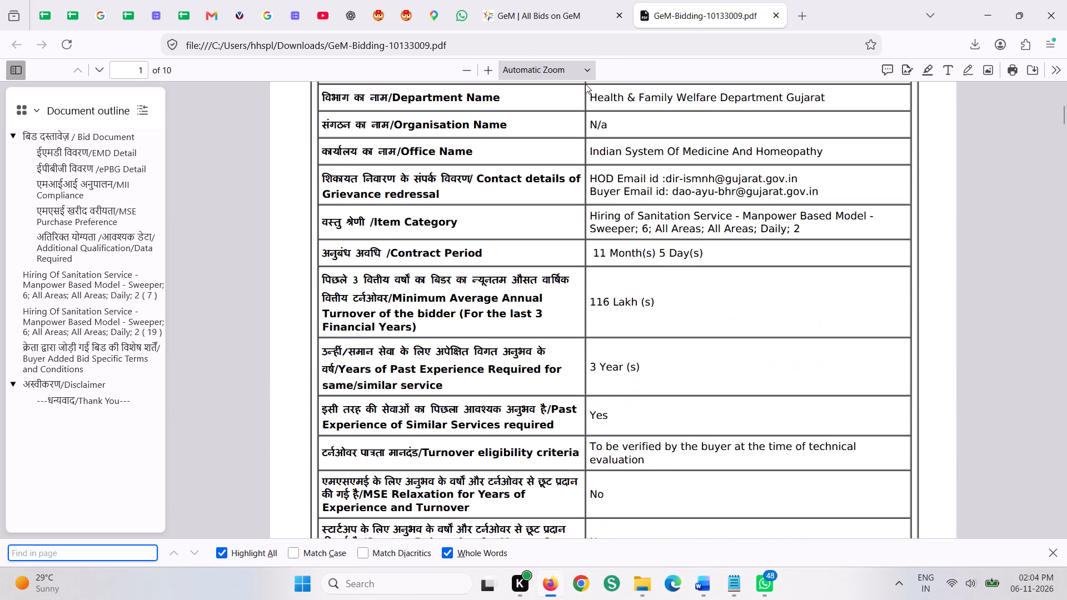
{"action": "left_click", "coordinate": [542, 0]}
{"action": "left_click", "coordinate": [727, 1]}
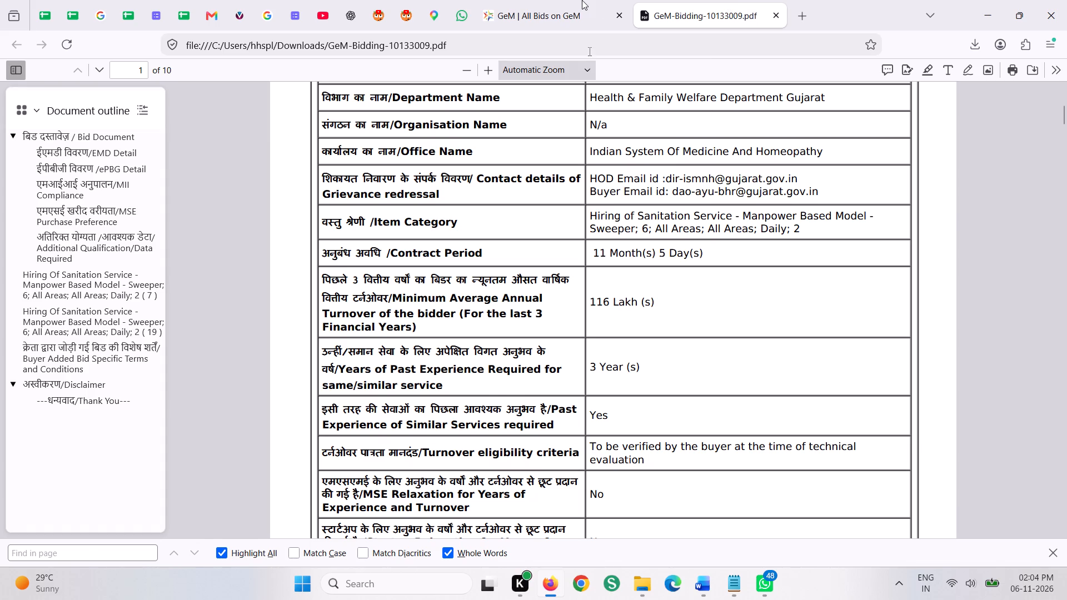
{"action": "left_click", "coordinate": [586, 0]}
{"action": "left_click", "coordinate": [699, 2]}
{"action": "scroll", "coordinate": [624, 317], "scroll_direction": "down", "scroll_amount": 7}
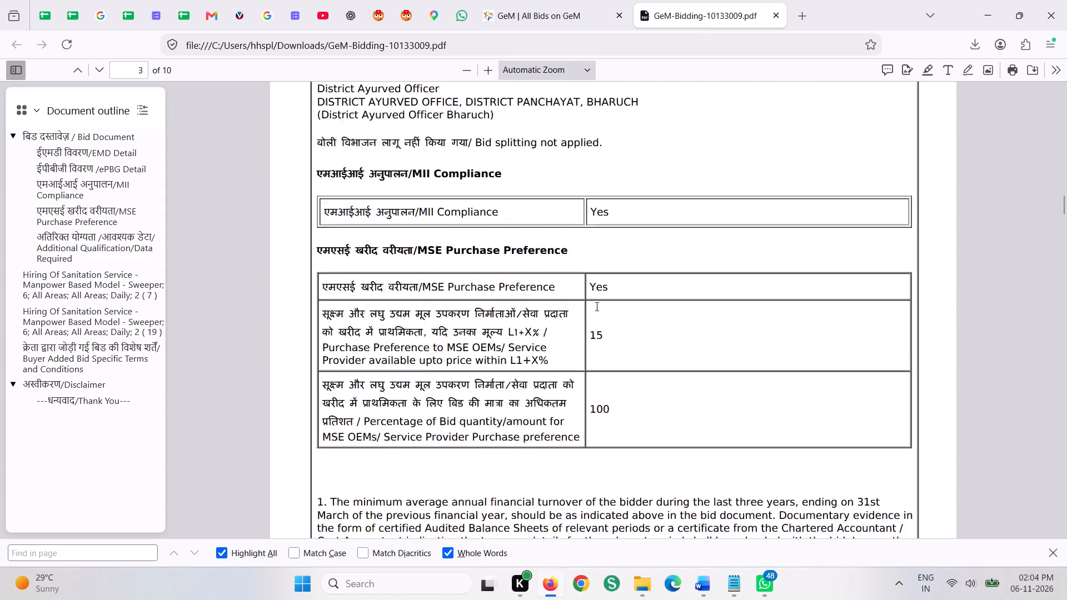
{"action": "scroll", "coordinate": [562, 289], "scroll_direction": "down", "scroll_amount": 3}
{"action": "scroll", "coordinate": [572, 240], "scroll_direction": "up", "scroll_amount": 1}
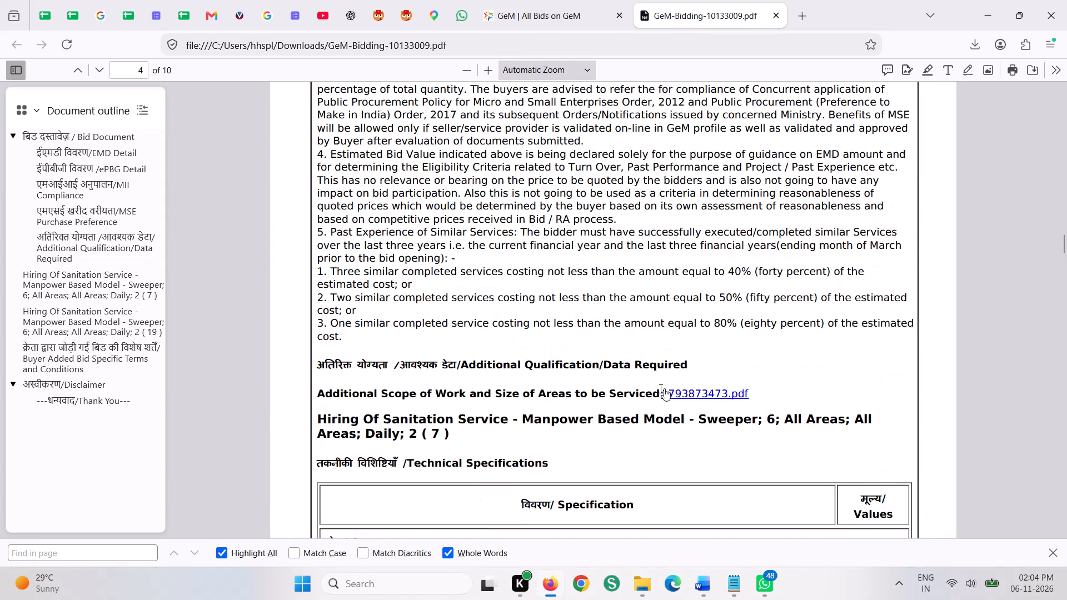
Open the additional scope of work attachment 1793873473.pdf and skim its Gujarati terms and tender forms.
{"action": "left_click", "coordinate": [683, 389]}
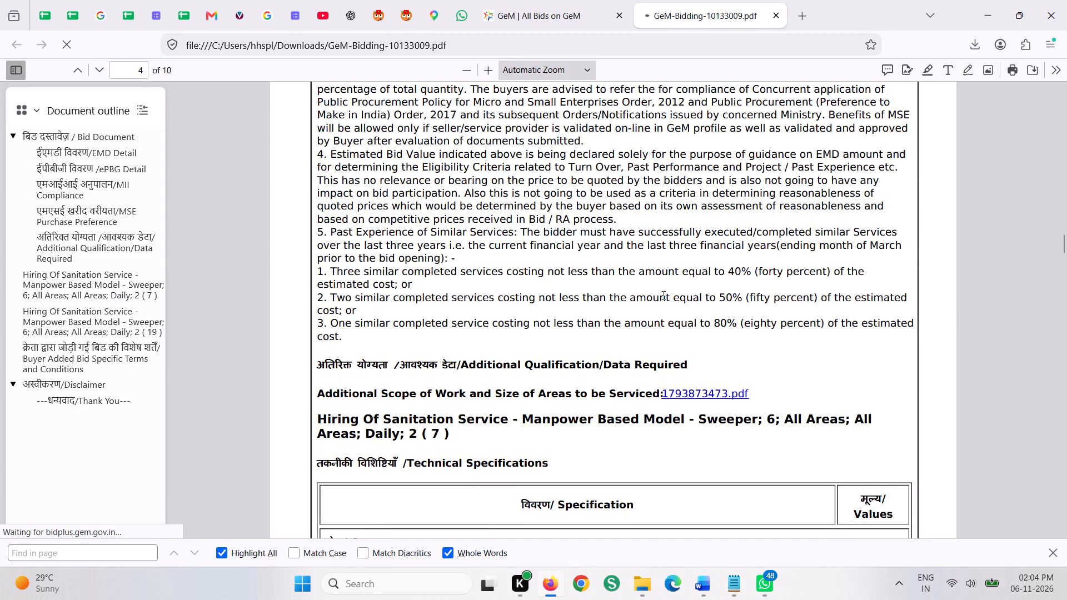
{"action": "left_click", "coordinate": [481, 320]}
{"action": "scroll", "coordinate": [536, 306], "scroll_direction": "up", "scroll_amount": 2}
{"action": "scroll", "coordinate": [546, 325], "scroll_direction": "down", "scroll_amount": 3}
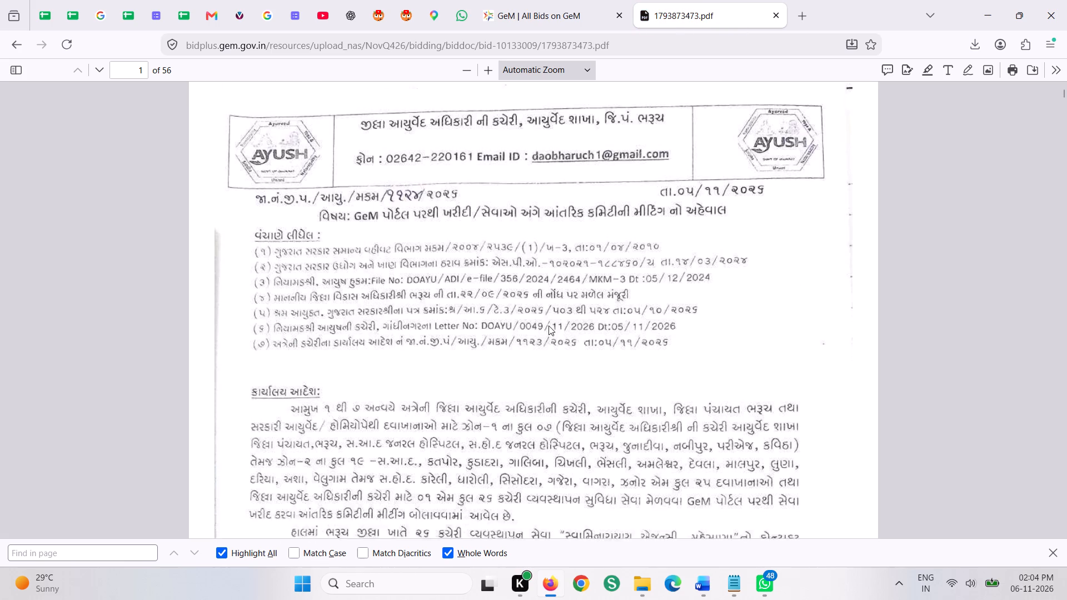
{"action": "scroll", "coordinate": [549, 326], "scroll_direction": "down", "scroll_amount": 20}
{"action": "scroll", "coordinate": [549, 326], "scroll_direction": "down", "scroll_amount": 20}
{"action": "scroll", "coordinate": [549, 326], "scroll_direction": "down", "scroll_amount": 5}
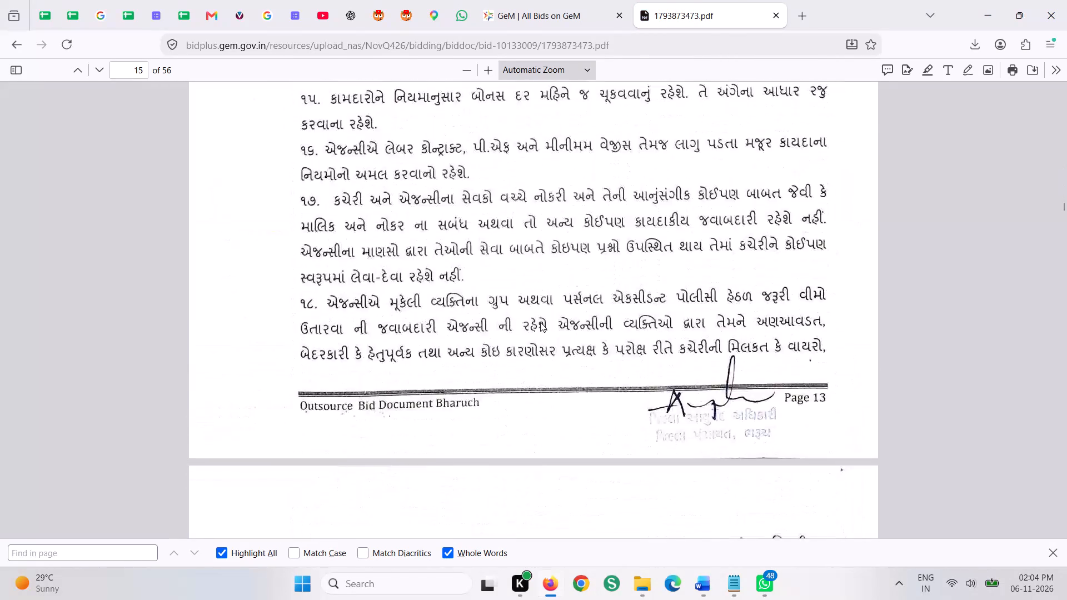
{"action": "scroll", "coordinate": [540, 322], "scroll_direction": "down", "scroll_amount": 20}
{"action": "scroll", "coordinate": [540, 322], "scroll_direction": "down", "scroll_amount": 20}
{"action": "scroll", "coordinate": [540, 322], "scroll_direction": "down", "scroll_amount": 5}
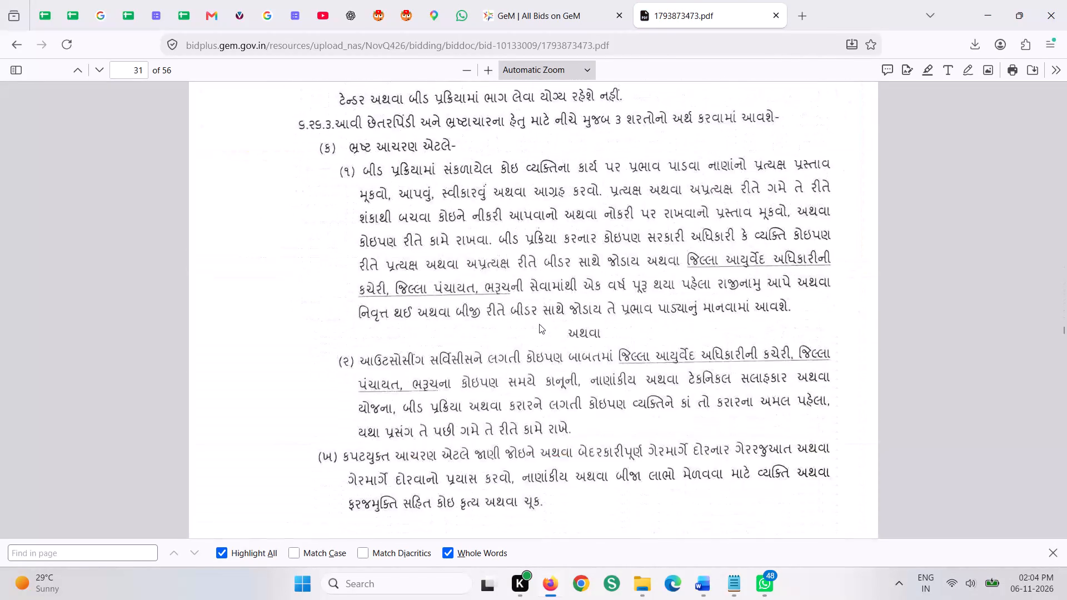
{"action": "scroll", "coordinate": [539, 324], "scroll_direction": "down", "scroll_amount": 20}
{"action": "scroll", "coordinate": [539, 324], "scroll_direction": "down", "scroll_amount": 20}
{"action": "scroll", "coordinate": [539, 324], "scroll_direction": "down", "scroll_amount": 5}
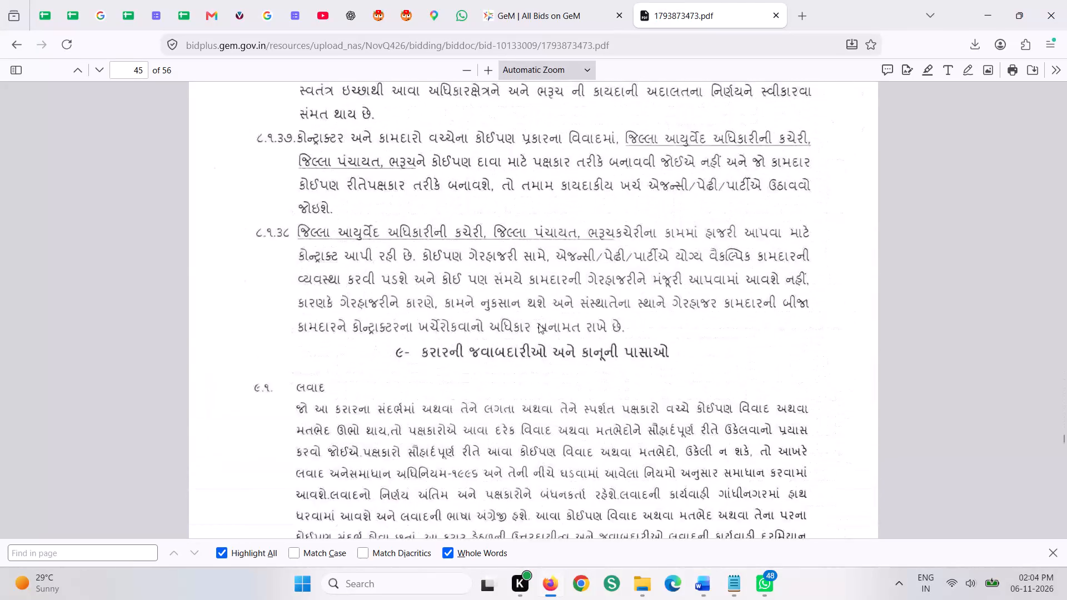
{"action": "scroll", "coordinate": [539, 324], "scroll_direction": "down", "scroll_amount": 17}
{"action": "scroll", "coordinate": [537, 323], "scroll_direction": "up", "scroll_amount": 6}
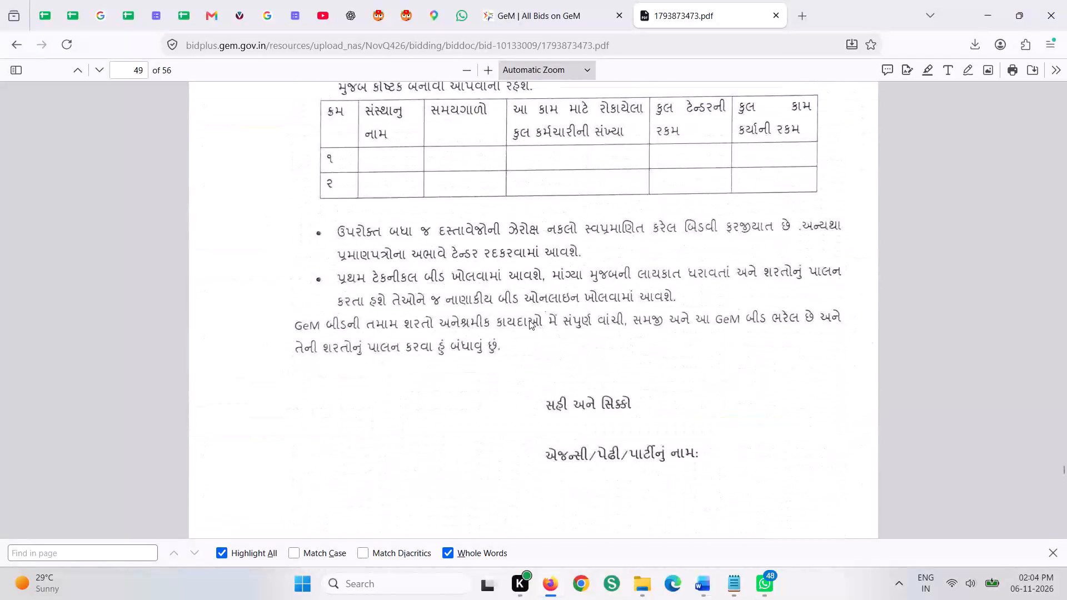
{"action": "scroll", "coordinate": [529, 320], "scroll_direction": "up", "scroll_amount": 1}
{"action": "scroll", "coordinate": [711, 211], "scroll_direction": "up", "scroll_amount": 2}
{"action": "left_click", "coordinate": [596, 0]}
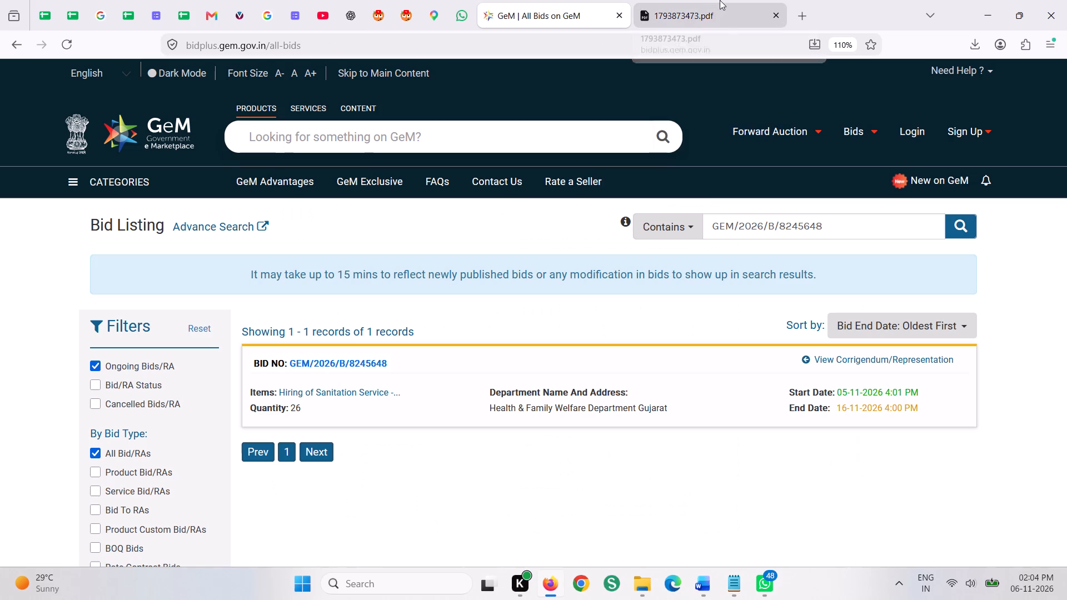
{"action": "left_click", "coordinate": [719, 0]}
Create a folder named GEM2026B8245648 in the DEV1 folder in File Explorer and open it.
{"action": "left_click", "coordinate": [635, 591]}
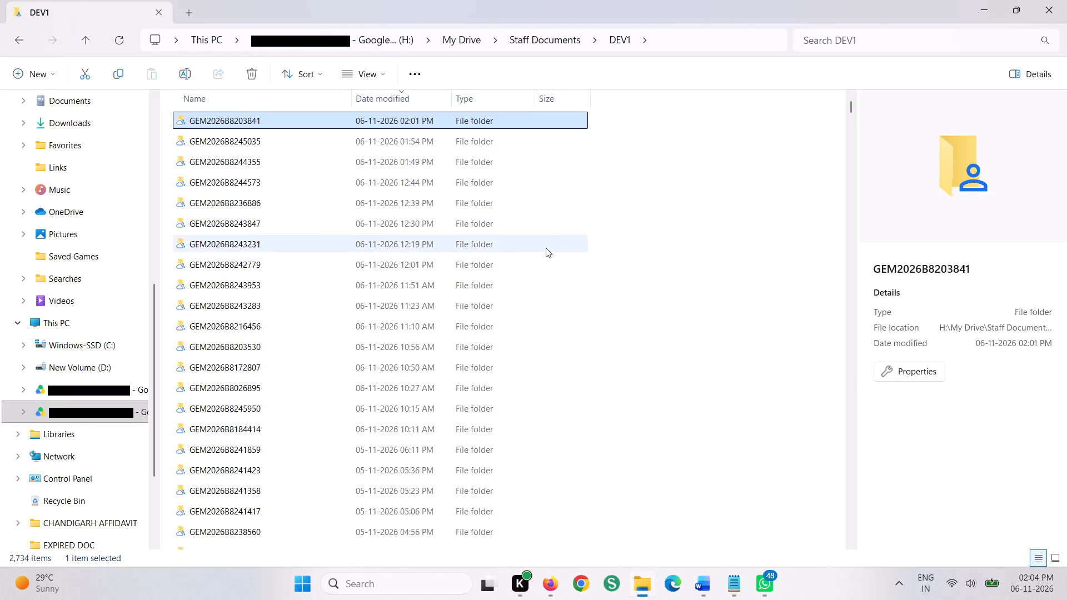
{"action": "right_click", "coordinate": [574, 222]}
{"action": "left_click", "coordinate": [604, 330]}
{"action": "left_click", "coordinate": [799, 113]}
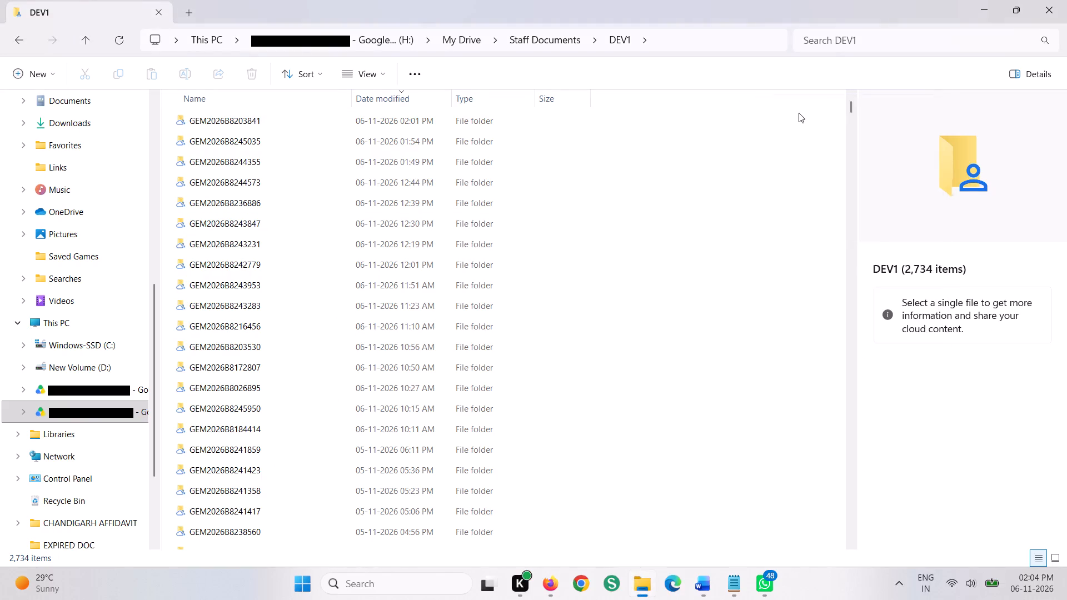
{"action": "key", "text": "ctrl+v"}
{"action": "key", "text": "Return"}
{"action": "double_click", "coordinate": [248, 539]}
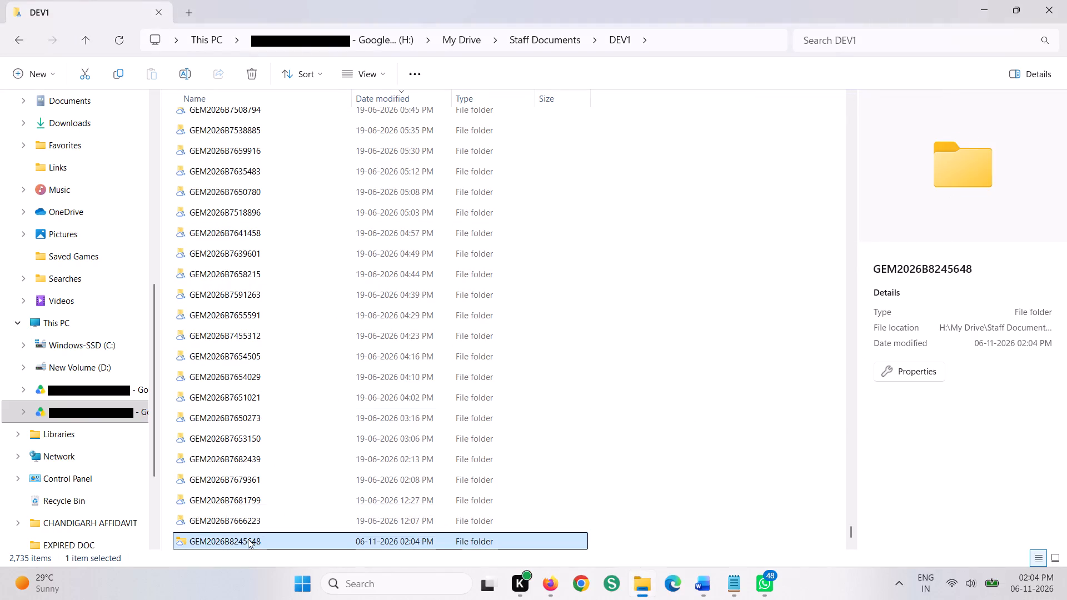
Back in Firefox, save the attachment 1793873473.pdf into the GEM2026B8245648 folder as SCOPE OF WORK 01.
{"action": "left_click", "coordinate": [554, 575]}
{"action": "scroll", "coordinate": [743, 356], "scroll_direction": "up", "scroll_amount": 3}
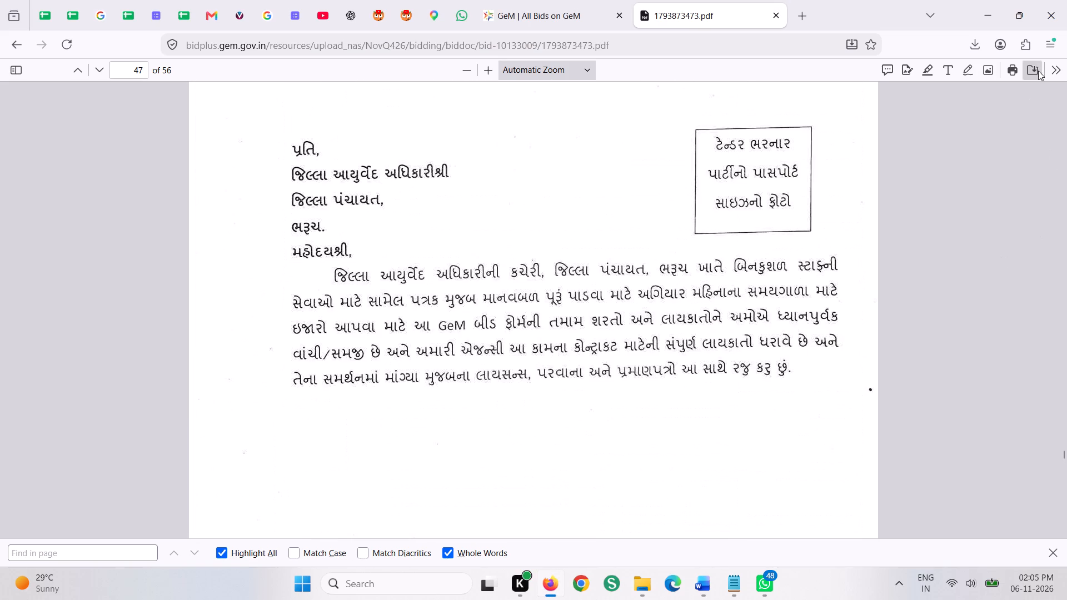
{"action": "left_click", "coordinate": [1038, 71]}
{"action": "scroll", "coordinate": [438, 216], "scroll_direction": "up", "scroll_amount": 9}
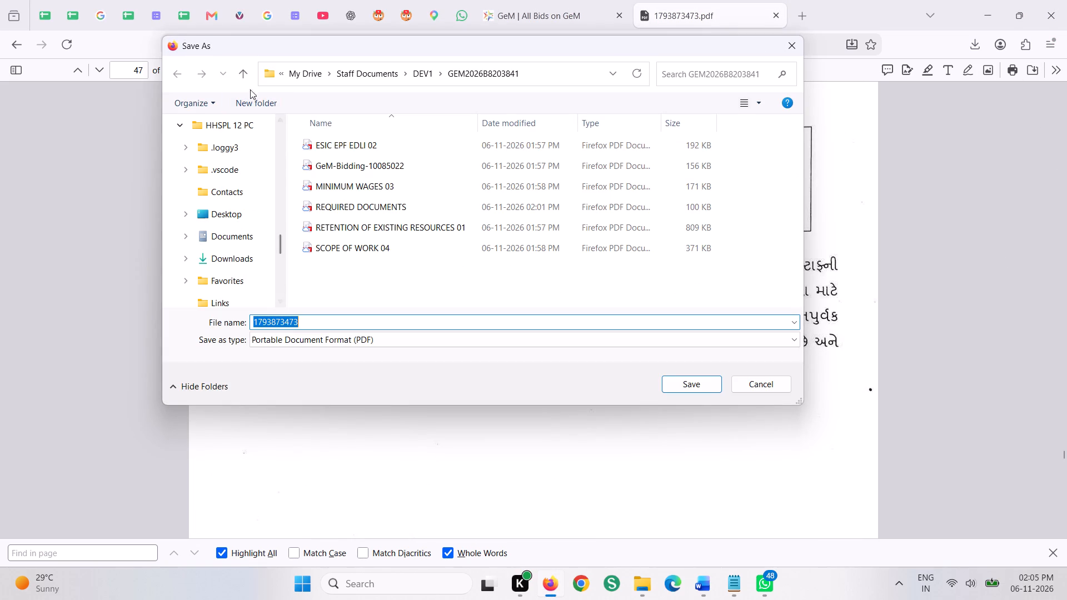
{"action": "left_click", "coordinate": [243, 81]}
{"action": "scroll", "coordinate": [366, 174], "scroll_direction": "up", "scroll_amount": 5}
{"action": "double_click", "coordinate": [376, 137]}
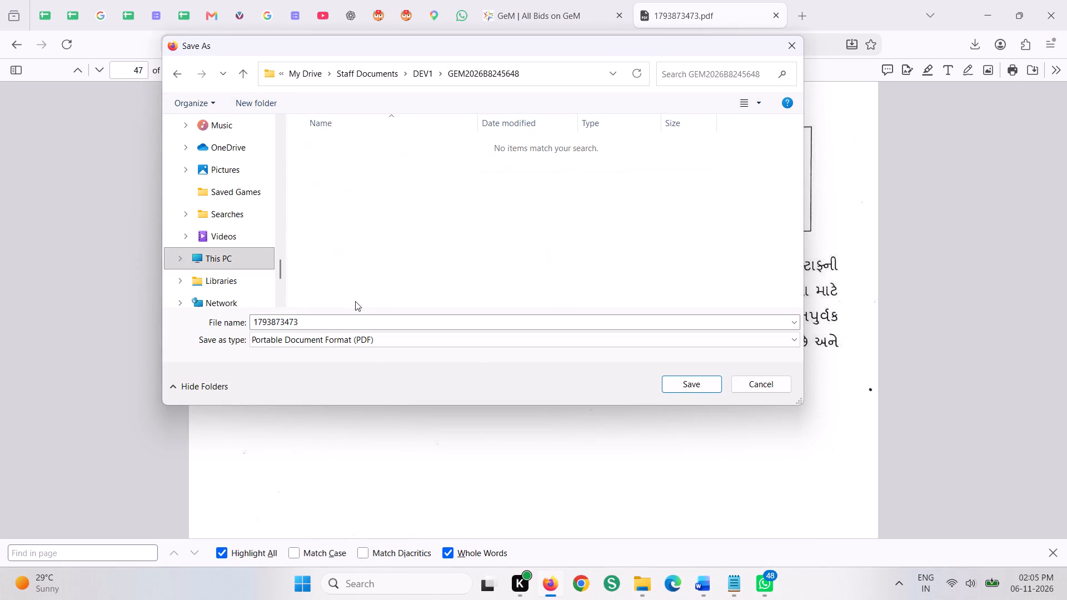
{"action": "left_click", "coordinate": [342, 312]}
{"action": "left_click", "coordinate": [340, 321]}
{"action": "type", "text": "SCOPE OF WORK 01"}
{"action": "key", "text": "Return"}
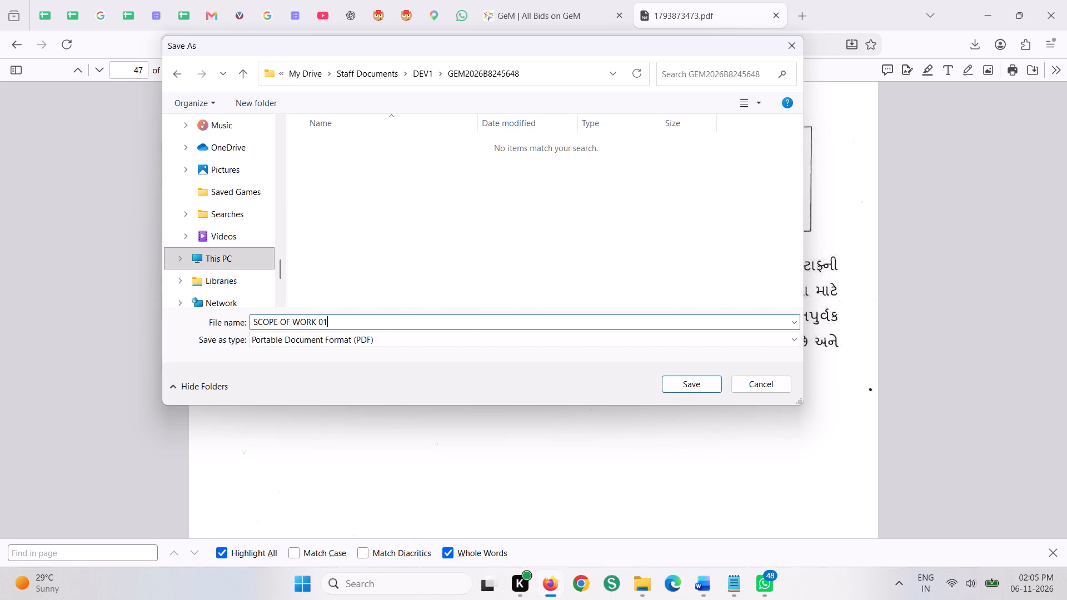
In Word's REQUIRED DOCUMENTS list, replace everything after "SHOPACT –" with item 2, the consumables/equipments line copied from page 5 of the bid document.
{"action": "scroll", "coordinate": [325, 282], "scroll_direction": "down", "scroll_amount": 9}
{"action": "left_click", "coordinate": [12, 45]}
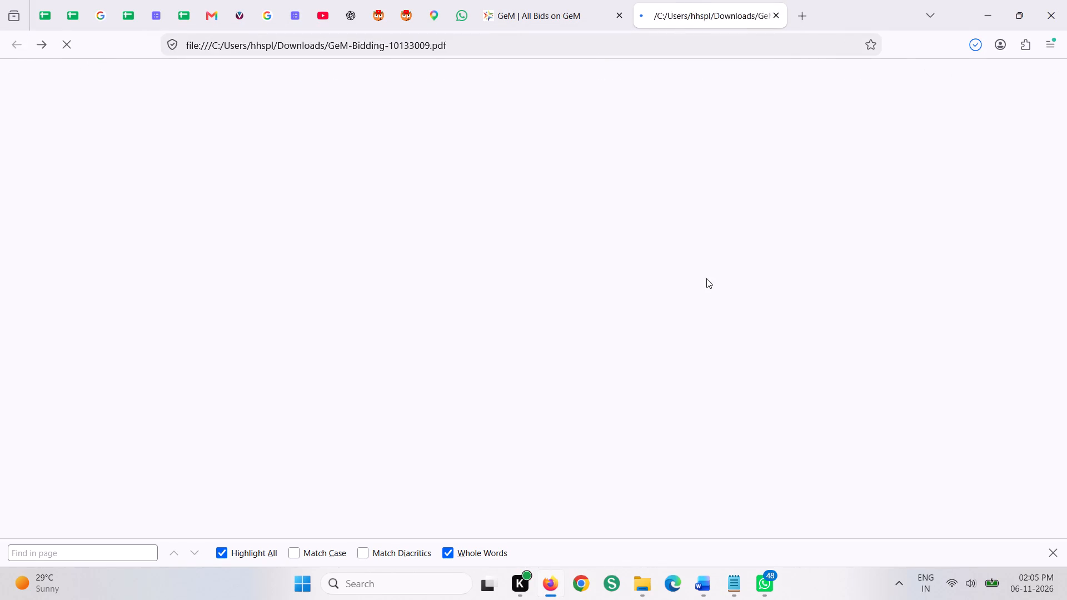
{"action": "scroll", "coordinate": [681, 393], "scroll_direction": "down", "scroll_amount": 2}
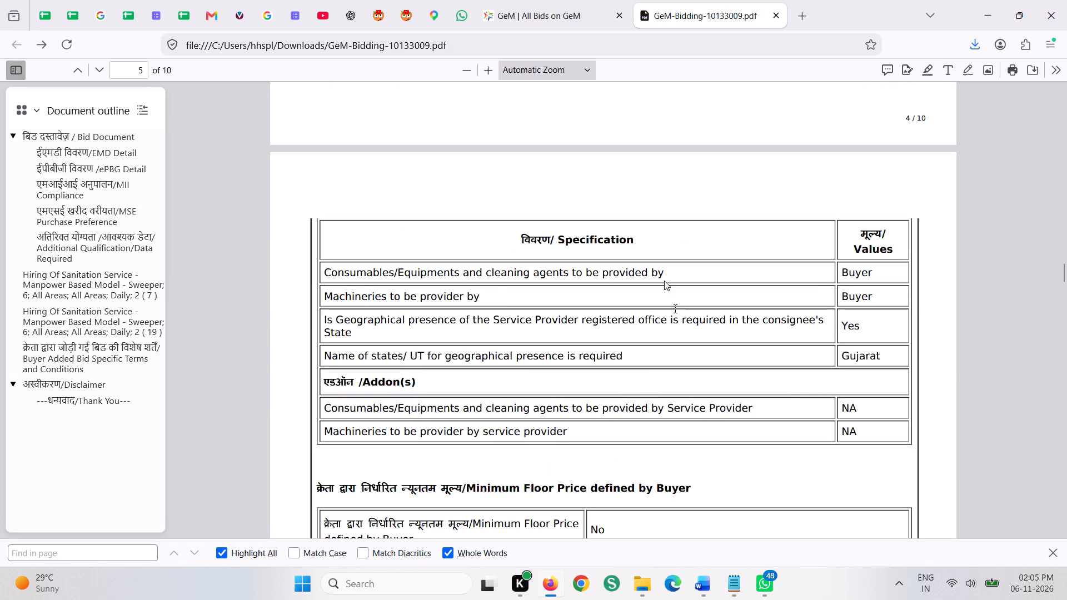
{"action": "triple_click", "coordinate": [415, 276]}
{"action": "key", "text": "ctrl+c"}
{"action": "key", "text": "ctrl+c"}
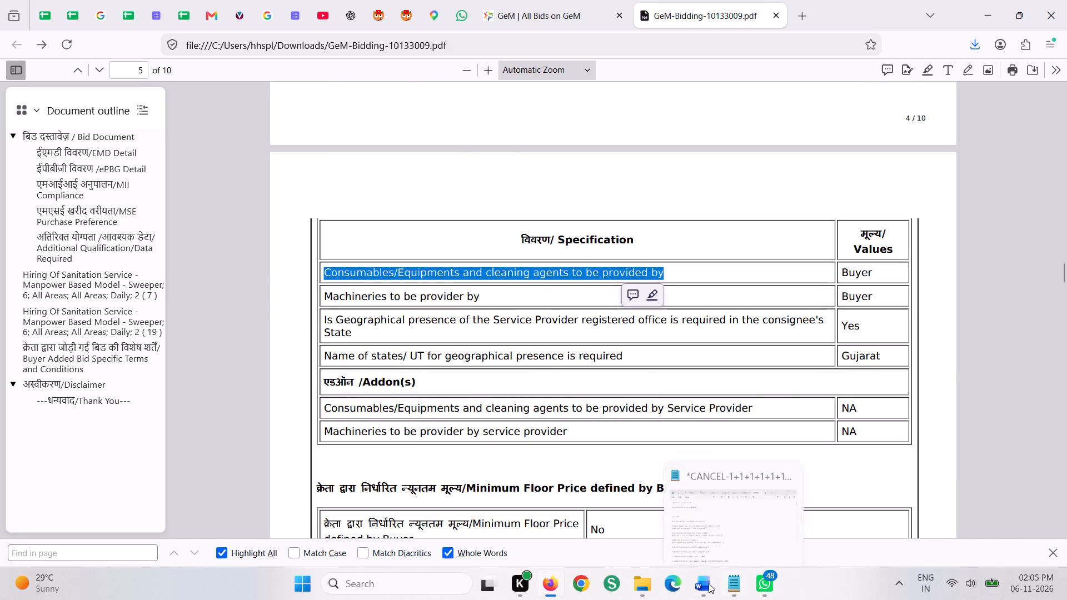
{"action": "left_click", "coordinate": [709, 583]}
{"action": "left_click", "coordinate": [412, 508]}
{"action": "scroll", "coordinate": [485, 393], "scroll_direction": "up", "scroll_amount": 2}
{"action": "left_click_drag", "start_coordinate": [416, 279], "coordinate": [417, 281]}
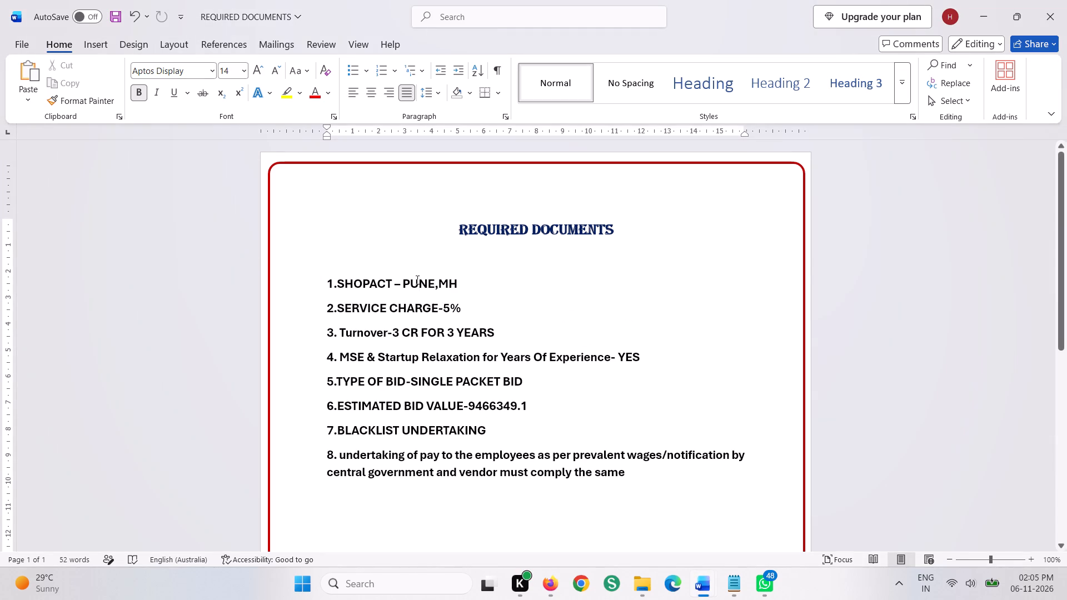
{"action": "left_click_drag", "start_coordinate": [417, 281], "coordinate": [801, 597]}
{"action": "key", "text": "BackSpace"}
{"action": "key", "text": "Return"}
{"action": "type", "text": "2."}
{"action": "key", "text": "ctrl+v"}
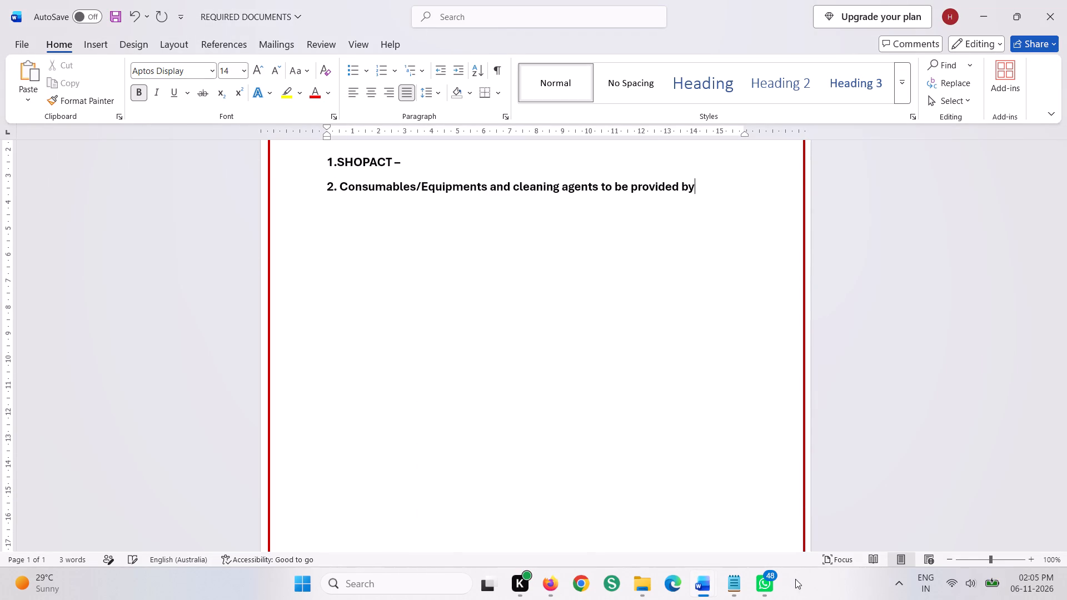
Append the bid's "Machineries to be provider by" line to item 2 and complete it with "-BUYER".
{"action": "key", "text": "alt+Tab"}
{"action": "triple_click", "coordinate": [371, 293]}
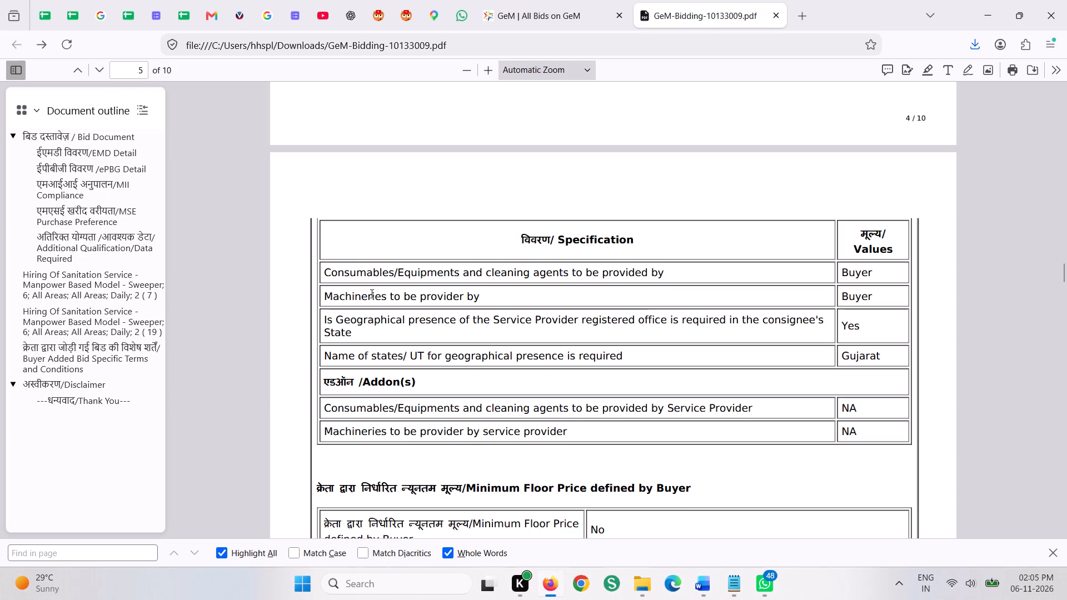
{"action": "key", "text": "ctrl+c"}
{"action": "key", "text": "alt+Tab"}
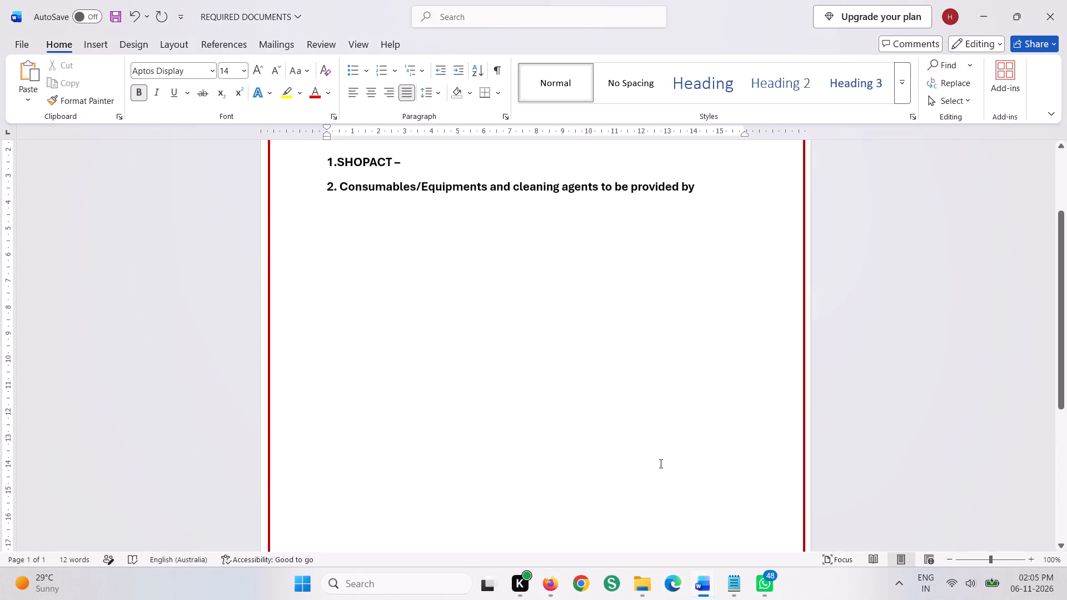
{"action": "key", "text": "ctrl+v"}
{"action": "key", "text": "minus"}
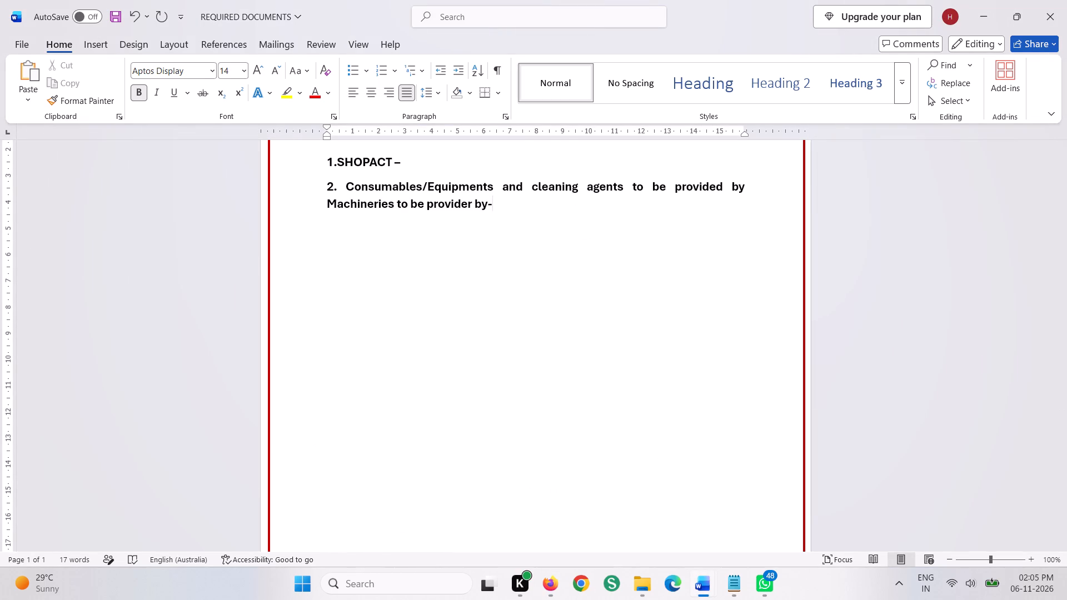
{"action": "type", "text": "BUYER"}
{"action": "key", "text": "space"}
Start an item 3 in the REQUIRED DOCUMENTS list and highlight the text of item 2 in yellow.
{"action": "key", "text": "Return"}
{"action": "type", "text": "3."}
{"action": "key", "text": "alt+Tab"}
{"action": "key", "text": "alt+Tab"}
{"action": "left_click_drag", "start_coordinate": [344, 186], "coordinate": [532, 205]}
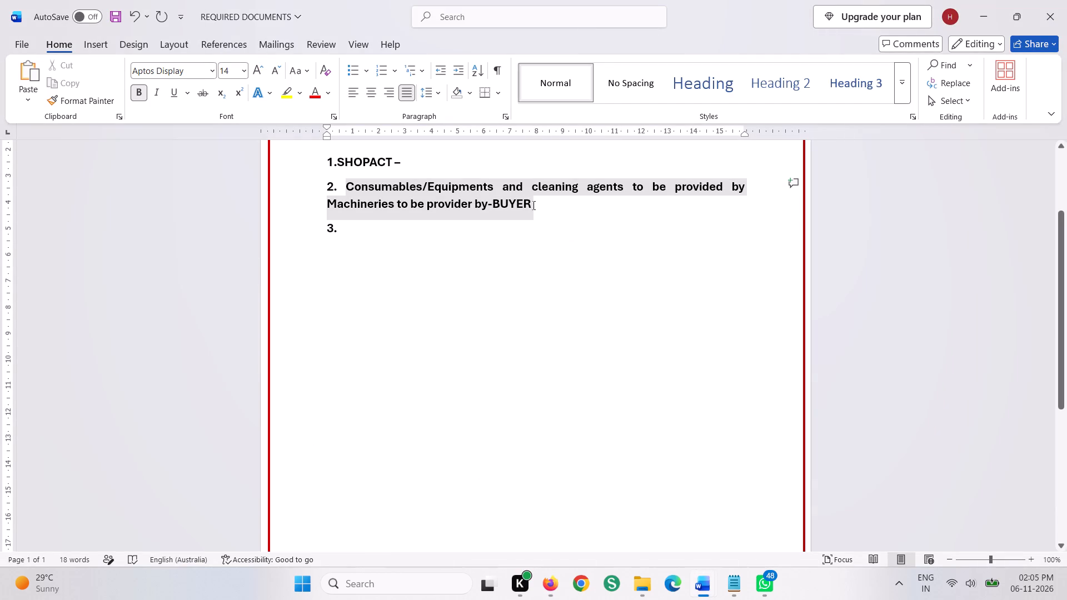
{"action": "left_click_drag", "start_coordinate": [532, 205], "coordinate": [535, 205]}
{"action": "left_click", "coordinate": [592, 185]}
{"action": "left_click", "coordinate": [535, 250]}
Complete item 1, "SHOPACT –", with BHARUCH copied from the consignee address on page 5 of the bid document, followed by ",GJ".
{"action": "key", "text": "alt+Tab"}
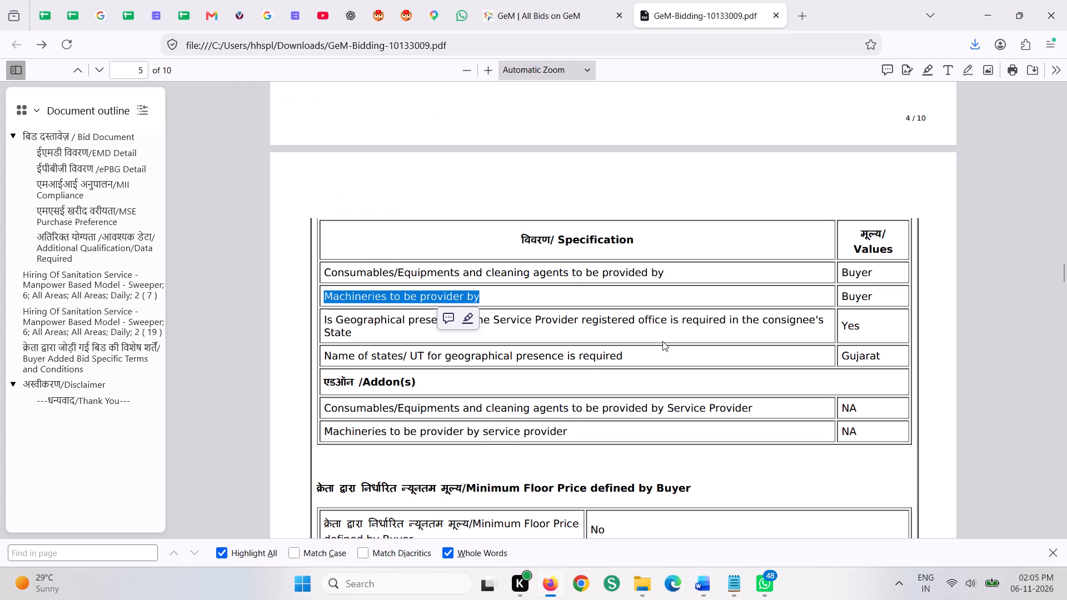
{"action": "left_click", "coordinate": [542, 354]}
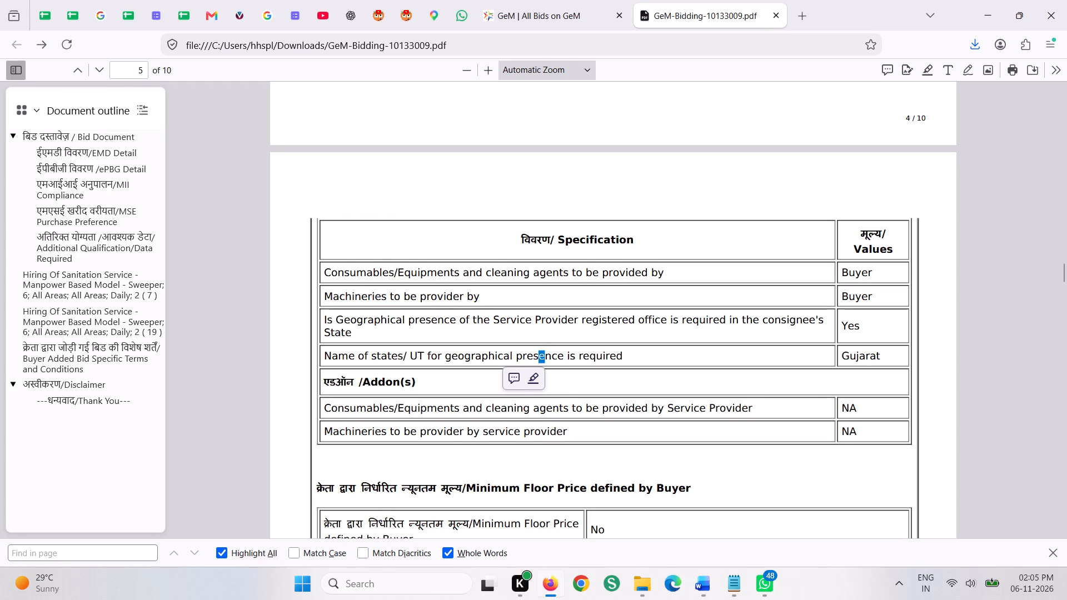
{"action": "scroll", "coordinate": [570, 414], "scroll_direction": "down", "scroll_amount": 2}
{"action": "scroll", "coordinate": [621, 404], "scroll_direction": "down", "scroll_amount": 1}
{"action": "scroll", "coordinate": [604, 404], "scroll_direction": "up", "scroll_amount": 1}
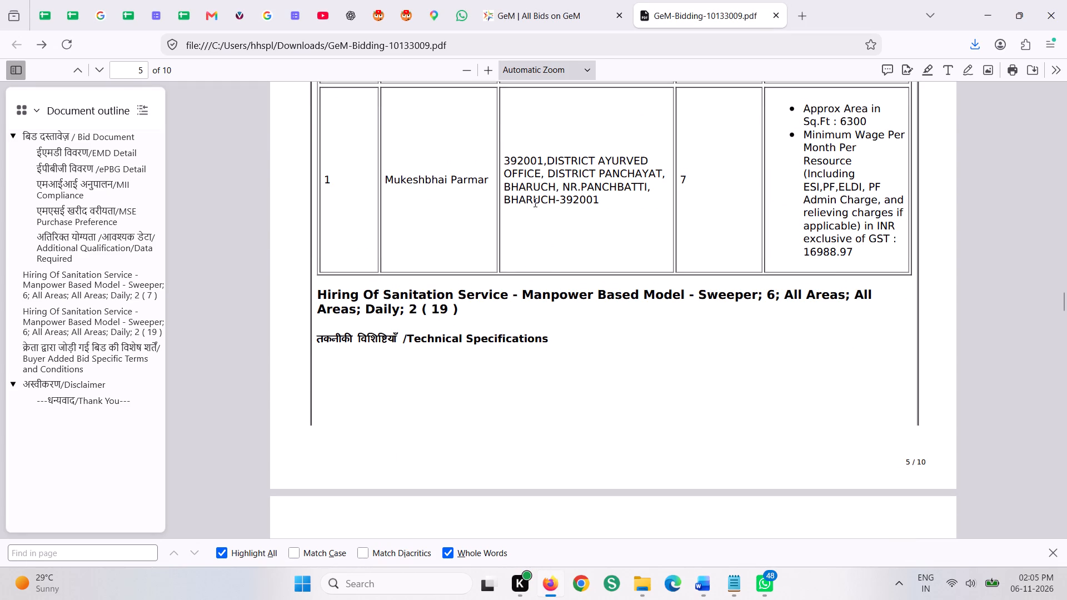
{"action": "triple_click", "coordinate": [533, 200]}
{"action": "key", "text": "ctrl+c"}
{"action": "key", "text": "ctrl+c"}
{"action": "double_click", "coordinate": [519, 193]}
{"action": "key", "text": "ctrl+c"}
{"action": "key", "text": "ctrl+c"}
{"action": "key", "text": "alt+Tab"}
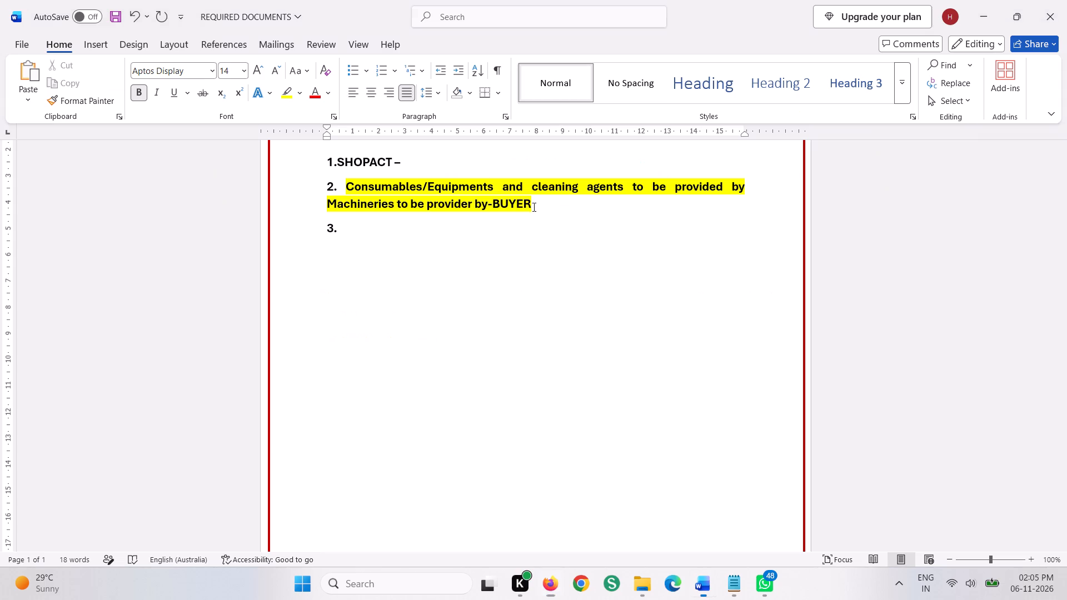
{"action": "left_click", "coordinate": [399, 158]}
{"action": "key", "text": "ctrl+v"}
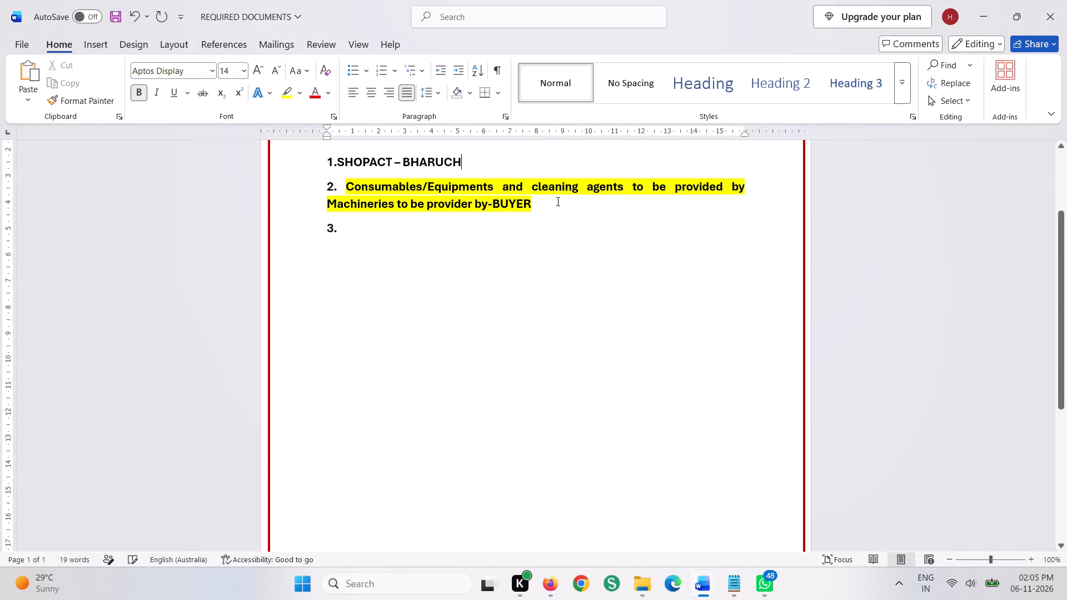
{"action": "type", "text": ",GJ"}
Fill item 3 with "Turnover" copied from page 1 of the bid document, followed by "-116 LAKH FOR 3 YEARS".
{"action": "left_click", "coordinate": [464, 231]}
{"action": "key", "text": "Tab"}
{"action": "scroll", "coordinate": [575, 291], "scroll_direction": "up", "scroll_amount": 5}
{"action": "key", "text": "BackSpace"}
{"action": "key", "text": "alt+Tab"}
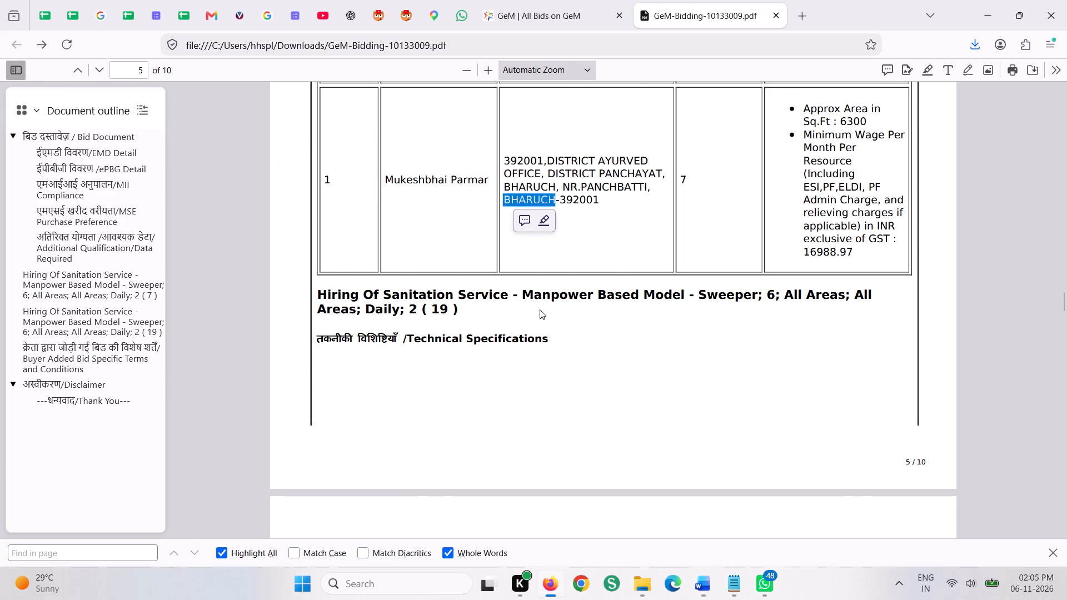
{"action": "scroll", "coordinate": [540, 309], "scroll_direction": "up", "scroll_amount": 12}
{"action": "scroll", "coordinate": [591, 291], "scroll_direction": "up", "scroll_amount": 1}
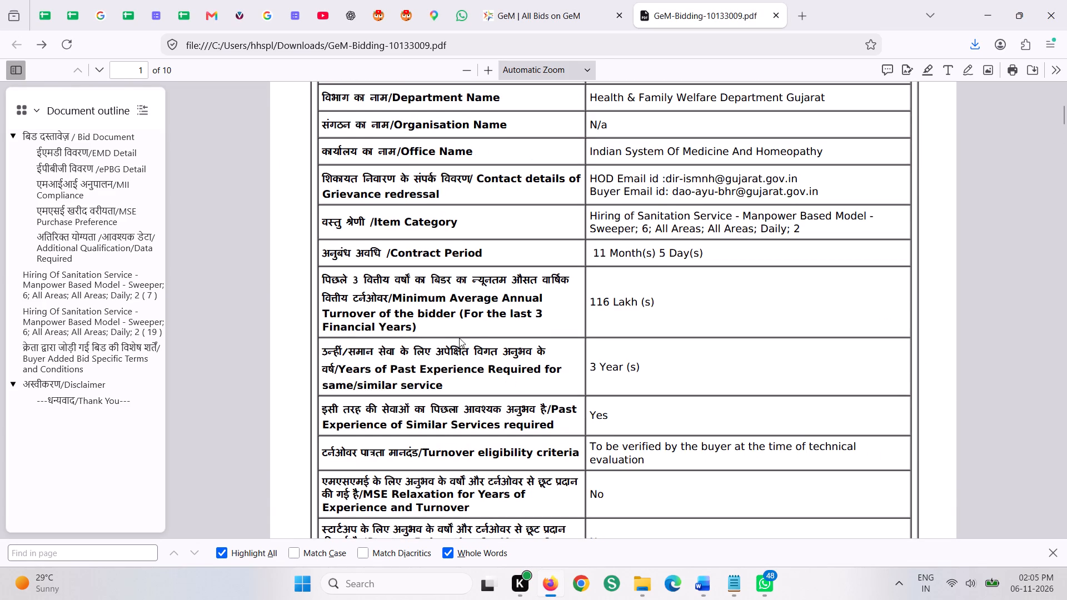
{"action": "double_click", "coordinate": [369, 311]}
{"action": "key", "text": "ctrl+c"}
{"action": "key", "text": "ctrl+c"}
{"action": "key", "text": "alt+Tab"}
{"action": "key", "text": "ctrl+v"}
{"action": "type", "text": "-115"}
{"action": "key", "text": "BackSpace"}
{"action": "type", "text": "6 LAKH FOR 3 YEARS"}
{"action": "key", "text": "space"}
{"action": "key", "text": "Return"}
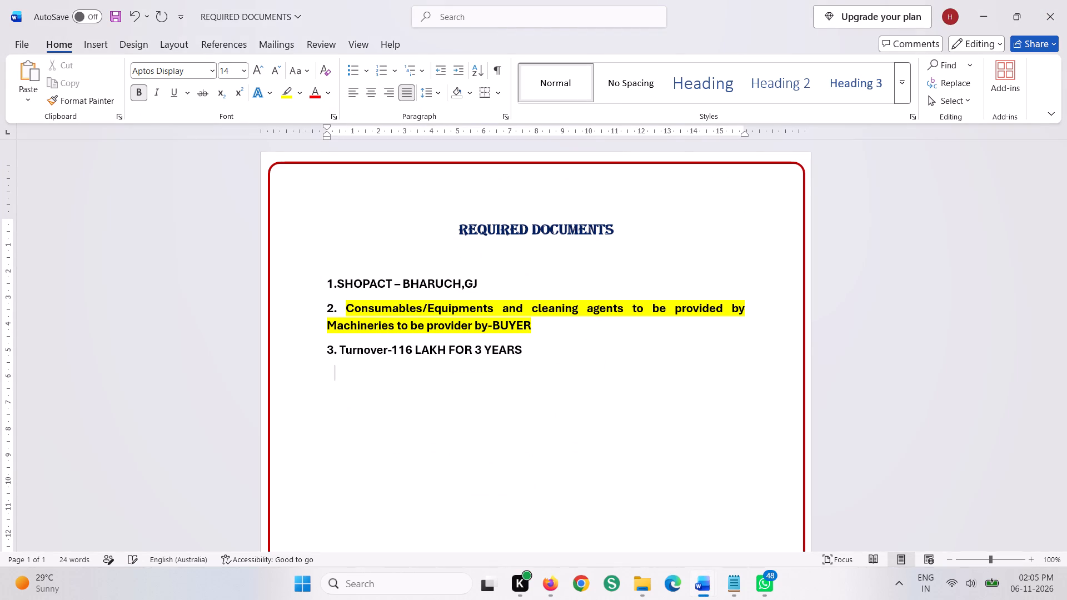
Add item 4 with the bid's "MSE Relaxation for Years of Experience and Turnover" text, followed by "- NO".
{"action": "type", "text": "4."}
{"action": "key", "text": "alt+Tab"}
{"action": "scroll", "coordinate": [585, 333], "scroll_direction": "down", "scroll_amount": 1}
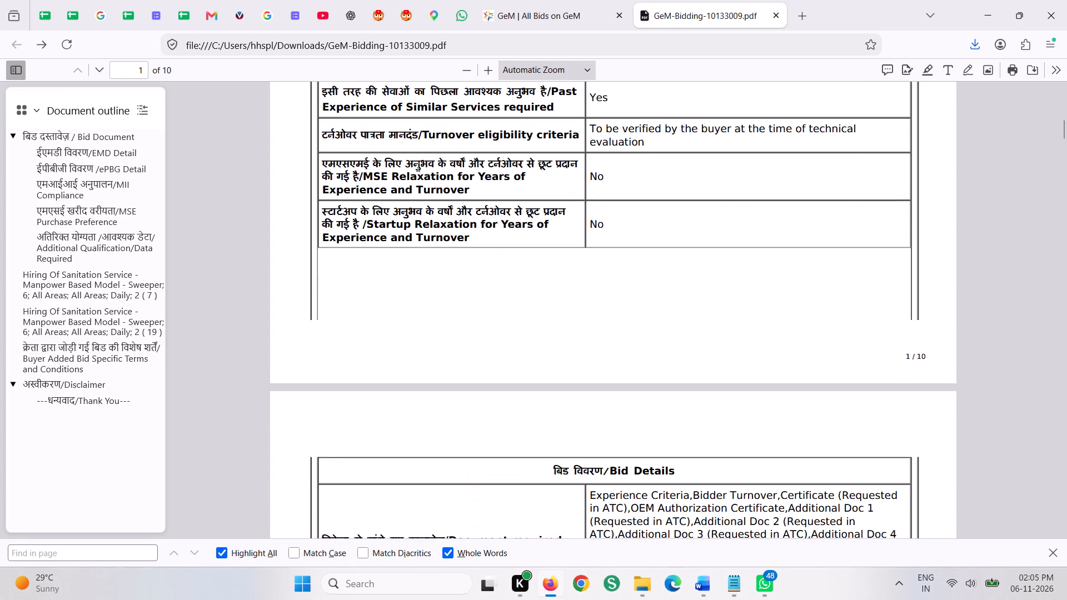
{"action": "left_click", "coordinate": [378, 177]}
{"action": "left_click_drag", "start_coordinate": [378, 177], "coordinate": [530, 174], "text": "ctrl"}
{"action": "key", "text": "ctrl+c"}
{"action": "key", "text": "ctrl+c"}
{"action": "key", "text": "ctrl+c"}
{"action": "key", "text": "ctrl+c"}
{"action": "key", "text": "alt+Tab"}
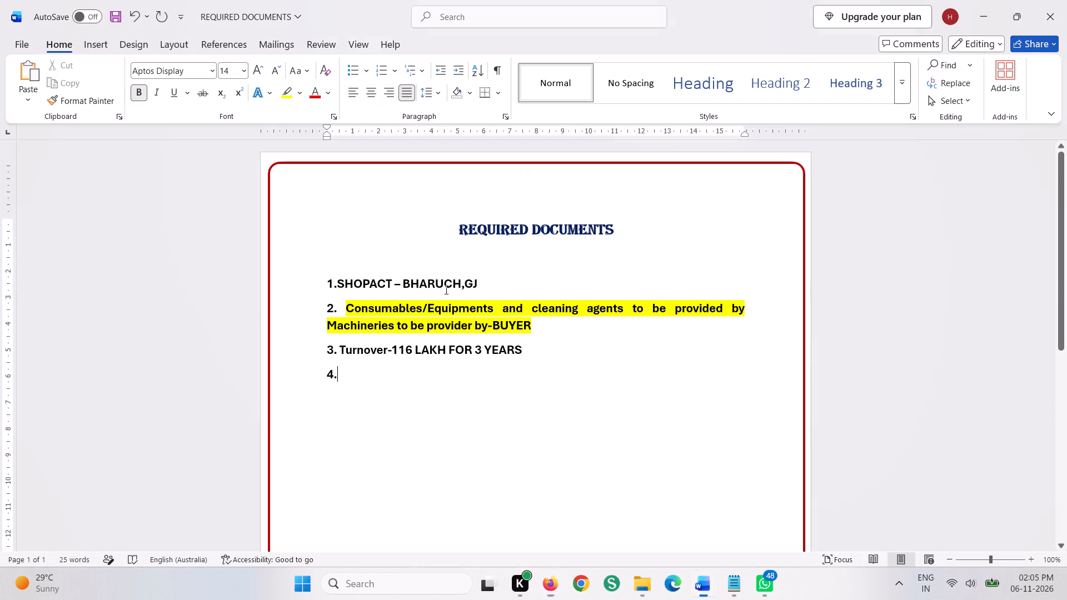
{"action": "key", "text": "ctrl+v"}
{"action": "key", "text": "alt+Tab"}
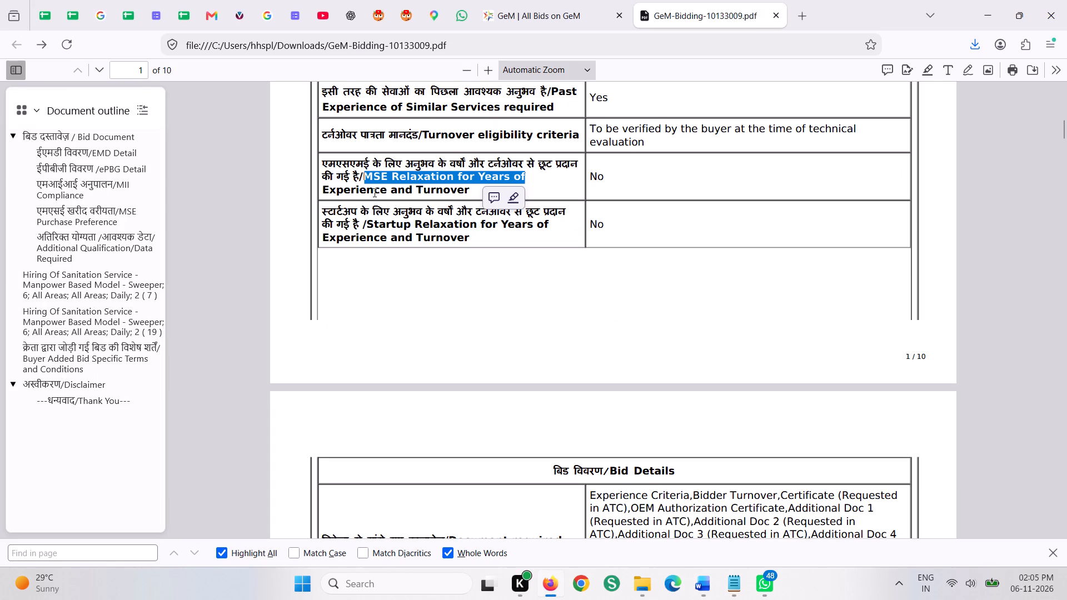
{"action": "double_click", "coordinate": [375, 191]}
{"action": "key", "text": "ctrl+c"}
{"action": "key", "text": "ctrl+c"}
{"action": "left_click", "coordinate": [375, 191], "text": "ctrl"}
{"action": "key", "text": "ctrl+c"}
{"action": "key", "text": "ctrl+c"}
{"action": "key", "text": "alt+Tab"}
{"action": "key", "text": "space"}
{"action": "key", "text": "ctrl+v"}
{"action": "type", "text": "- NO"}
{"action": "key", "text": "space"}
Insert "& Startup" after "MSE" in item 4, copying the word Startup from the bid's startup relaxation row.
{"action": "key", "text": "alt+Tab"}
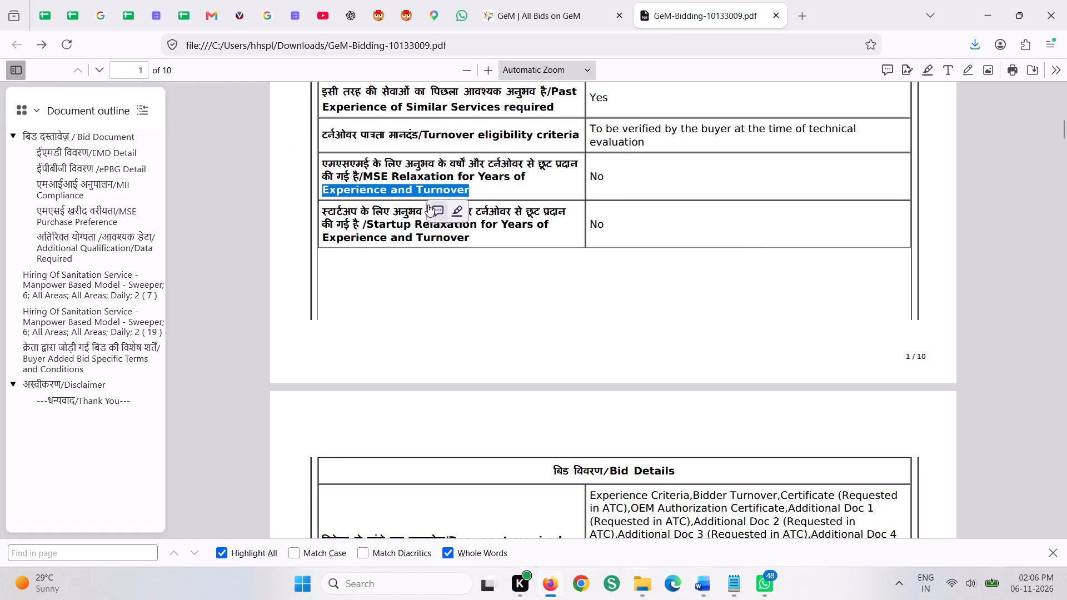
{"action": "triple_click", "coordinate": [405, 222]}
{"action": "key", "text": "ctrl+c"}
{"action": "key", "text": "ctrl+c"}
{"action": "double_click", "coordinate": [388, 227]}
{"action": "key", "text": "ctrl+c"}
{"action": "key", "text": "ctrl+c"}
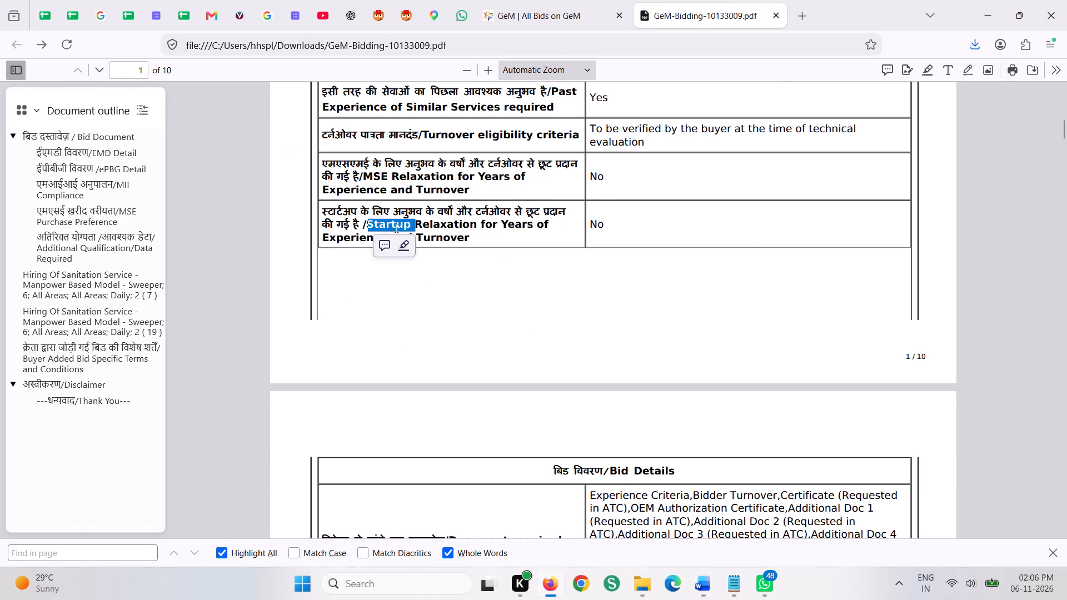
{"action": "key", "text": "alt+Tab"}
{"action": "left_click", "coordinate": [368, 372]}
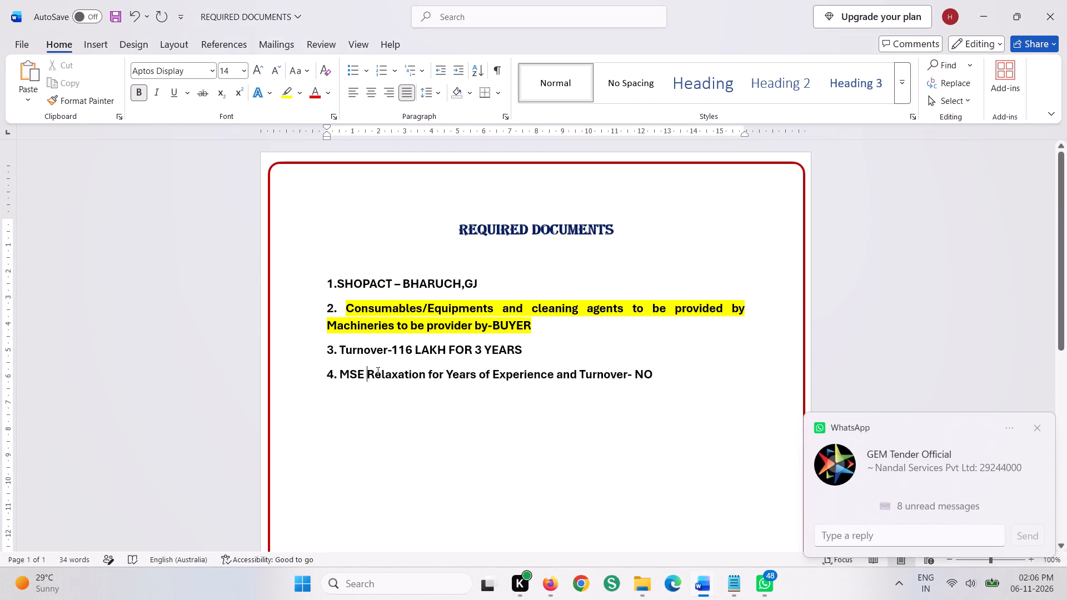
{"action": "type", "text": "&"}
{"action": "key", "text": "space"}
{"action": "key", "text": "ctrl+v"}
Add item 5, "Type of Bid- Two Packet Bid", copying label and value from page 2 of the bid document.
{"action": "key", "text": "alt+Tab"}
{"action": "scroll", "coordinate": [398, 348], "scroll_direction": "down", "scroll_amount": 1}
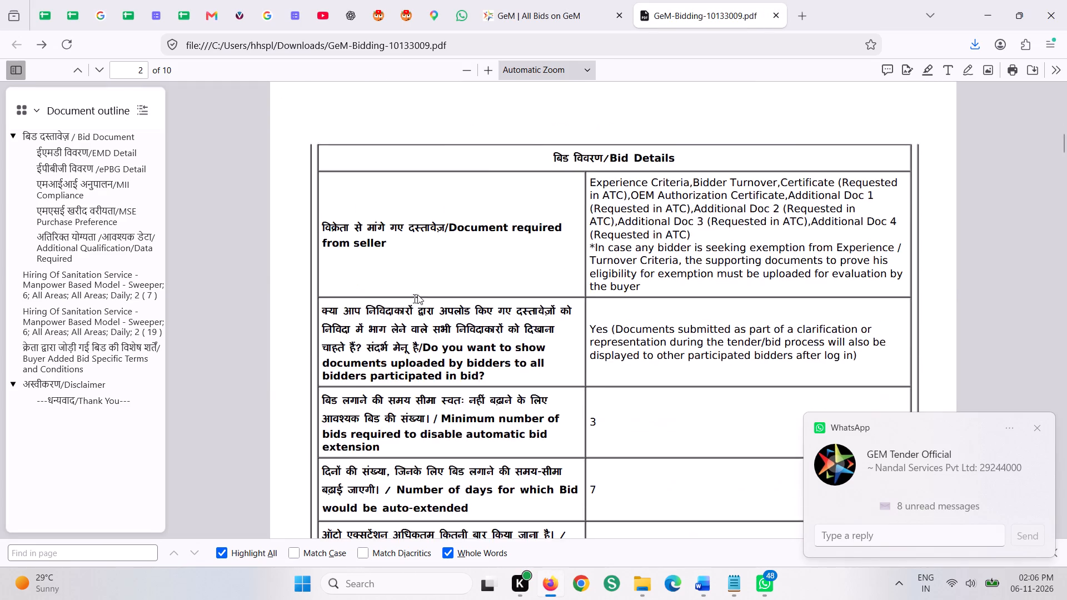
{"action": "scroll", "coordinate": [418, 296], "scroll_direction": "down", "scroll_amount": 1}
{"action": "left_click", "coordinate": [403, 283]}
{"action": "left_click_drag", "start_coordinate": [403, 283], "coordinate": [461, 279]}
{"action": "key", "text": "ctrl+c"}
{"action": "key", "text": "ctrl+c"}
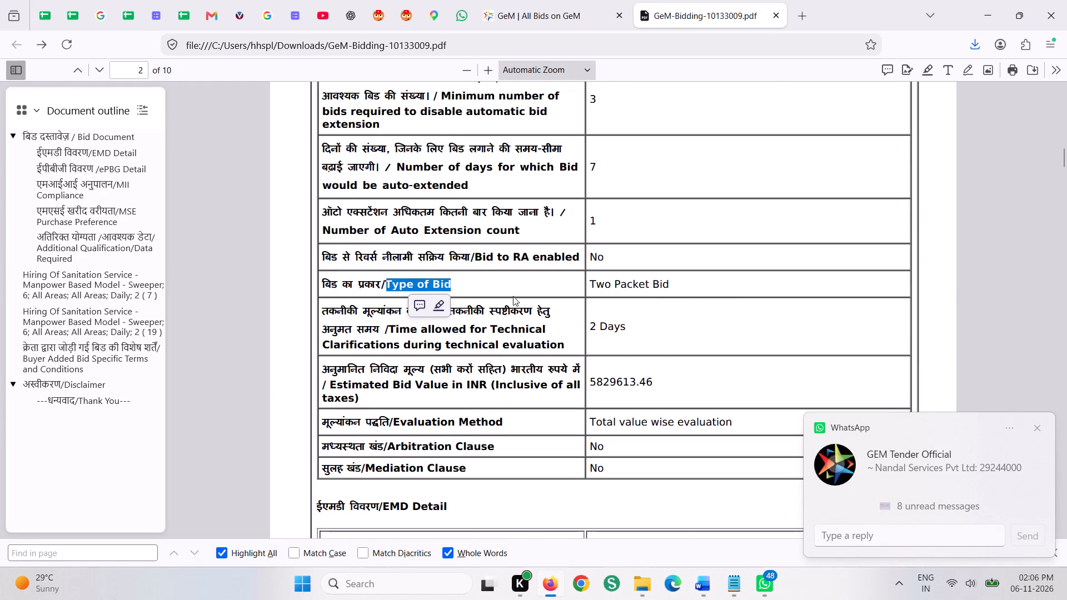
{"action": "key", "text": "alt+Tab"}
{"action": "left_click", "coordinate": [725, 371]}
{"action": "key", "text": "Return"}
{"action": "type", "text": "5."}
{"action": "key", "text": "ctrl+v"}
{"action": "key", "text": "minus"}
{"action": "key", "text": "alt+Tab"}
{"action": "double_click", "coordinate": [617, 273]}
{"action": "triple_click", "coordinate": [617, 277]}
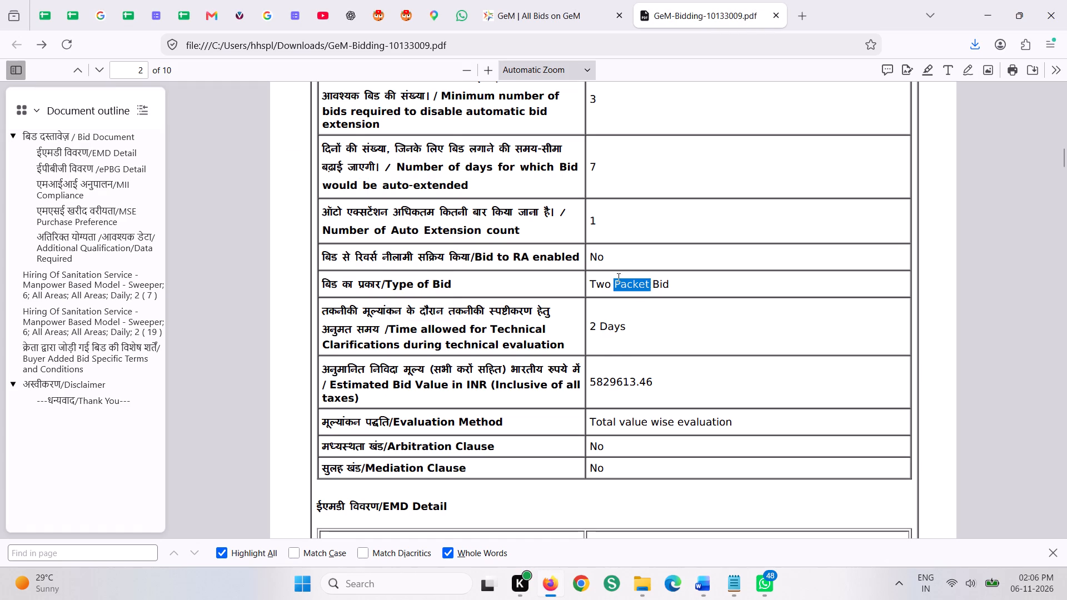
{"action": "key", "text": "ctrl+c"}
{"action": "key", "text": "ctrl+c"}
{"action": "key", "text": "alt+Tab"}
{"action": "key", "text": "ctrl+v"}
Add item 6, "Estimated Bid Value- 5829613.46", copying label and value from page 2 of the bid document.
{"action": "key", "text": "Return"}
{"action": "type", "text": "6."}
{"action": "key", "text": "alt+Tab"}
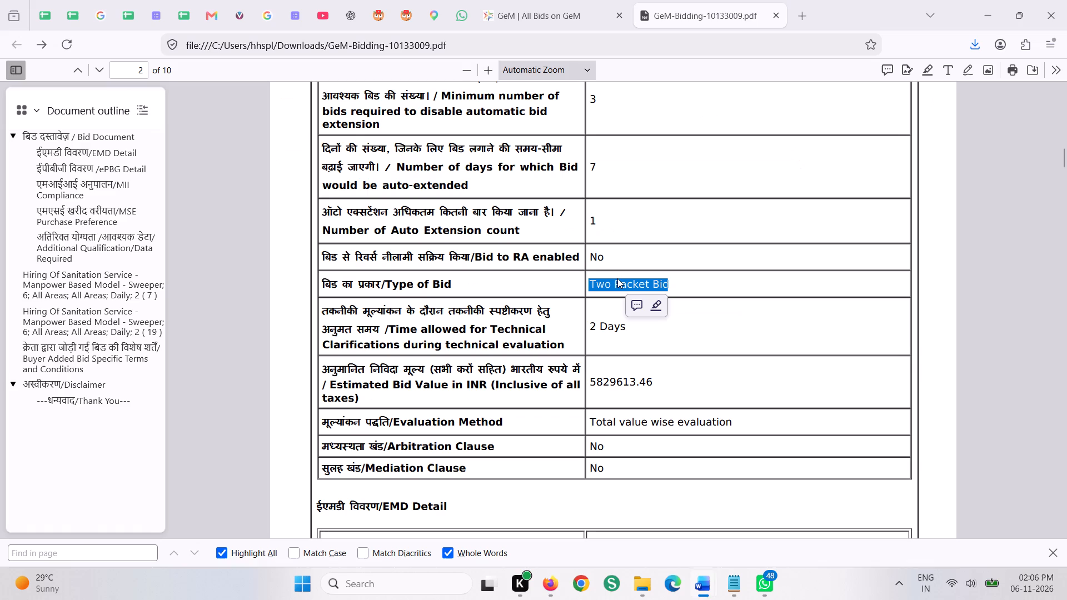
{"action": "left_click", "coordinate": [348, 385]}
{"action": "left_click_drag", "start_coordinate": [348, 385], "coordinate": [432, 387], "text": "ctrl"}
{"action": "key", "text": "ctrl+c"}
{"action": "key", "text": "ctrl+c"}
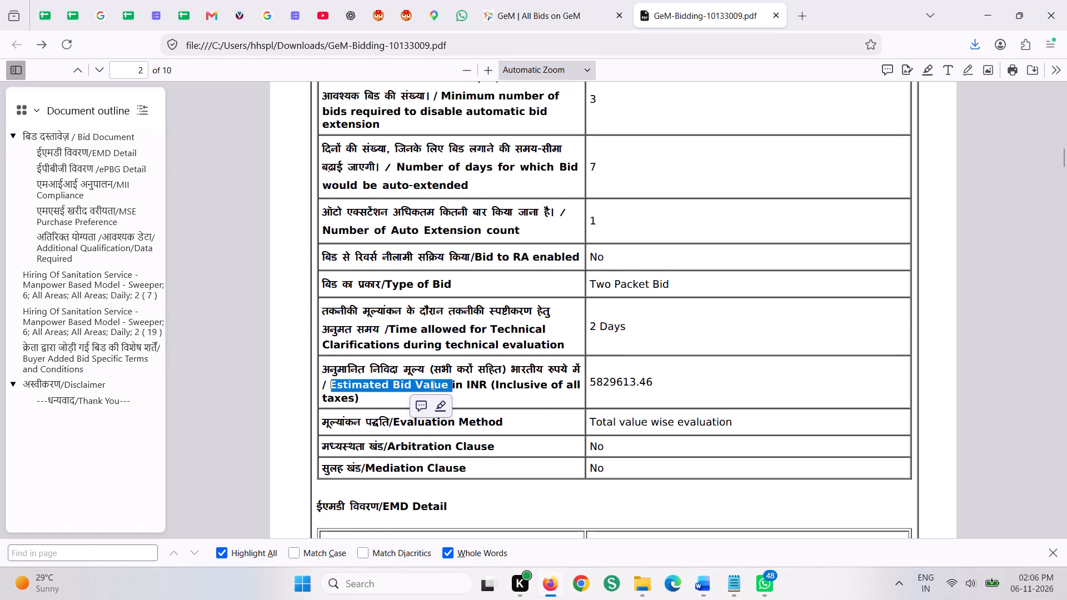
{"action": "key", "text": "Tab"}
{"action": "key", "text": "ctrl+v"}
{"action": "key", "text": "alt+Tab"}
{"action": "key", "text": "ctrl+v"}
{"action": "key", "text": "minus"}
{"action": "key", "text": "alt+Tab"}
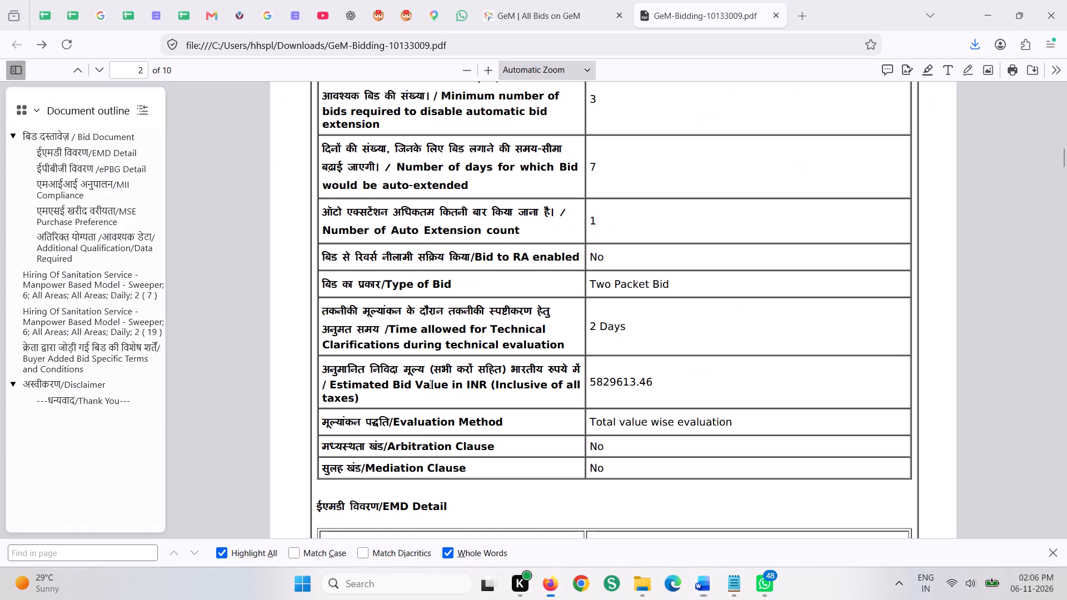
{"action": "triple_click", "coordinate": [624, 382]}
{"action": "key", "text": "ctrl+c"}
{"action": "key", "text": "ctrl+c"}
{"action": "key", "text": "alt+Tab"}
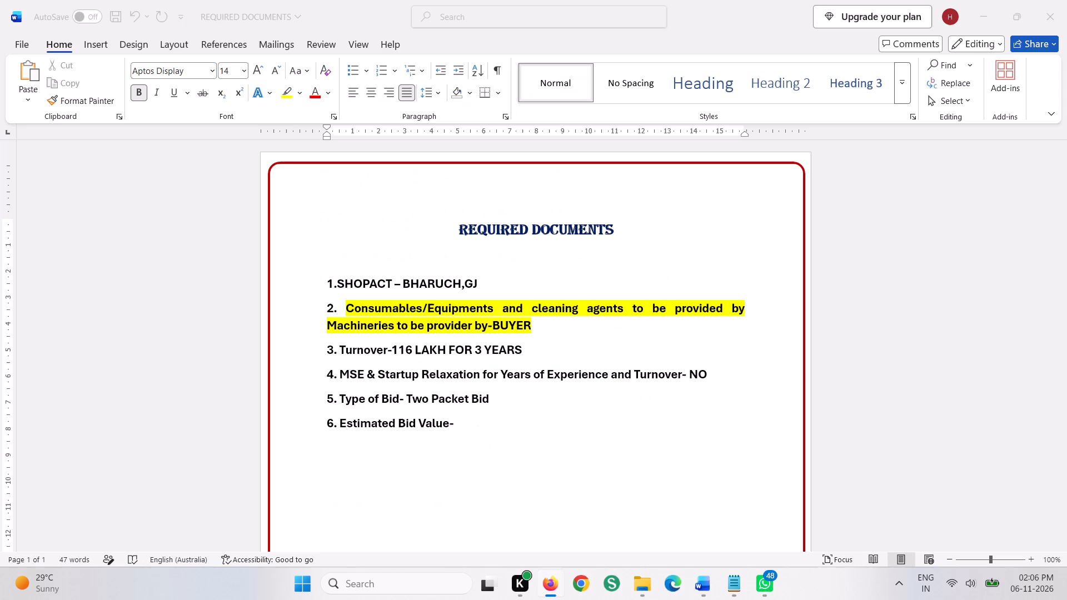
{"action": "key", "text": "ctrl+v"}
Add item 7, "Bidder financial standing", copied without its colon from the buyer-added terms on page 7 of the bid document.
{"action": "key", "text": "Return"}
{"action": "type", "text": "7."}
{"action": "key", "text": "alt+Tab"}
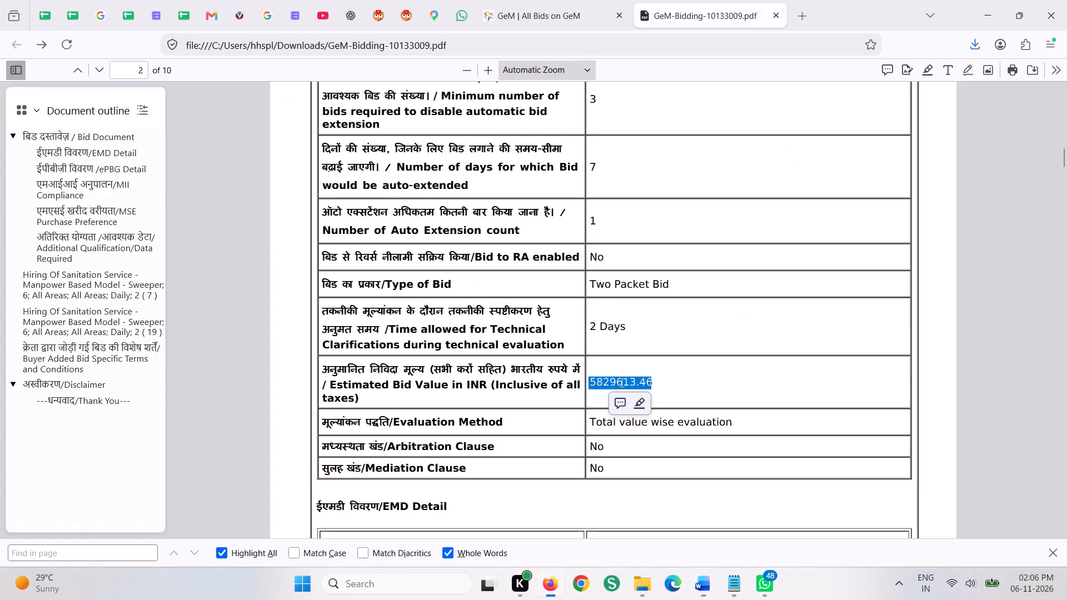
{"action": "scroll", "coordinate": [635, 386], "scroll_direction": "down", "scroll_amount": 4}
{"action": "scroll", "coordinate": [596, 363], "scroll_direction": "down", "scroll_amount": 2}
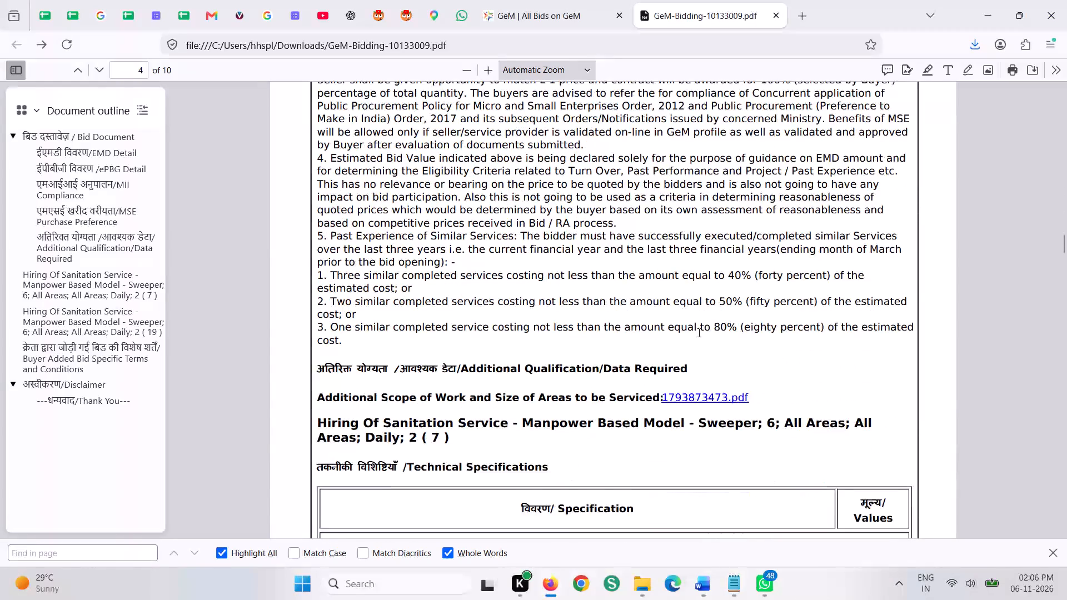
{"action": "scroll", "coordinate": [632, 343], "scroll_direction": "down", "scroll_amount": 4}
{"action": "scroll", "coordinate": [680, 322], "scroll_direction": "down", "scroll_amount": 2}
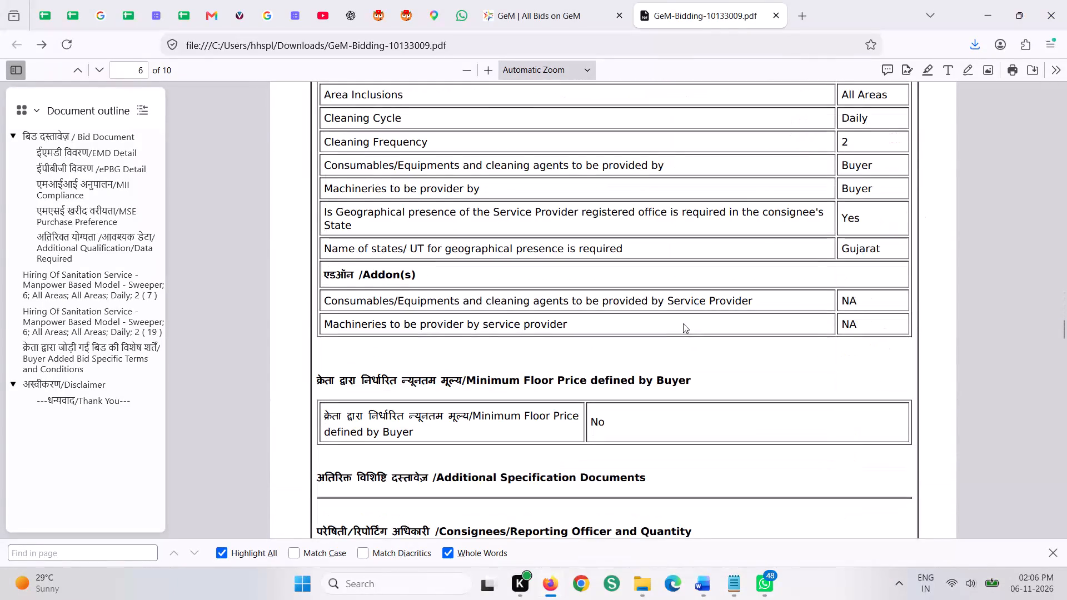
{"action": "scroll", "coordinate": [654, 329], "scroll_direction": "down", "scroll_amount": 3}
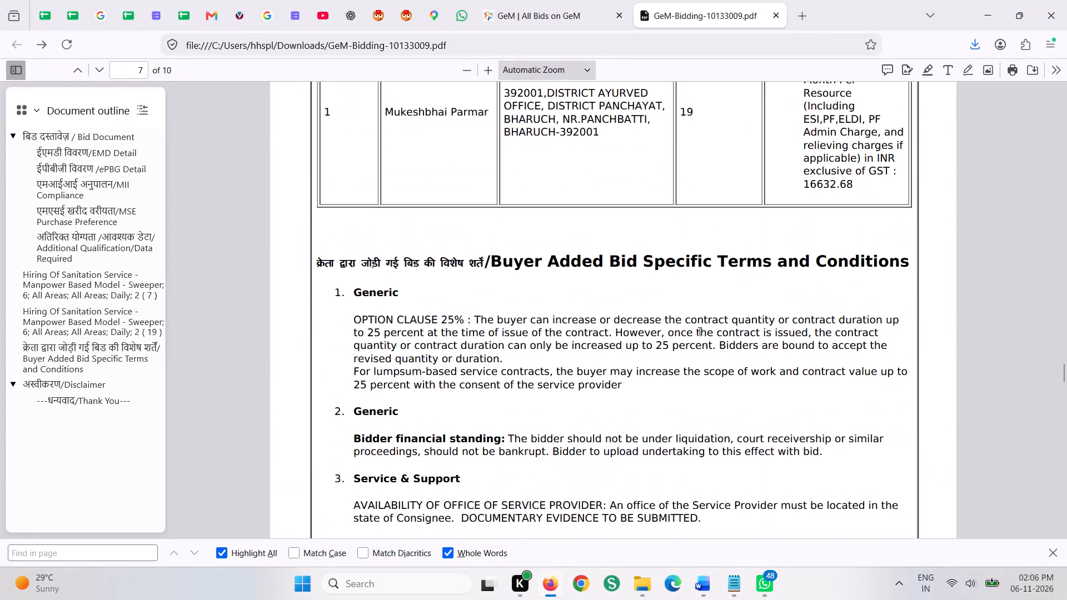
{"action": "scroll", "coordinate": [699, 331], "scroll_direction": "up", "scroll_amount": 1}
{"action": "scroll", "coordinate": [699, 331], "scroll_direction": "down", "scroll_amount": 2}
{"action": "scroll", "coordinate": [485, 249], "scroll_direction": "up", "scroll_amount": 1}
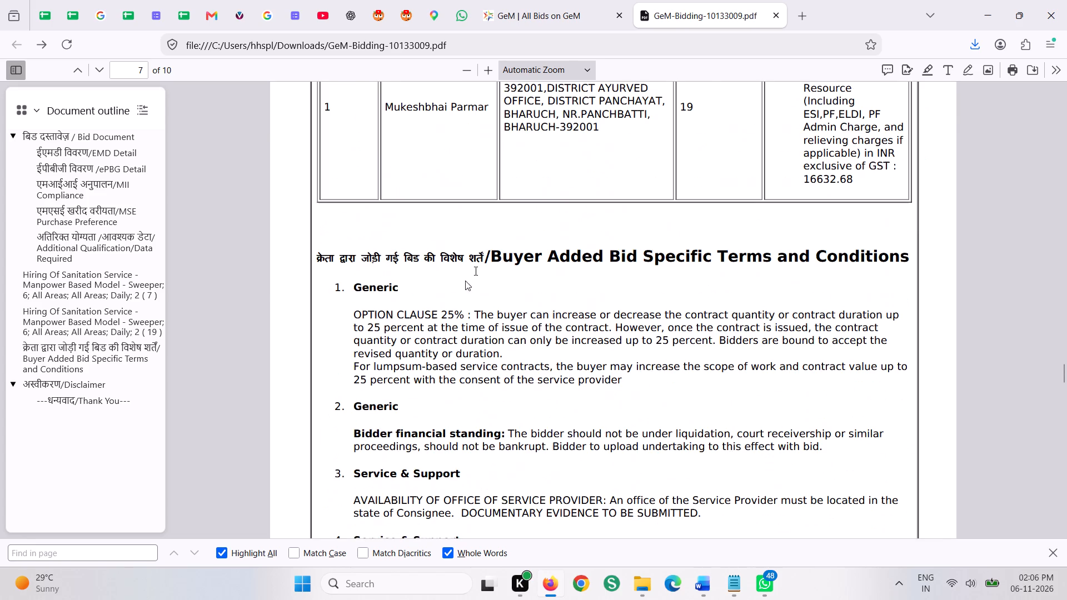
{"action": "double_click", "coordinate": [361, 429]}
{"action": "left_click_drag", "start_coordinate": [361, 429], "coordinate": [443, 427]}
{"action": "key", "text": "ctrl+c"}
{"action": "key", "text": "ctrl+c"}
{"action": "key", "text": "alt+Tab"}
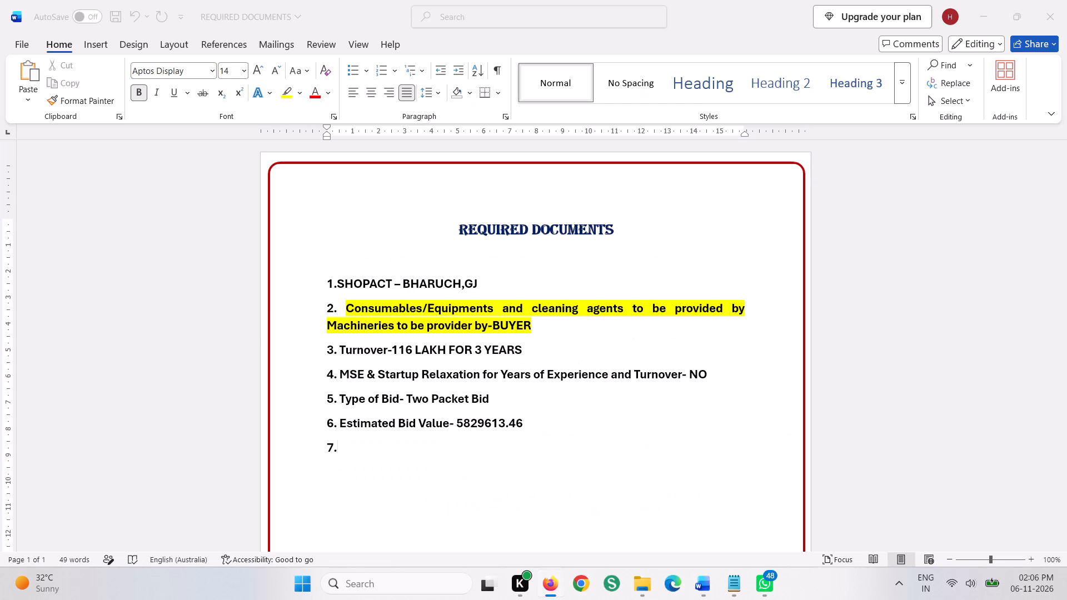
{"action": "key", "text": "ctrl+v"}
{"action": "key", "text": "BackSpace"}
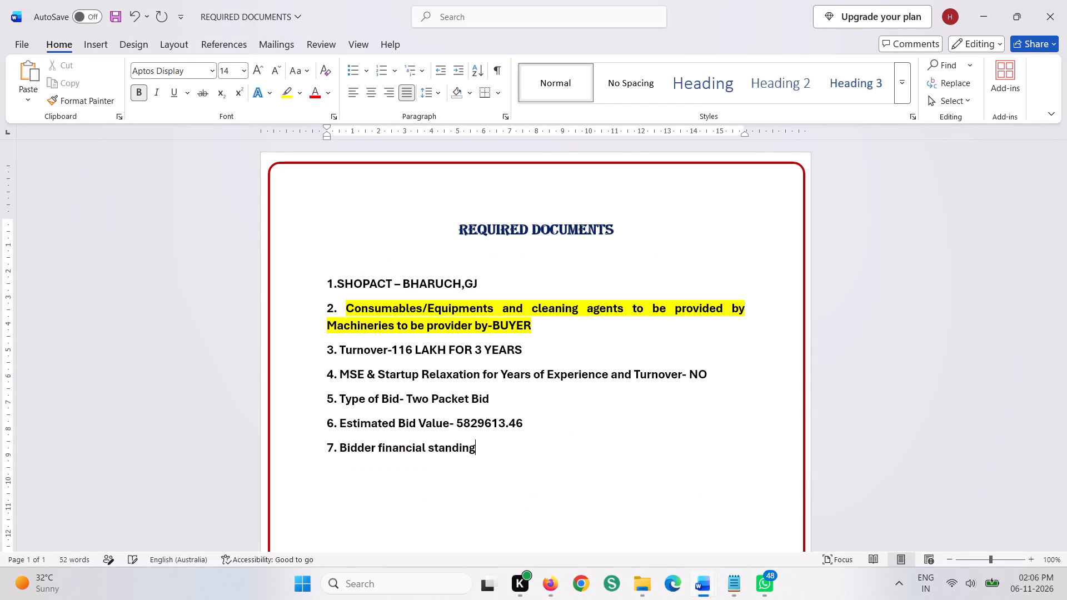
Add item 8, "Past Project Experience", copied from the buyer-added terms on page 8 of the bid document.
{"action": "key", "text": "Return"}
{"action": "type", "text": "8."}
{"action": "key", "text": "alt+Tab"}
{"action": "scroll", "coordinate": [463, 440], "scroll_direction": "down", "scroll_amount": 1}
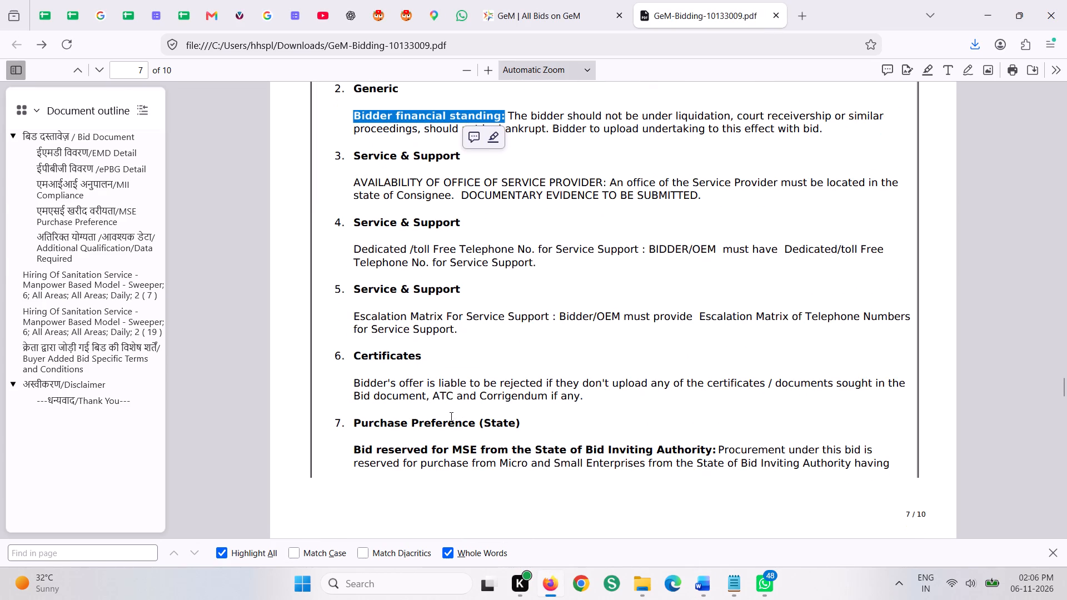
{"action": "scroll", "coordinate": [450, 416], "scroll_direction": "down", "scroll_amount": 1}
{"action": "scroll", "coordinate": [475, 369], "scroll_direction": "down", "scroll_amount": 1}
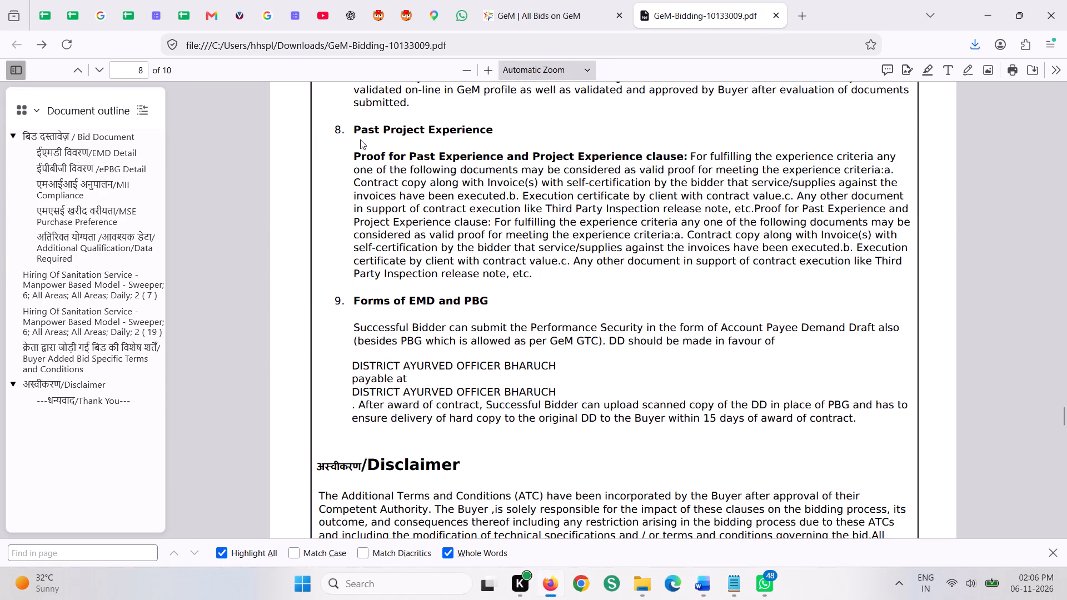
{"action": "left_click", "coordinate": [363, 132]}
{"action": "left_click_drag", "start_coordinate": [363, 131], "coordinate": [476, 134]}
{"action": "key", "text": "ctrl+c"}
{"action": "key", "text": "ctrl+c"}
{"action": "key", "text": "alt+Tab"}
{"action": "key", "text": "ctrl+v"}
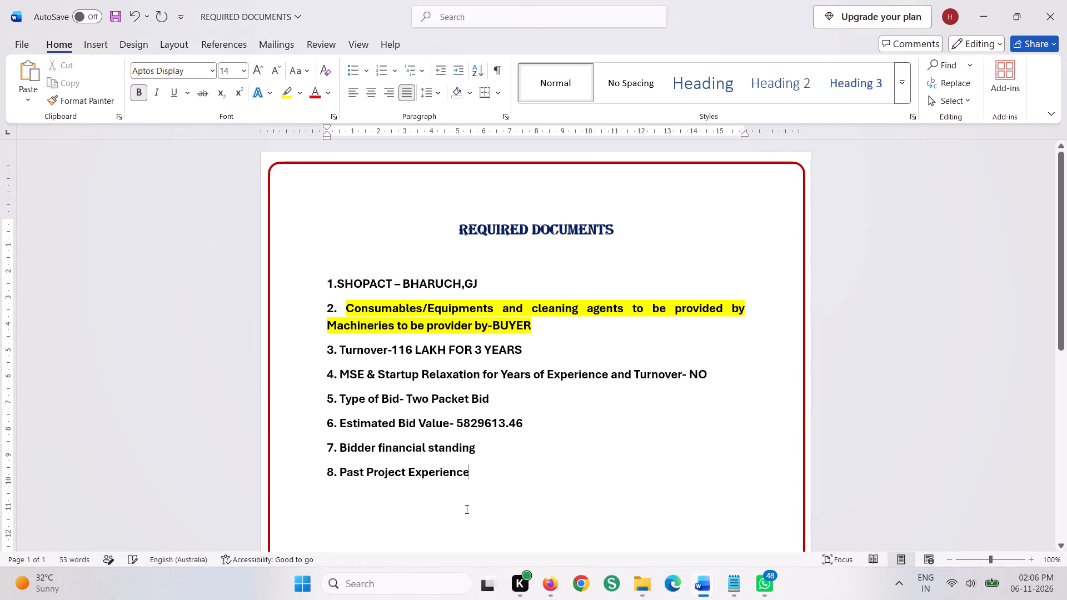
Start item 9 on a new line below "Past Project Experience" in the REQUIRED DOCUMENTS list.
{"action": "key", "text": "Return"}
{"action": "key", "text": "9"}
{"action": "key", "text": "alt+Tab"}
{"action": "key", "text": "period"}
{"action": "key", "text": "alt+Tab"}
{"action": "key", "text": "period"}
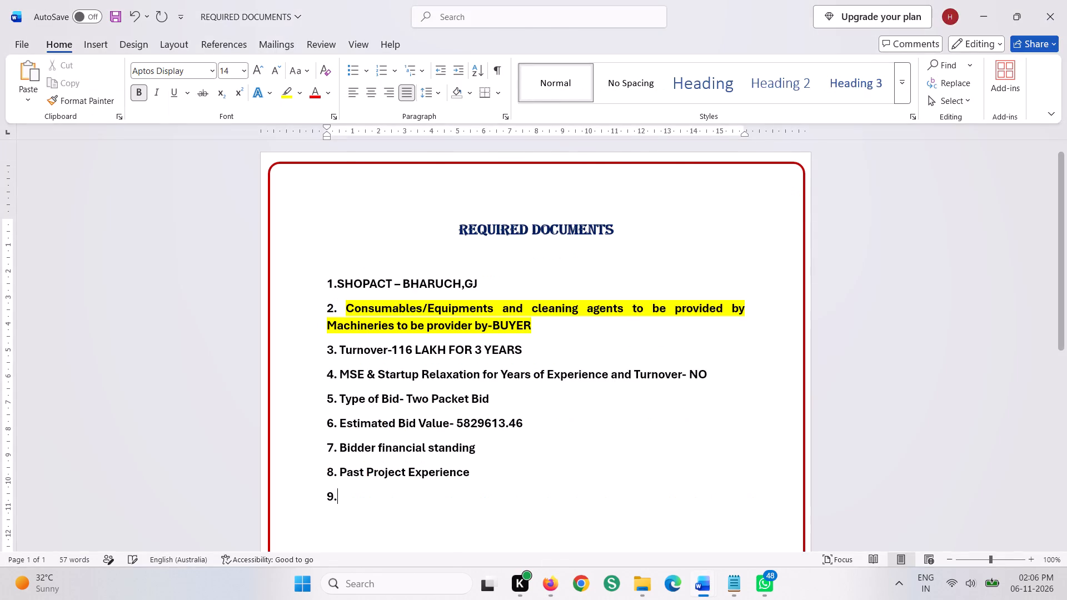
Open the buyer's linked document 1793873473.pdf from the bid document and look through it for requirements to list.
{"action": "key", "text": "alt+Tab"}
{"action": "scroll", "coordinate": [466, 509], "scroll_direction": "up", "scroll_amount": 9}
{"action": "scroll", "coordinate": [518, 401], "scroll_direction": "up", "scroll_amount": 2}
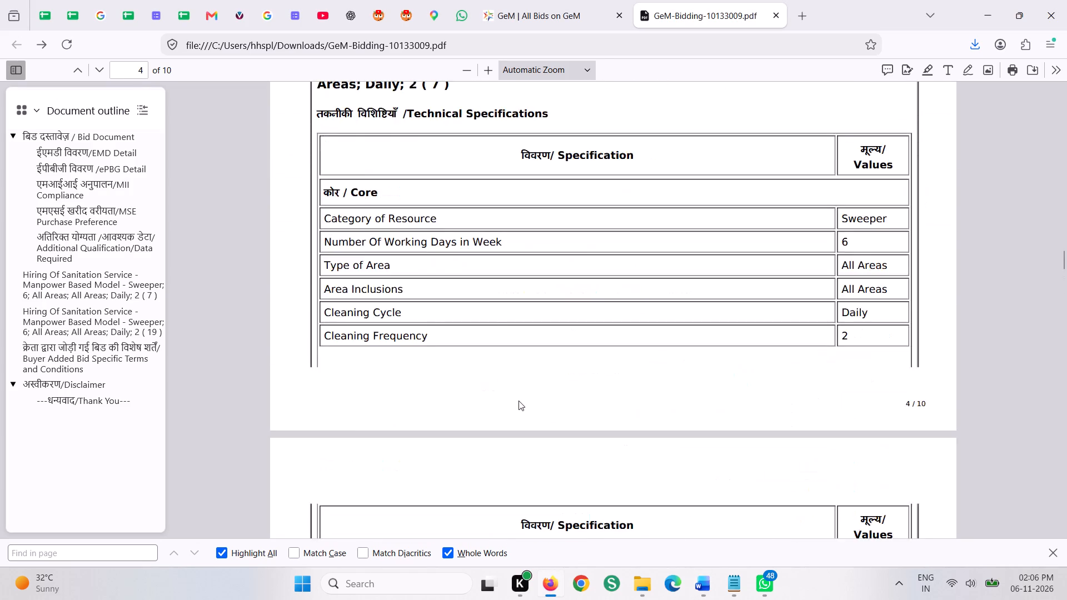
{"action": "scroll", "coordinate": [518, 401], "scroll_direction": "up", "scroll_amount": 5}
{"action": "scroll", "coordinate": [617, 403], "scroll_direction": "down", "scroll_amount": 6}
{"action": "scroll", "coordinate": [572, 389], "scroll_direction": "up", "scroll_amount": 1}
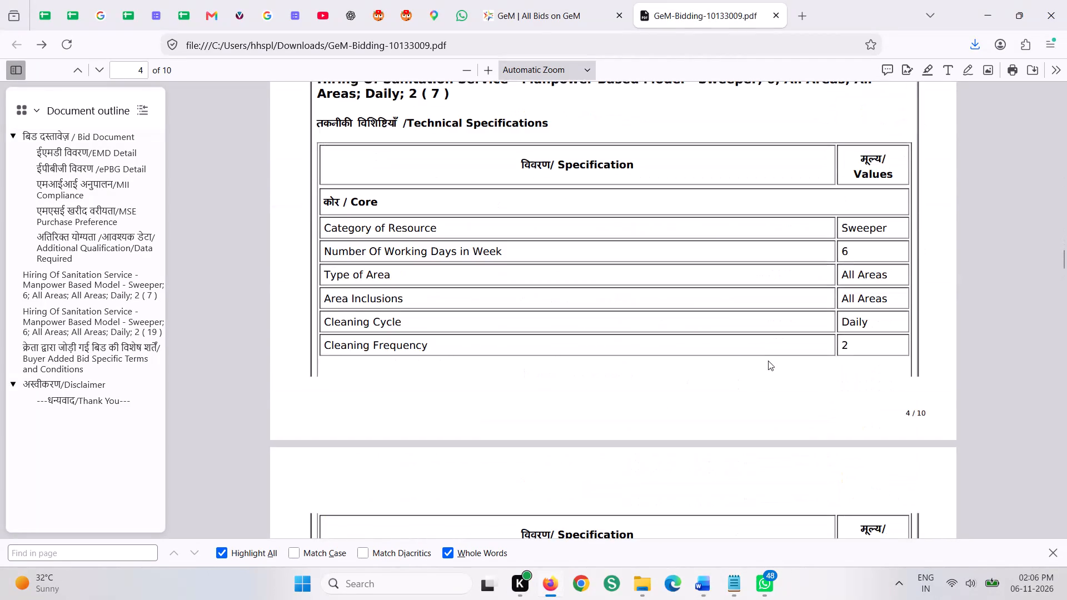
{"action": "scroll", "coordinate": [662, 251], "scroll_direction": "up", "scroll_amount": 1}
{"action": "left_click", "coordinate": [686, 398]}
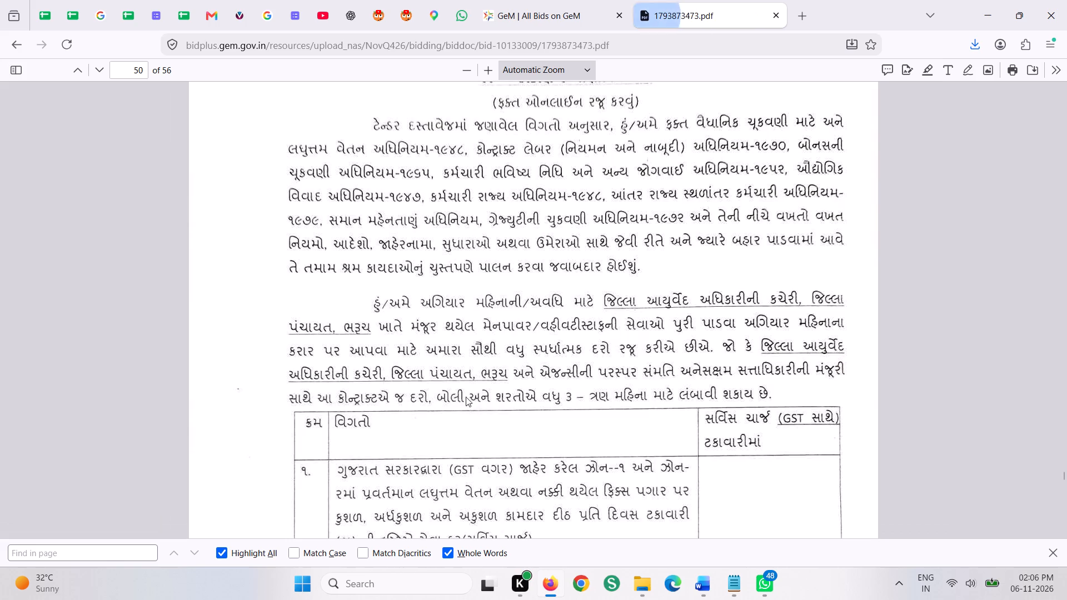
{"action": "left_click", "coordinate": [465, 397]}
{"action": "scroll", "coordinate": [514, 393], "scroll_direction": "up", "scroll_amount": 2}
{"action": "scroll", "coordinate": [560, 393], "scroll_direction": "down", "scroll_amount": 7}
{"action": "scroll", "coordinate": [584, 385], "scroll_direction": "up", "scroll_amount": 13}
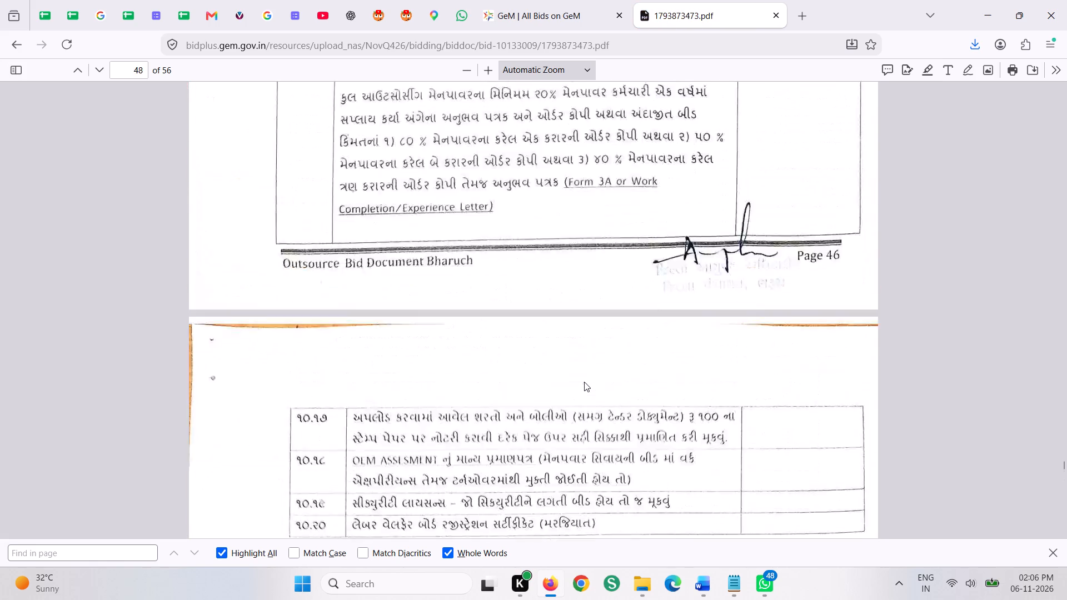
{"action": "scroll", "coordinate": [584, 382], "scroll_direction": "up", "scroll_amount": 20}
{"action": "scroll", "coordinate": [584, 382], "scroll_direction": "up", "scroll_amount": 20}
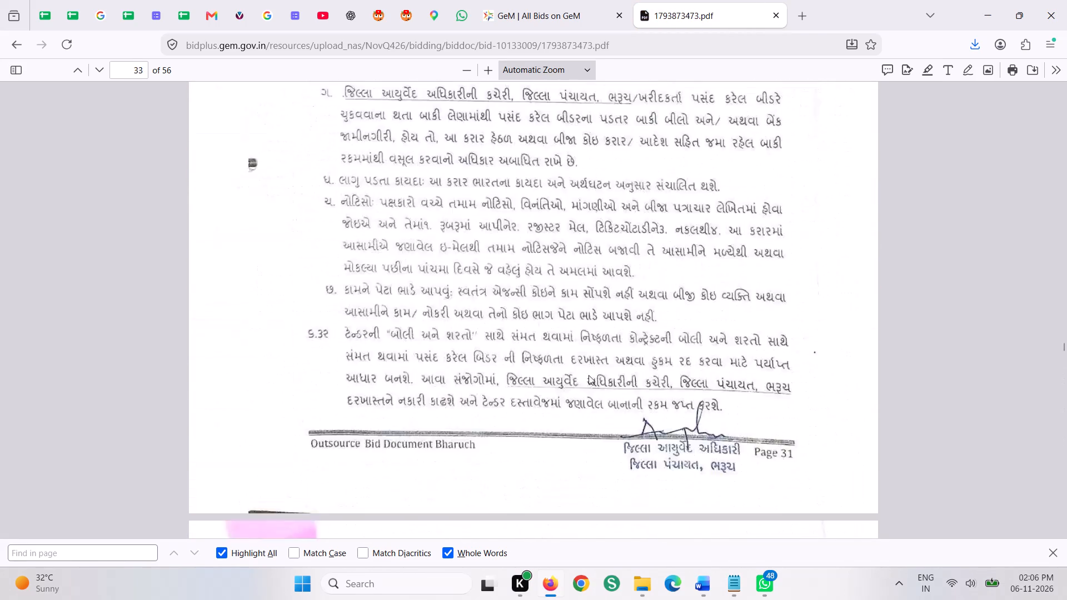
{"action": "scroll", "coordinate": [589, 375], "scroll_direction": "up", "scroll_amount": 20}
{"action": "scroll", "coordinate": [589, 375], "scroll_direction": "up", "scroll_amount": 20}
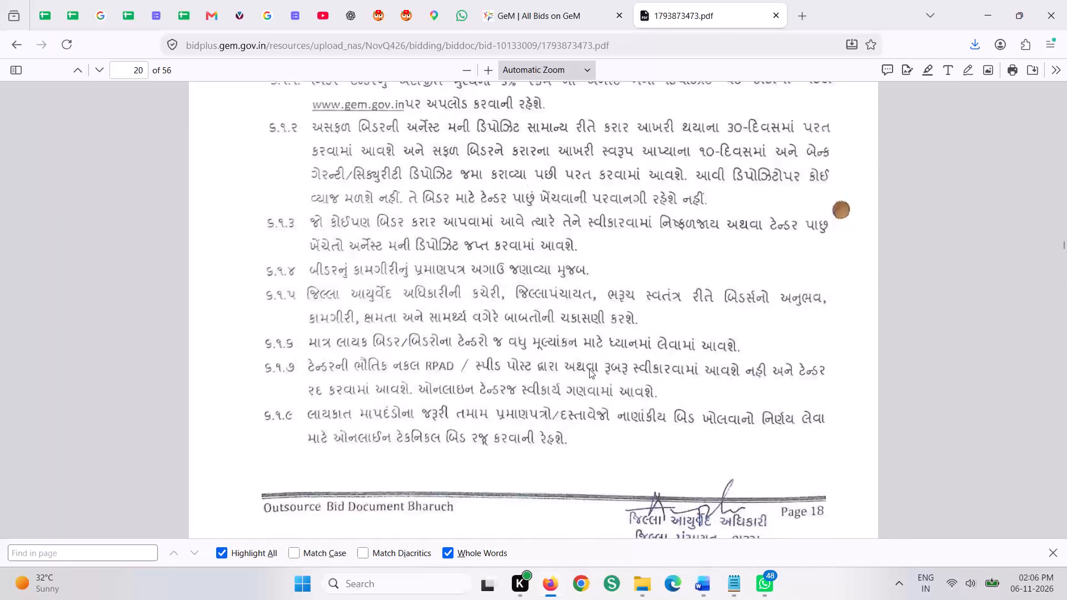
{"action": "scroll", "coordinate": [589, 369], "scroll_direction": "up", "scroll_amount": 11}
{"action": "scroll", "coordinate": [589, 369], "scroll_direction": "up", "scroll_amount": 15}
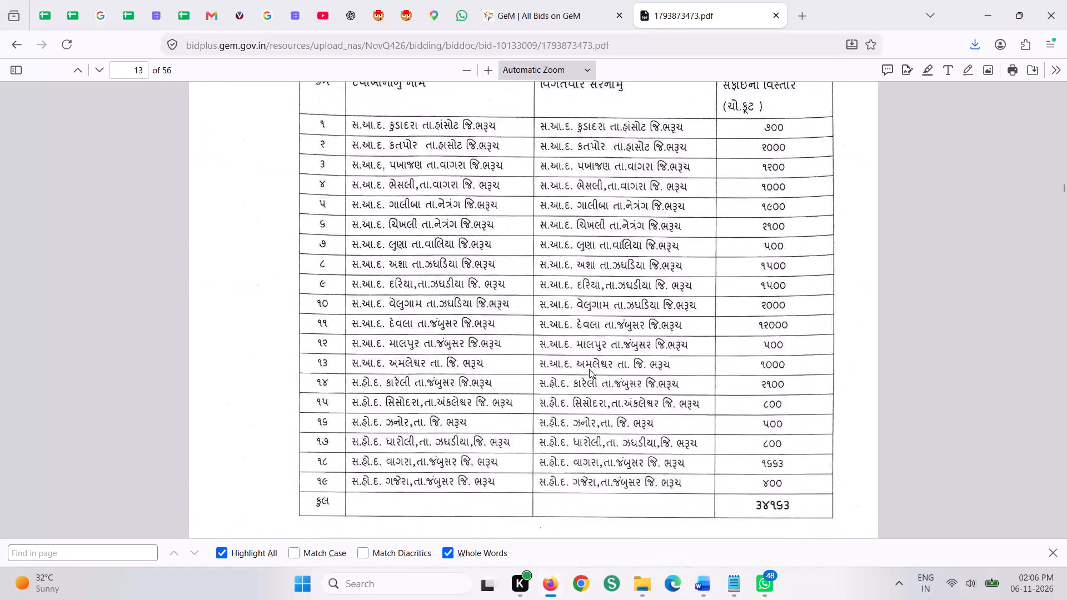
{"action": "scroll", "coordinate": [589, 369], "scroll_direction": "up", "scroll_amount": 20}
{"action": "scroll", "coordinate": [589, 369], "scroll_direction": "up", "scroll_amount": 14}
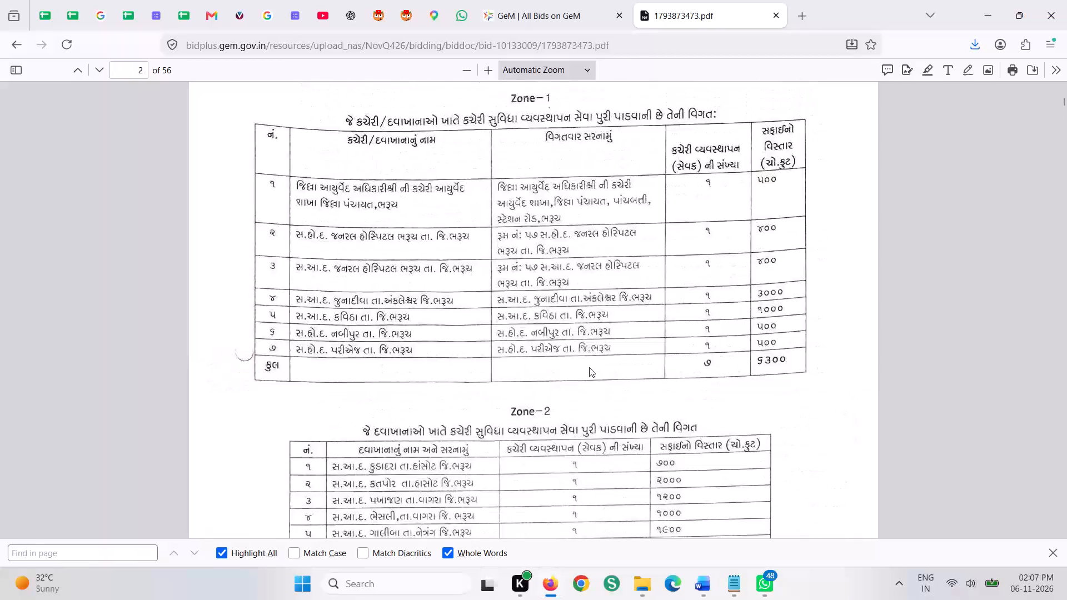
{"action": "scroll", "coordinate": [589, 367], "scroll_direction": "up", "scroll_amount": 12}
Complete item 9 as "EMD EXEMPTION – MSME WITH NSIC/CSPO" and start item 10 on a new line.
{"action": "key", "text": "alt+Tab"}
{"action": "type", "text": "EMD EXEMPTION - MSME"}
{"action": "key", "text": "space"}
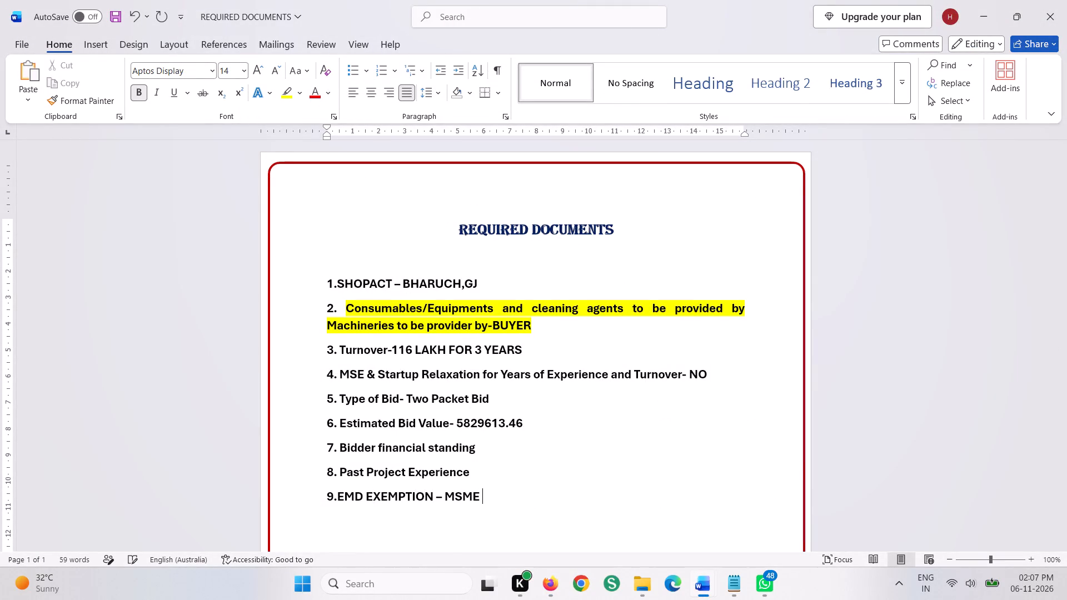
{"action": "type", "text": "WITH NSIC/"}
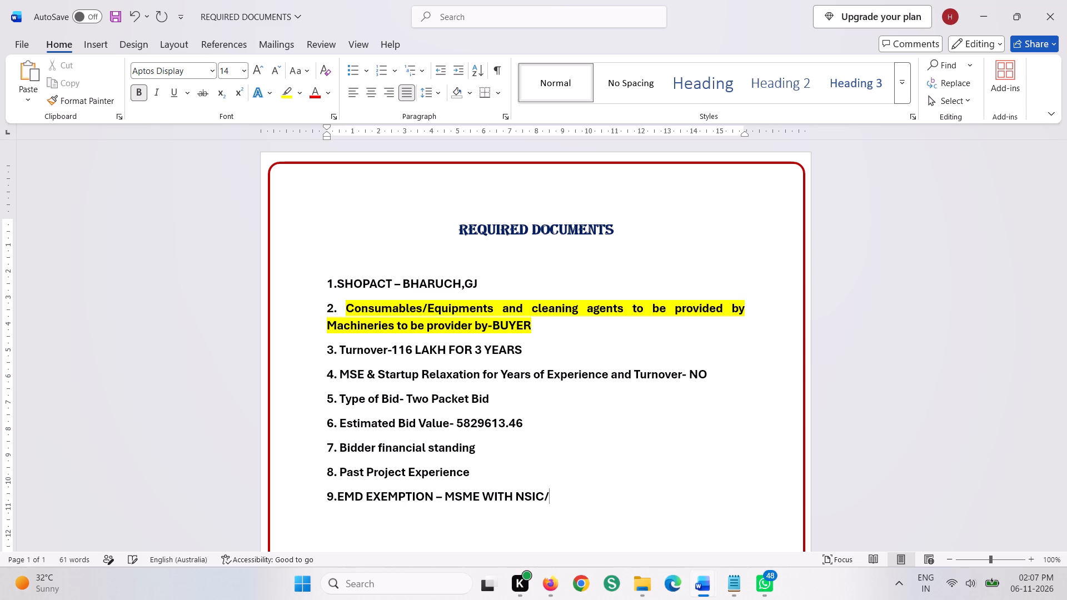
{"action": "type", "text": "CSPO"}
{"action": "key", "text": "Return"}
{"action": "type", "text": "10."}
Examine the buyer's 56-page document, including the technical bid form and the checklist of certificates on pages 47 to 49.
{"action": "key", "text": "alt+Tab"}
{"action": "scroll", "coordinate": [505, 374], "scroll_direction": "down", "scroll_amount": 6}
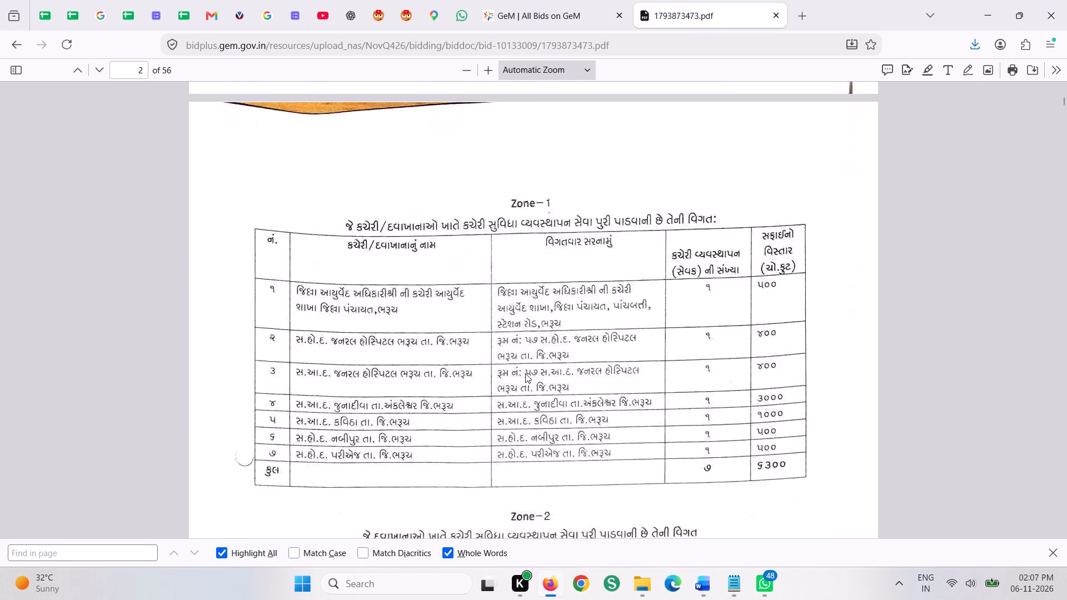
{"action": "scroll", "coordinate": [525, 373], "scroll_direction": "down", "scroll_amount": 20}
{"action": "scroll", "coordinate": [525, 373], "scroll_direction": "down", "scroll_amount": 6}
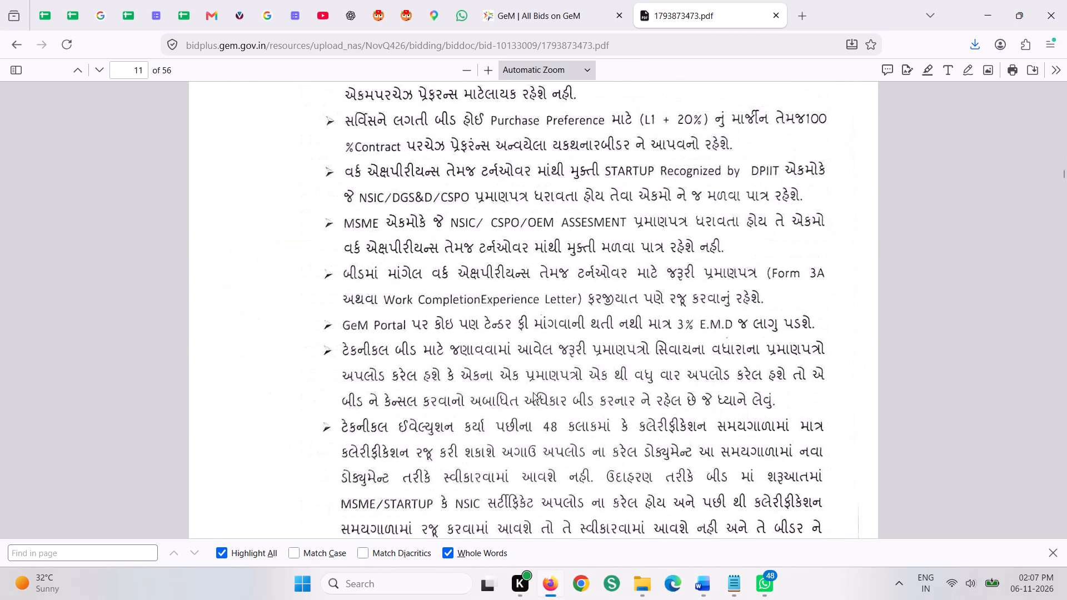
{"action": "scroll", "coordinate": [532, 392], "scroll_direction": "down", "scroll_amount": 17}
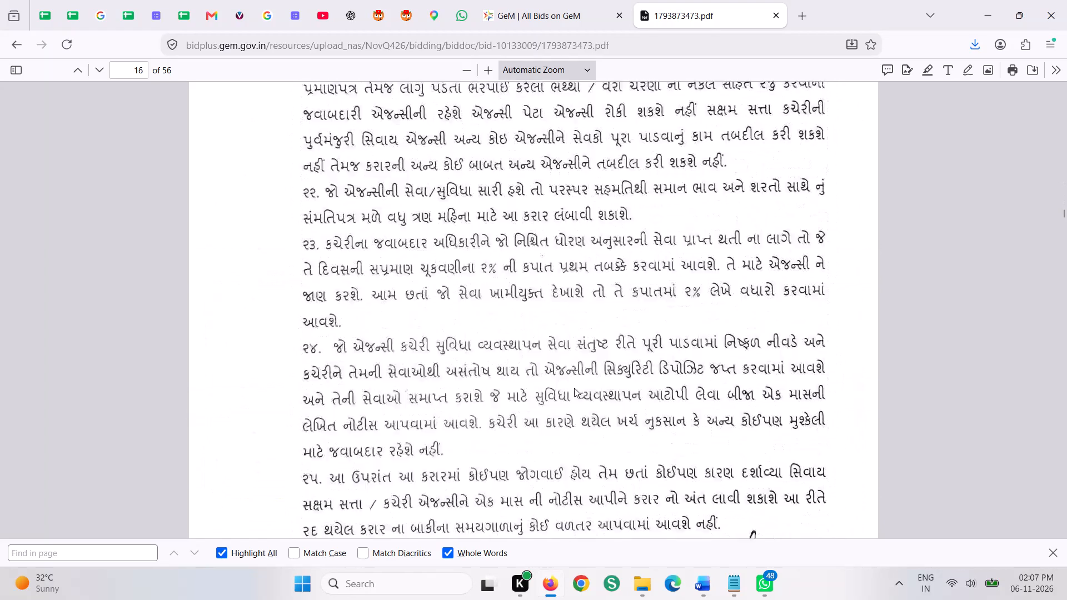
{"action": "scroll", "coordinate": [565, 385], "scroll_direction": "down", "scroll_amount": 20}
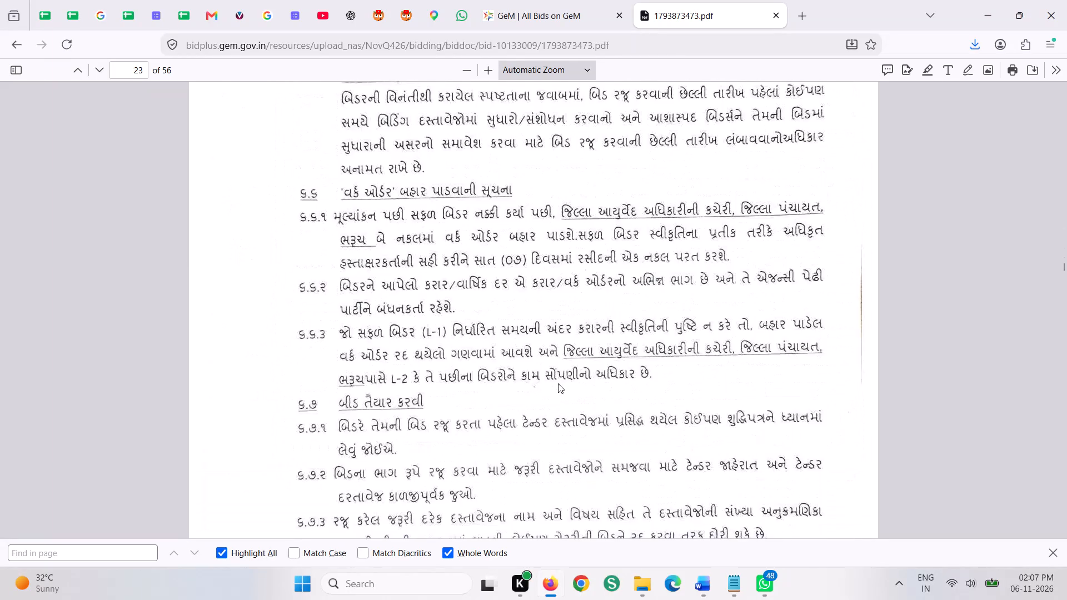
{"action": "scroll", "coordinate": [558, 383], "scroll_direction": "down", "scroll_amount": 18}
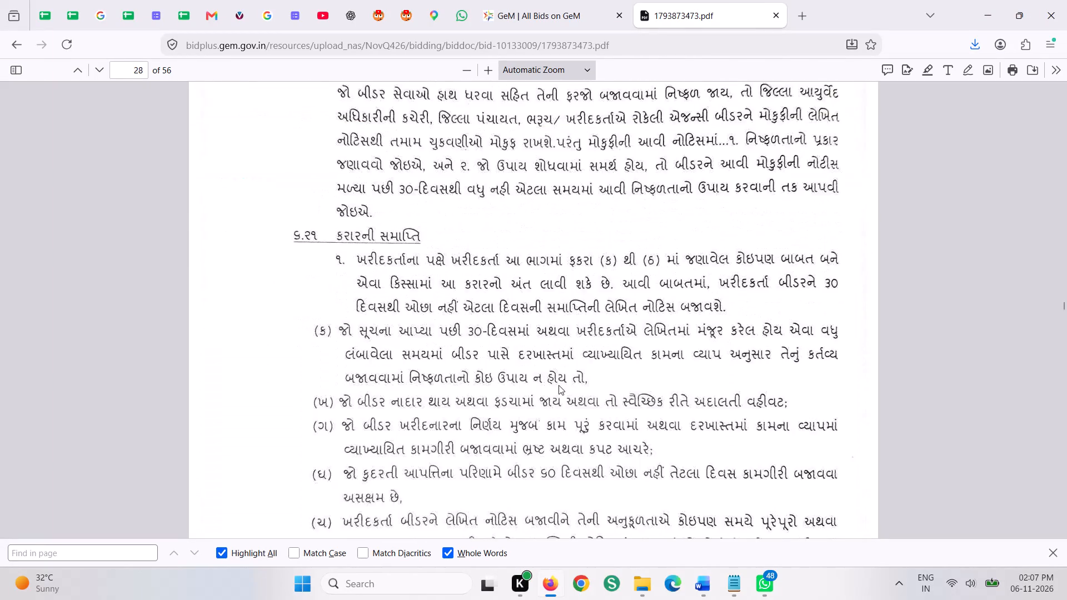
{"action": "scroll", "coordinate": [559, 385], "scroll_direction": "down", "scroll_amount": 19}
{"action": "scroll", "coordinate": [557, 360], "scroll_direction": "down", "scroll_amount": 8}
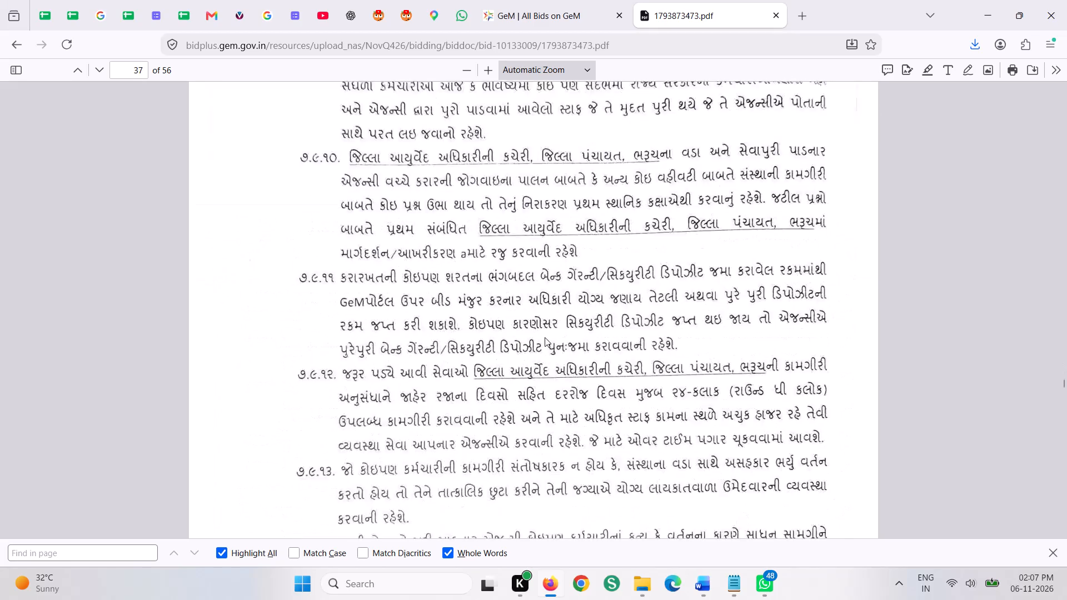
{"action": "scroll", "coordinate": [545, 337], "scroll_direction": "down", "scroll_amount": 7}
{"action": "scroll", "coordinate": [495, 281], "scroll_direction": "down", "scroll_amount": 15}
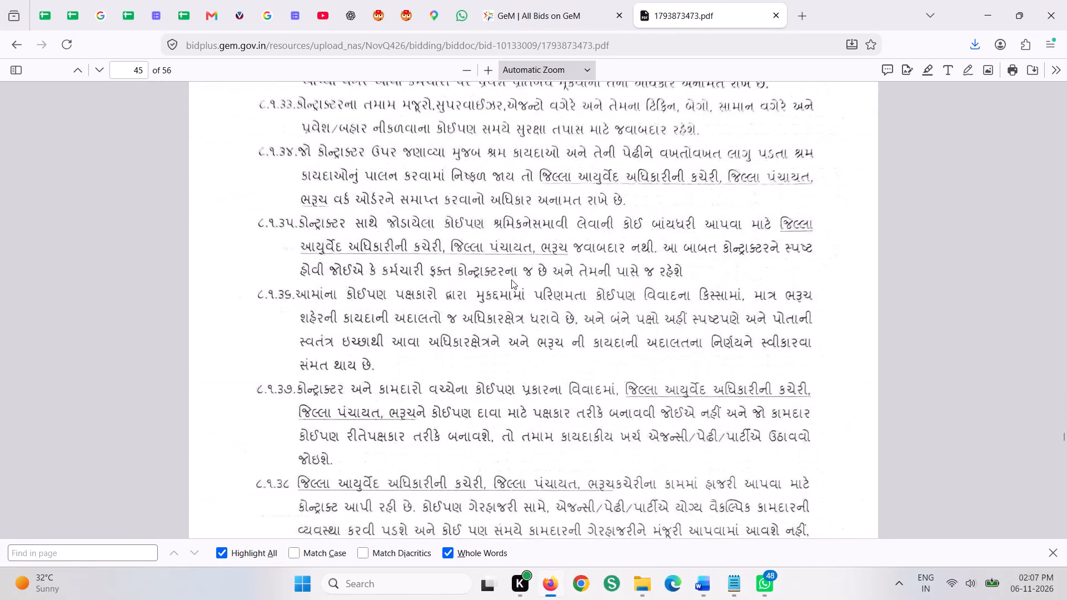
{"action": "scroll", "coordinate": [477, 280], "scroll_direction": "down", "scroll_amount": 9}
{"action": "scroll", "coordinate": [488, 279], "scroll_direction": "up", "scroll_amount": 4}
{"action": "scroll", "coordinate": [487, 279], "scroll_direction": "down", "scroll_amount": 1}
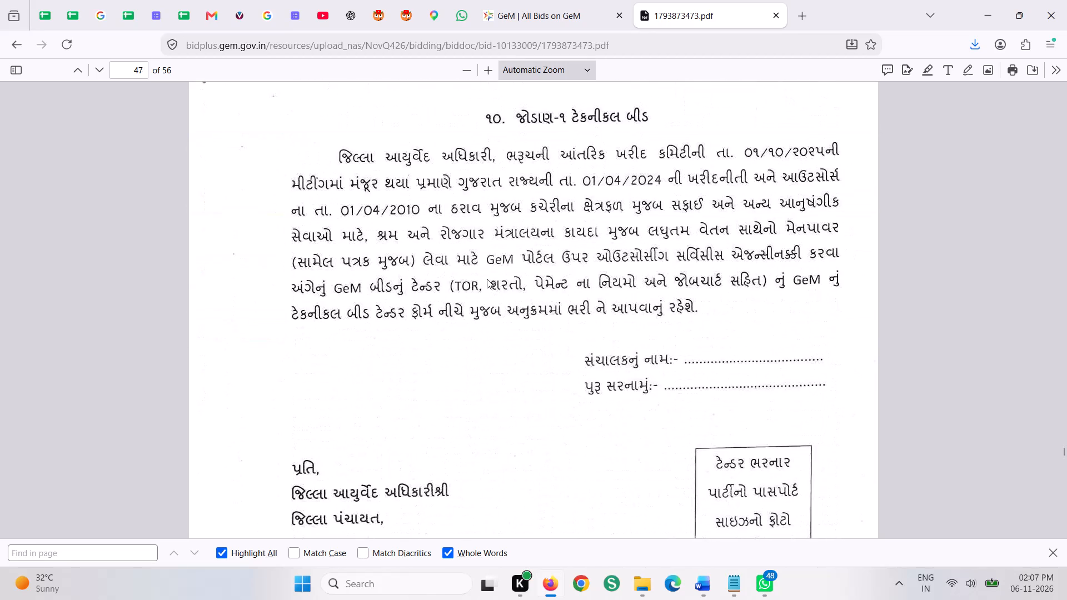
{"action": "scroll", "coordinate": [487, 279], "scroll_direction": "down", "scroll_amount": 7}
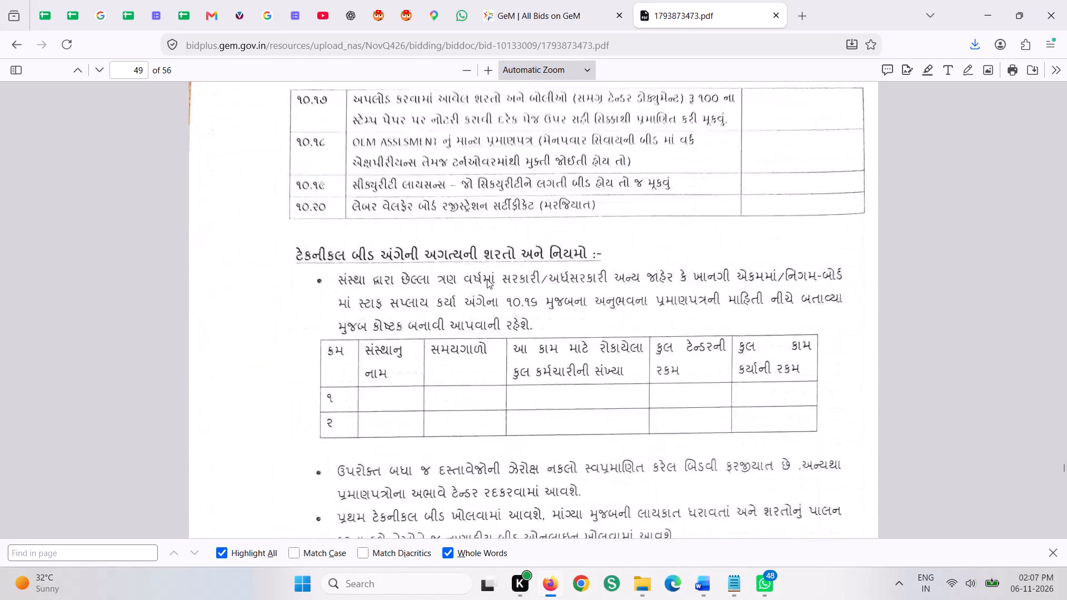
{"action": "scroll", "coordinate": [487, 279], "scroll_direction": "down", "scroll_amount": 4}
{"action": "scroll", "coordinate": [487, 279], "scroll_direction": "up", "scroll_amount": 8}
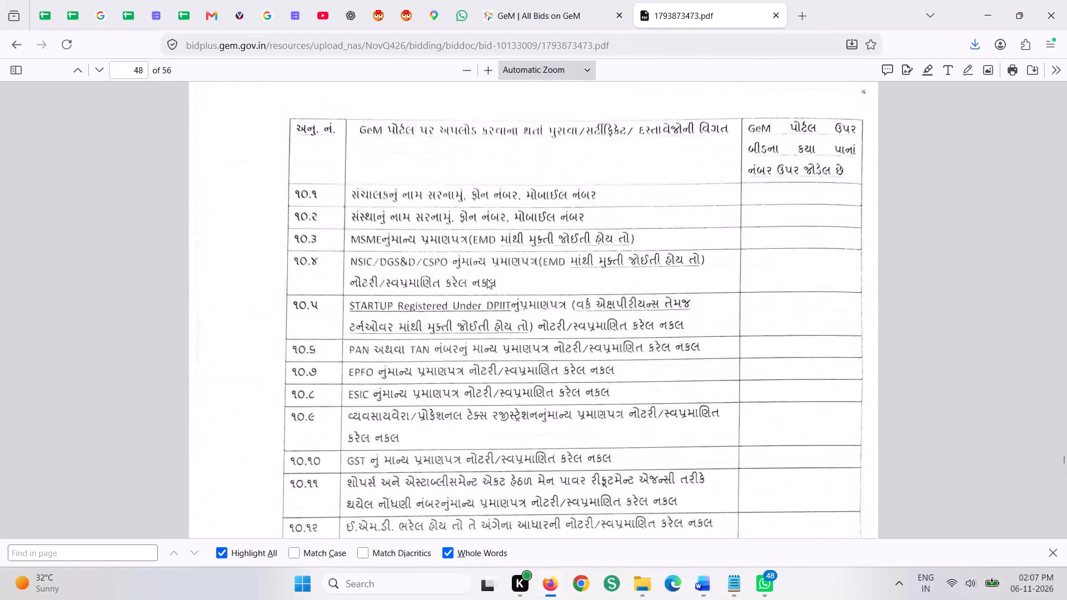
{"action": "scroll", "coordinate": [487, 279], "scroll_direction": "up", "scroll_amount": 3}
{"action": "scroll", "coordinate": [487, 279], "scroll_direction": "down", "scroll_amount": 3}
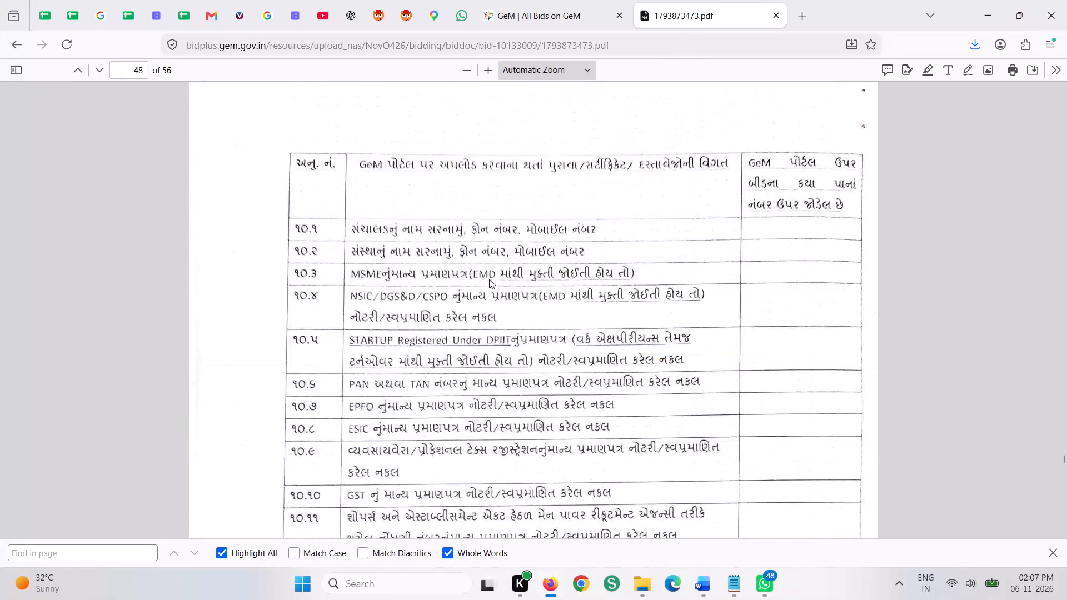
{"action": "scroll", "coordinate": [489, 279], "scroll_direction": "up", "scroll_amount": 1}
{"action": "scroll", "coordinate": [489, 279], "scroll_direction": "down", "scroll_amount": 1}
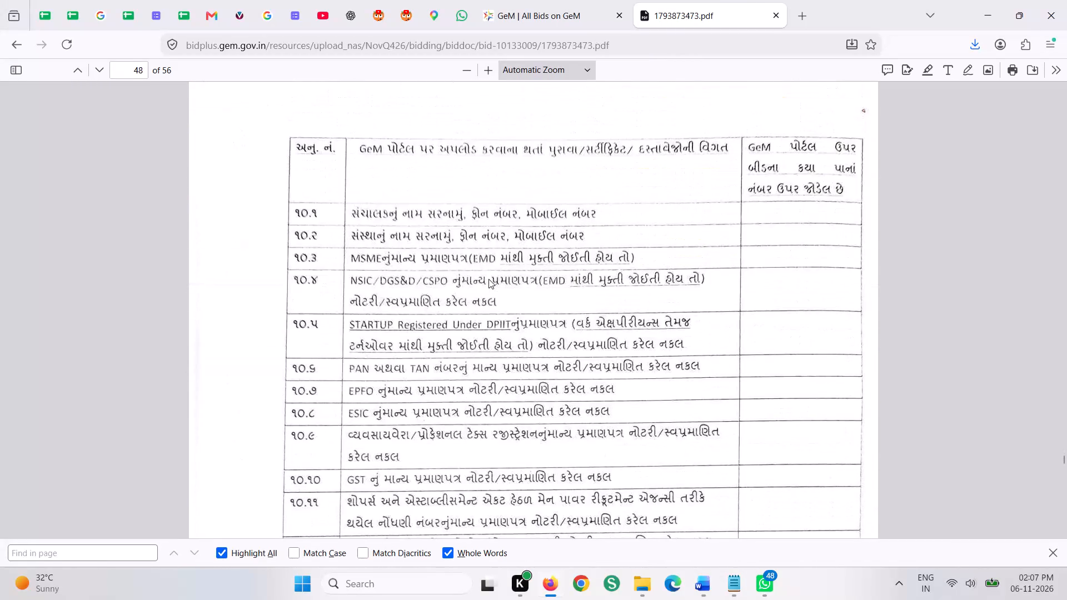
{"action": "scroll", "coordinate": [487, 279], "scroll_direction": "up", "scroll_amount": 3}
Complete item 10 as "SCOPE OF WORK-PG.NO-47 (TECHNICAL BID) FILL" and start item 11 on a new line.
{"action": "key", "text": "alt+Tab"}
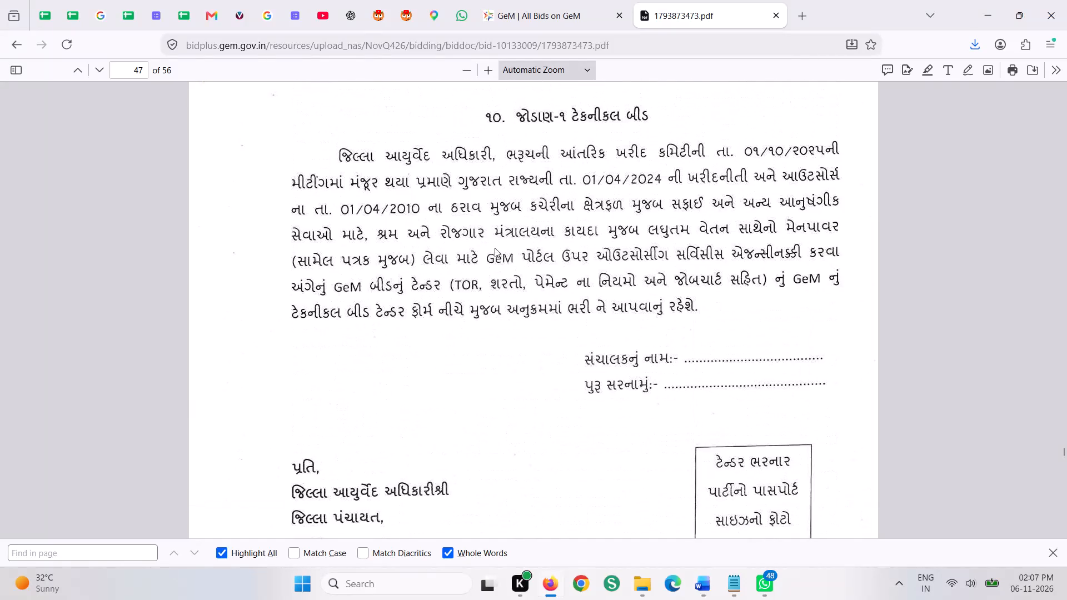
{"action": "type", "text": "SCOPE OF WORK"}
{"action": "type", "text": "-PG.NO-47"}
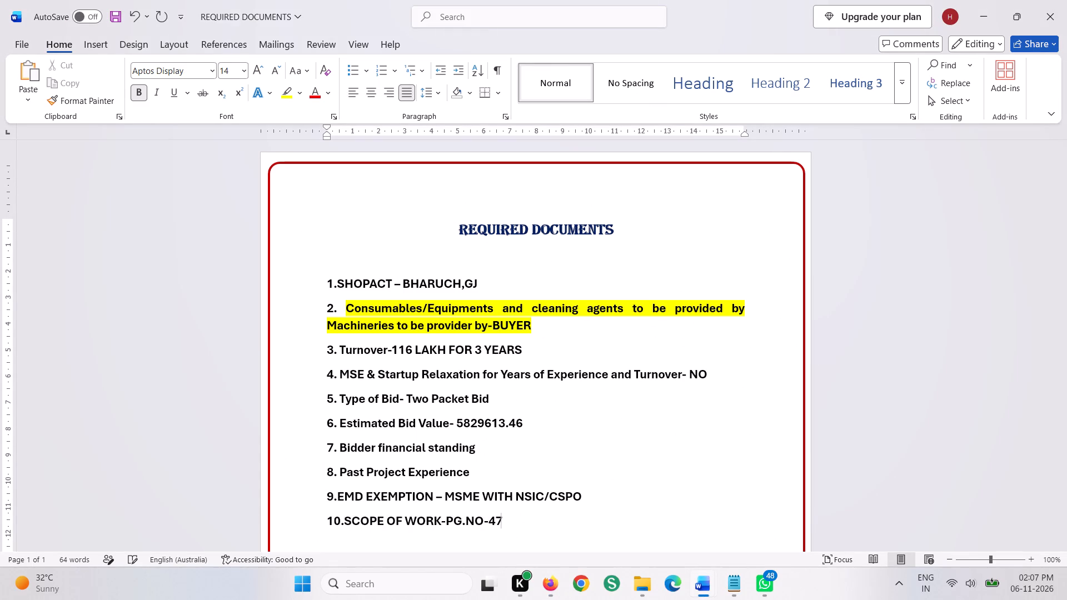
{"action": "key", "text": "space"}
{"action": "key", "text": "shift+parenleft"}
{"action": "key", "text": "alt+Tab"}
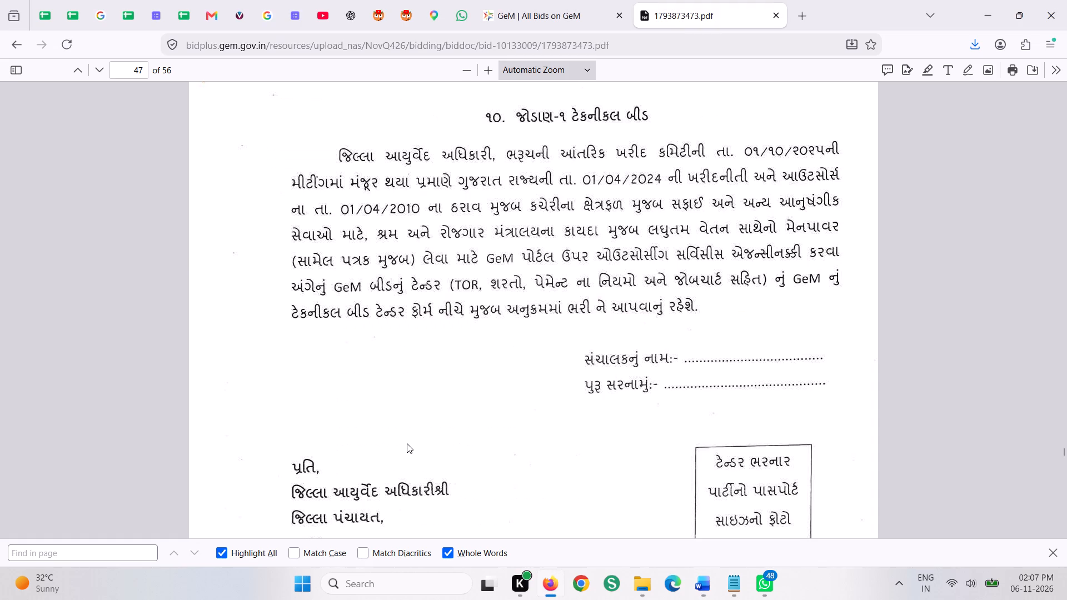
{"action": "key", "text": "alt+Tab"}
{"action": "type", "text": "TECHNICAL; BID) FILL"}
{"action": "key", "text": "space"}
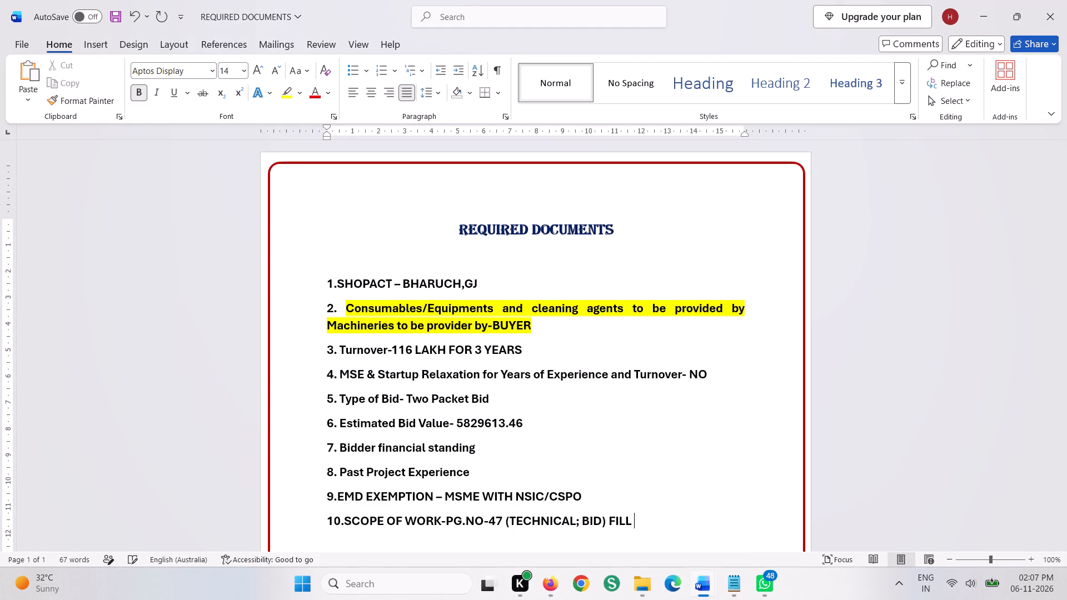
{"action": "key", "text": "Return"}
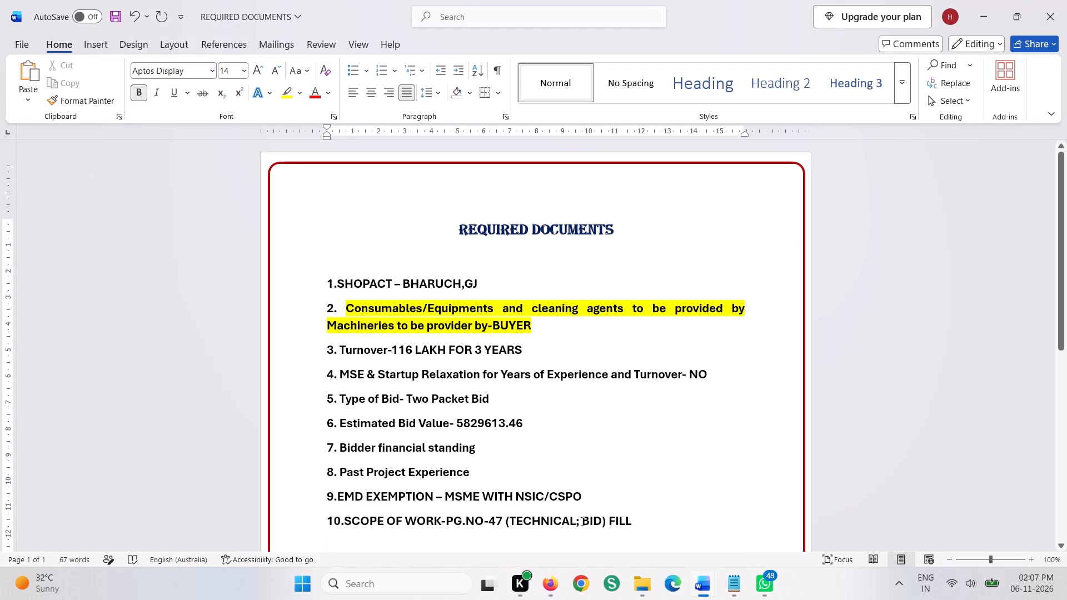
{"action": "left_click", "coordinate": [584, 519]}
{"action": "key", "text": "BackSpace"}
{"action": "key", "text": "BackSpace"}
{"action": "key", "text": "space"}
{"action": "double_click", "coordinate": [632, 521]}
{"action": "key", "text": "Return"}
{"action": "type", "text": "11."}
Check the forms following page 47 of the buyer's document and add page 50 to item 10's reference, making it "PG.NO-47,50".
{"action": "key", "text": "alt+Tab"}
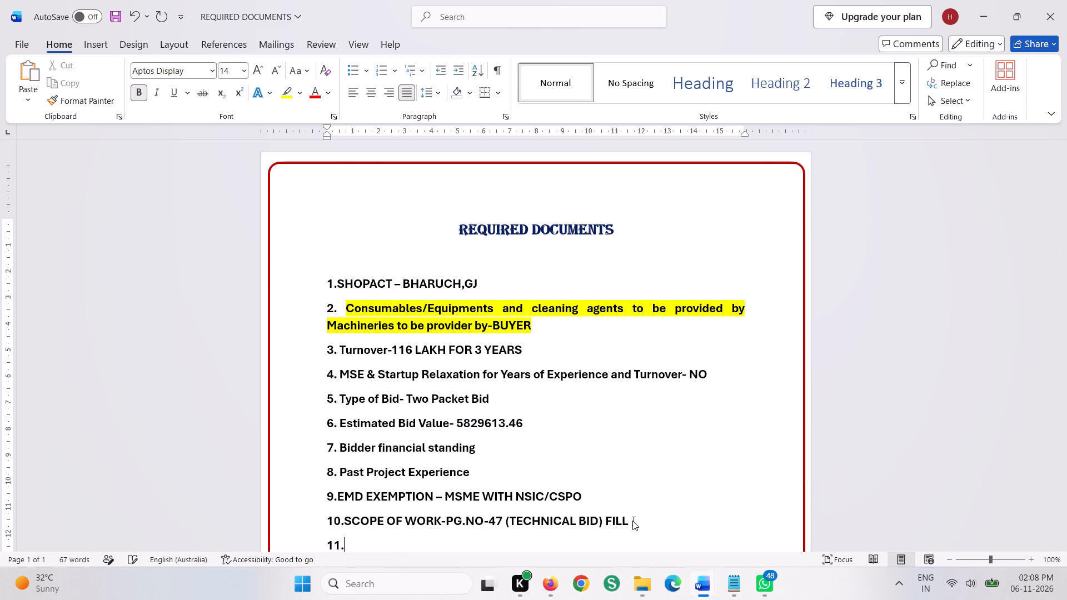
{"action": "scroll", "coordinate": [715, 407], "scroll_direction": "down", "scroll_amount": 3}
{"action": "scroll", "coordinate": [612, 359], "scroll_direction": "down", "scroll_amount": 3}
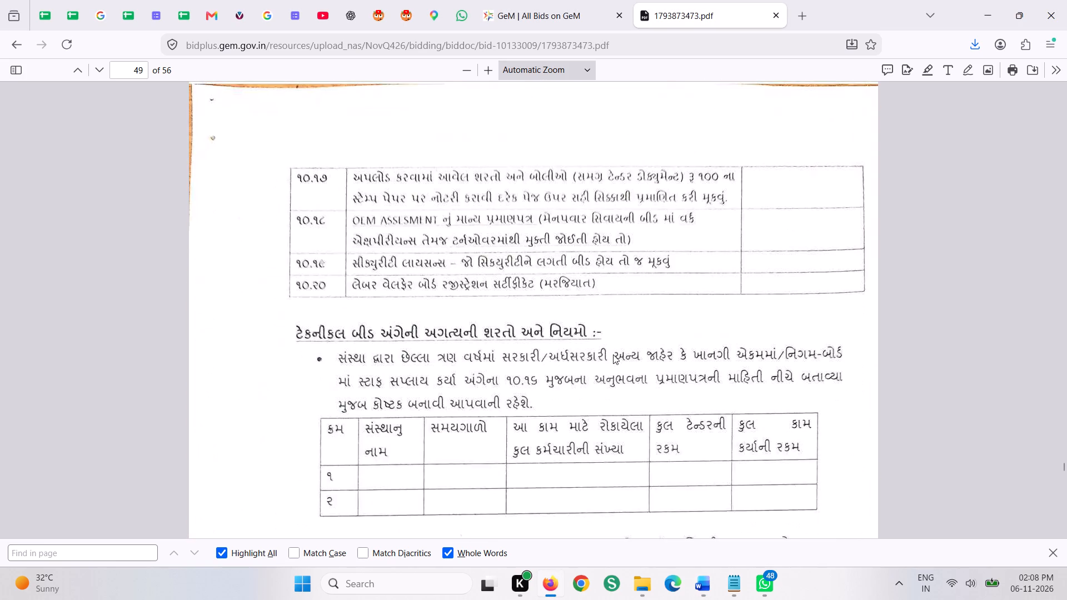
{"action": "scroll", "coordinate": [607, 355], "scroll_direction": "down", "scroll_amount": 4}
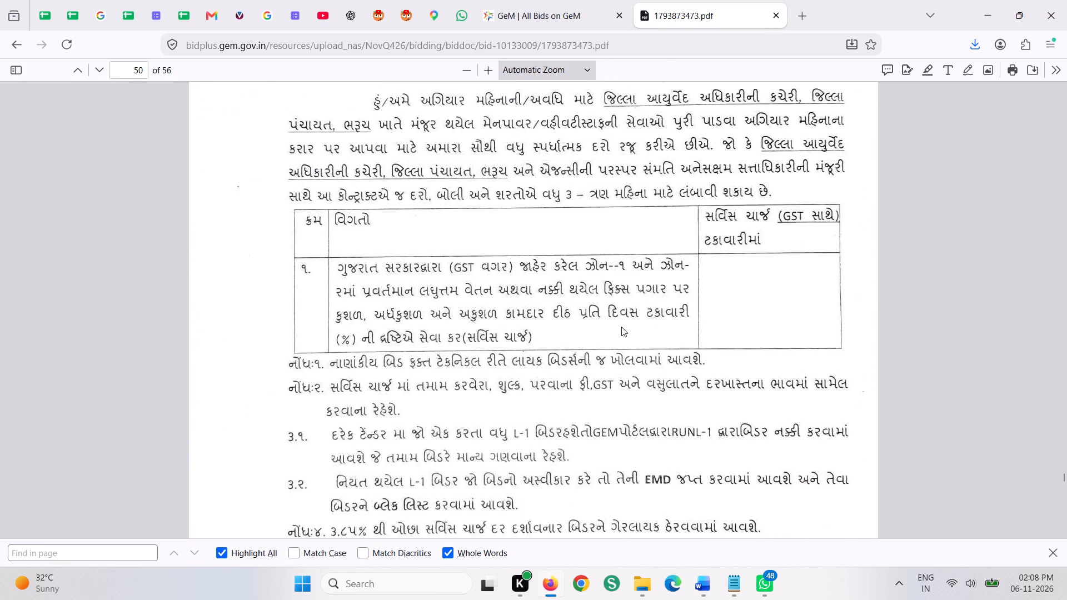
{"action": "scroll", "coordinate": [620, 327], "scroll_direction": "up", "scroll_amount": 1}
{"action": "key", "text": "alt+Tab"}
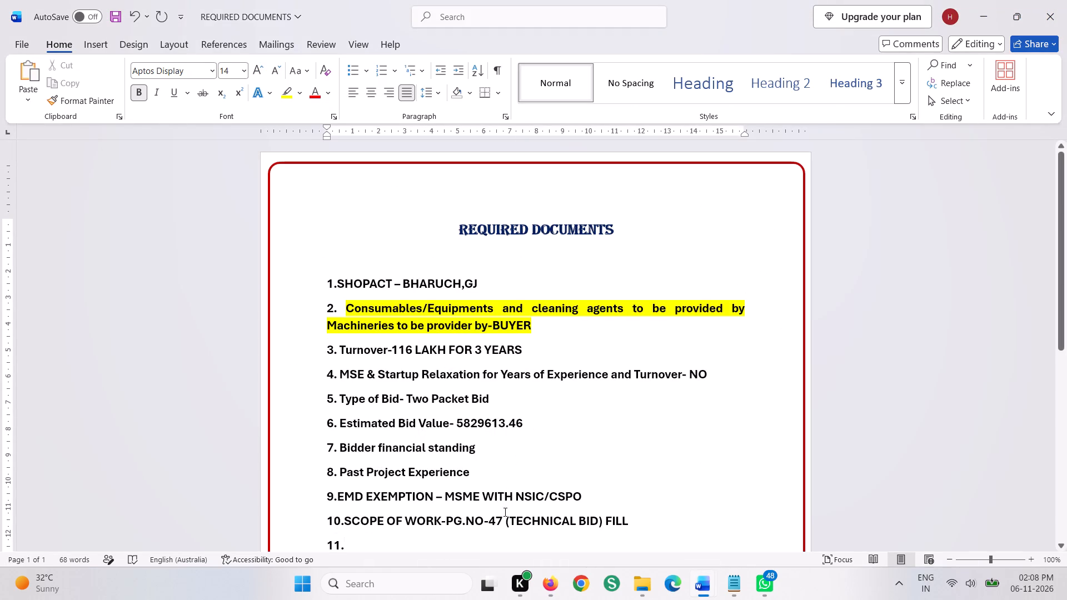
{"action": "left_click", "coordinate": [501, 519]}
{"action": "type", "text": ",50"}
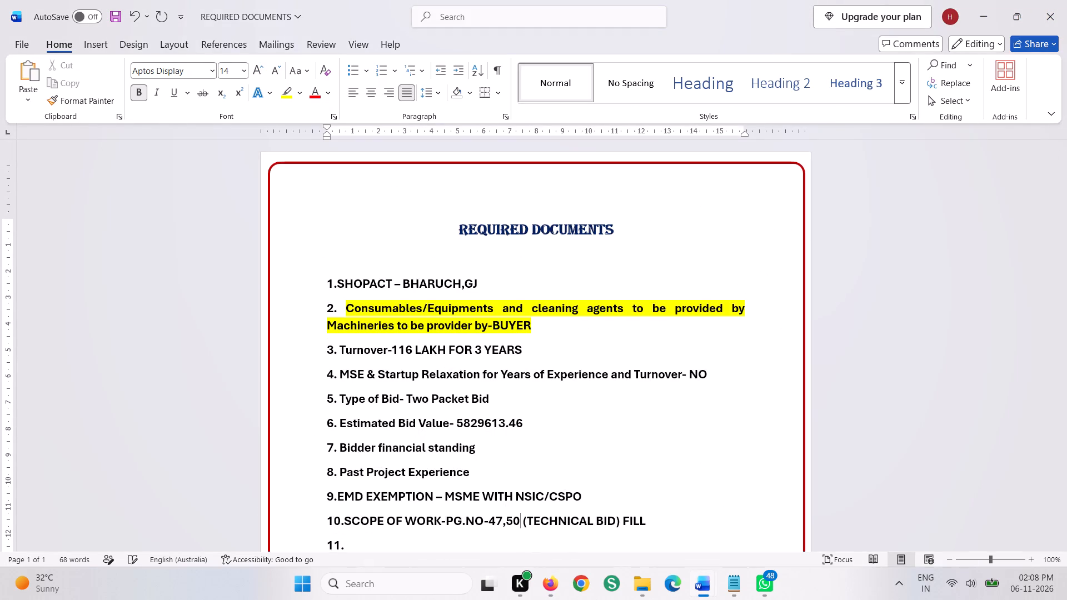
Add ",SERVICE CHARGE" after "TECHNICAL BID" inside the brackets of item 10.
{"action": "left_click", "coordinate": [613, 521]}
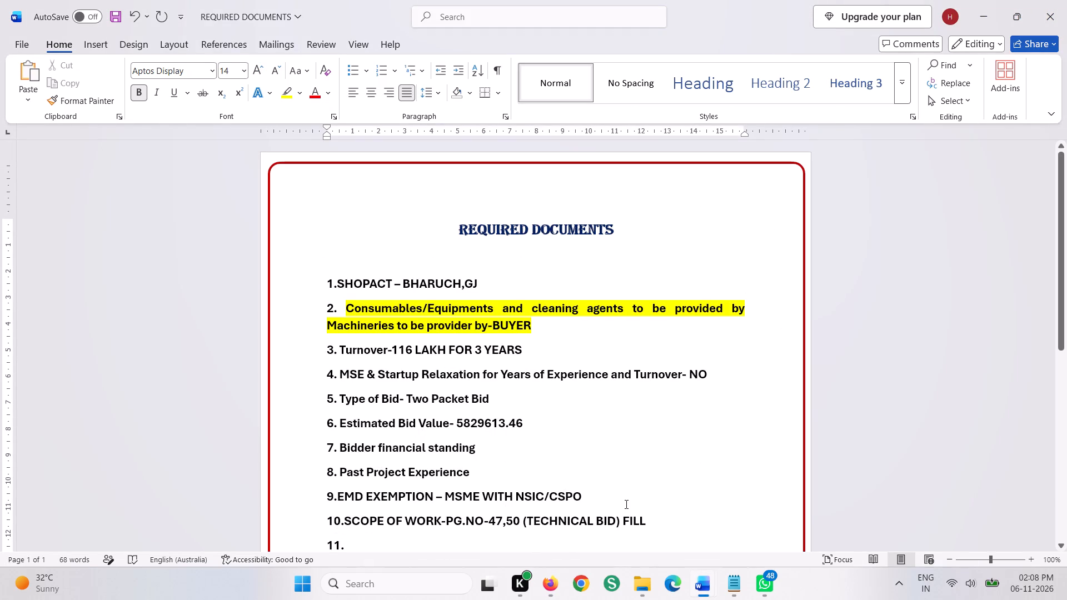
{"action": "type", "text": ",SERVICE CHARGE"}
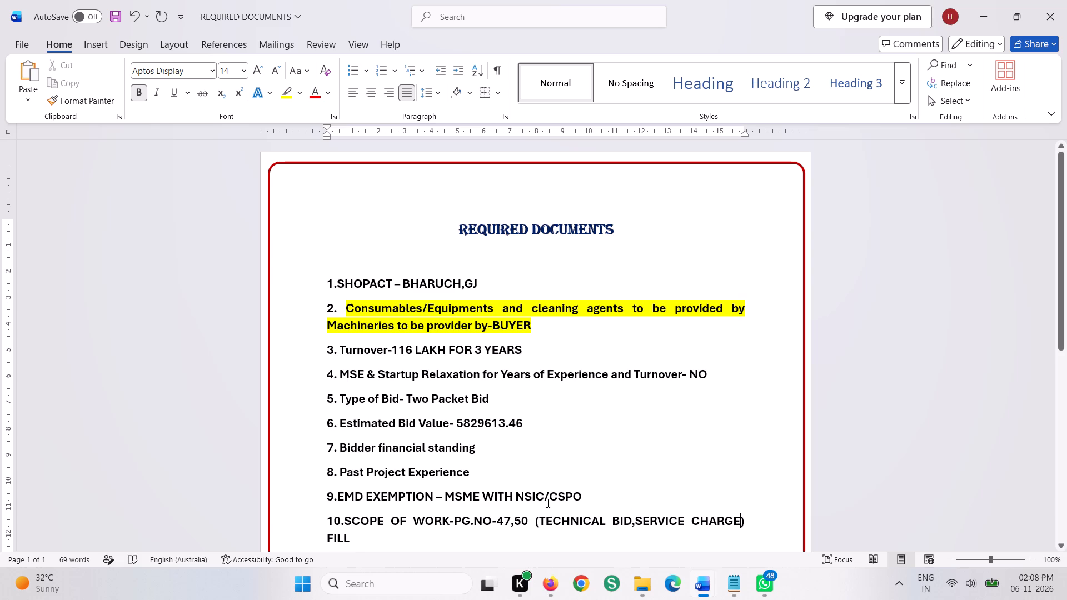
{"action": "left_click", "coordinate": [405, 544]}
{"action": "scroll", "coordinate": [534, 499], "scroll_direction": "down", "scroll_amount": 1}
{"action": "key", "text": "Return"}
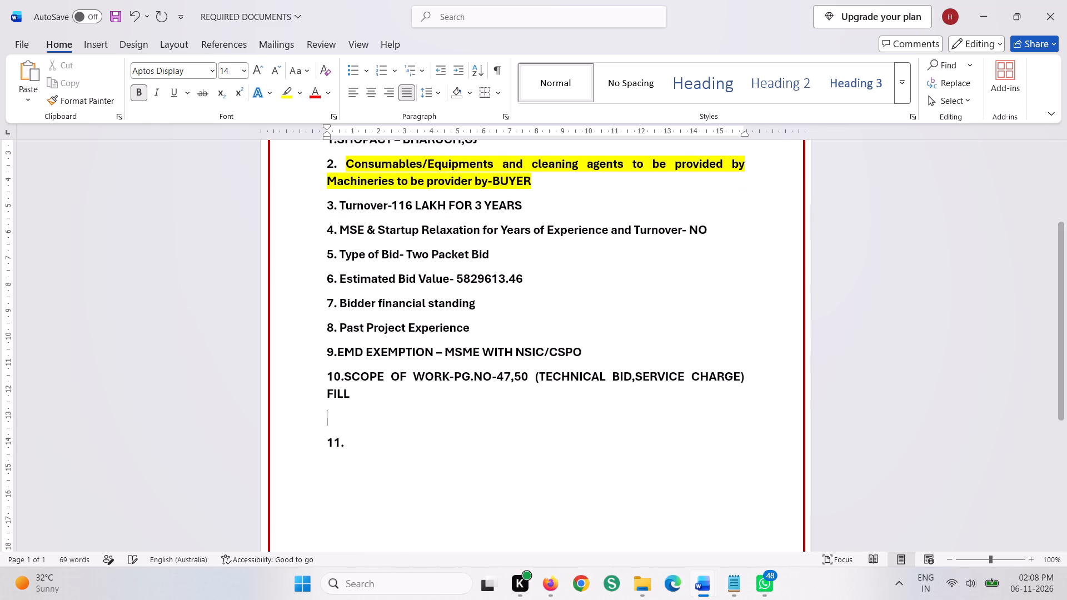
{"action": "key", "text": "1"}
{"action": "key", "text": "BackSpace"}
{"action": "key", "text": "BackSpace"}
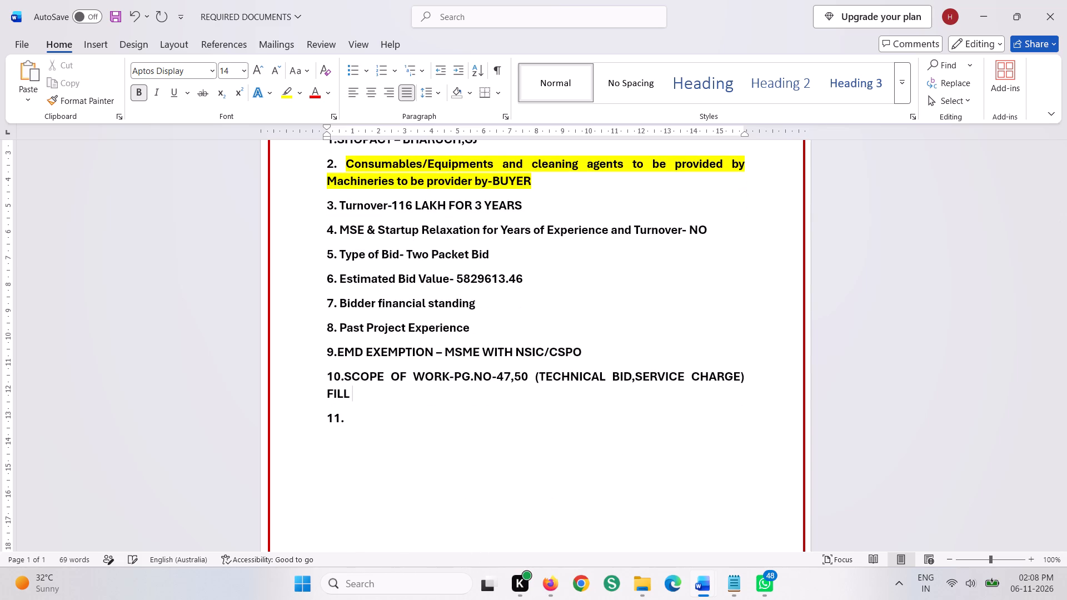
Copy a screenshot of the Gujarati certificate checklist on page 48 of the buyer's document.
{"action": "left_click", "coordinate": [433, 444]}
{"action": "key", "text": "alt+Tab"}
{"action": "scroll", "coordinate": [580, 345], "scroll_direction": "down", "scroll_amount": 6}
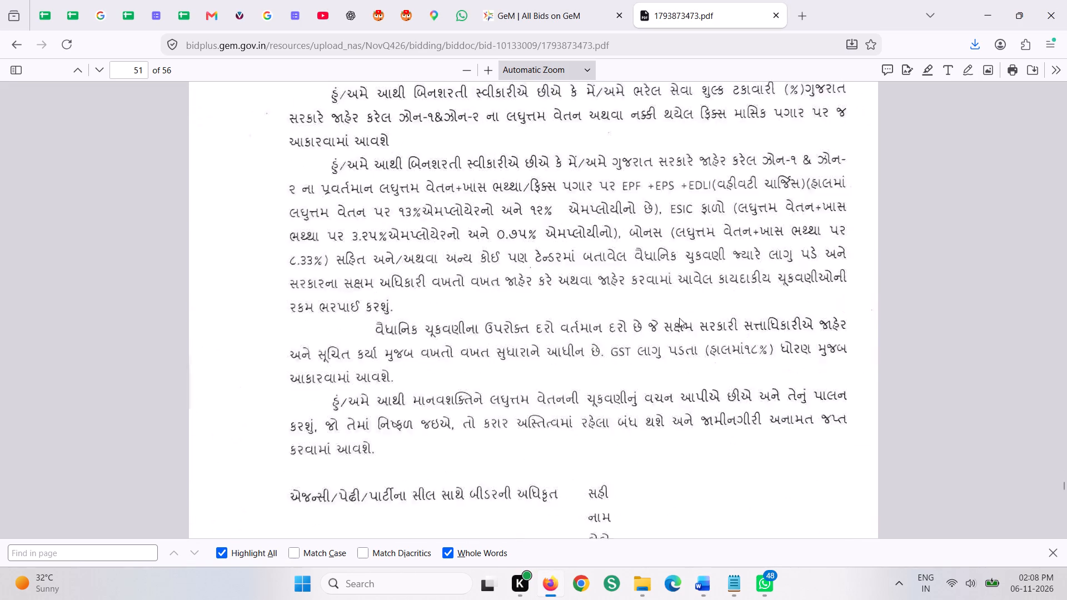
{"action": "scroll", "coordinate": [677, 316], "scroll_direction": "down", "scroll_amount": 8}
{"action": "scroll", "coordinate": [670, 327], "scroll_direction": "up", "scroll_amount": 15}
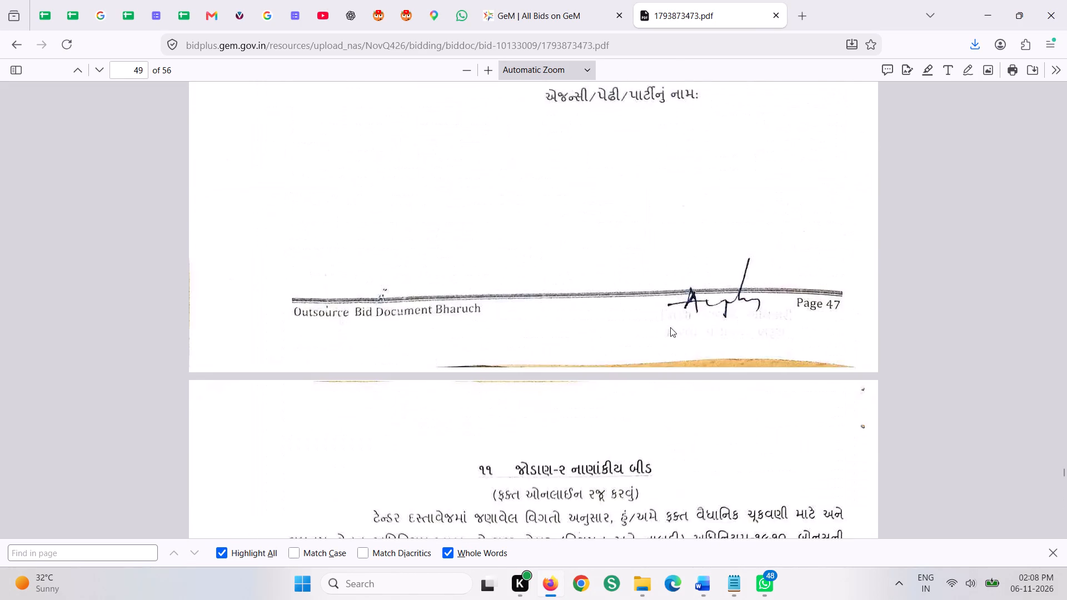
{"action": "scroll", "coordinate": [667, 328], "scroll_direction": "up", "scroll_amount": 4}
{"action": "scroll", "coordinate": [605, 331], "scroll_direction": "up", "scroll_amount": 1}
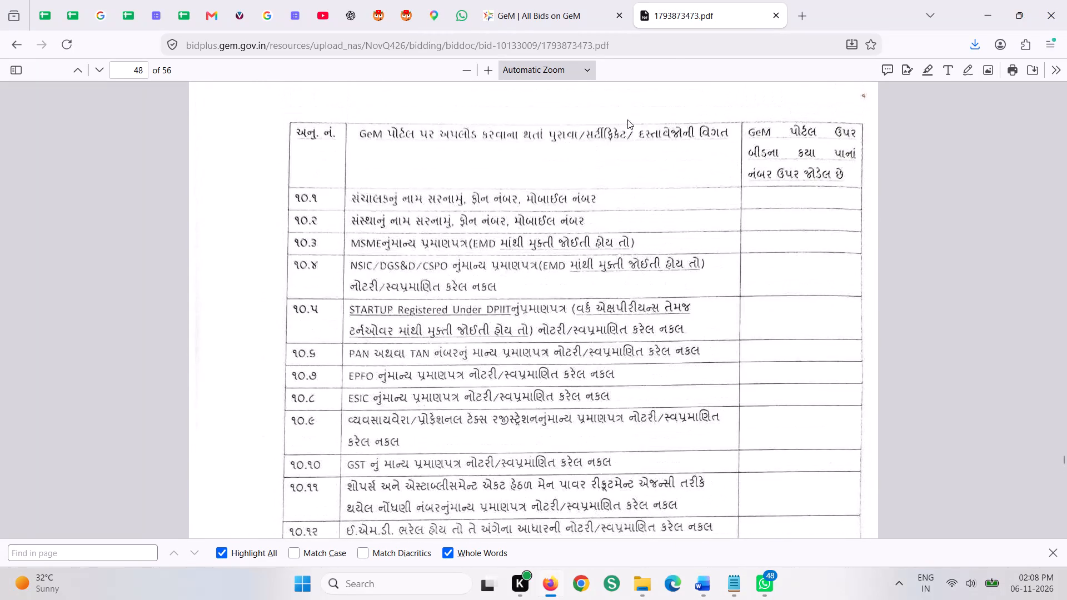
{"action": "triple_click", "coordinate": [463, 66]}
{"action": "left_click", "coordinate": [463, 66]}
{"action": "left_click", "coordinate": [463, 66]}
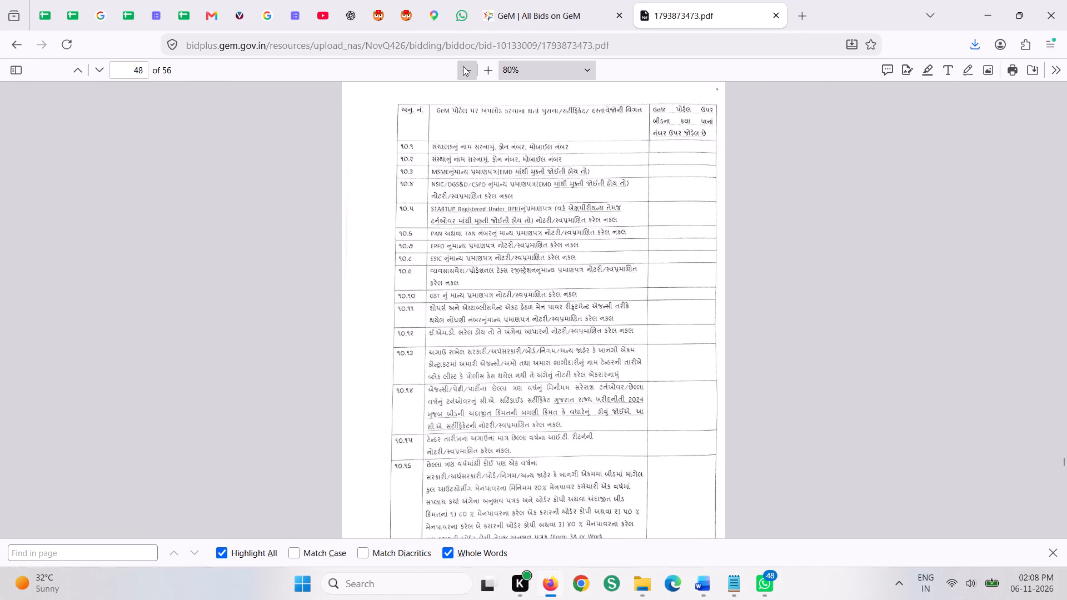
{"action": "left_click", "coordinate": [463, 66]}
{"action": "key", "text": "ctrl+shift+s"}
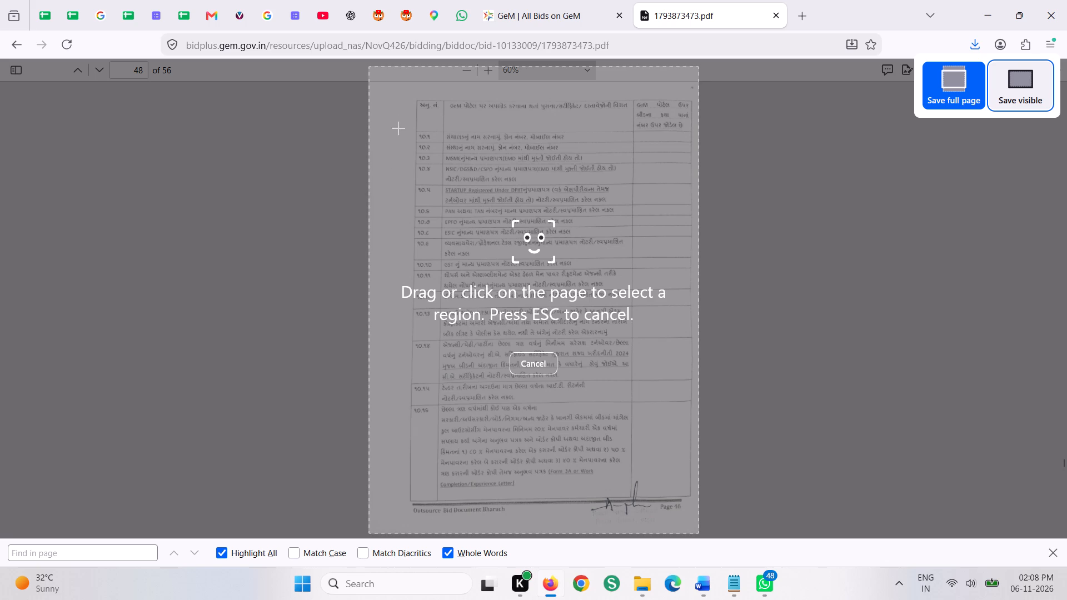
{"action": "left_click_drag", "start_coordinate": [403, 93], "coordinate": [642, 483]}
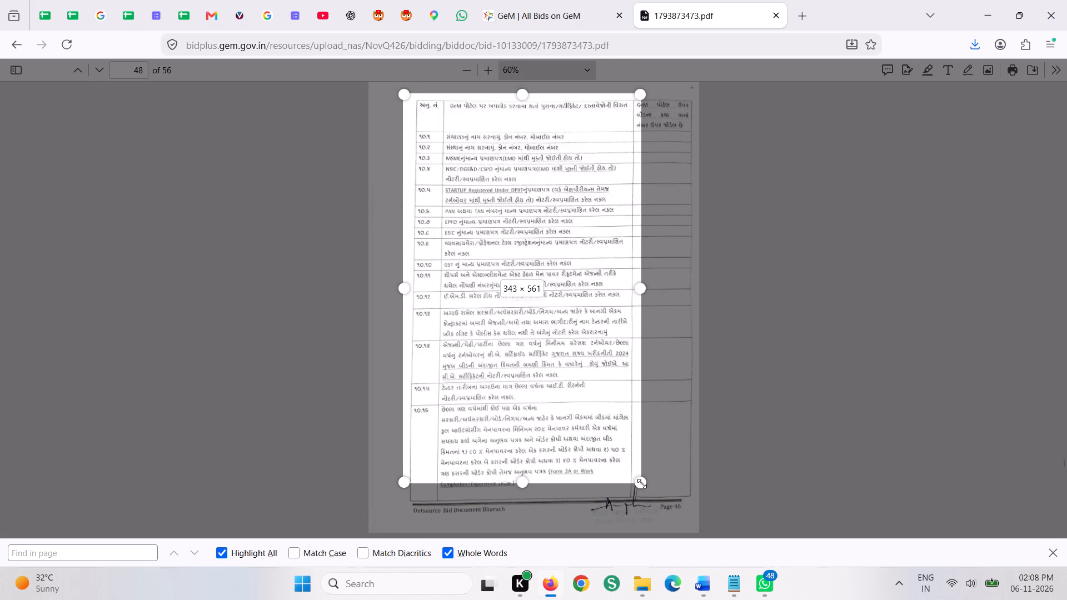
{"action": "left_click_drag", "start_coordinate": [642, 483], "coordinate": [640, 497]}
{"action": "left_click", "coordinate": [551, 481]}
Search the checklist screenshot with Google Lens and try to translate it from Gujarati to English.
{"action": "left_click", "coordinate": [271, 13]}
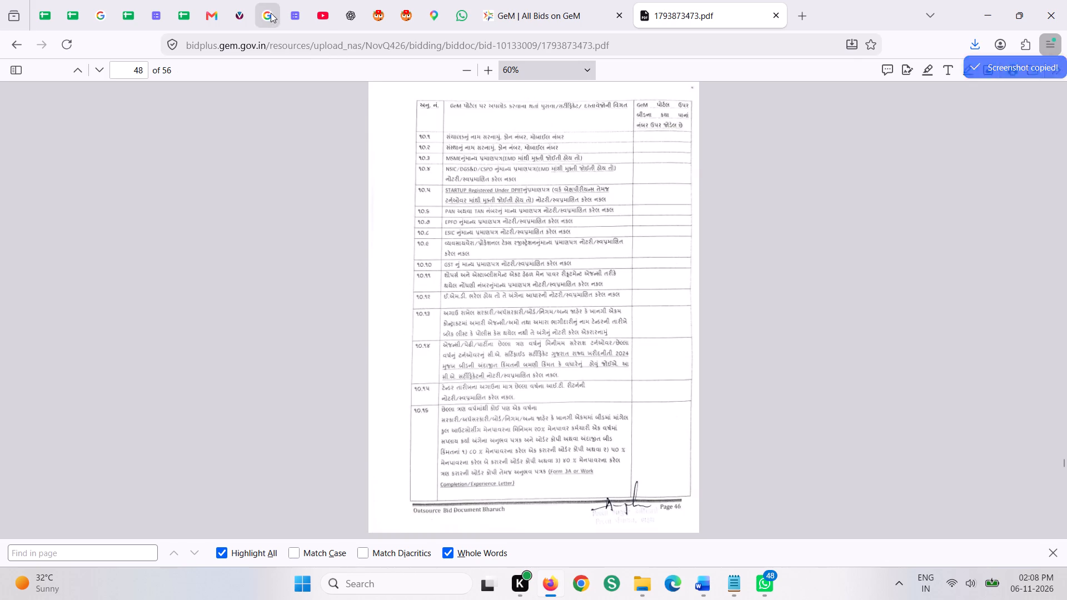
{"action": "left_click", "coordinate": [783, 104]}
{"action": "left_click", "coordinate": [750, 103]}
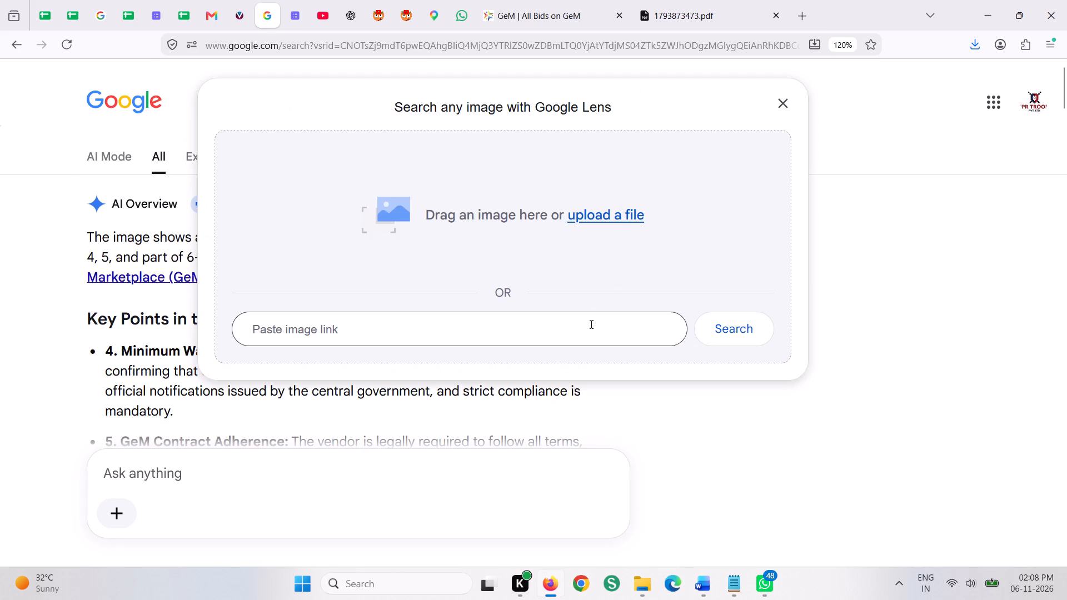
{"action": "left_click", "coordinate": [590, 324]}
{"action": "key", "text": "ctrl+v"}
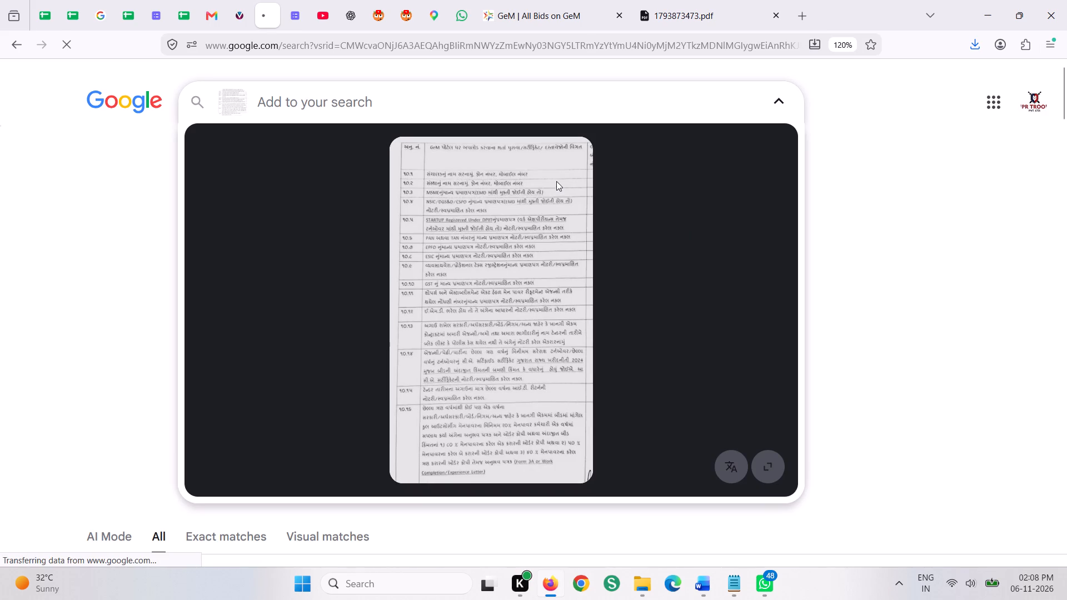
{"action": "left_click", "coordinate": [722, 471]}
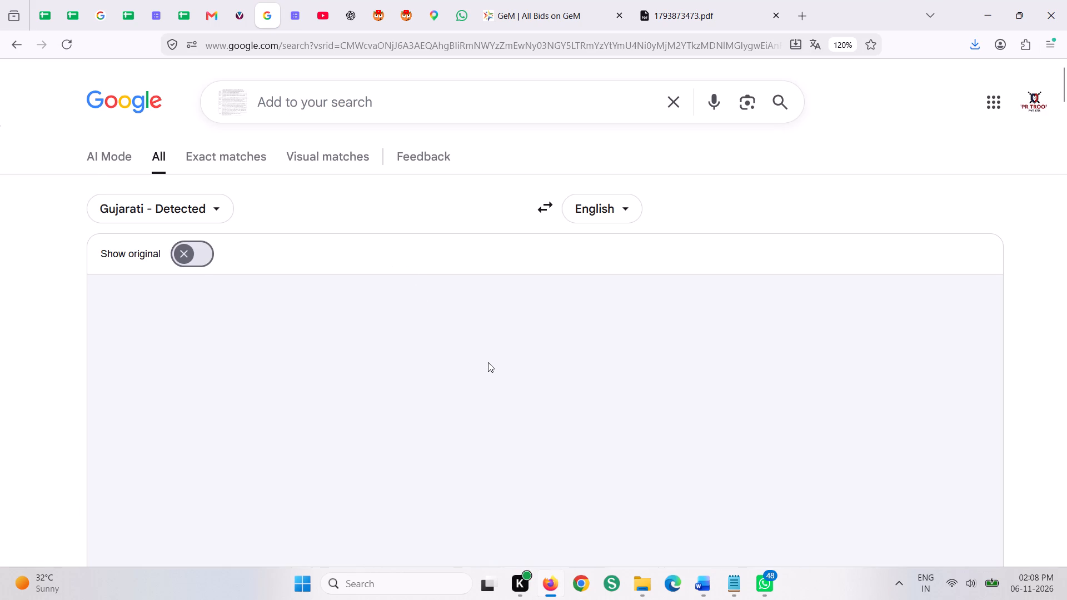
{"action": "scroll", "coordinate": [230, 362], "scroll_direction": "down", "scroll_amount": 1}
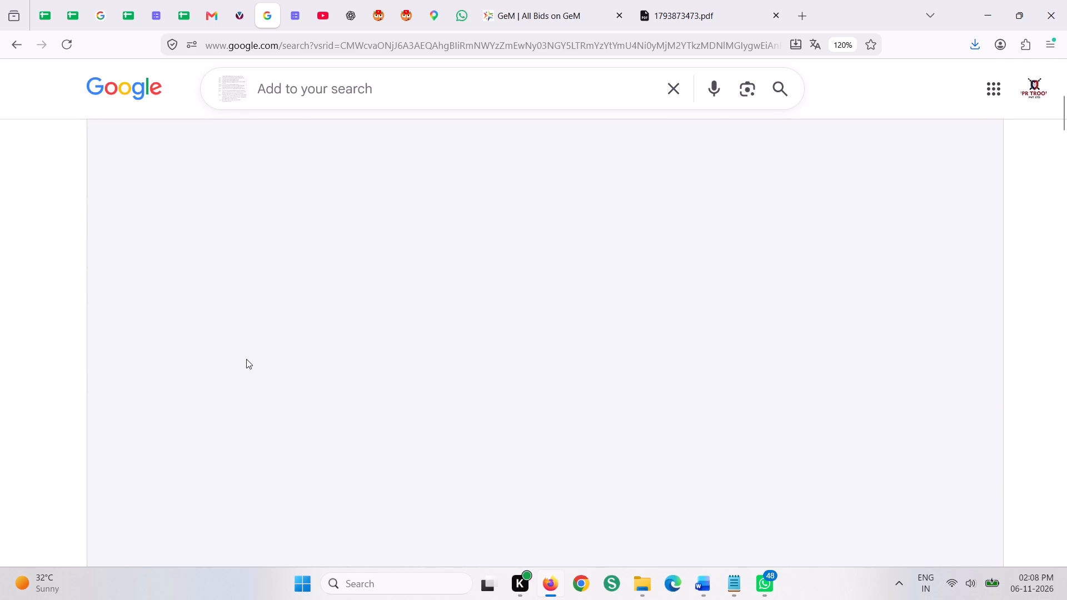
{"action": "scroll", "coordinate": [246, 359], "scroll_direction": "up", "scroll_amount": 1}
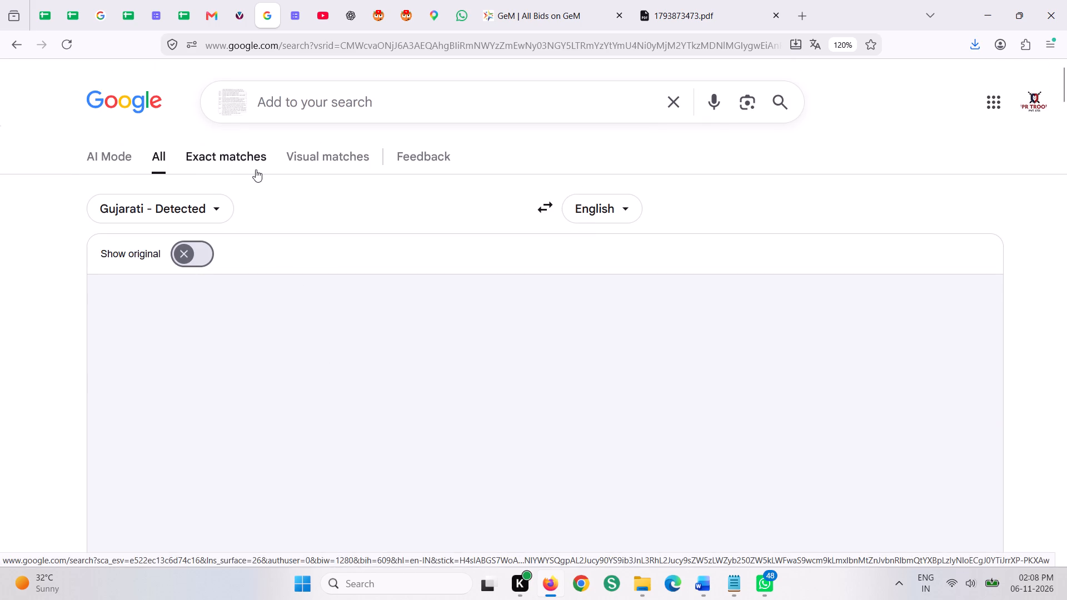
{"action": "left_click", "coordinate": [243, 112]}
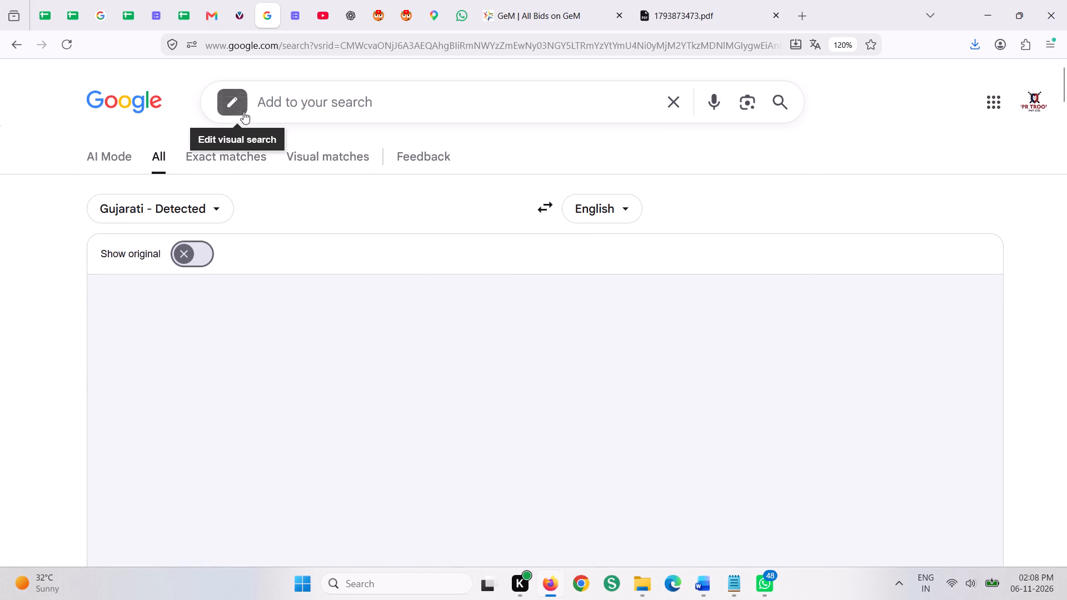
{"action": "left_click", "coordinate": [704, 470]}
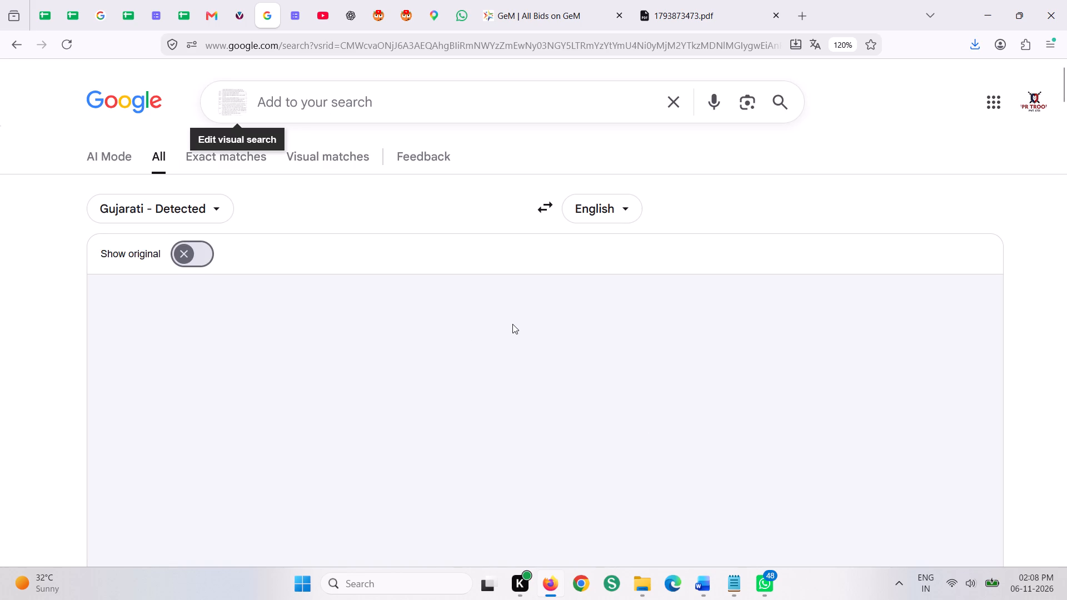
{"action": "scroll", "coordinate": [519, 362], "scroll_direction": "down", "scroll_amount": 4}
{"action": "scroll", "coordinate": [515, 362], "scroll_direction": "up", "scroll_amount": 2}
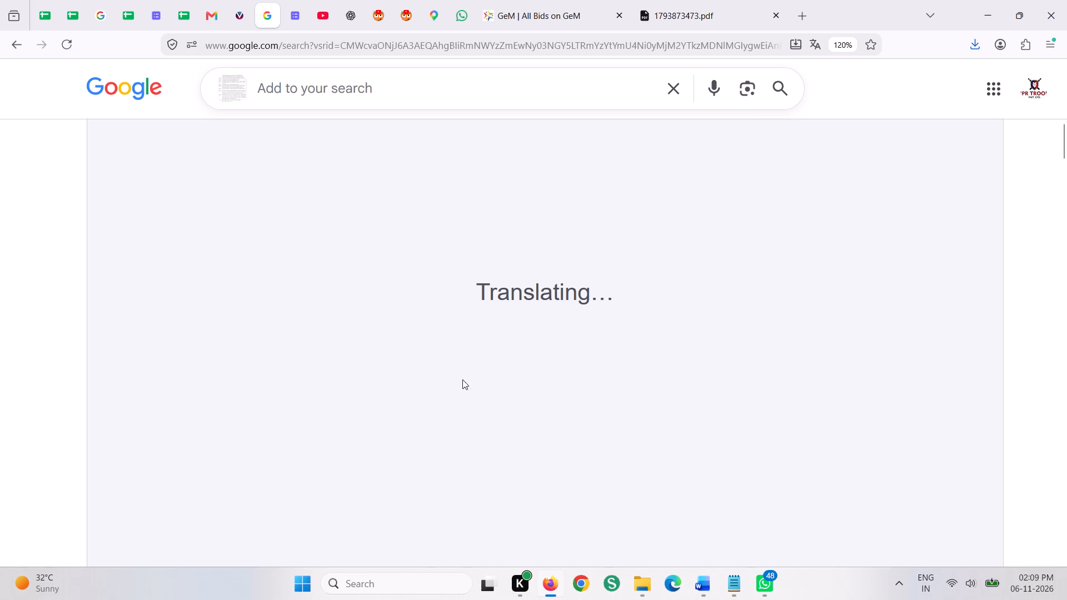
Copy a larger screenshot of page 48's checklist rows, with the document zoomed to 70%.
{"action": "left_click", "coordinate": [678, 0]}
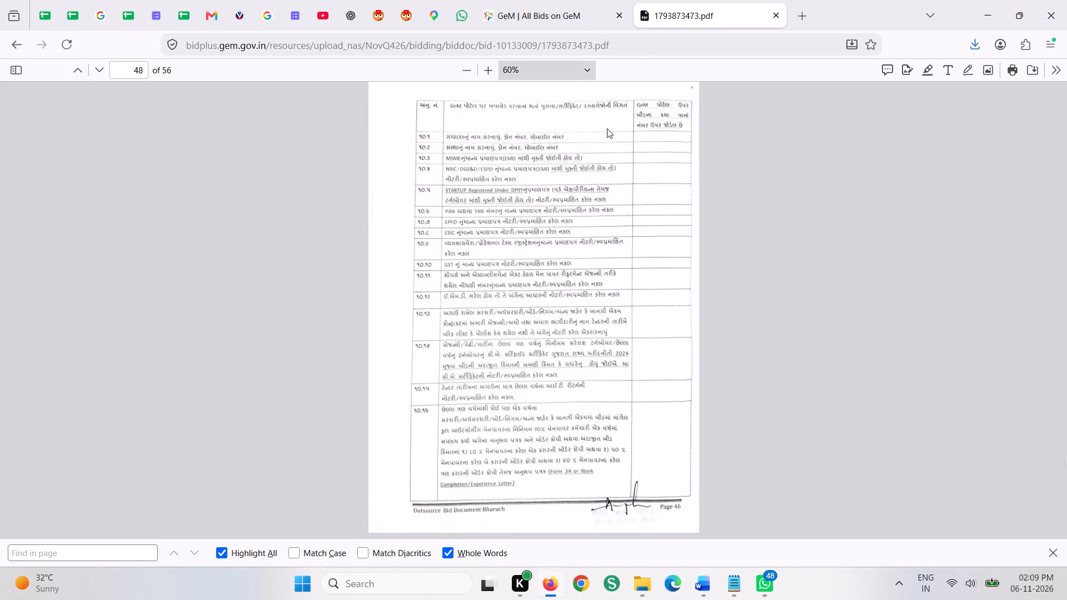
{"action": "scroll", "coordinate": [429, 90], "scroll_direction": "up", "scroll_amount": 1, "text": "ctrl"}
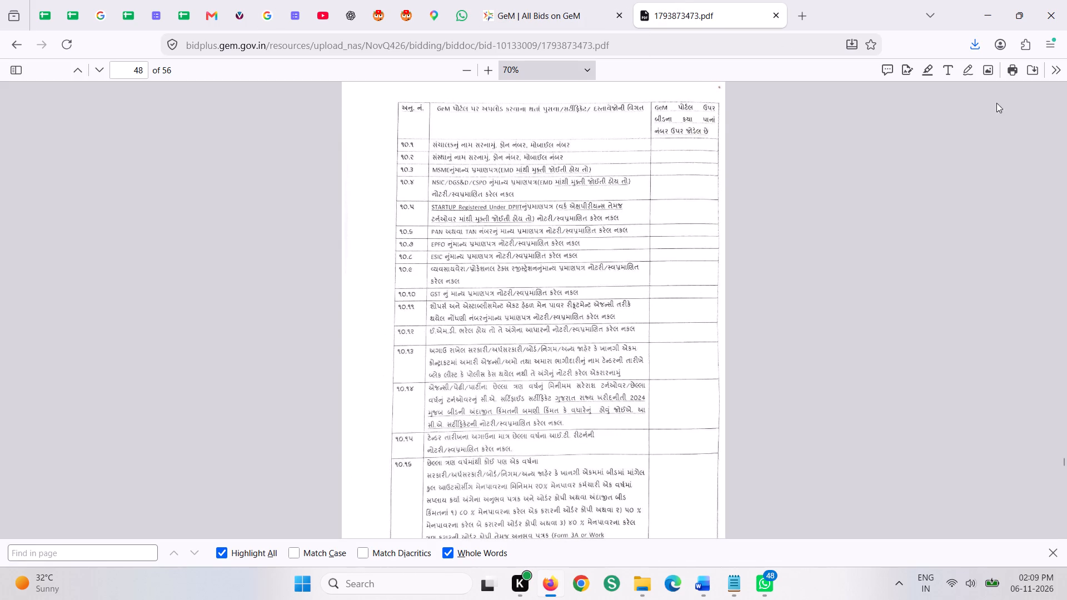
{"action": "left_click", "coordinate": [1060, 532]}
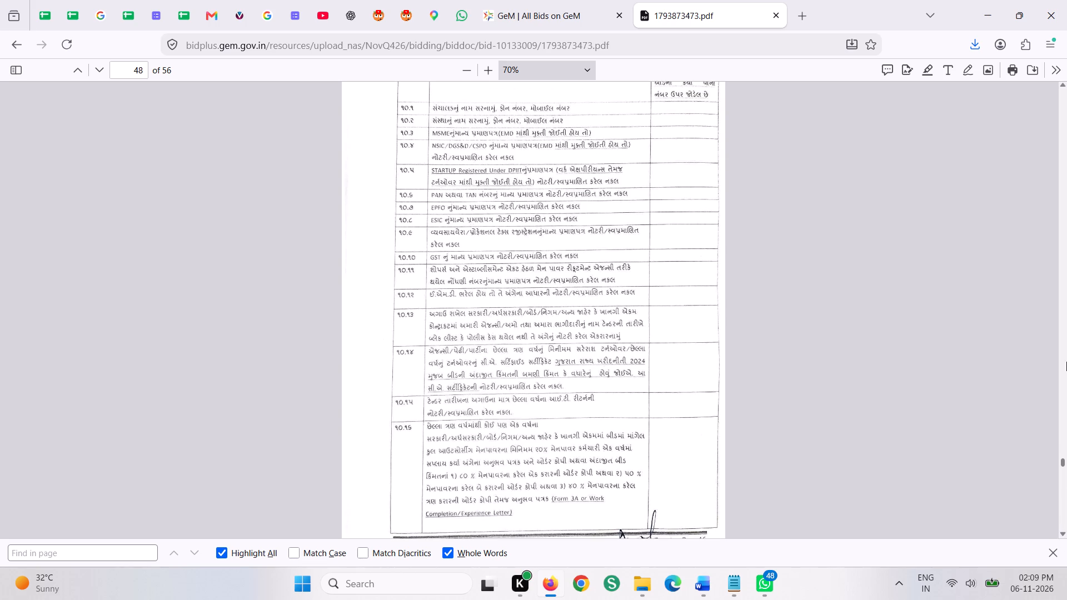
{"action": "key", "text": "ctrl+shift+s"}
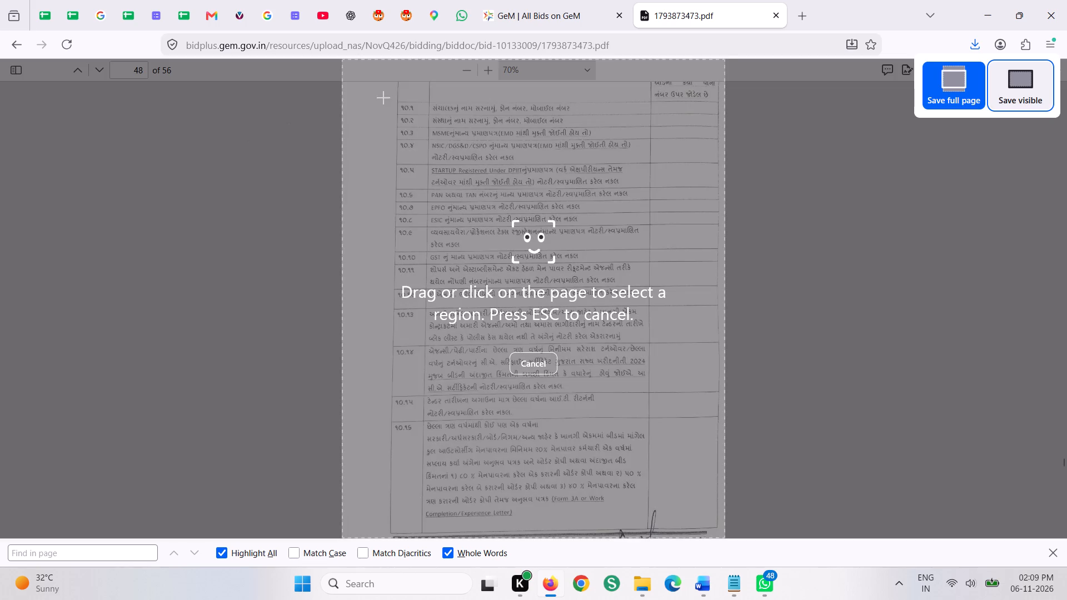
{"action": "left_click_drag", "start_coordinate": [377, 91], "coordinate": [678, 524]}
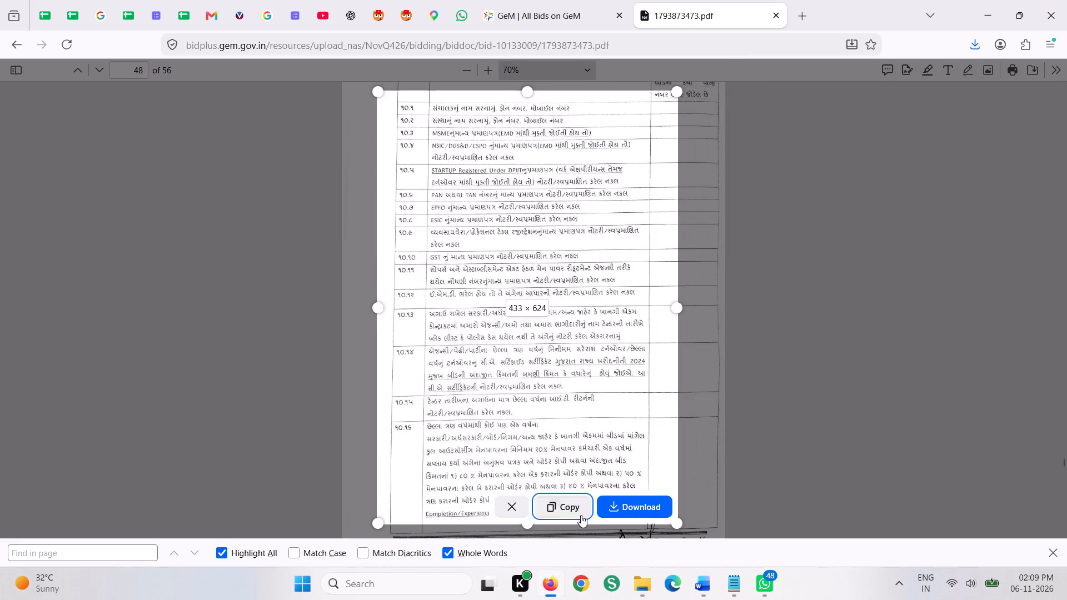
{"action": "left_click", "coordinate": [566, 514]}
Search the new checklist screenshot with Google Lens and translate it from Gujarati to English.
{"action": "left_click", "coordinate": [263, 13]}
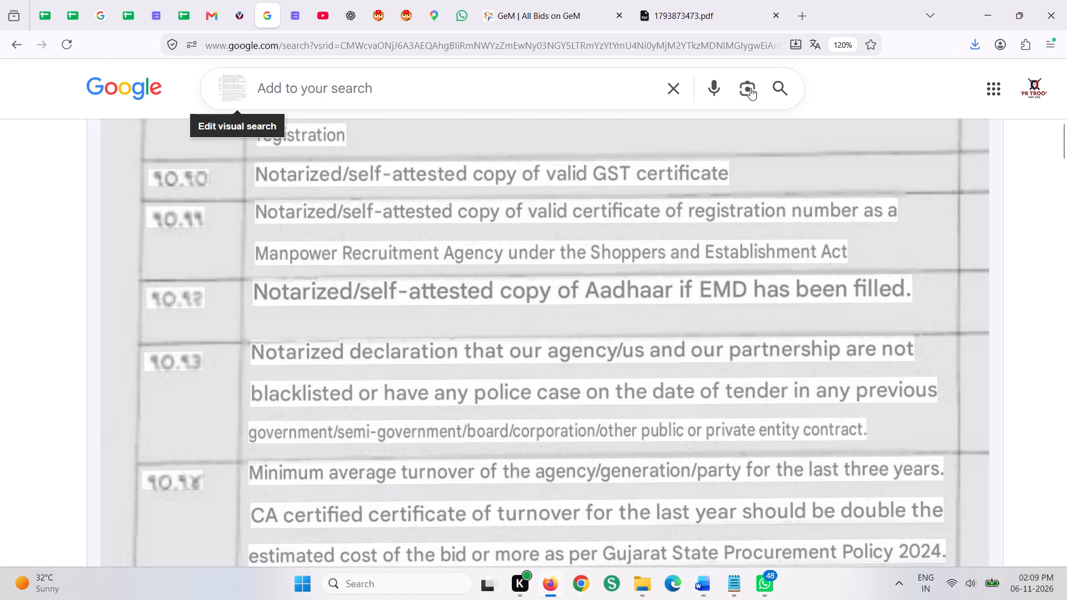
{"action": "left_click", "coordinate": [750, 88]}
{"action": "left_click", "coordinate": [502, 316]}
{"action": "key", "text": "ctrl+v"}
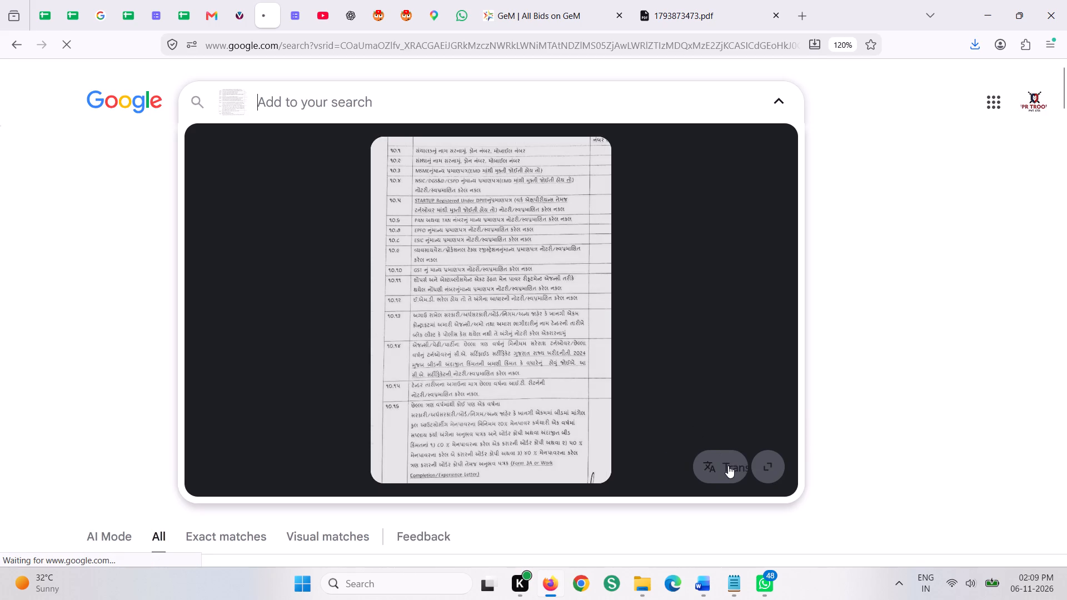
{"action": "left_click", "coordinate": [728, 464]}
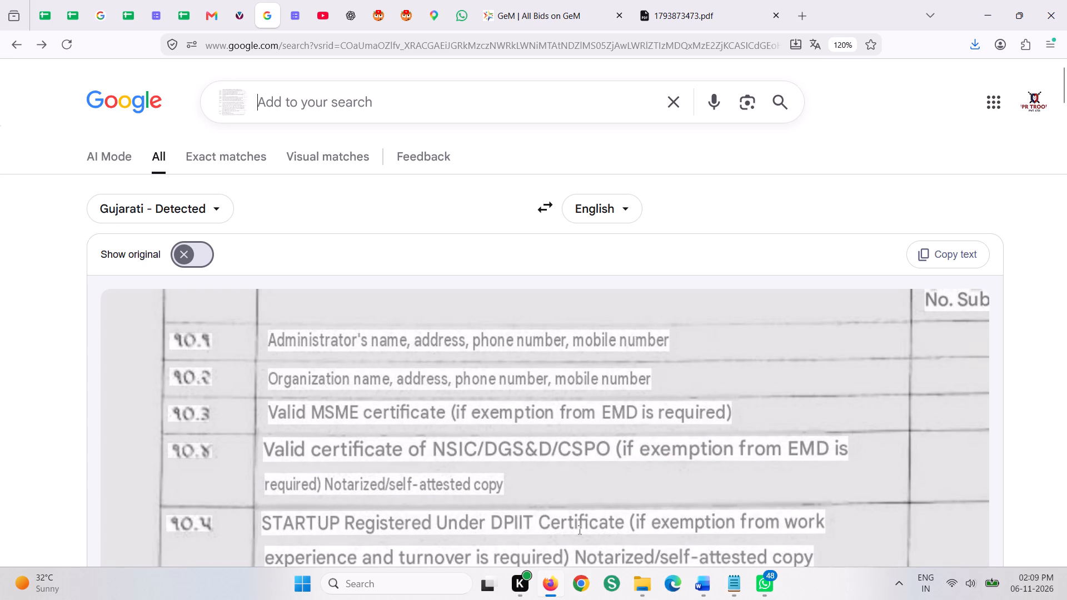
Copy "copy of valid certificate of business tax/professional tax registration" from the translated checklist into item 11 of the REQUIRED DOCUMENTS list.
{"action": "scroll", "coordinate": [577, 518], "scroll_direction": "down", "scroll_amount": 1}
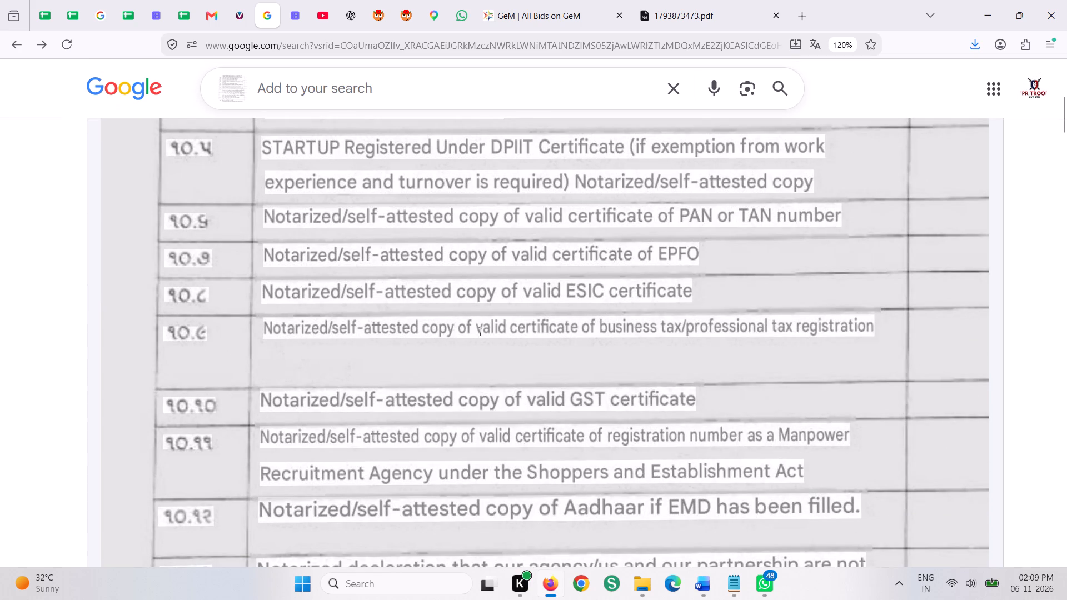
{"action": "left_click_drag", "start_coordinate": [434, 328], "coordinate": [851, 322]}
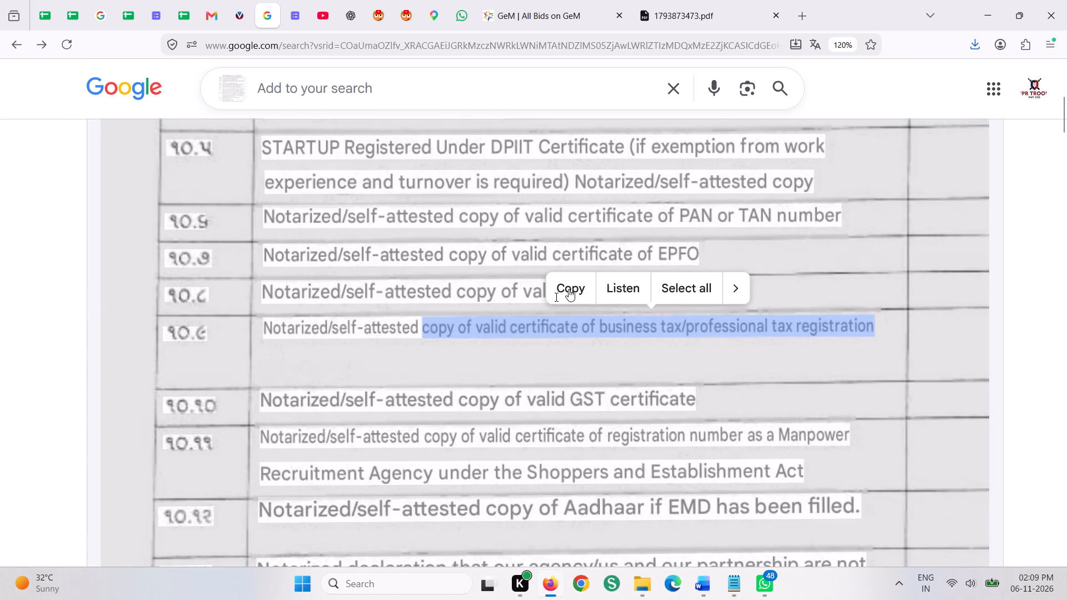
{"action": "left_click", "coordinate": [574, 286]}
{"action": "key", "text": "alt+Tab"}
{"action": "key", "text": "ctrl+v"}
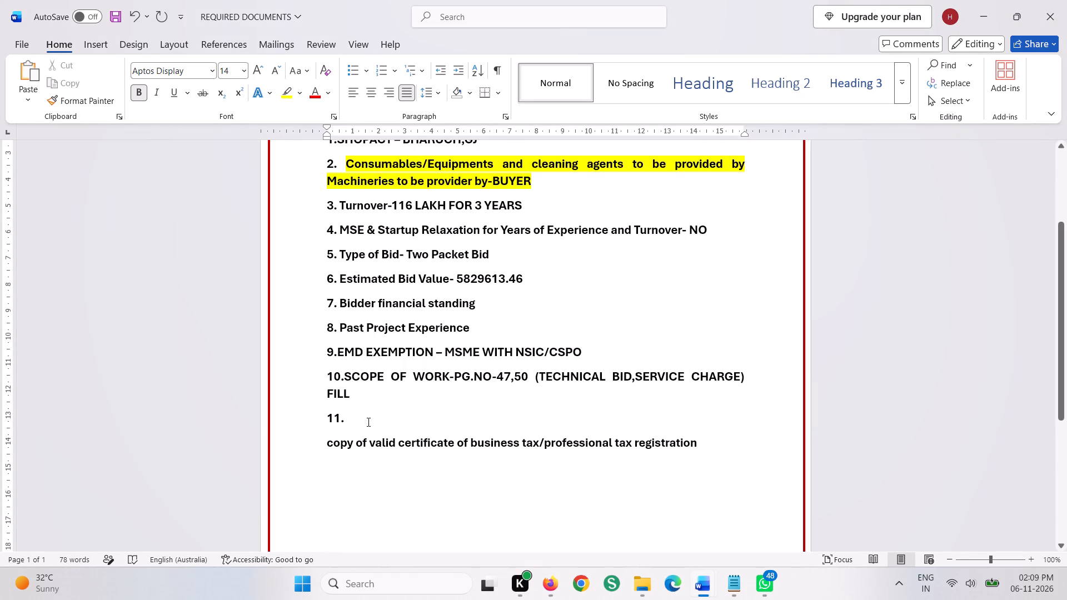
{"action": "key", "text": "ctrl+z"}
{"action": "left_click", "coordinate": [365, 416]}
{"action": "key", "text": "ctrl+v"}
Add item 12 as "COPY OF EPF,ESIC,GST,PAN,ITR FOR 3 YEARS" on a new line.
{"action": "key", "text": "Return"}
{"action": "type", "text": "12."}
{"action": "type", "text": "COPUY"}
{"action": "key", "text": "space"}
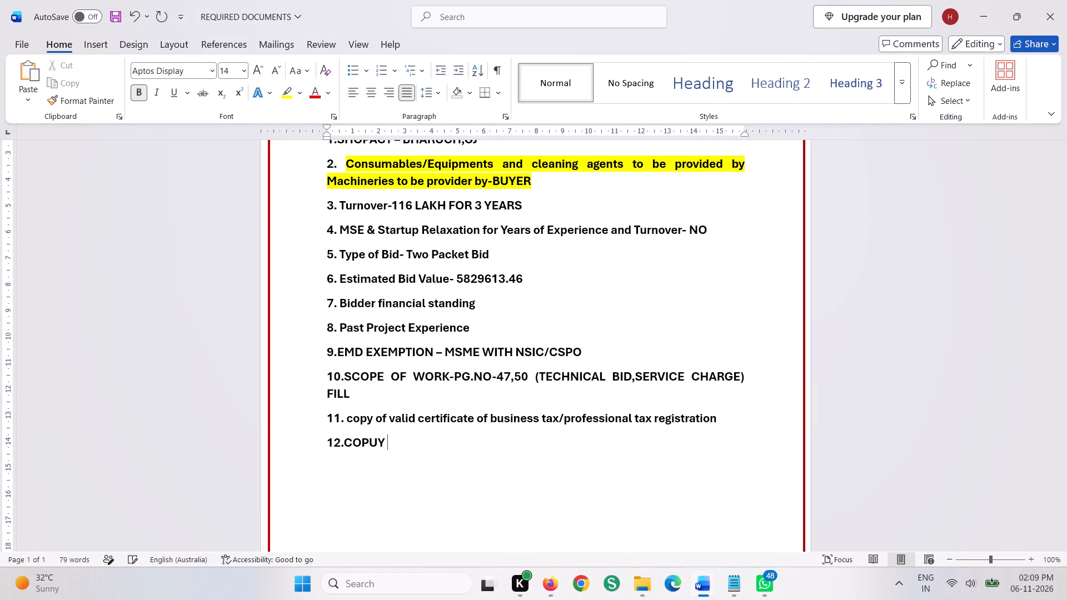
{"action": "key", "text": "BackSpace"}
{"action": "key", "text": "BackSpace"}
{"action": "key", "text": "BackSpace"}
{"action": "type", "text": "Y OF EPF,ESIC,GST,PAN,ITR FOR 3"}
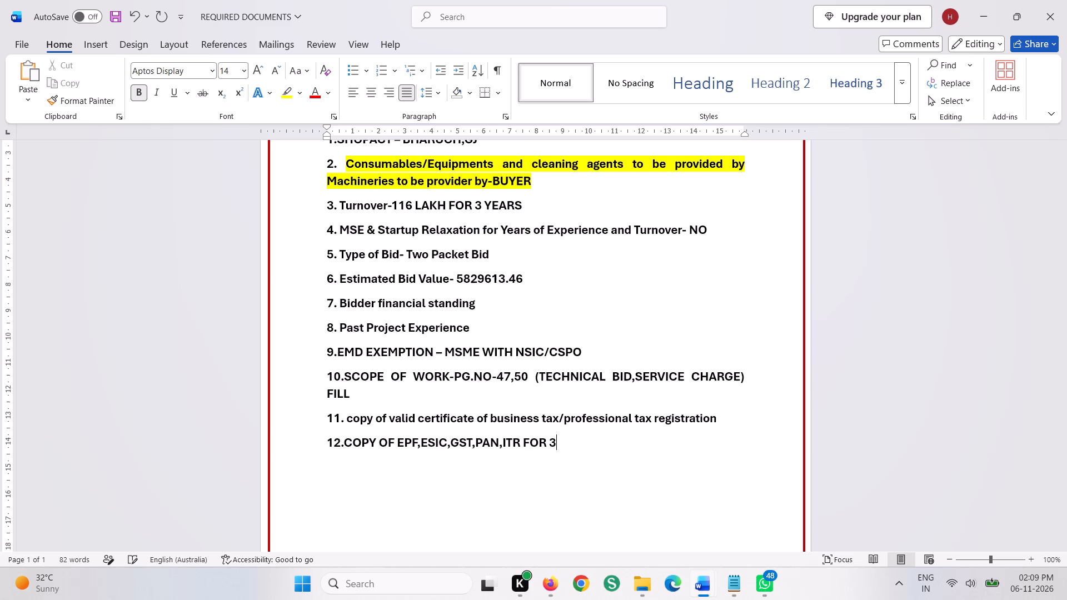
{"action": "key", "text": "space"}
{"action": "type", "text": "YEARS"}
{"action": "key", "text": "space"}
Copy "copy of IT return for the last year" from the translated checklist into item 13 and number a new line 14.
{"action": "key", "text": "Return"}
{"action": "type", "text": "13"}
{"action": "key", "text": "period"}
{"action": "key", "text": "alt+Tab"}
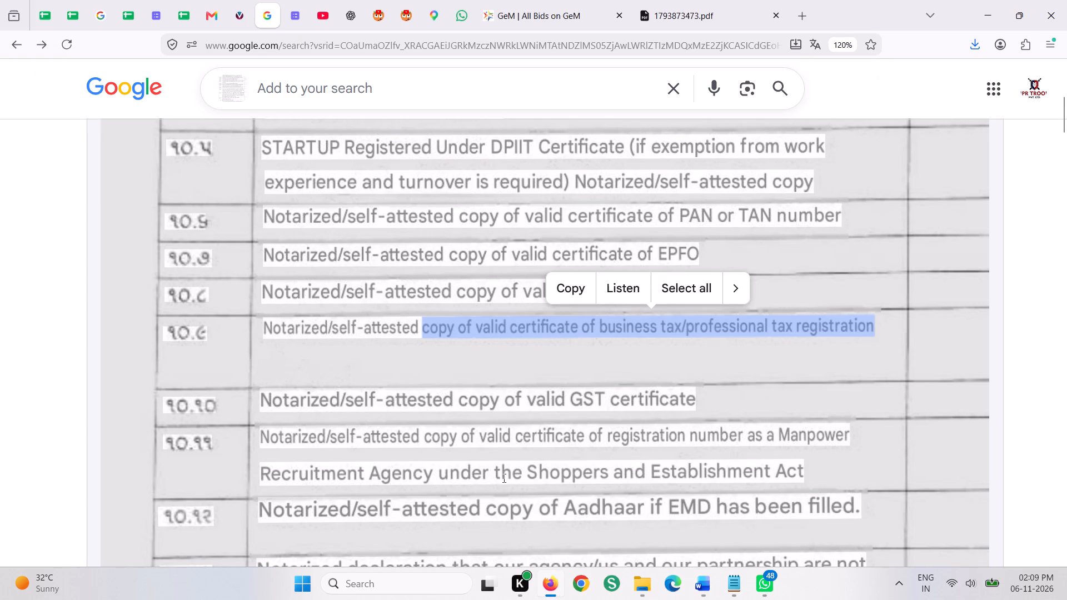
{"action": "scroll", "coordinate": [505, 477], "scroll_direction": "down", "scroll_amount": 1}
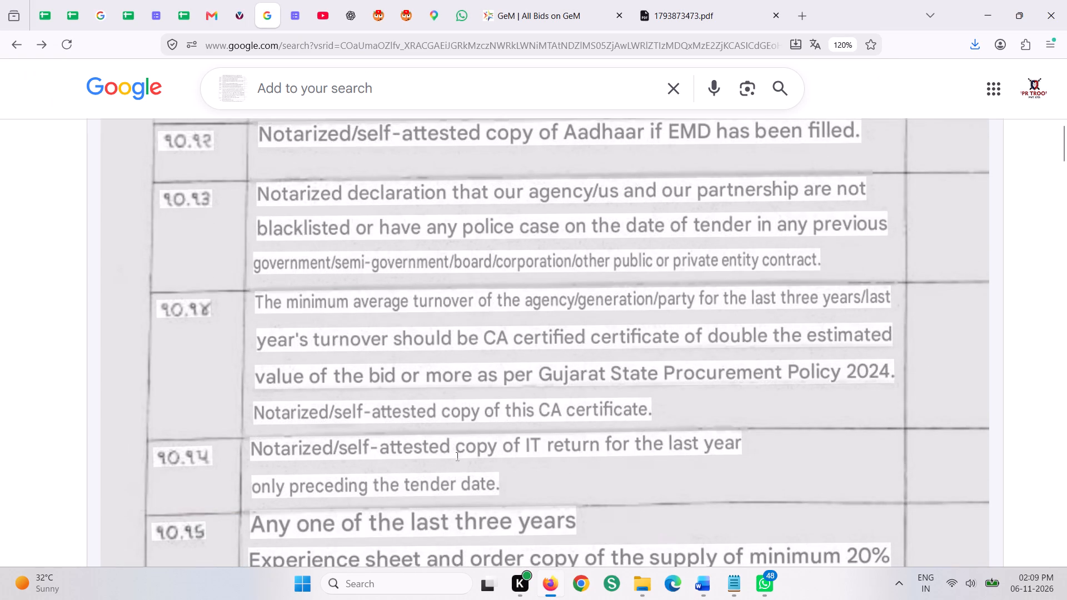
{"action": "left_click_drag", "start_coordinate": [475, 447], "coordinate": [695, 438]}
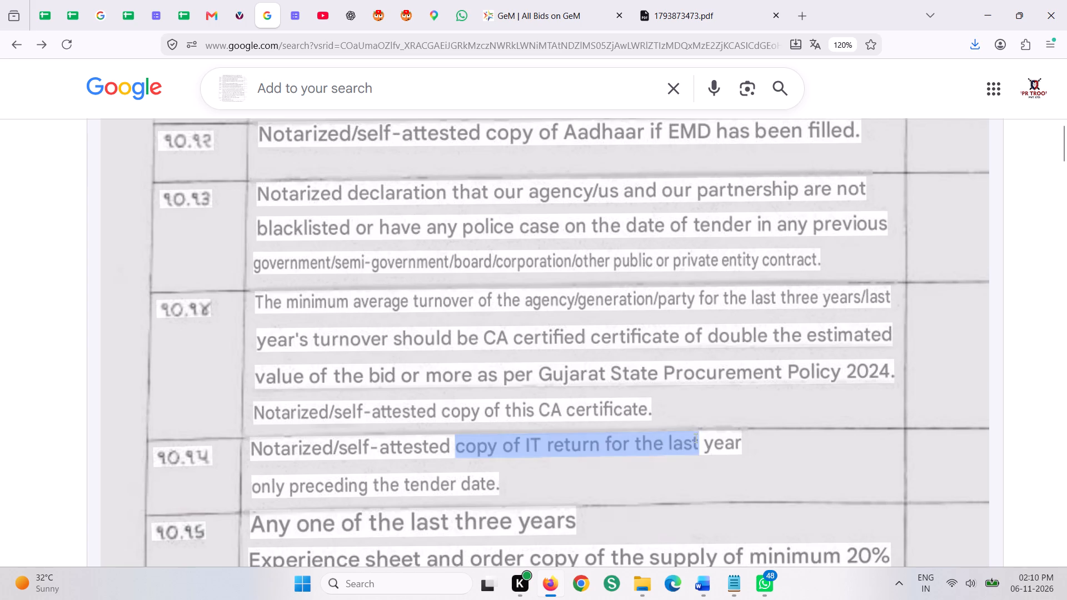
{"action": "left_click_drag", "start_coordinate": [695, 438], "coordinate": [722, 437]}
{"action": "left_click", "coordinate": [722, 437]}
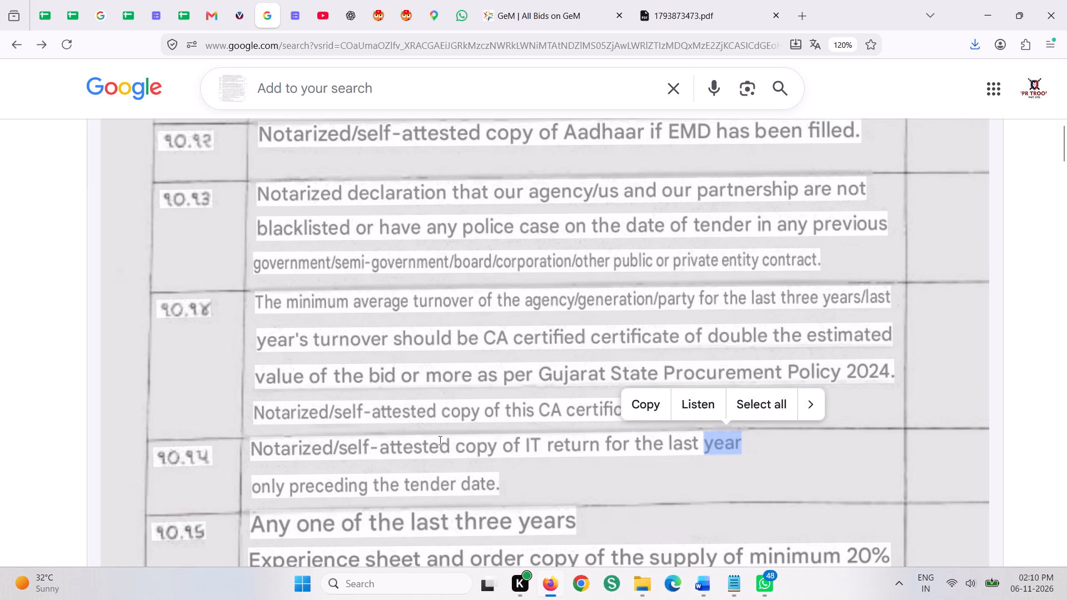
{"action": "left_click_drag", "start_coordinate": [460, 443], "coordinate": [725, 439]}
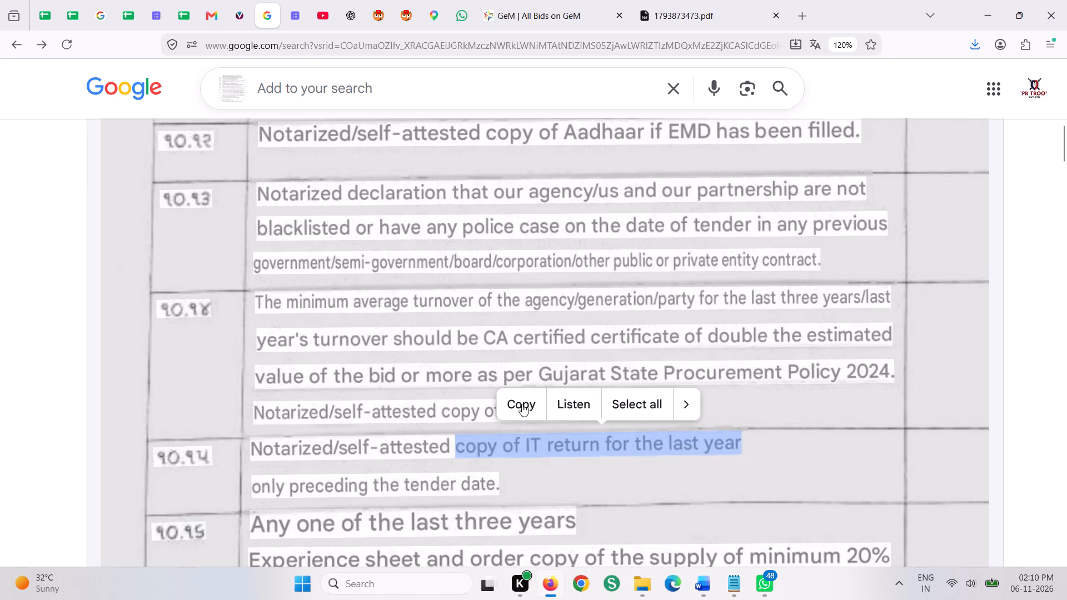
{"action": "left_click", "coordinate": [522, 404]}
{"action": "key", "text": "alt+Tab"}
{"action": "key", "text": "ctrl+v"}
{"action": "key", "text": "Return"}
{"action": "type", "text": "14."}
{"action": "key", "text": "alt+Tab"}
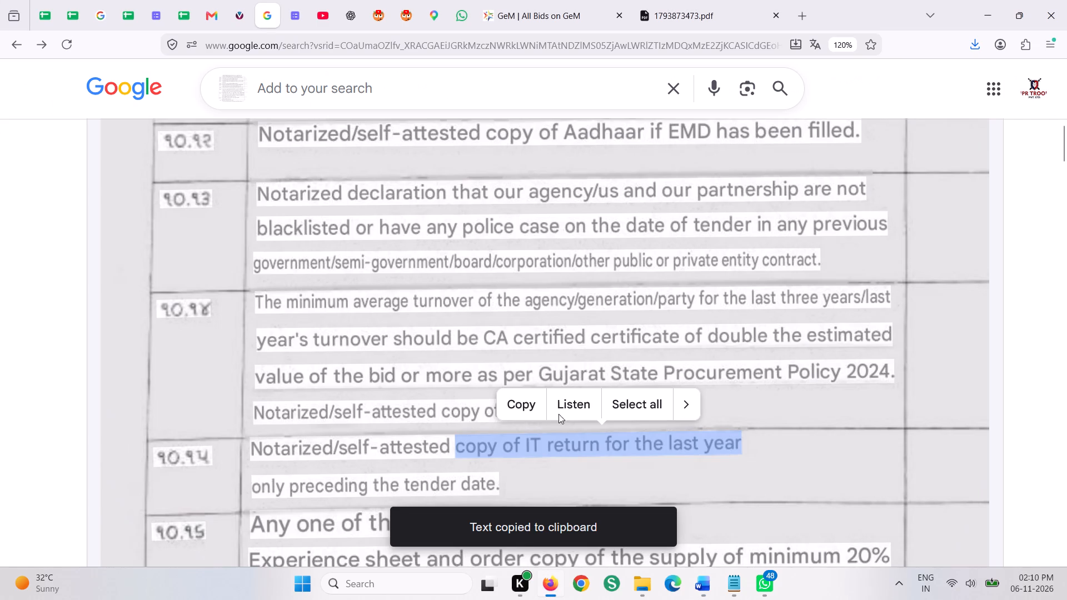
Copy a screenshot of page 49's remaining checklist rows from the buyer's PDF, with the document zoomed to 100%.
{"action": "scroll", "coordinate": [567, 417], "scroll_direction": "down", "scroll_amount": 1}
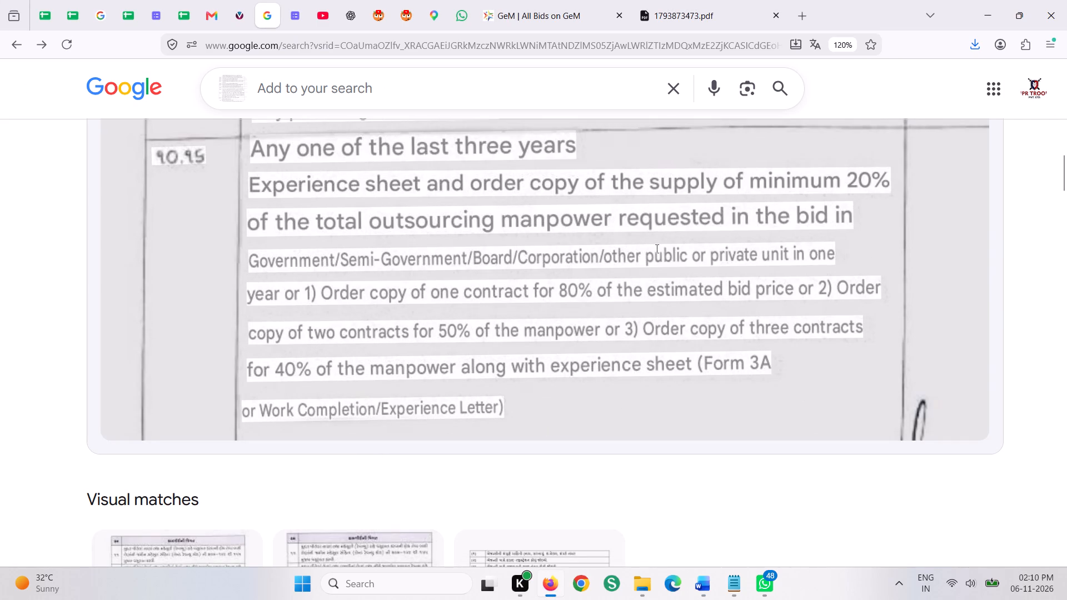
{"action": "left_click", "coordinate": [702, 0]}
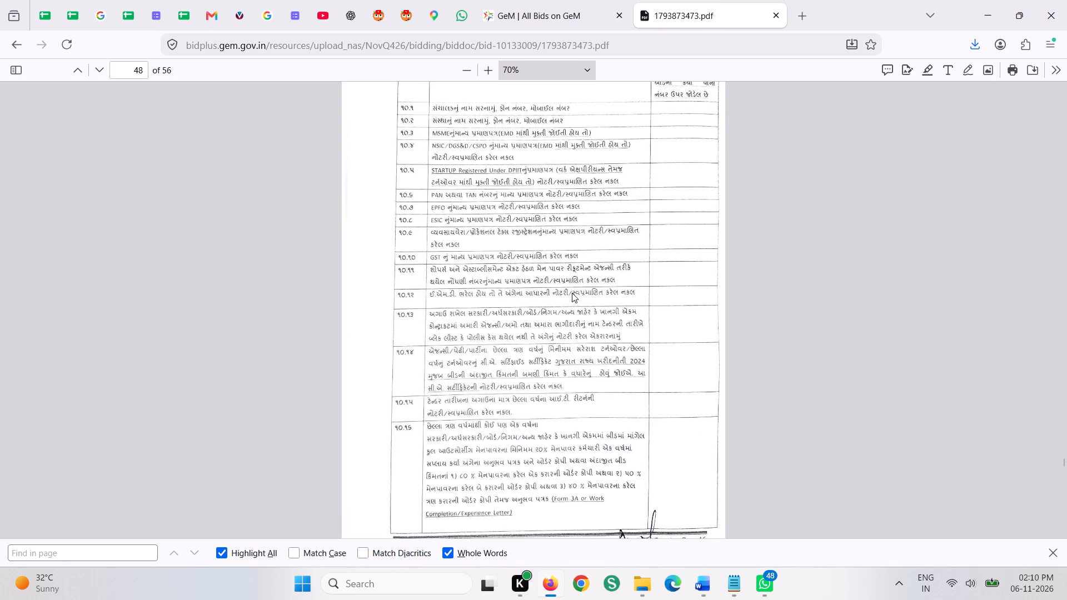
{"action": "scroll", "coordinate": [572, 293], "scroll_direction": "down", "scroll_amount": 1}
{"action": "scroll", "coordinate": [575, 303], "scroll_direction": "up", "scroll_amount": 3, "text": "ctrl"}
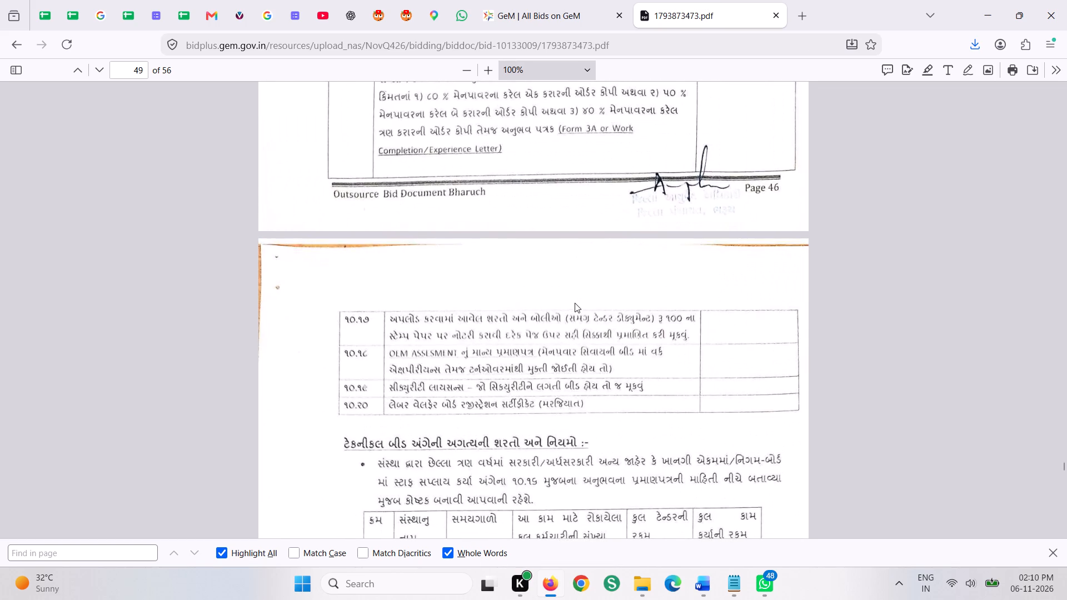
{"action": "key", "text": "ctrl+shift+s"}
{"action": "left_click_drag", "start_coordinate": [345, 297], "coordinate": [726, 418]}
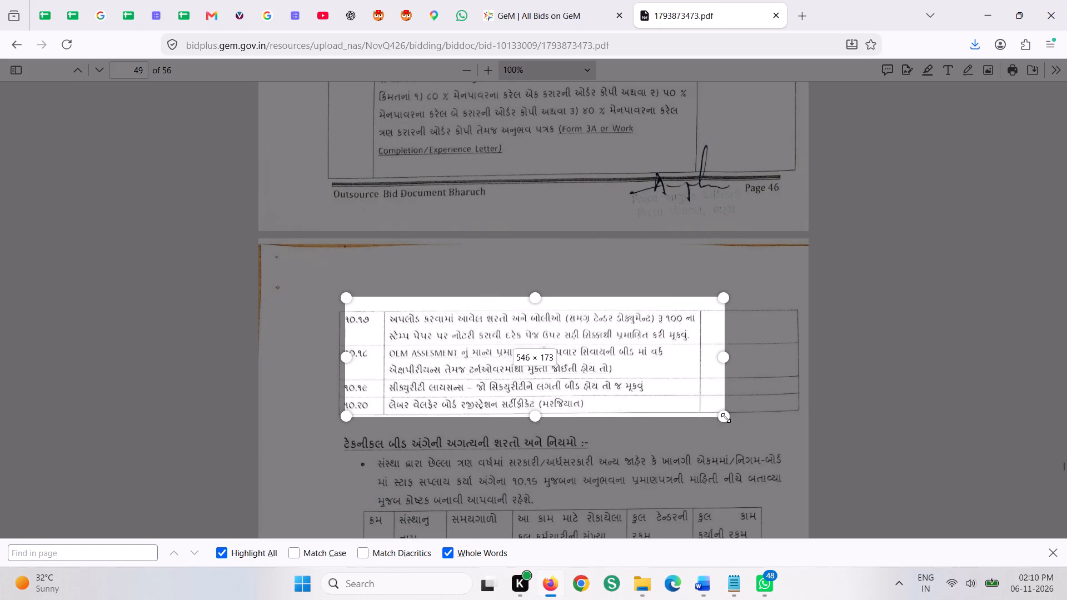
{"action": "left_click_drag", "start_coordinate": [726, 418], "coordinate": [731, 431]}
{"action": "left_click", "coordinate": [609, 446]}
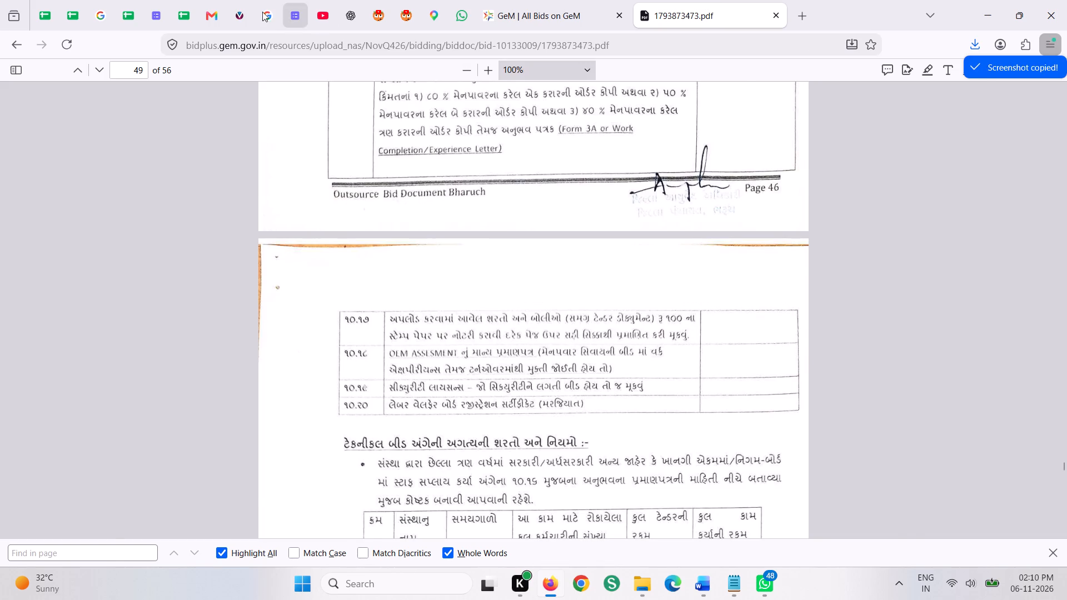
Search the page 49 checklist screenshot with Google Lens and translate it from Gujarati to English.
{"action": "left_click", "coordinate": [262, 11]}
{"action": "left_click", "coordinate": [731, 82]}
{"action": "left_click", "coordinate": [589, 317]}
{"action": "key", "text": "ctrl+v"}
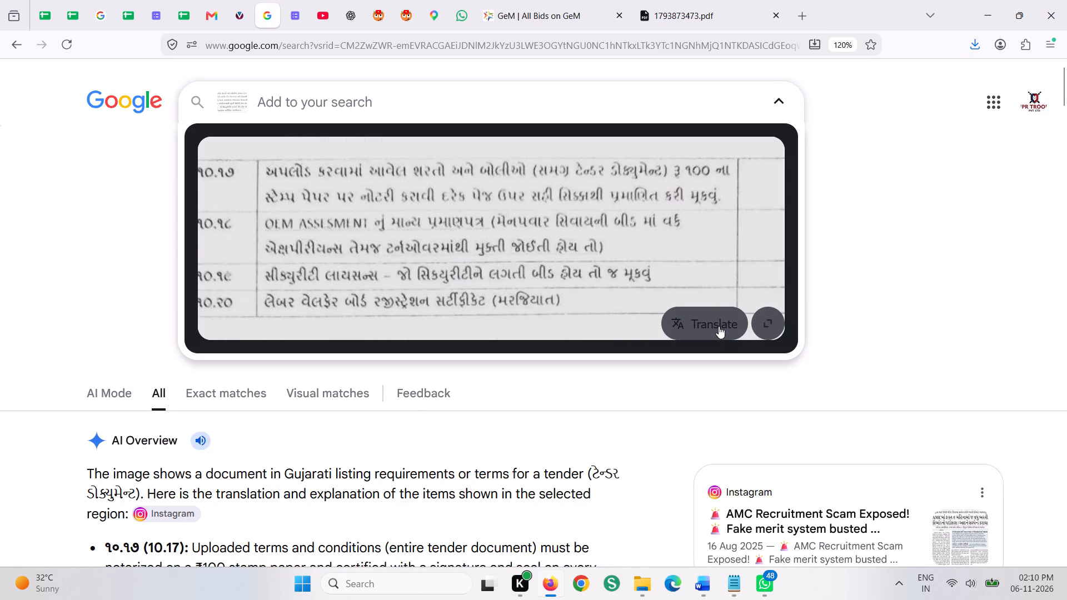
{"action": "left_click", "coordinate": [693, 322]}
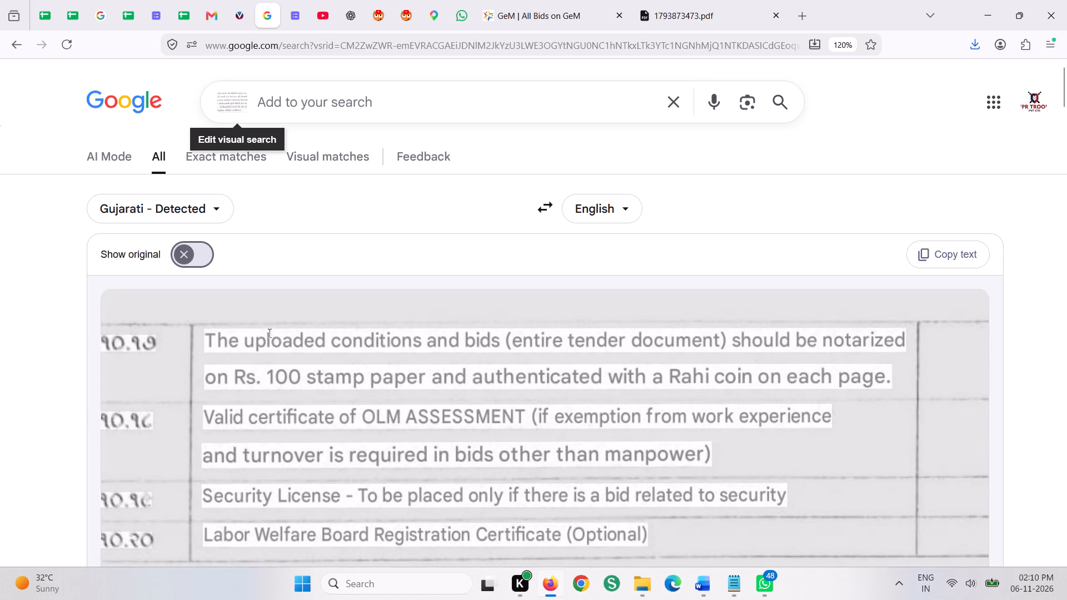
Copy "uploaded conditions and bids (entire tender document) should be notarized on Rs. 100 stamp paper" from the translation into item 14.
{"action": "left_click_drag", "start_coordinate": [252, 342], "coordinate": [521, 405]}
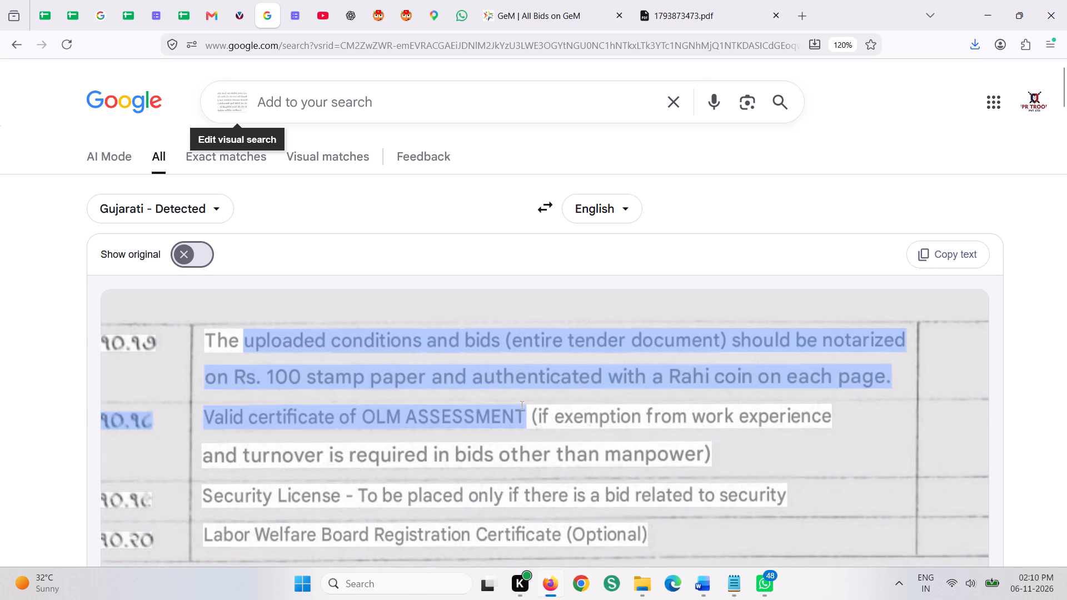
{"action": "left_click_drag", "start_coordinate": [521, 405], "coordinate": [699, 367]}
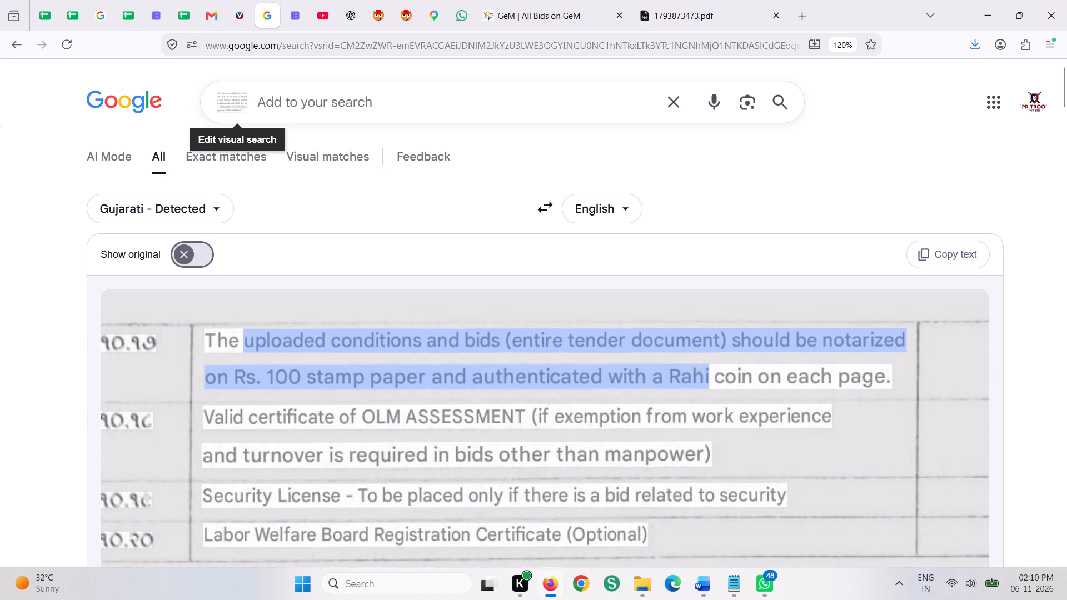
{"action": "left_click_drag", "start_coordinate": [699, 367], "coordinate": [416, 371]}
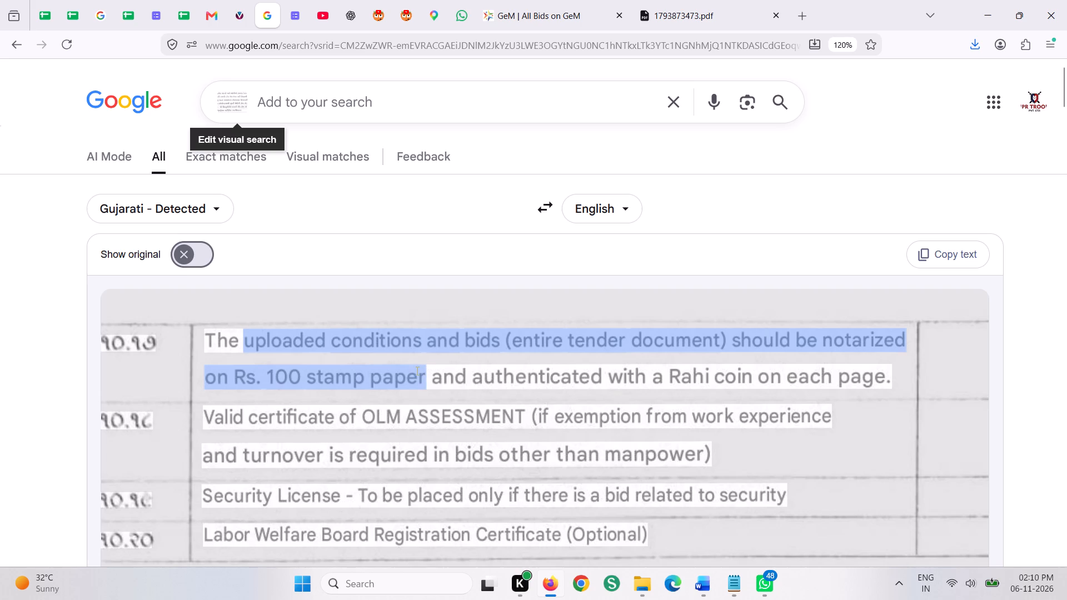
{"action": "left_click_drag", "start_coordinate": [416, 371], "coordinate": [411, 372]}
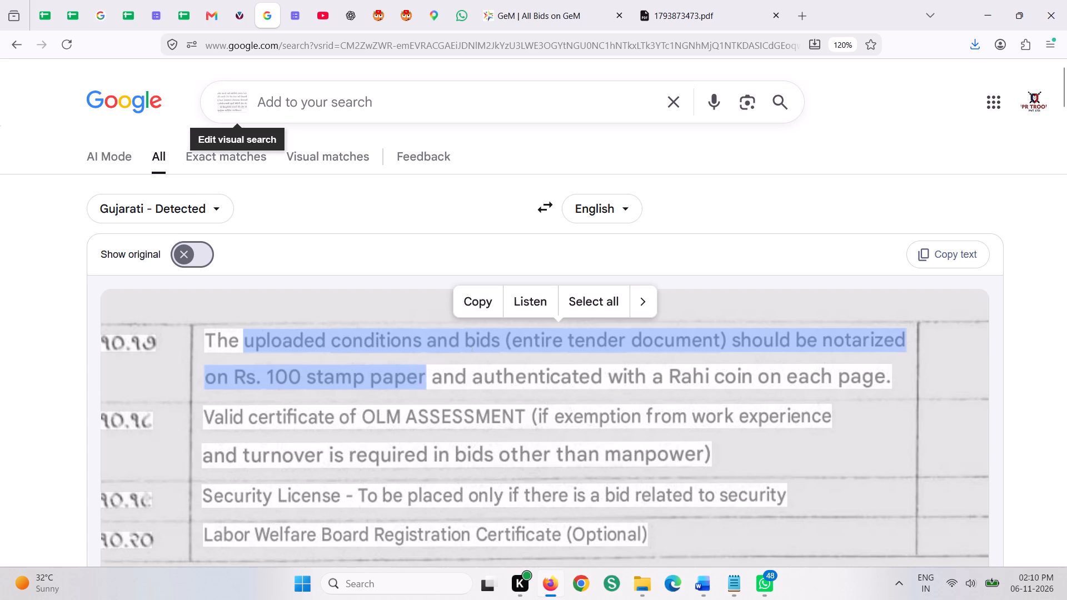
{"action": "left_click", "coordinate": [476, 294]}
{"action": "key", "text": "alt+Tab"}
{"action": "key", "text": "ctrl+v"}
Add item 15 with "Labor Welfare Board Registration Certificate (Optional)" copied from the translated checklist.
{"action": "key", "text": "Return"}
{"action": "type", "text": "15."}
{"action": "key", "text": "alt+Tab"}
{"action": "scroll", "coordinate": [417, 472], "scroll_direction": "up", "scroll_amount": 1}
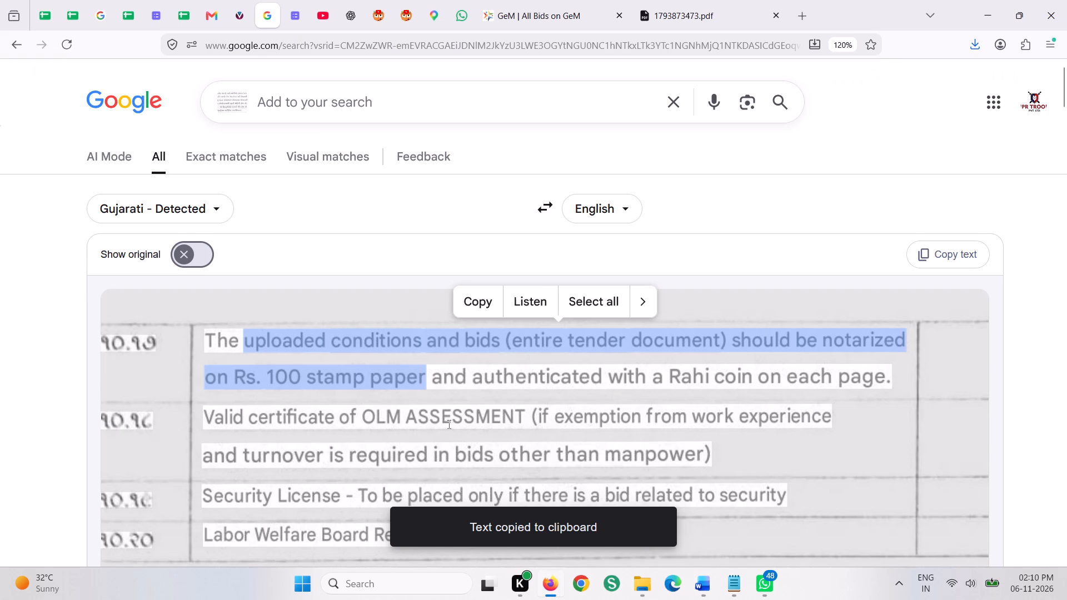
{"action": "scroll", "coordinate": [430, 413], "scroll_direction": "down", "scroll_amount": 1}
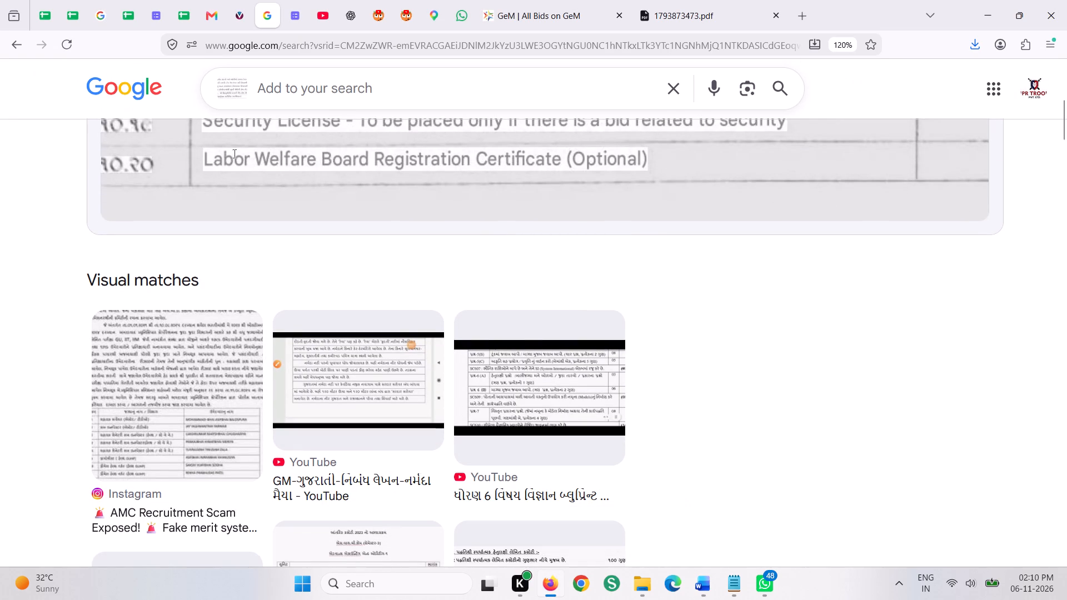
{"action": "left_click_drag", "start_coordinate": [217, 157], "coordinate": [690, 153]}
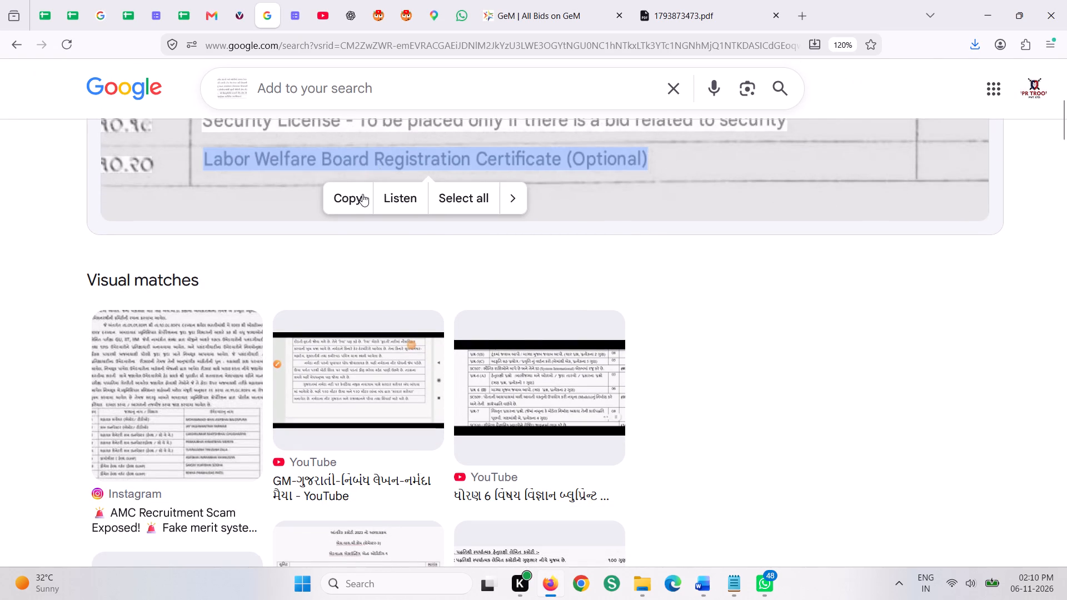
{"action": "left_click", "coordinate": [362, 194]}
{"action": "key", "text": "alt+Tab"}
{"action": "key", "text": "ctrl+v"}
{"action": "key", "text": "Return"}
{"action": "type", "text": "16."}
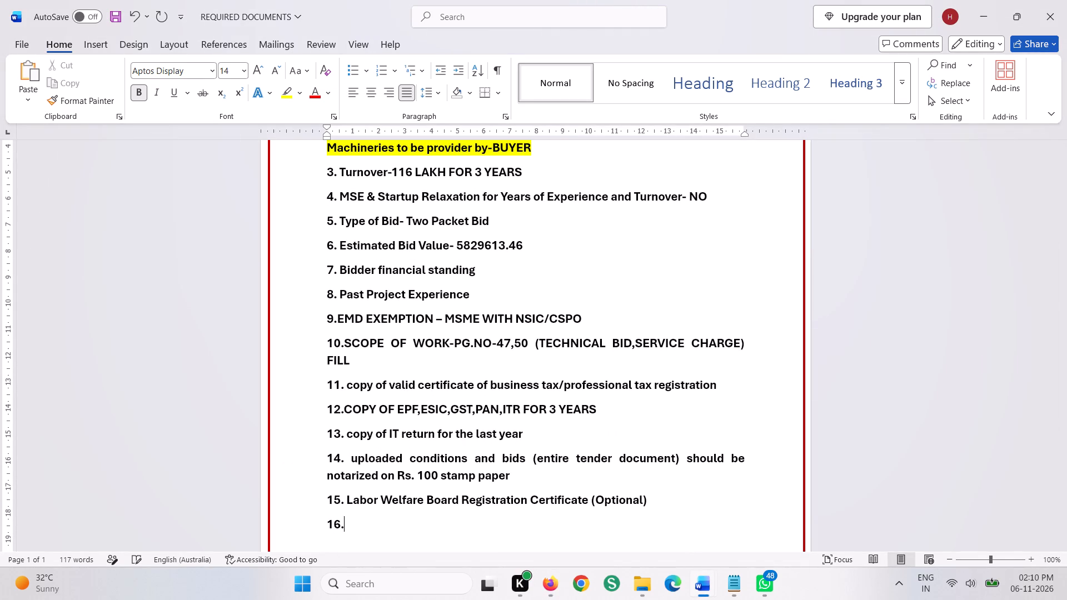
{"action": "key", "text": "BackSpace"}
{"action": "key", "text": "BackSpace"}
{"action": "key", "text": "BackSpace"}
Go back from the buyer's checklist PDF to the GeM-Bidding-10133009 bid document.
{"action": "scroll", "coordinate": [786, 561], "scroll_direction": "up", "scroll_amount": 2}
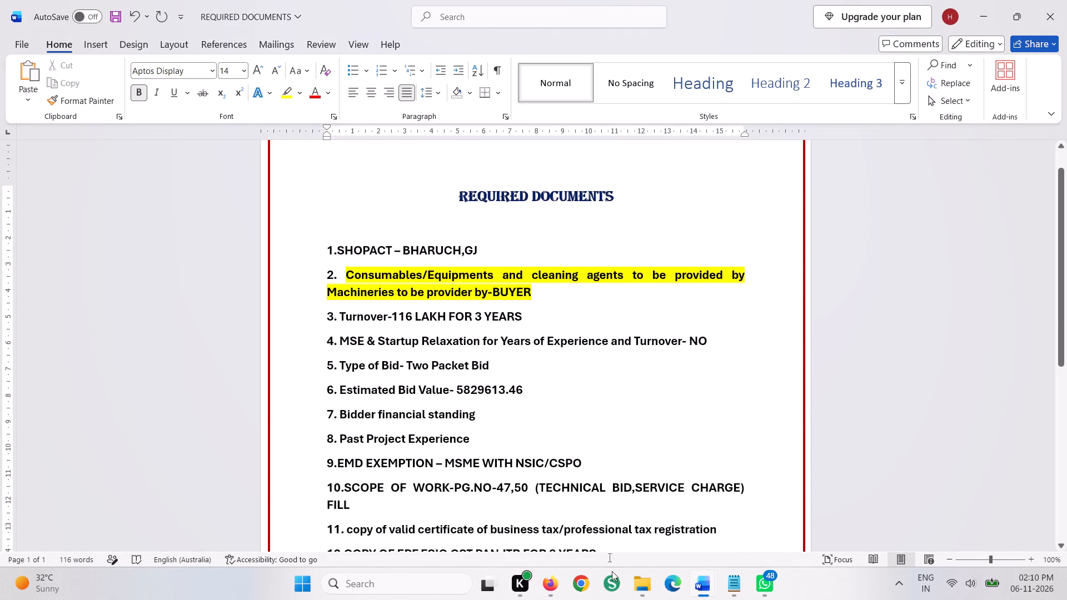
{"action": "left_click", "coordinate": [556, 581]}
{"action": "scroll", "coordinate": [586, 338], "scroll_direction": "up", "scroll_amount": 4}
{"action": "left_click", "coordinate": [684, 0]}
{"action": "scroll", "coordinate": [644, 268], "scroll_direction": "up", "scroll_amount": 3}
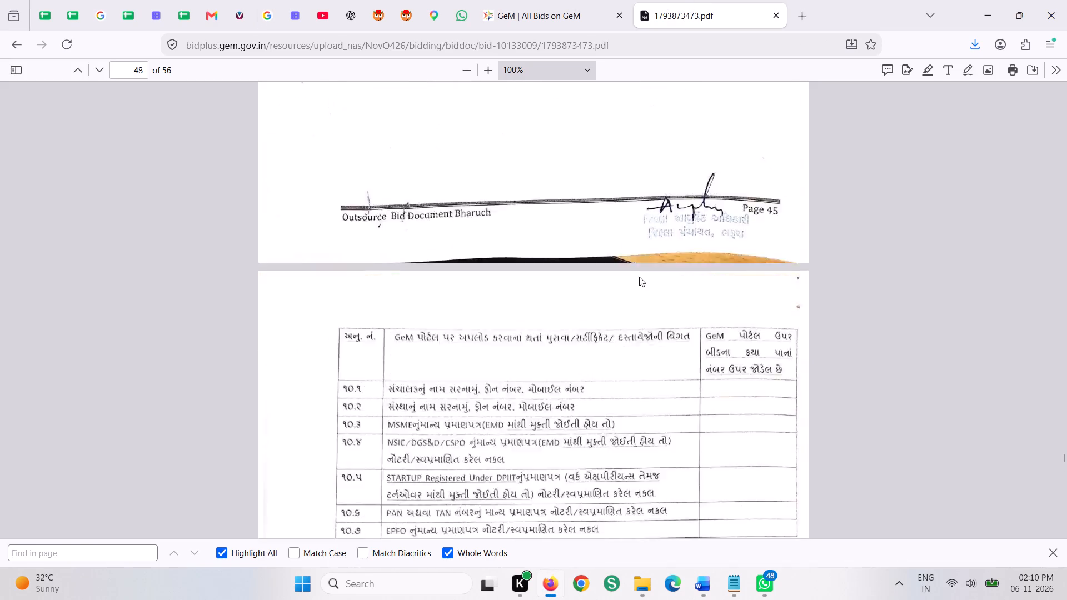
{"action": "scroll", "coordinate": [639, 277], "scroll_direction": "up", "scroll_amount": 3}
{"action": "scroll", "coordinate": [641, 285], "scroll_direction": "down", "scroll_amount": 12}
{"action": "left_click", "coordinate": [4, 39]}
{"action": "left_click", "coordinate": [561, 0]}
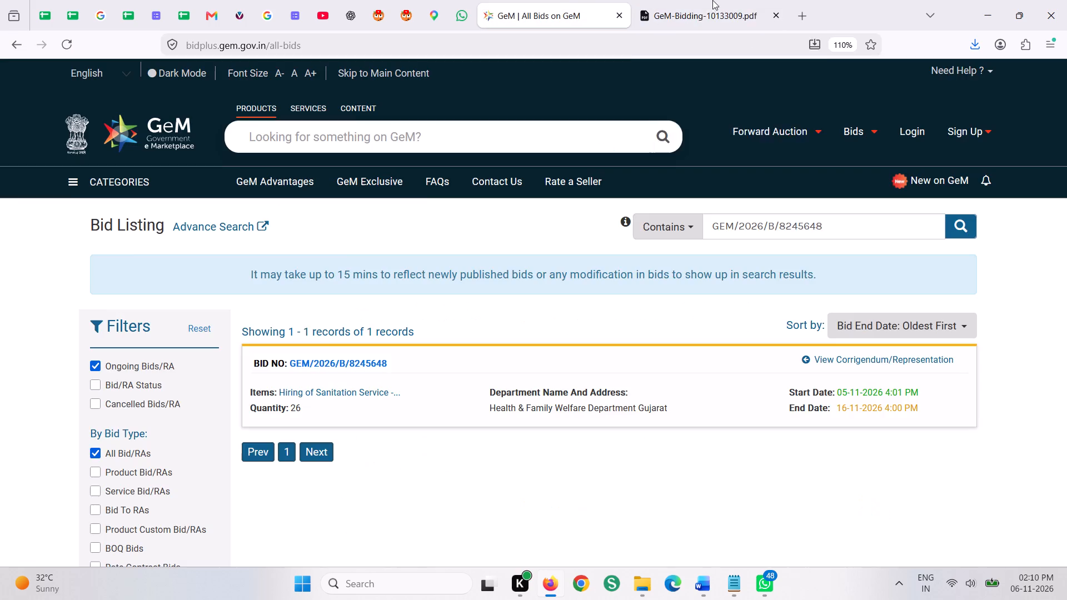
{"action": "left_click", "coordinate": [715, 0]}
Publish the REQUIRED DOCUMENTS list as a PDF in DEV1's GEM2026B8245648 folder and close the published copy.
{"action": "left_click", "coordinate": [704, 578]}
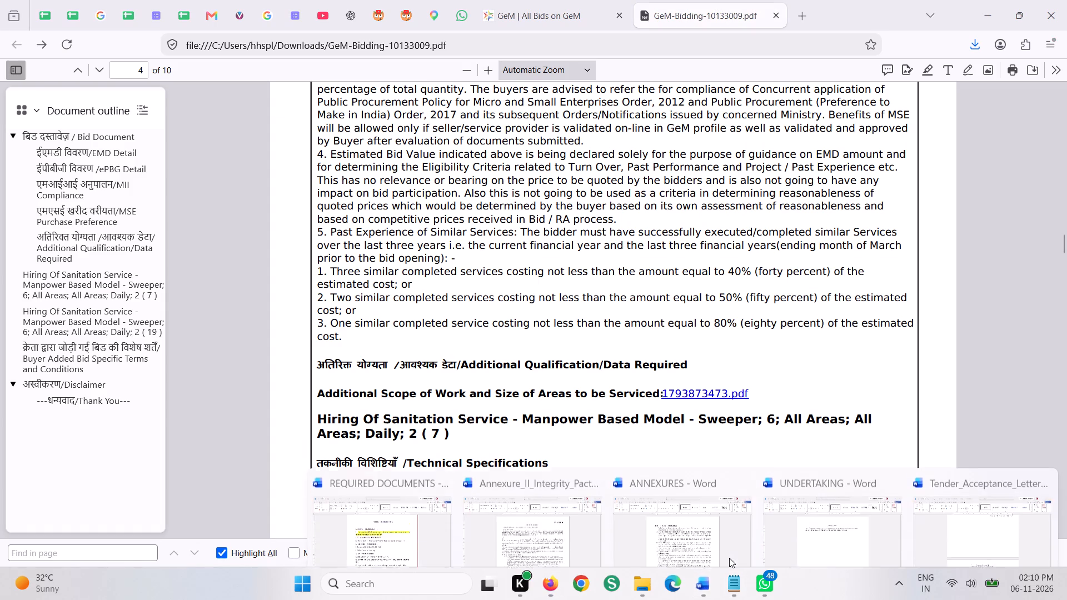
{"action": "left_click", "coordinate": [370, 516]}
{"action": "left_click", "coordinate": [21, 46]}
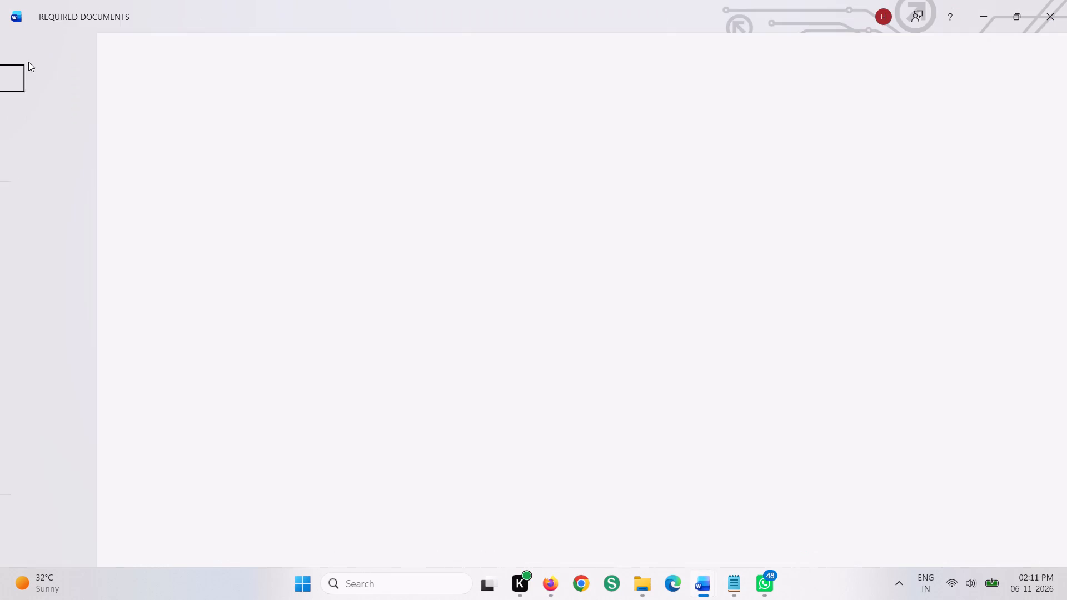
{"action": "left_click", "coordinate": [37, 310]}
{"action": "left_click", "coordinate": [387, 193]}
{"action": "scroll", "coordinate": [85, 177], "scroll_direction": "up", "scroll_amount": 14}
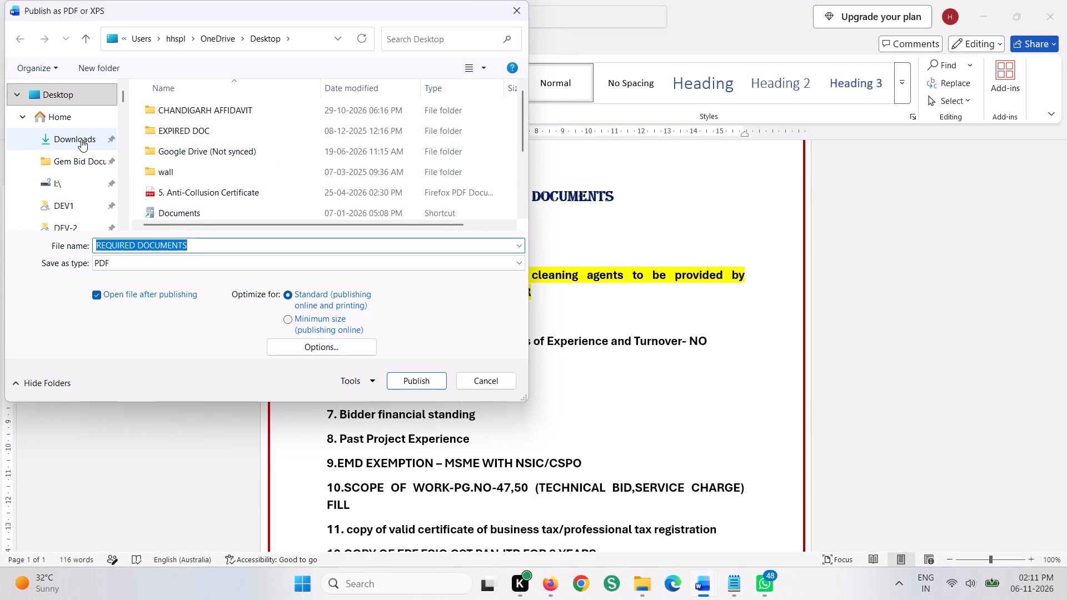
{"action": "left_click", "coordinate": [81, 139]}
{"action": "scroll", "coordinate": [73, 161], "scroll_direction": "up", "scroll_amount": 2}
{"action": "left_click", "coordinate": [87, 203]}
{"action": "scroll", "coordinate": [261, 143], "scroll_direction": "up", "scroll_amount": 1}
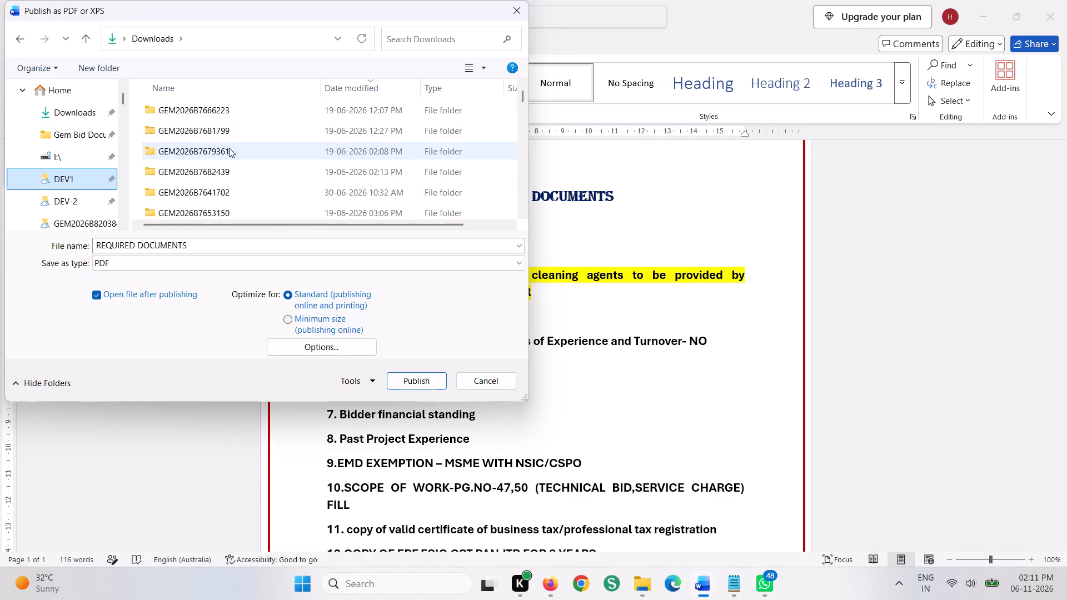
{"action": "scroll", "coordinate": [187, 158], "scroll_direction": "up", "scroll_amount": 9}
{"action": "double_click", "coordinate": [223, 112]}
{"action": "left_click", "coordinate": [200, 244]}
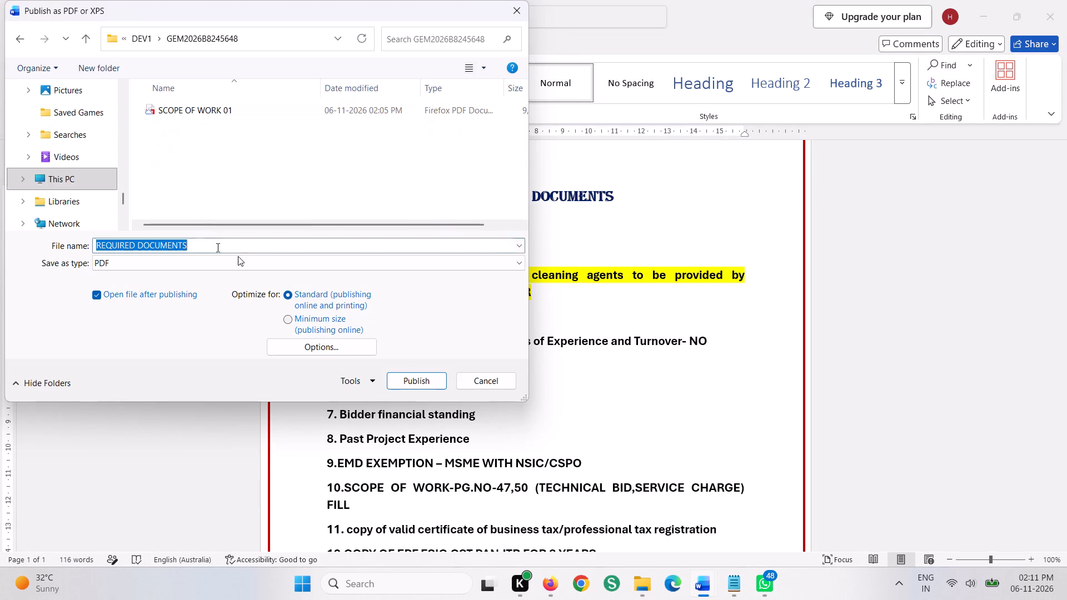
{"action": "left_click", "coordinate": [411, 374]}
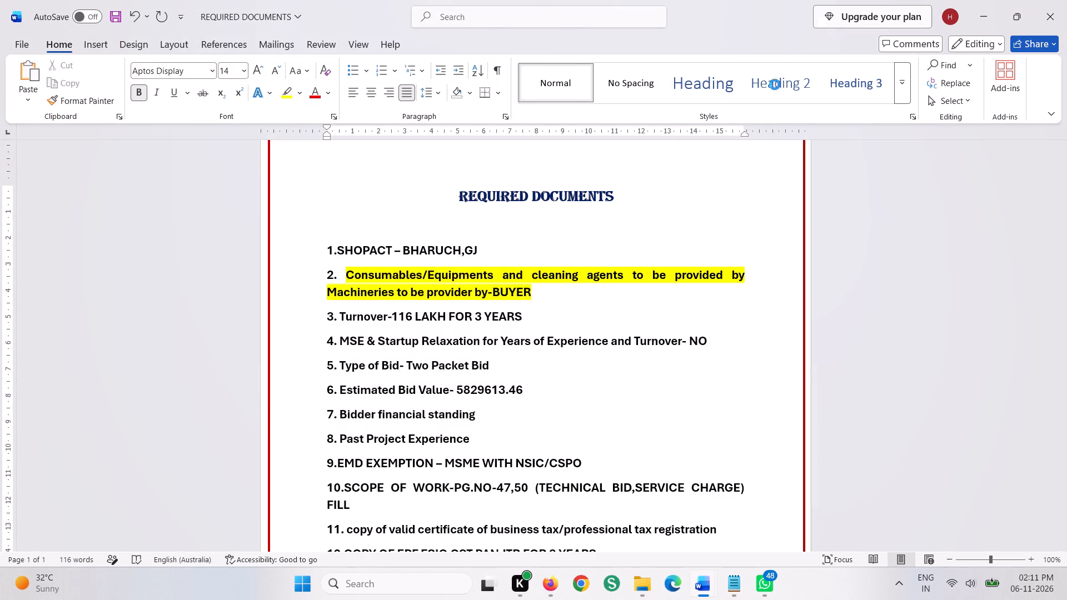
{"action": "left_click", "coordinate": [839, 0]}
{"action": "left_click", "coordinate": [876, 16]}
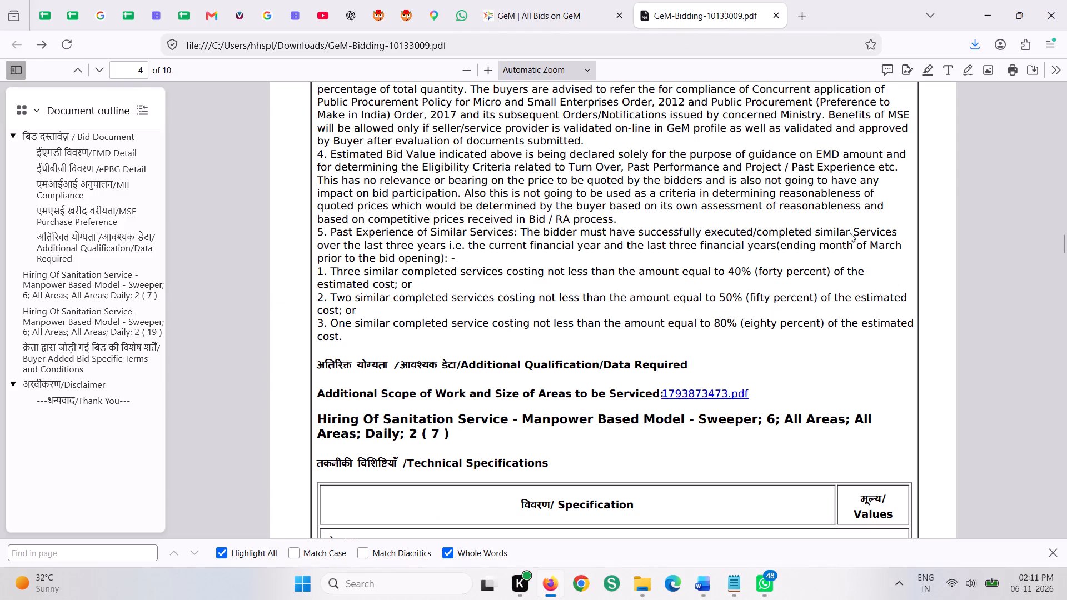
Save the GeM-Bidding-10133009 bid PDF into DEV1's GEM2026B8245648 folder.
{"action": "left_click", "coordinate": [636, 581]}
{"action": "left_click", "coordinate": [633, 581]}
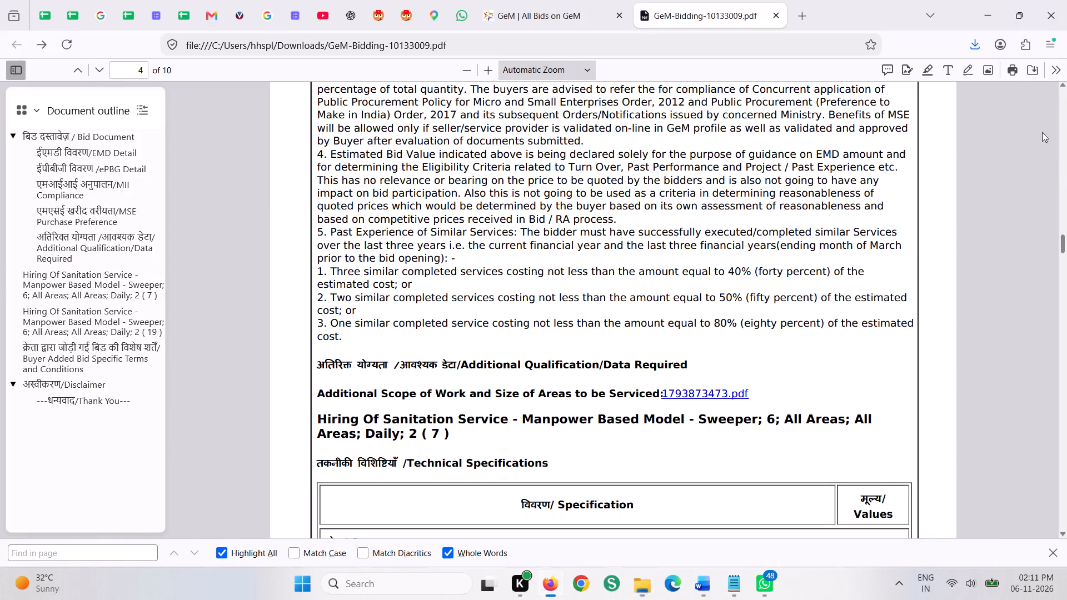
{"action": "left_click", "coordinate": [1041, 68]}
{"action": "left_click", "coordinate": [1033, 71]}
{"action": "scroll", "coordinate": [331, 149], "scroll_direction": "up", "scroll_amount": 2}
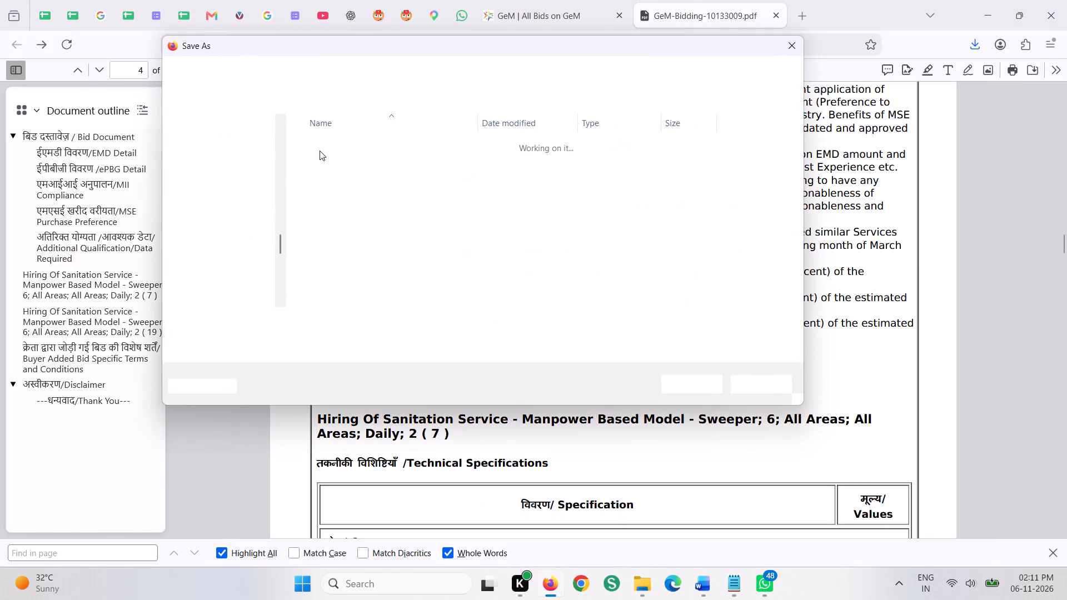
{"action": "scroll", "coordinate": [320, 151], "scroll_direction": "up", "scroll_amount": 7}
{"action": "left_click", "coordinate": [253, 76]}
{"action": "scroll", "coordinate": [350, 171], "scroll_direction": "up", "scroll_amount": 6}
{"action": "double_click", "coordinate": [376, 148]}
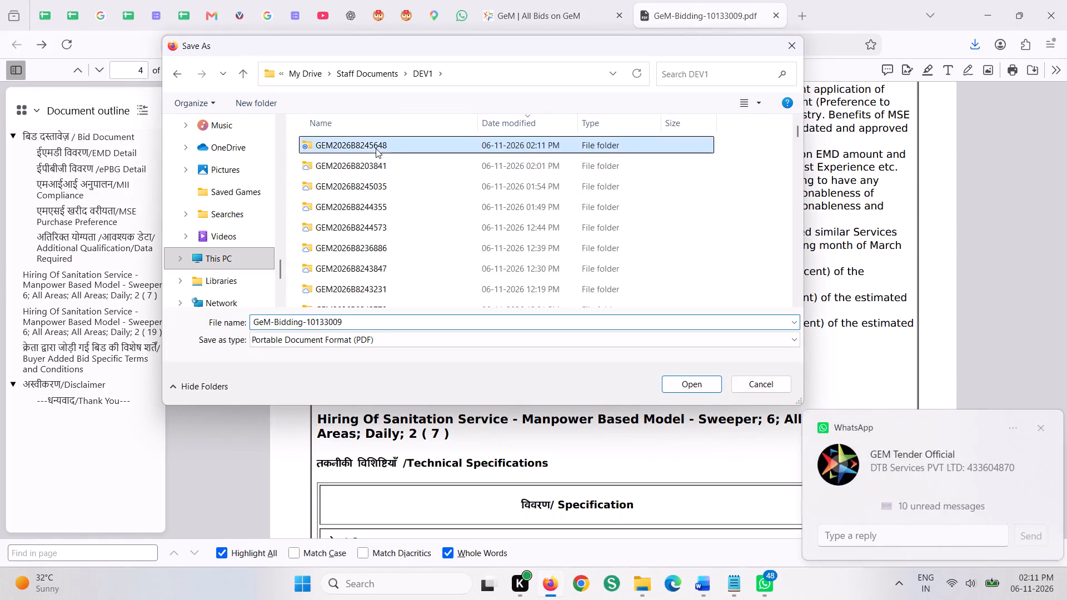
{"action": "left_click", "coordinate": [679, 383]}
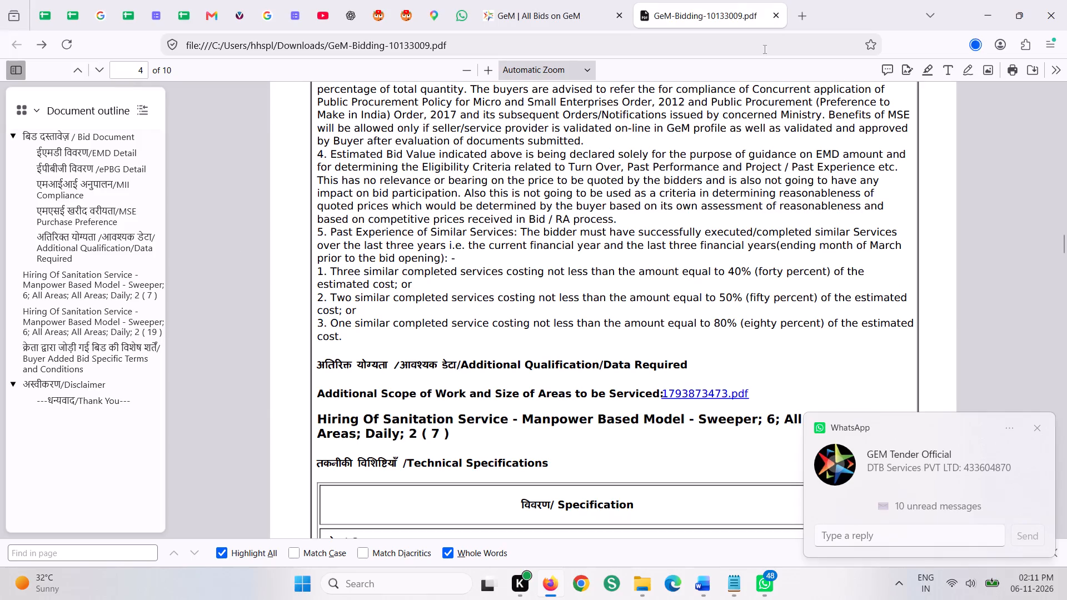
Check the saved PDFs in the GEM2026B8245648 folder and go up to the DEV1 folder.
{"action": "left_click", "coordinate": [632, 586]}
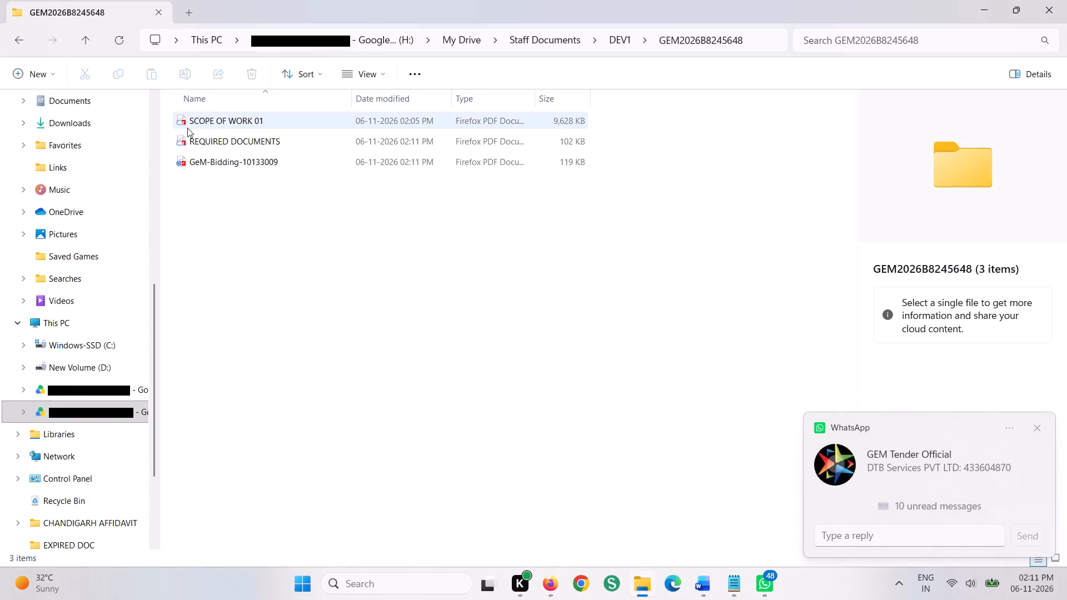
{"action": "left_click", "coordinate": [197, 135]}
{"action": "left_click", "coordinate": [203, 165]}
{"action": "left_click", "coordinate": [90, 41]}
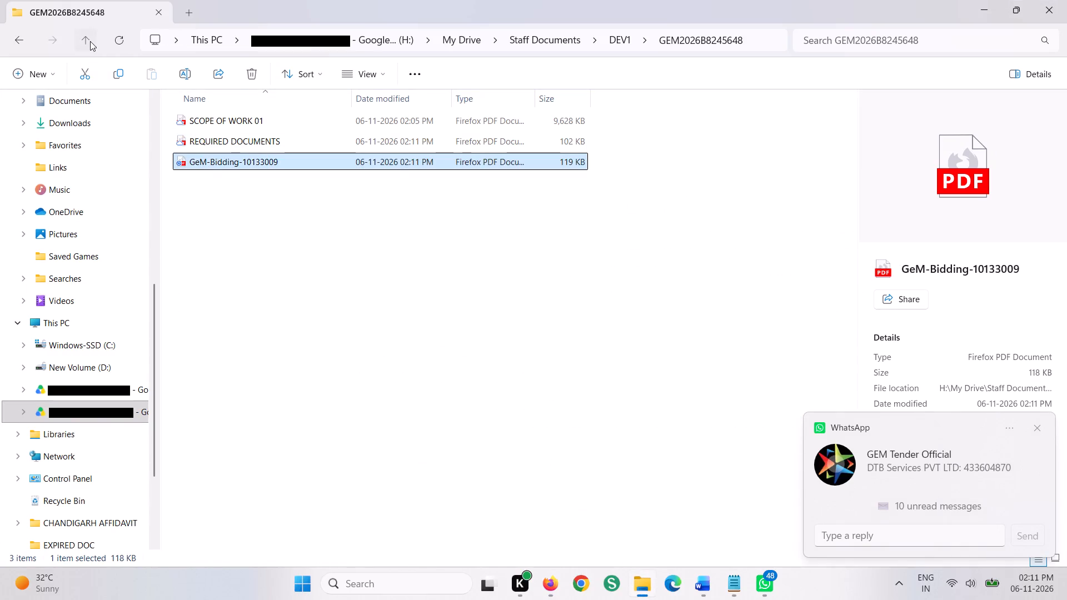
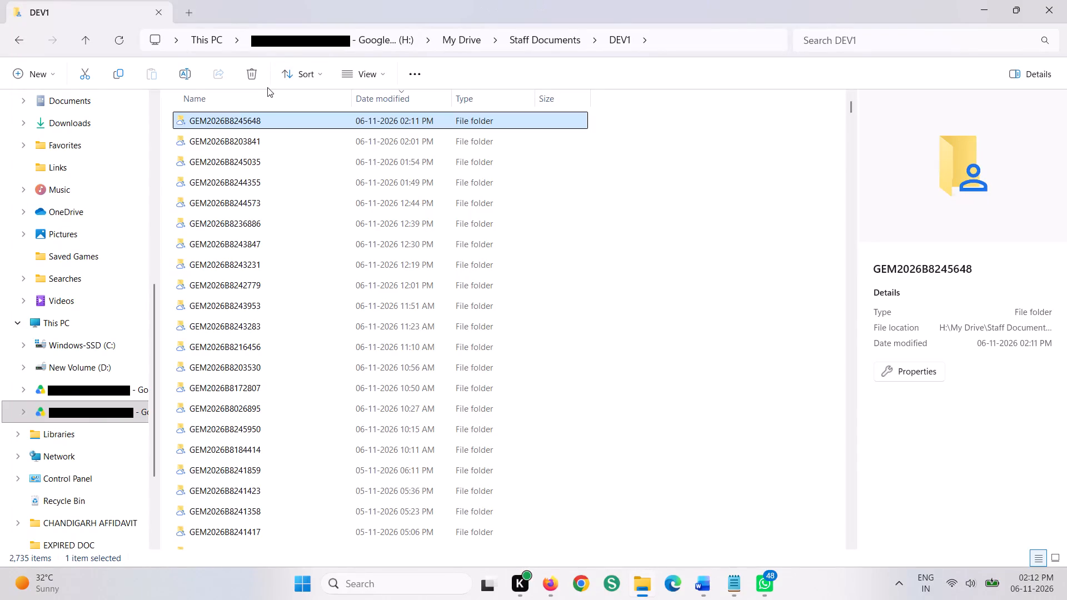
Copy the Drive link of the GEM2026B8245648 folder and paste it into Other Comment for GEM/2026/B/8245648 in the Daily Tender Sheet.
{"action": "right_click", "coordinate": [253, 119]}
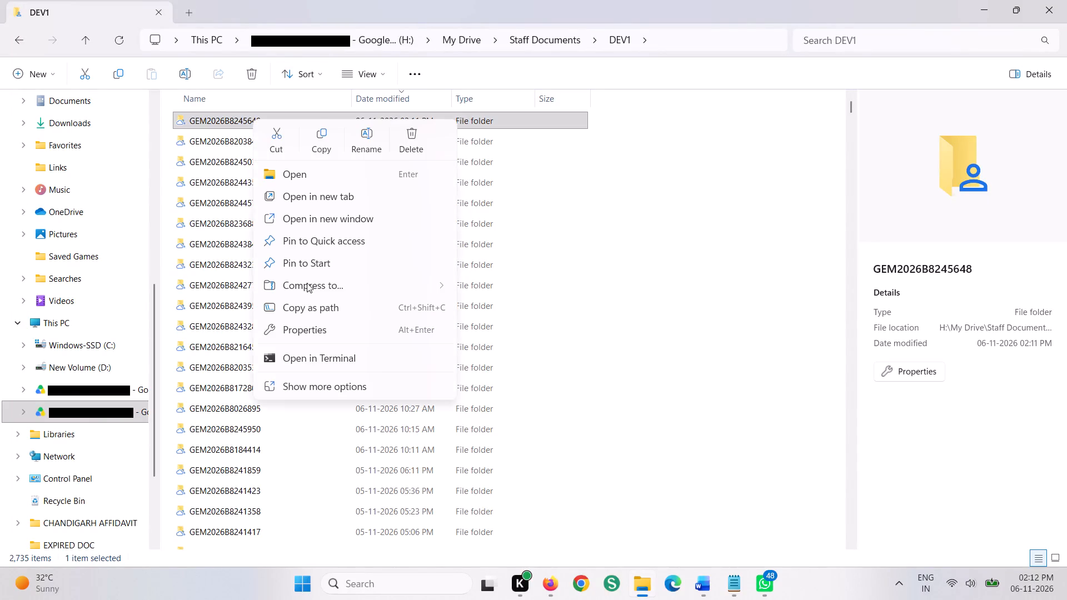
{"action": "left_click", "coordinate": [299, 383]}
{"action": "left_click", "coordinate": [296, 256]}
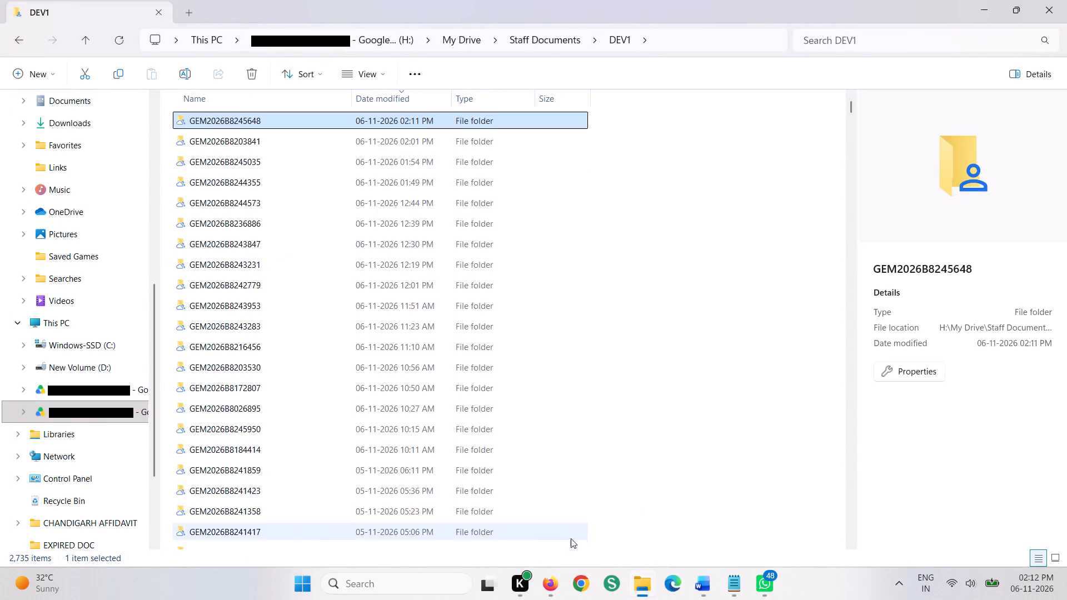
{"action": "left_click", "coordinate": [545, 577]}
{"action": "left_click", "coordinate": [179, 21]}
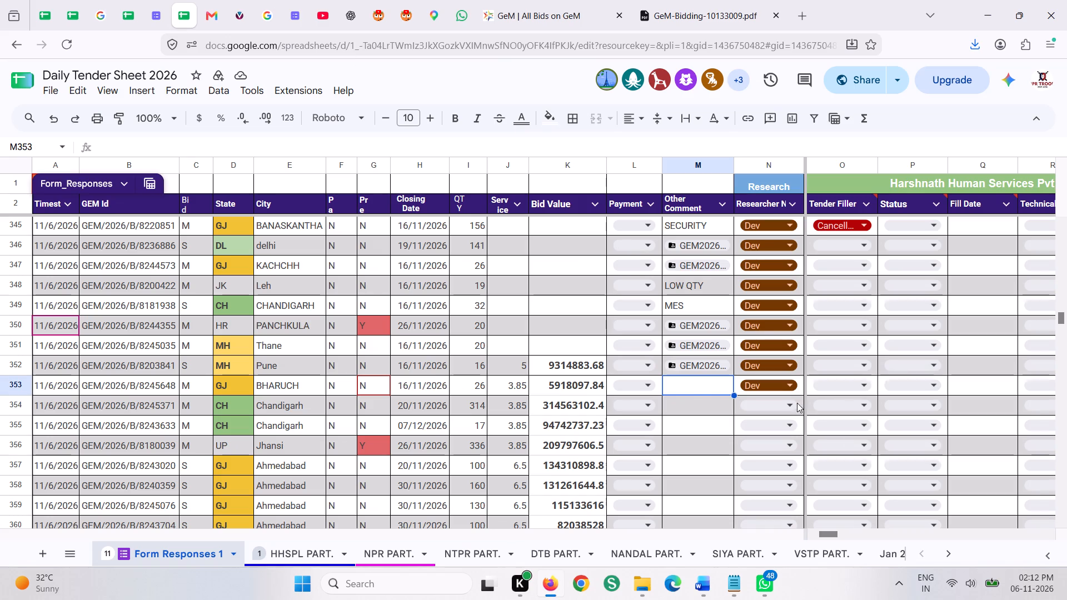
{"action": "double_click", "coordinate": [702, 387]}
{"action": "key", "text": "ctrl+v"}
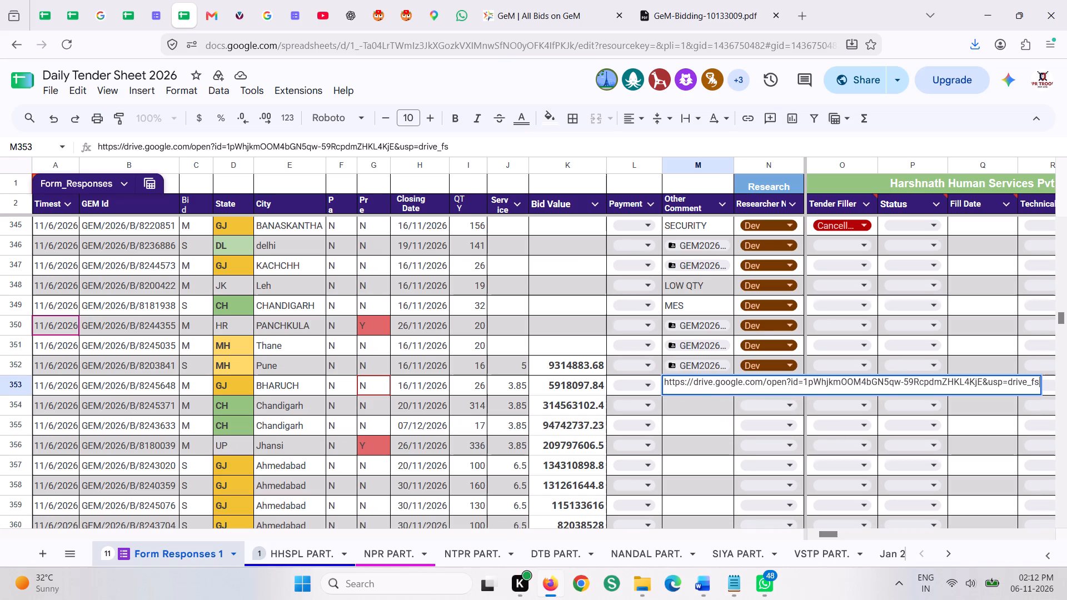
{"action": "key", "text": "Tab"}
Set the Researcher Name to Dev for bid GEM/2026/B/8245371 in row 354.
{"action": "left_click", "coordinate": [561, 407]}
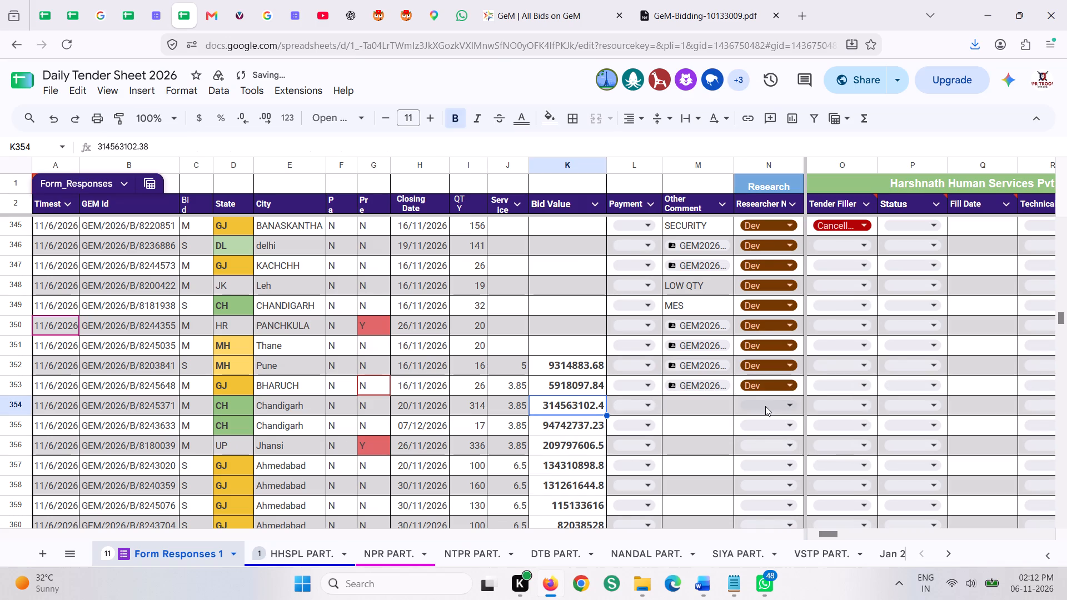
{"action": "left_click", "coordinate": [765, 404]}
{"action": "left_click", "coordinate": [753, 427]}
Copy the GeM Id GEM/2026/B/8245371 from row 354 and return to that row's Other Comment cell.
{"action": "left_click", "coordinate": [708, 408]}
{"action": "key", "text": "Left"}
{"action": "key", "text": "Left"}
{"action": "key", "text": "Left"}
{"action": "key", "text": "Left"}
{"action": "key", "text": "Left"}
{"action": "key", "text": "Left"}
{"action": "key", "text": "Left"}
{"action": "key", "text": "Left"}
{"action": "key", "text": "Left"}
{"action": "key", "text": "Left"}
{"action": "key", "text": "Left"}
{"action": "key", "text": "Left"}
{"action": "key", "text": "Left"}
{"action": "key", "text": "Left"}
{"action": "key", "text": "Left"}
{"action": "key", "text": "Left"}
{"action": "key", "text": "Left"}
{"action": "key", "text": "Left"}
{"action": "key", "text": "Left"}
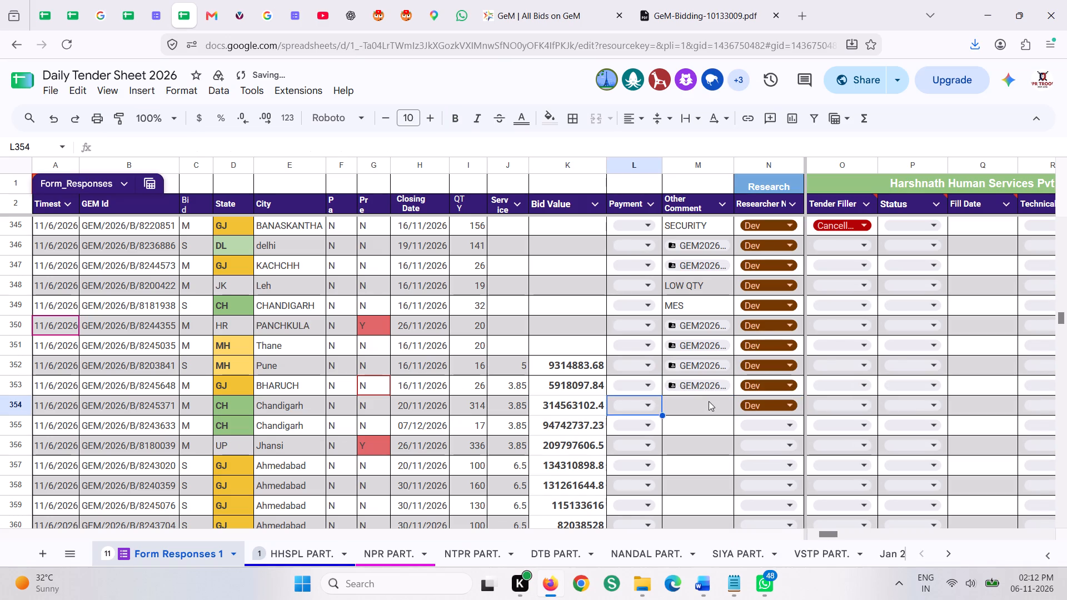
{"action": "key", "text": "Right"}
{"action": "key", "text": "ctrl+c"}
{"action": "key", "text": "Right"}
{"action": "key", "text": "Left"}
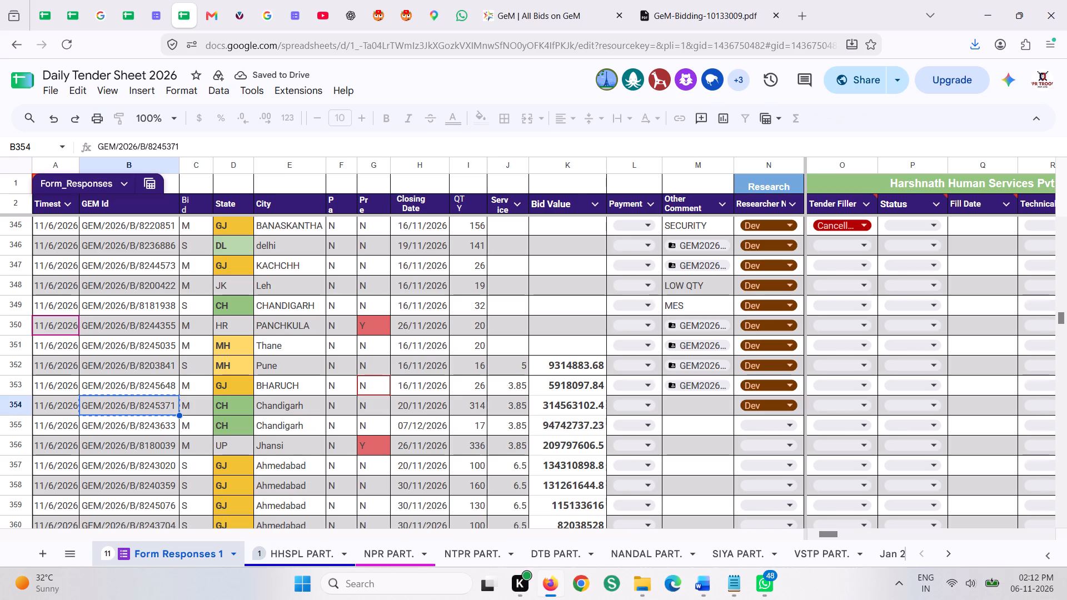
{"action": "key", "text": "ctrl+c"}
{"action": "key", "text": "Right"}
{"action": "key", "text": "Right"}
{"action": "key", "text": "Right"}
{"action": "key", "text": "Right"}
{"action": "key", "text": "Right"}
{"action": "key", "text": "Right"}
{"action": "key", "text": "Right"}
{"action": "key", "text": "Right"}
{"action": "key", "text": "Right"}
{"action": "key", "text": "Right"}
{"action": "key", "text": "Right"}
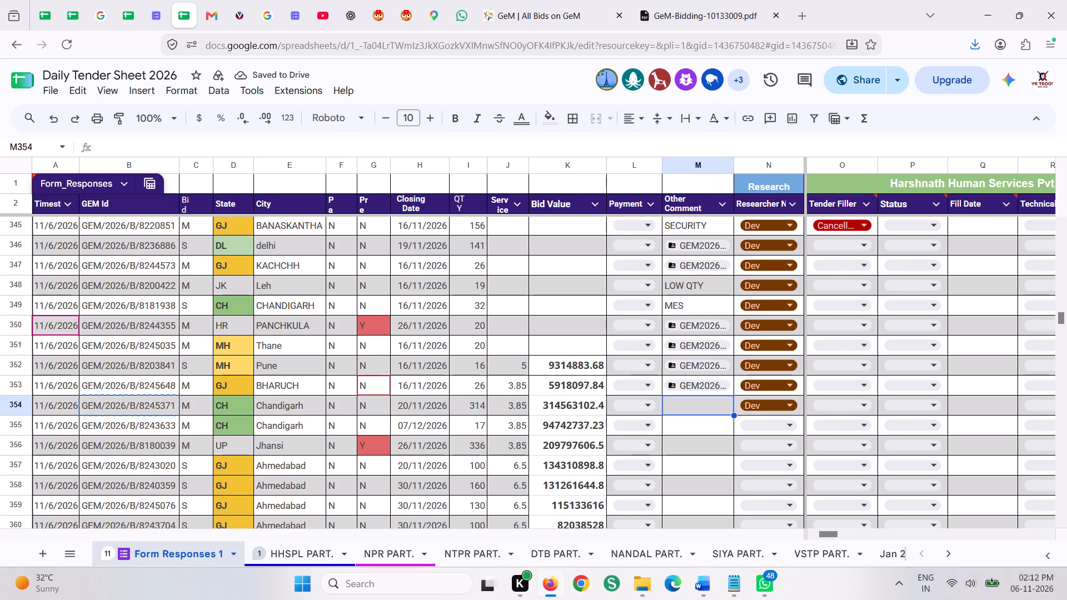
{"action": "scroll", "coordinate": [728, 288], "scroll_direction": "down", "scroll_amount": 1}
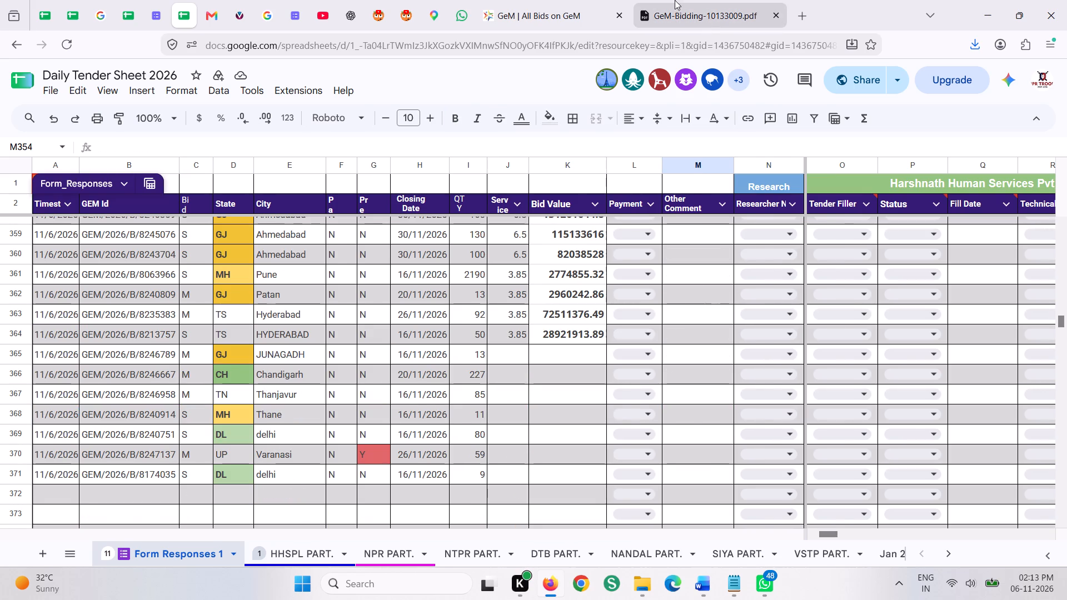
Close the previous bid document, then search the GeM bid listing for GEM/2026/B/8245371 and open its bid document.
{"action": "left_click", "coordinate": [676, 0]}
{"action": "left_click", "coordinate": [766, 14]}
{"action": "left_click", "coordinate": [769, 18]}
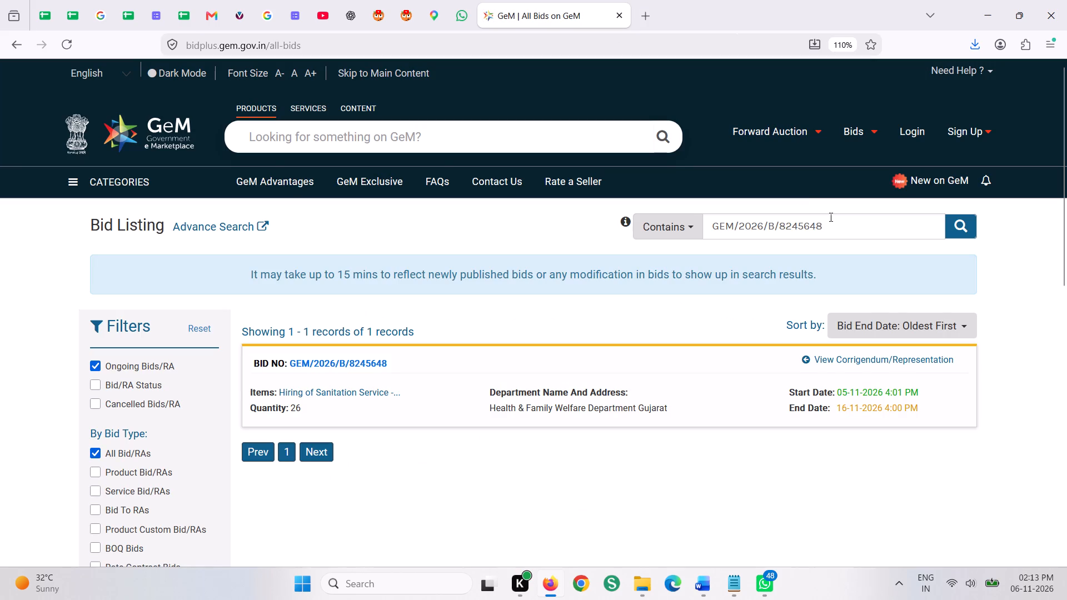
{"action": "triple_click", "coordinate": [830, 217]}
{"action": "triple_click", "coordinate": [831, 219]}
{"action": "key", "text": "ctrl+v"}
{"action": "key", "text": "Return"}
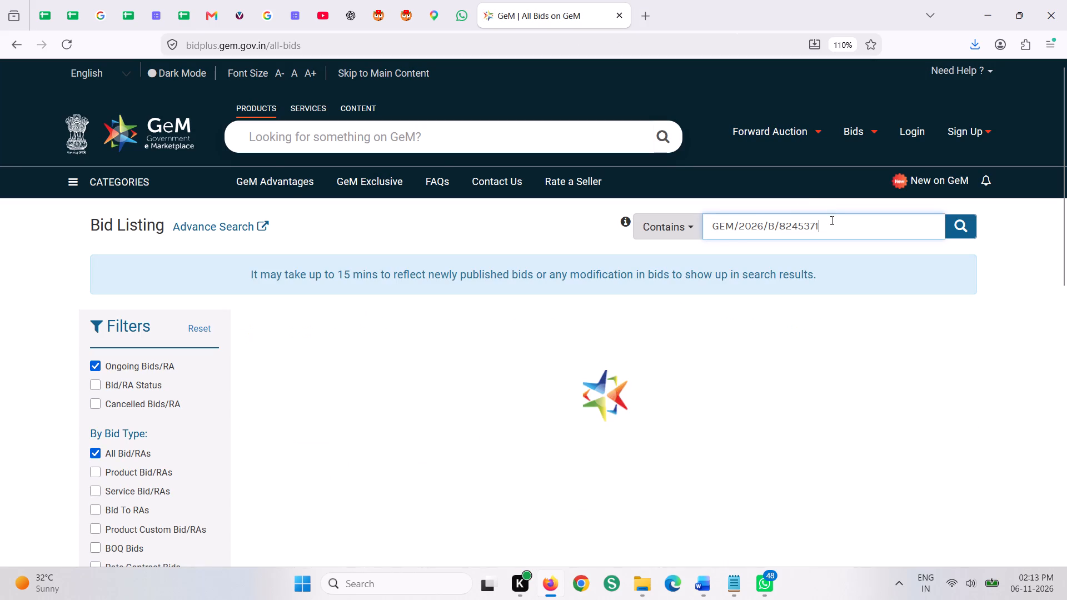
{"action": "left_click", "coordinate": [337, 358]}
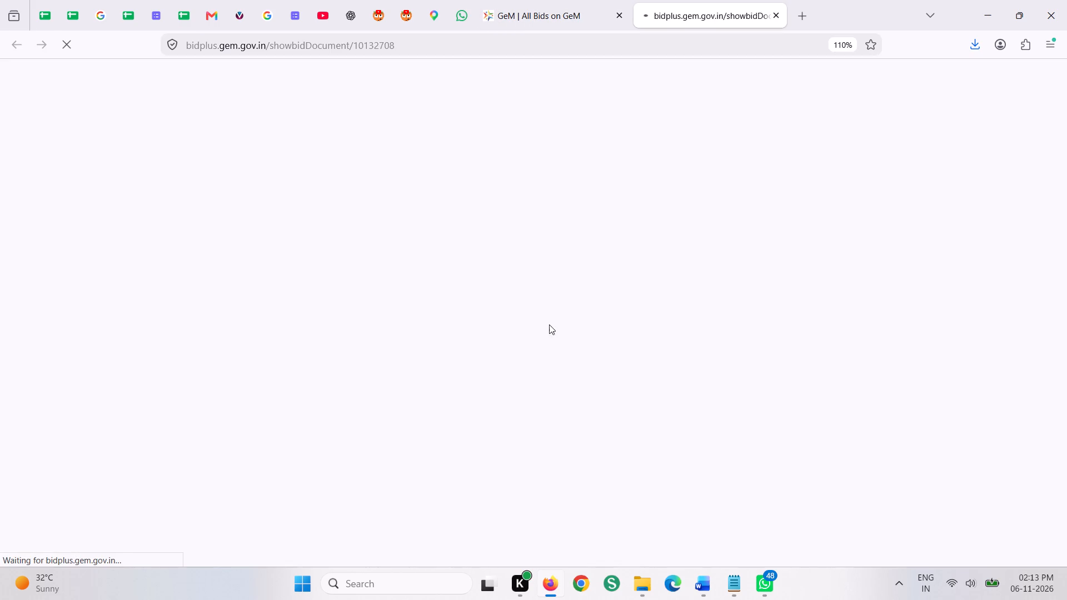
Review the bid's terms and read its linked scope of work PDF 1793874685.pdf, returning to the bid document.
{"action": "left_click", "coordinate": [418, 285]}
{"action": "scroll", "coordinate": [659, 339], "scroll_direction": "down", "scroll_amount": 1}
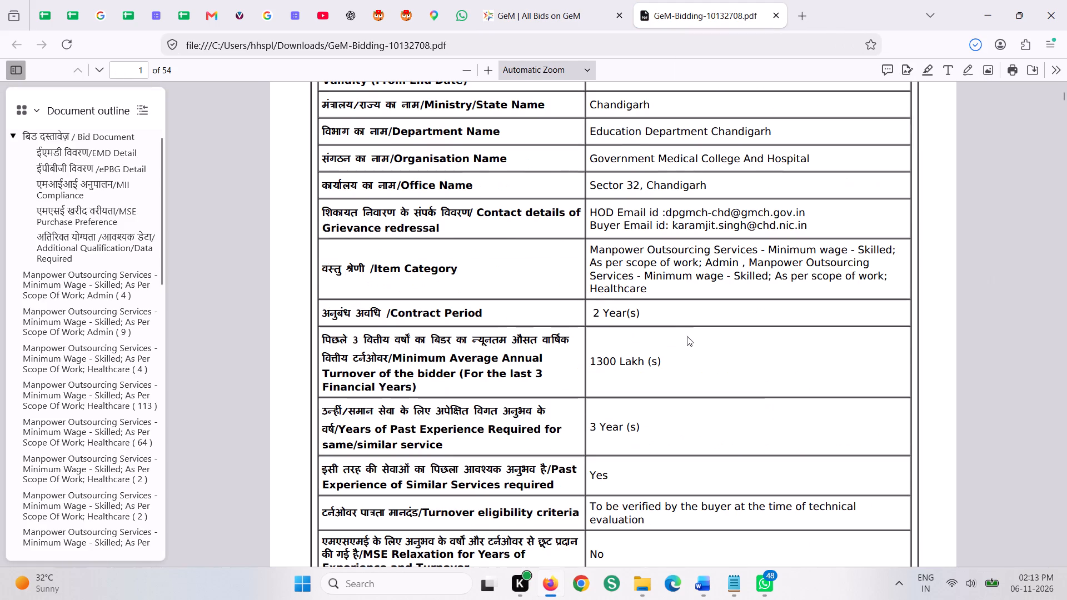
{"action": "scroll", "coordinate": [666, 345], "scroll_direction": "down", "scroll_amount": 8}
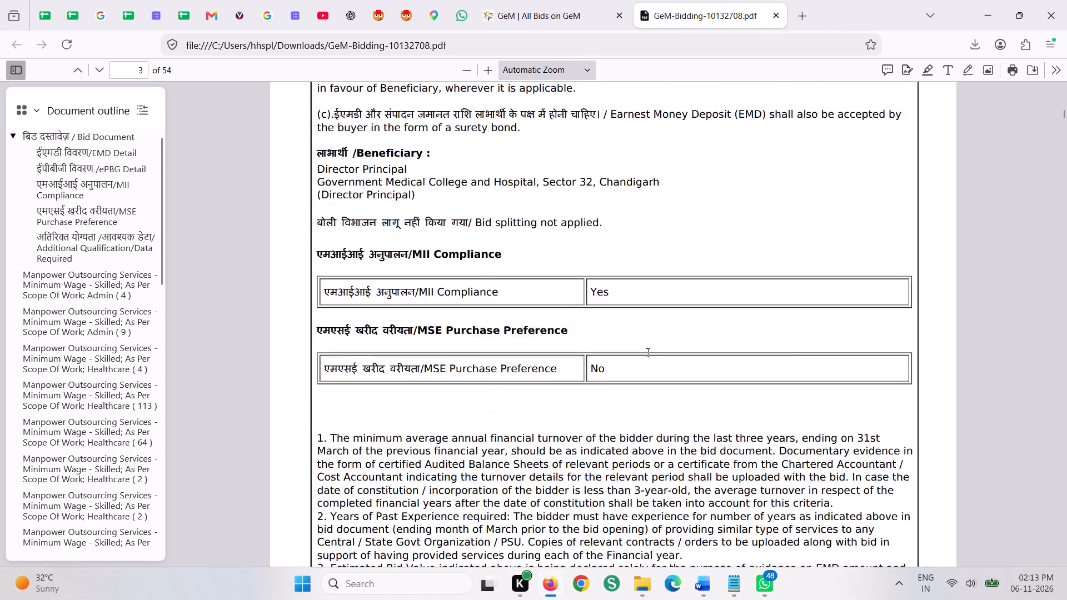
{"action": "scroll", "coordinate": [647, 352], "scroll_direction": "down", "scroll_amount": 2}
{"action": "scroll", "coordinate": [645, 352], "scroll_direction": "up", "scroll_amount": 1}
{"action": "left_click", "coordinate": [549, 220]}
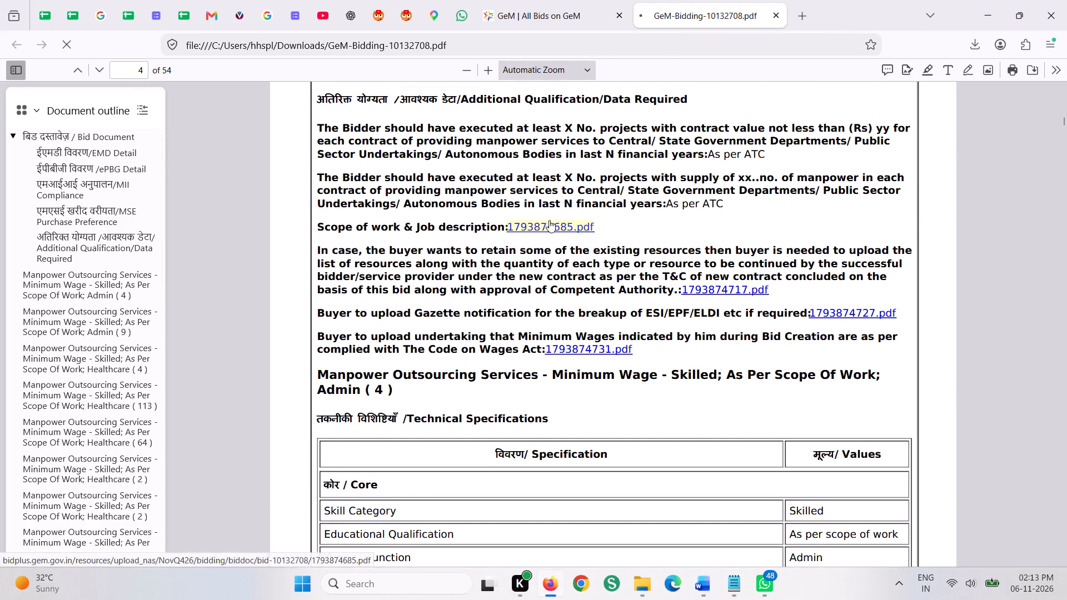
{"action": "left_click", "coordinate": [479, 354]}
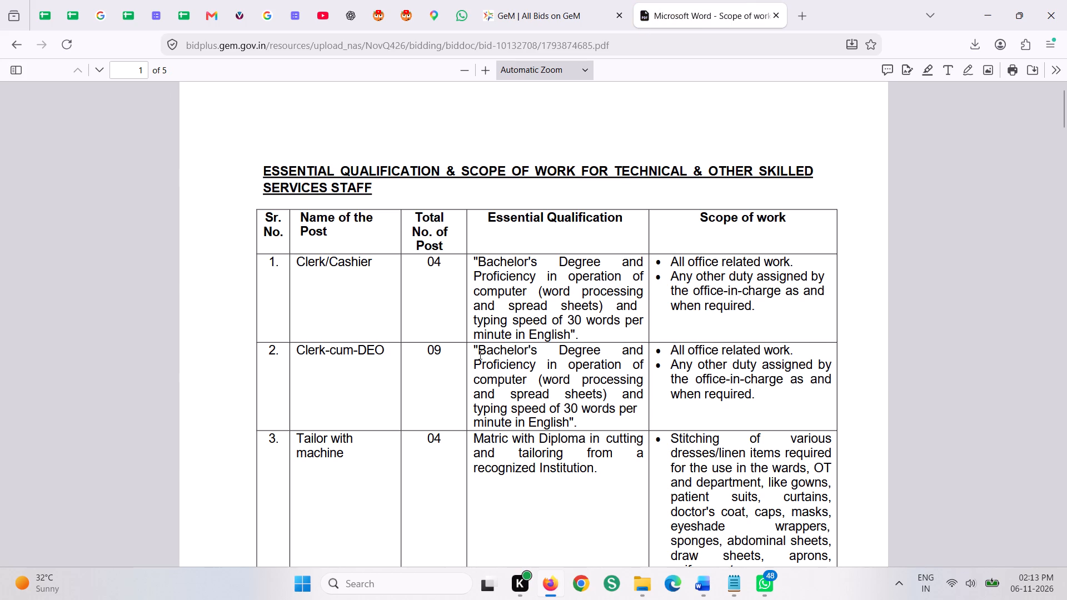
{"action": "scroll", "coordinate": [479, 354], "scroll_direction": "down", "scroll_amount": 16}
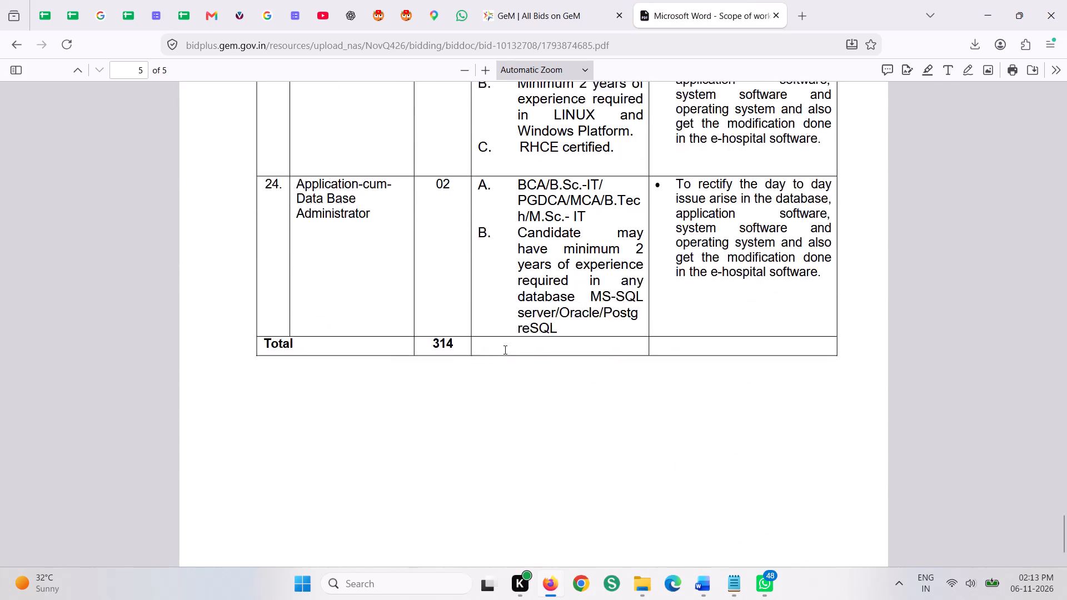
{"action": "left_click", "coordinate": [24, 46]}
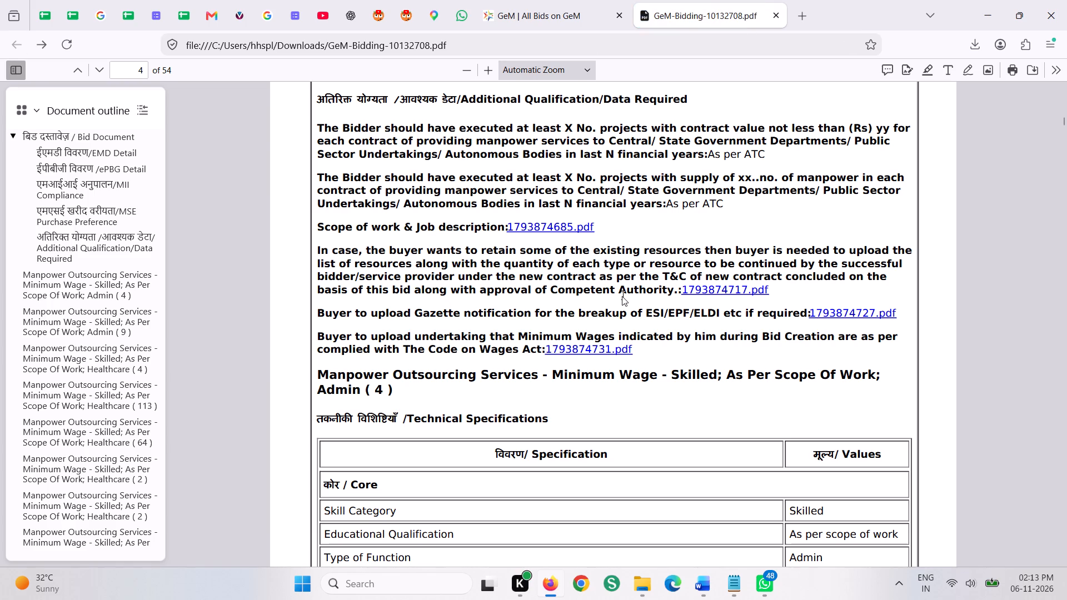
Search the bid document for the words SECURITY, WATCH and CHOWKIDAR, one after another, and clear the search.
{"action": "key", "text": "ctrl+f"}
{"action": "type", "text": "SE"}
{"action": "key", "text": "c"}
{"action": "type", "text": "URITY"}
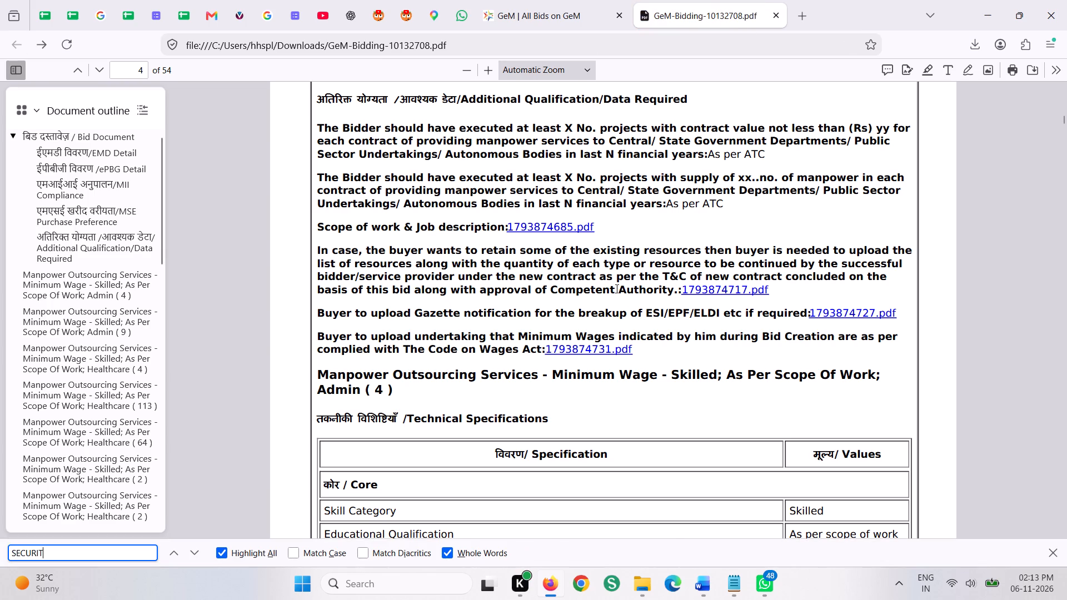
{"action": "key", "text": "Return"}
{"action": "key", "text": "Return"}
{"action": "key", "text": "Return"}
{"action": "key", "text": "Return"}
{"action": "key", "text": "BackSpace"}
{"action": "key", "text": "BackSpace"}
{"action": "key", "text": "BackSpace"}
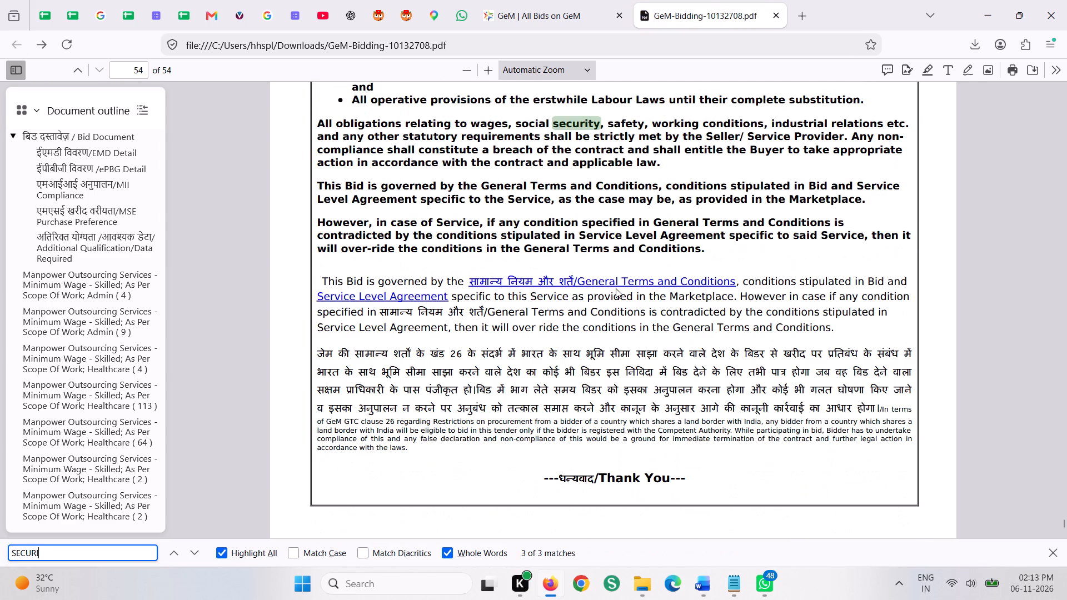
{"action": "key", "text": "BackSpace"}
{"action": "key", "text": "BackSpace"}
{"action": "key", "text": "BackSpace"}
{"action": "key", "text": "BackSpace"}
{"action": "key", "text": "BackSpace"}
{"action": "key", "text": "BackSpace"}
{"action": "key", "text": "BackSpace"}
{"action": "type", "text": "WATCH"}
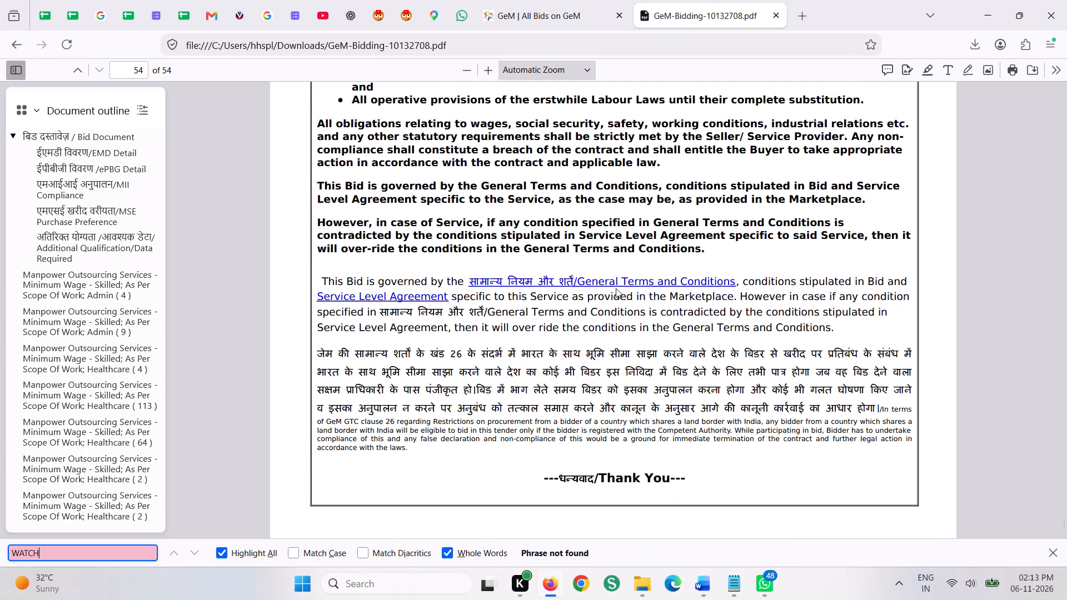
{"action": "key", "text": "BackSpace"}
{"action": "key", "text": "BackSpace"}
{"action": "key", "text": "BackSpace"}
{"action": "key", "text": "BackSpace"}
{"action": "key", "text": "BackSpace"}
{"action": "key", "text": "BackSpace"}
{"action": "key", "text": "BackSpace"}
{"action": "key", "text": "BackSpace"}
{"action": "key", "text": "BackSpace"}
{"action": "key", "text": "BackSpace"}
{"action": "key", "text": "BackSpace"}
{"action": "key", "text": "BackSpace"}
{"action": "key", "text": "BackSpace"}
{"action": "key", "text": "BackSpace"}
{"action": "key", "text": "BackSpace"}
{"action": "type", "text": "CHOWKIDAR"}
{"action": "key", "text": "BackSpace"}
{"action": "key", "text": "BackSpace"}
{"action": "key", "text": "BackSpace"}
{"action": "key", "text": "BackSpace"}
{"action": "key", "text": "BackSpace"}
{"action": "key", "text": "BackSpace"}
{"action": "key", "text": "BackSpace"}
{"action": "key", "text": "BackSpace"}
{"action": "key", "text": "BackSpace"}
{"action": "key", "text": "BackSpace"}
{"action": "key", "text": "BackSpace"}
{"action": "key", "text": "BackSpace"}
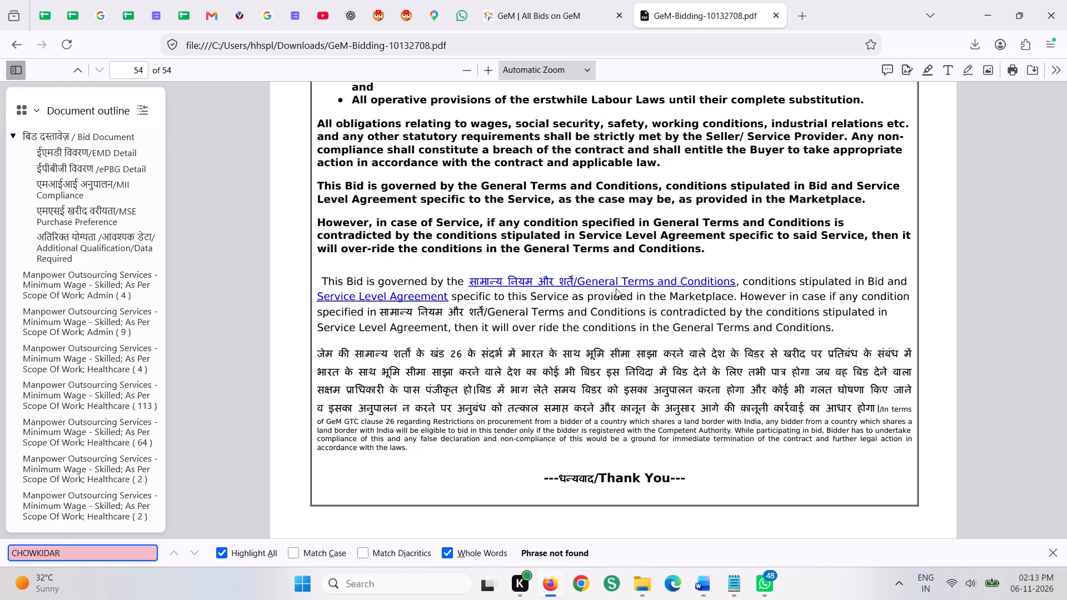
Open the buyer-uploaded ATC document and examine its EMD exemption, turnover, labour licence and similar-work experience clauses.
{"action": "scroll", "coordinate": [616, 182], "scroll_direction": "down", "scroll_amount": 4}
{"action": "scroll", "coordinate": [630, 177], "scroll_direction": "up", "scroll_amount": 5}
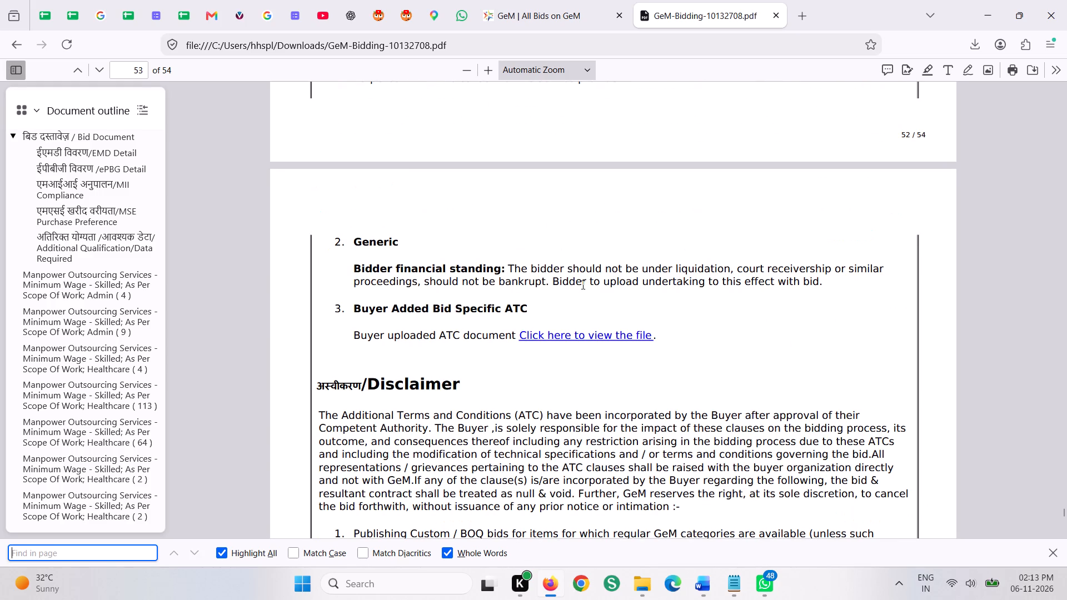
{"action": "left_click", "coordinate": [550, 334]}
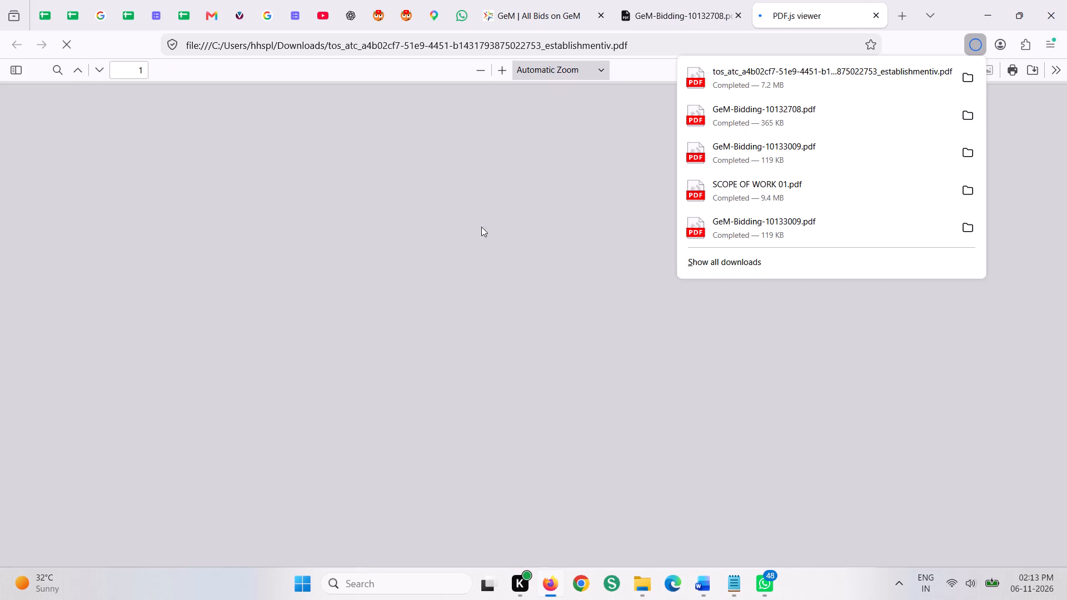
{"action": "left_click", "coordinate": [385, 247]}
{"action": "scroll", "coordinate": [439, 240], "scroll_direction": "up", "scroll_amount": 1}
{"action": "scroll", "coordinate": [467, 251], "scroll_direction": "down", "scroll_amount": 1}
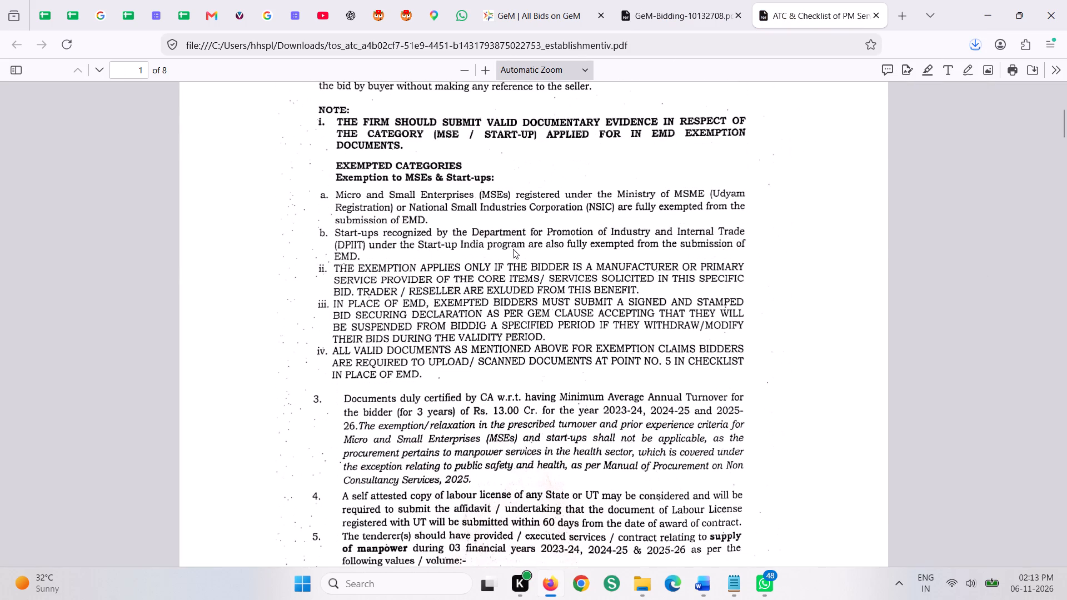
{"action": "scroll", "coordinate": [515, 247], "scroll_direction": "up", "scroll_amount": 1, "text": "ctrl"}
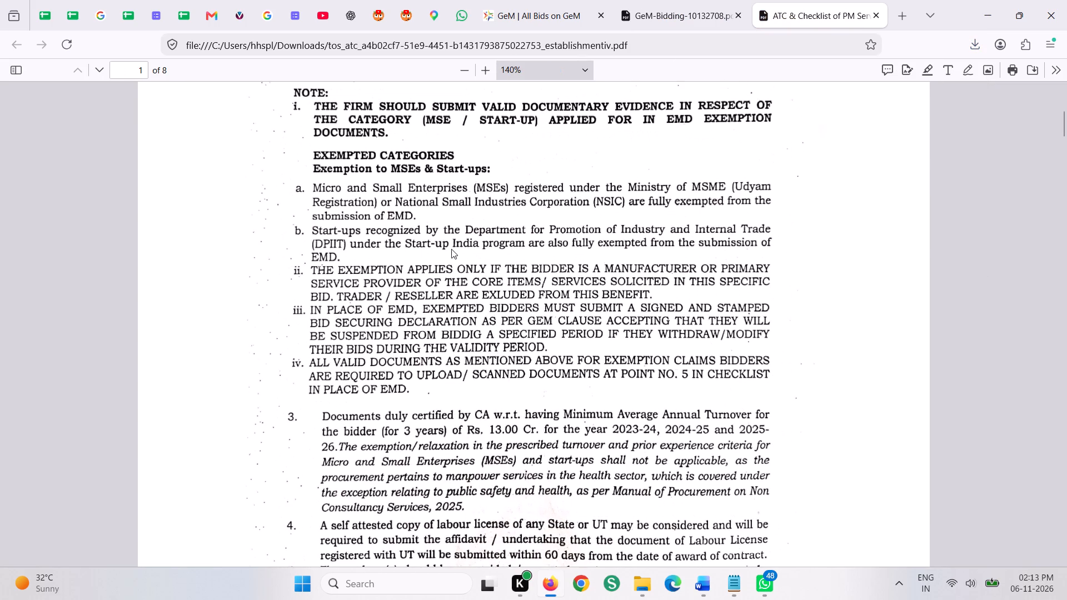
{"action": "scroll", "coordinate": [435, 267], "scroll_direction": "down", "scroll_amount": 3}
{"action": "scroll", "coordinate": [493, 271], "scroll_direction": "up", "scroll_amount": 1}
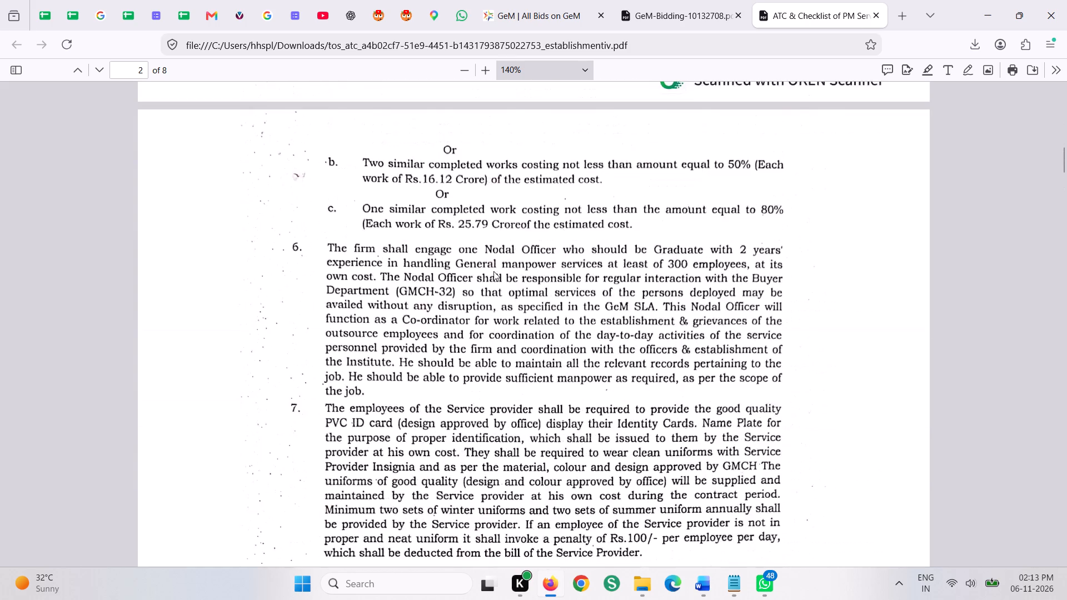
{"action": "scroll", "coordinate": [493, 271], "scroll_direction": "up", "scroll_amount": 1}
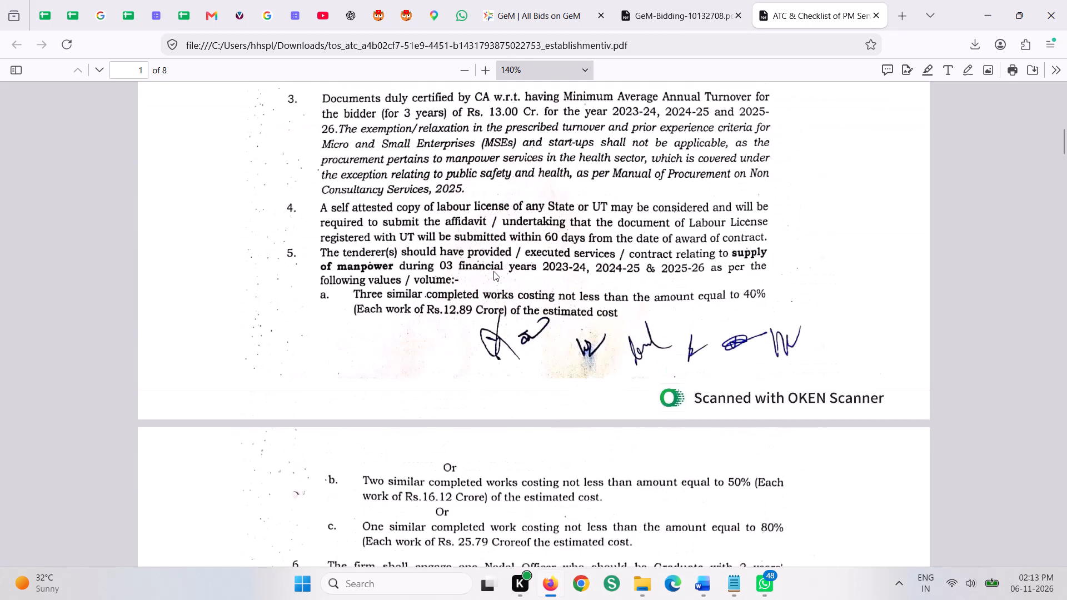
{"action": "scroll", "coordinate": [477, 281], "scroll_direction": "down", "scroll_amount": 3}
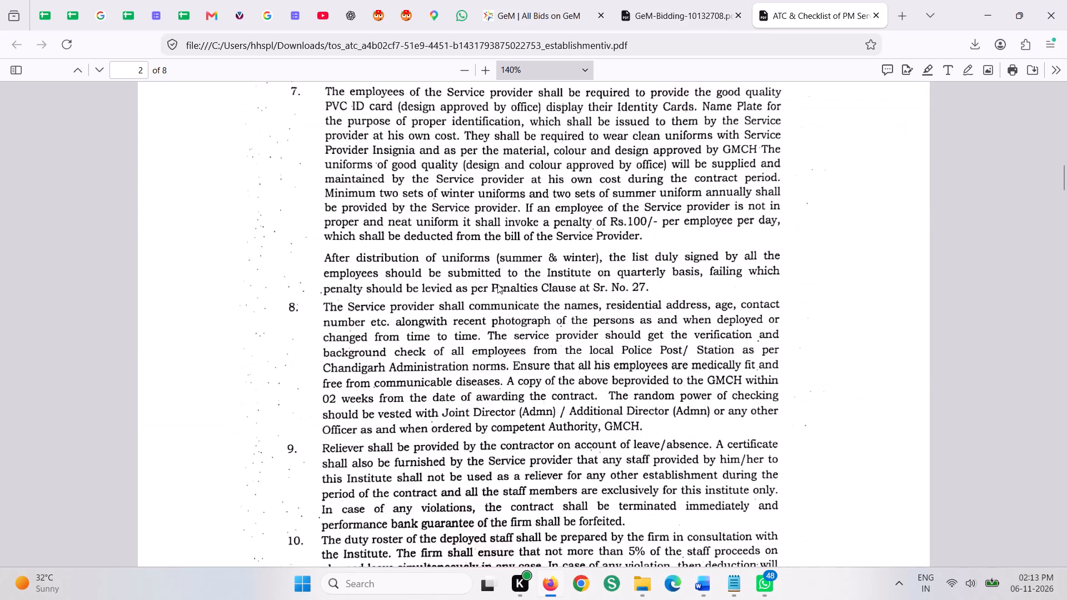
Examine the required-documents checklist on the last pages of the ATC document and recheck the experience criteria.
{"action": "scroll", "coordinate": [507, 284], "scroll_direction": "down", "scroll_amount": 14}
{"action": "scroll", "coordinate": [525, 283], "scroll_direction": "up", "scroll_amount": 2}
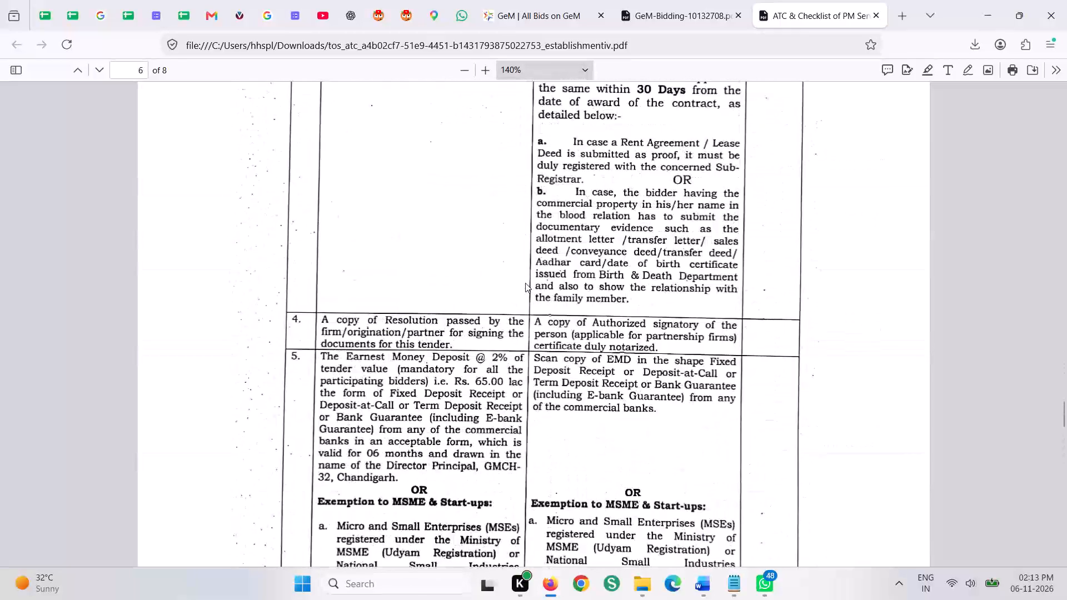
{"action": "scroll", "coordinate": [525, 283], "scroll_direction": "up", "scroll_amount": 1}
{"action": "scroll", "coordinate": [525, 283], "scroll_direction": "down", "scroll_amount": 3}
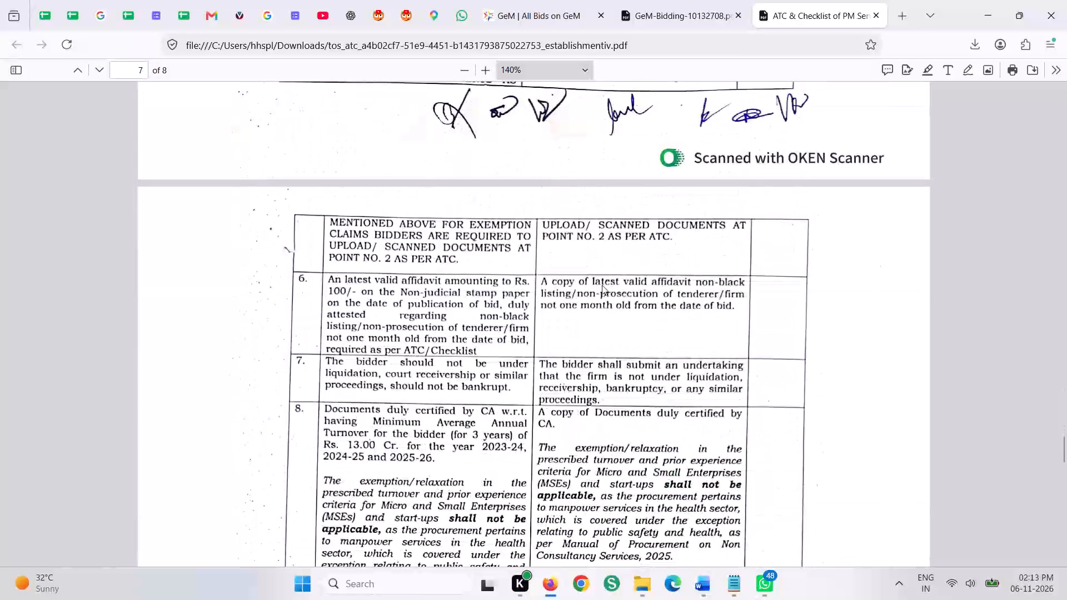
{"action": "scroll", "coordinate": [598, 287], "scroll_direction": "down", "scroll_amount": 1}
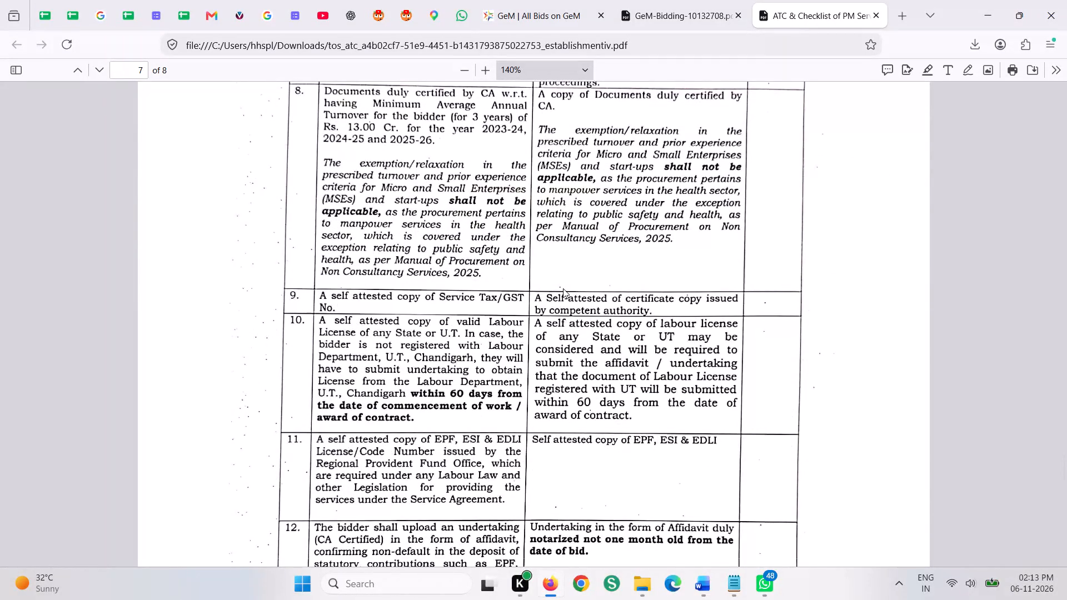
{"action": "scroll", "coordinate": [563, 288], "scroll_direction": "down", "scroll_amount": 1}
{"action": "scroll", "coordinate": [563, 288], "scroll_direction": "up", "scroll_amount": 2}
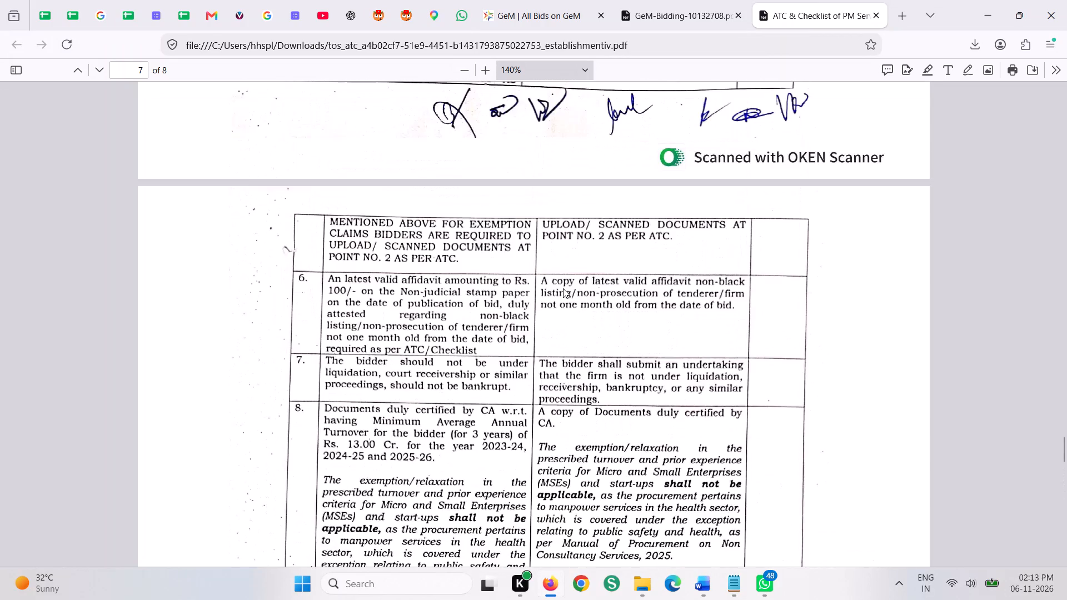
{"action": "scroll", "coordinate": [563, 288], "scroll_direction": "up", "scroll_amount": 7}
{"action": "scroll", "coordinate": [640, 291], "scroll_direction": "up", "scroll_amount": 9}
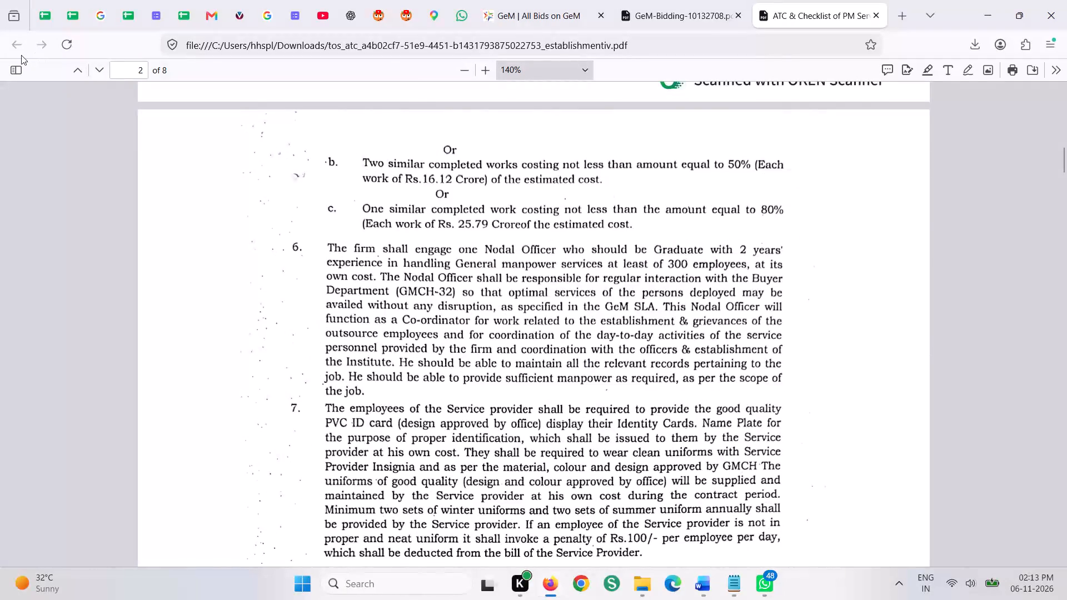
Copy bid number GEM/2026/B/8245371 from the bid listing, create a folder GEM2026B8245371 in the DEV1 Drive folder and open it.
{"action": "left_click", "coordinate": [717, 0]}
{"action": "left_click", "coordinate": [523, 0]}
{"action": "left_click_drag", "start_coordinate": [837, 226], "coordinate": [591, 219]}
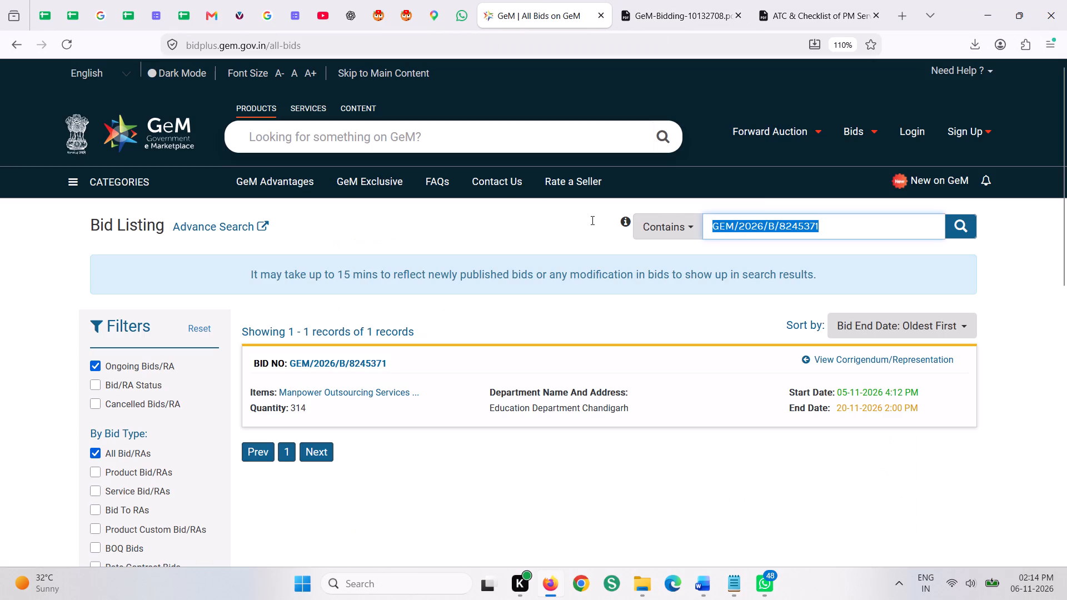
{"action": "key", "text": "ctrl+c"}
{"action": "key", "text": "ctrl+c"}
{"action": "left_click", "coordinate": [686, 0]}
{"action": "left_click", "coordinate": [647, 577]}
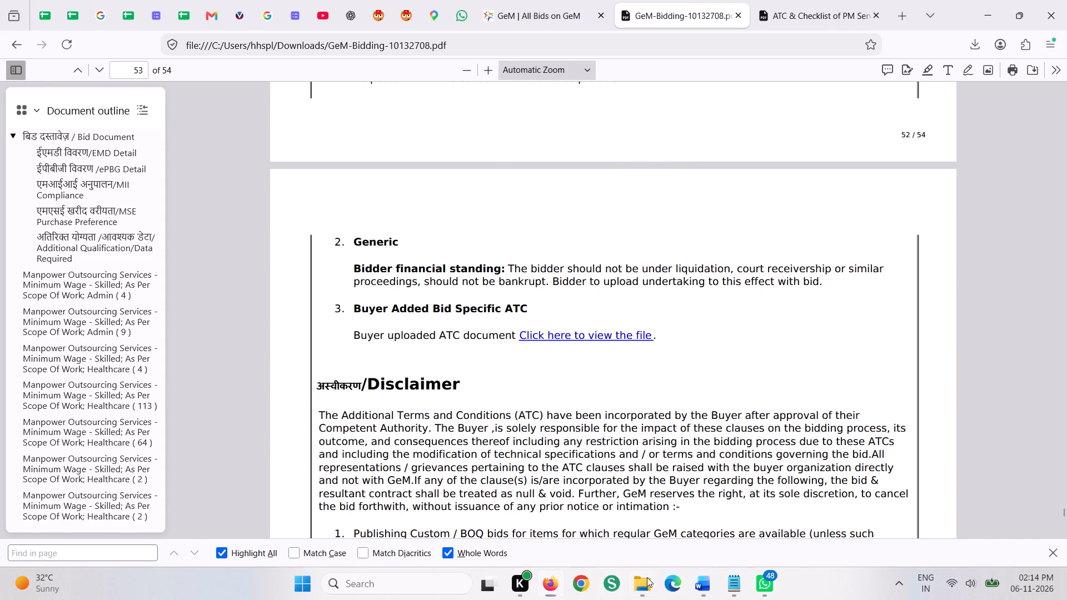
{"action": "right_click", "coordinate": [622, 271]}
{"action": "left_click", "coordinate": [656, 382]}
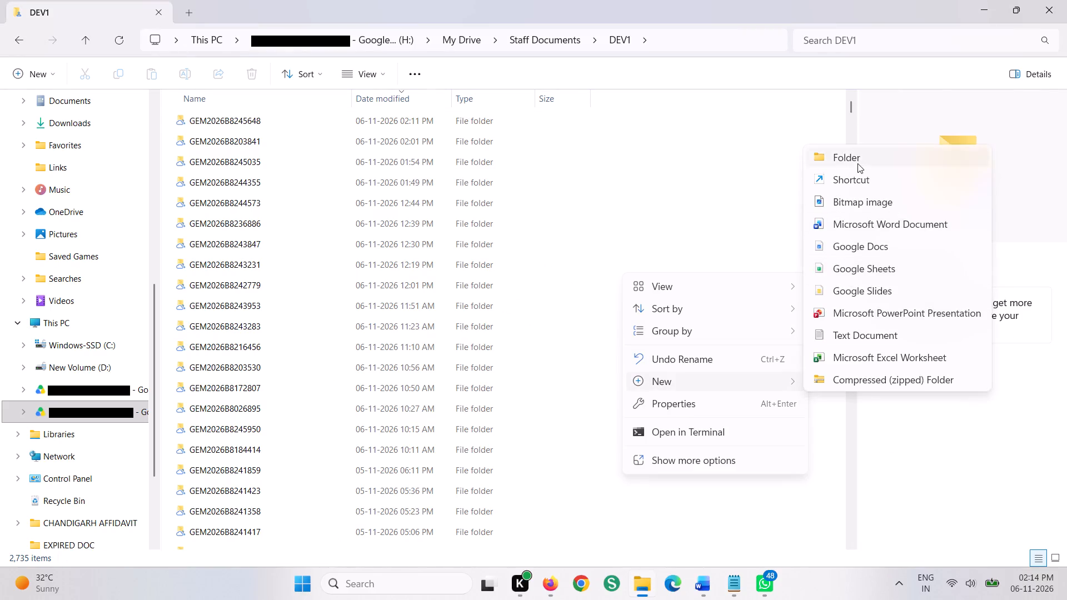
{"action": "left_click", "coordinate": [857, 161]}
{"action": "key", "text": "ctrl+v"}
{"action": "key", "text": "Return"}
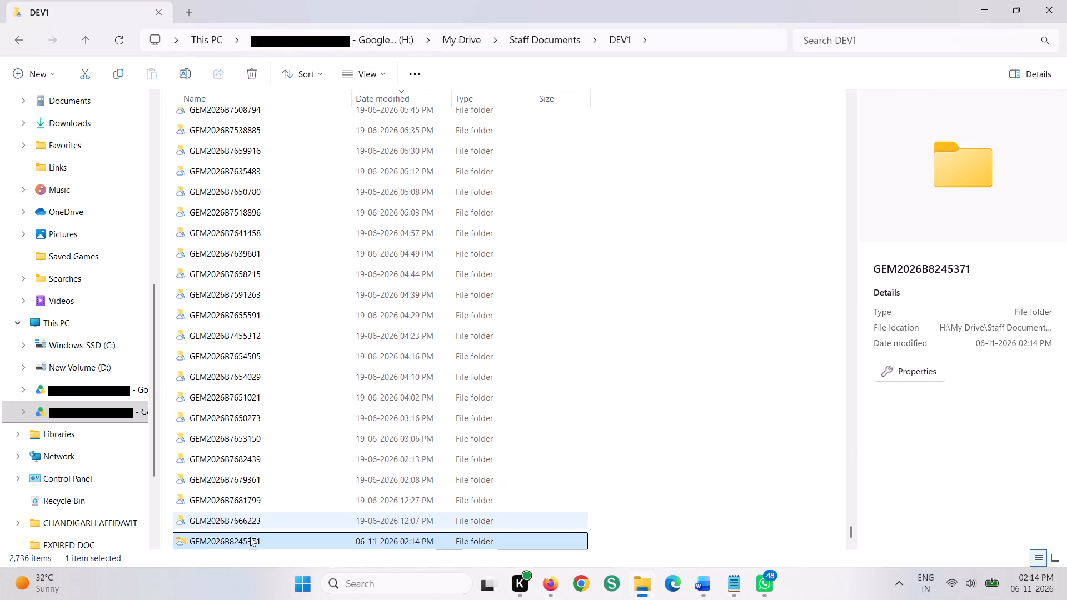
{"action": "double_click", "coordinate": [250, 537]}
Save the bid document as GeM-Bidding-10132708 PDF in the GEM2026B8245371 folder under DEV1.
{"action": "left_click", "coordinate": [547, 591]}
{"action": "scroll", "coordinate": [712, 447], "scroll_direction": "up", "scroll_amount": 2}
{"action": "scroll", "coordinate": [998, 116], "scroll_direction": "up", "scroll_amount": 2}
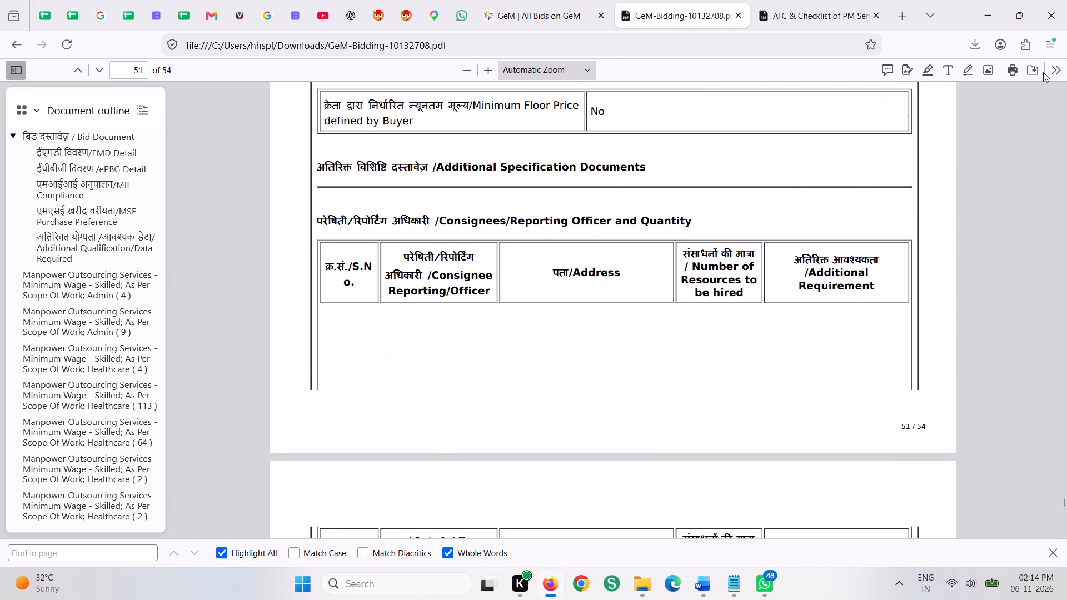
{"action": "left_click", "coordinate": [1035, 72]}
{"action": "scroll", "coordinate": [480, 199], "scroll_direction": "up", "scroll_amount": 10}
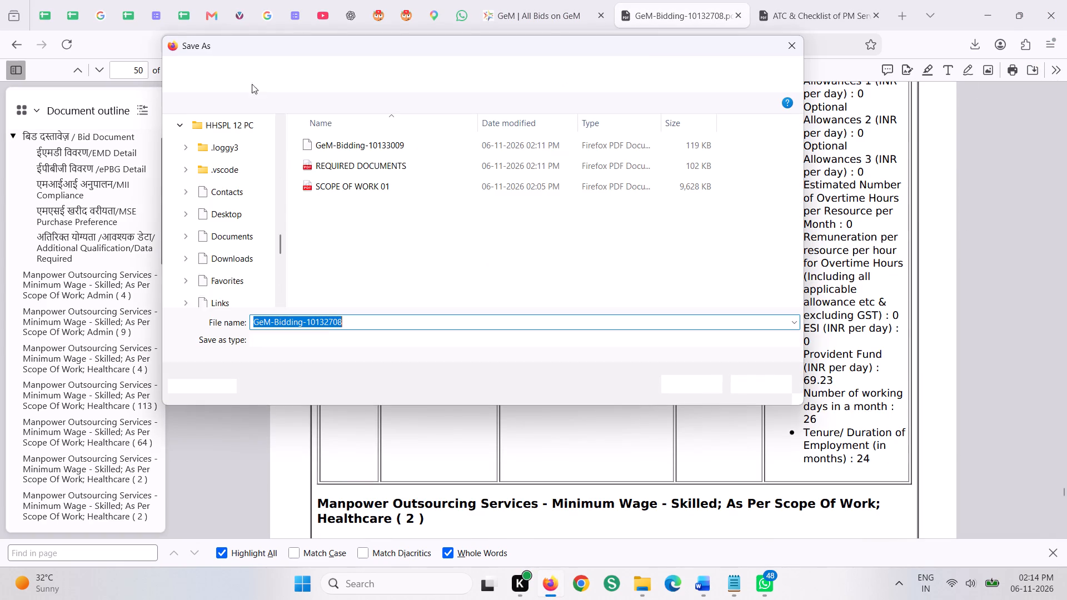
{"action": "left_click", "coordinate": [243, 77]}
{"action": "scroll", "coordinate": [342, 158], "scroll_direction": "up", "scroll_amount": 5}
{"action": "double_click", "coordinate": [372, 145]}
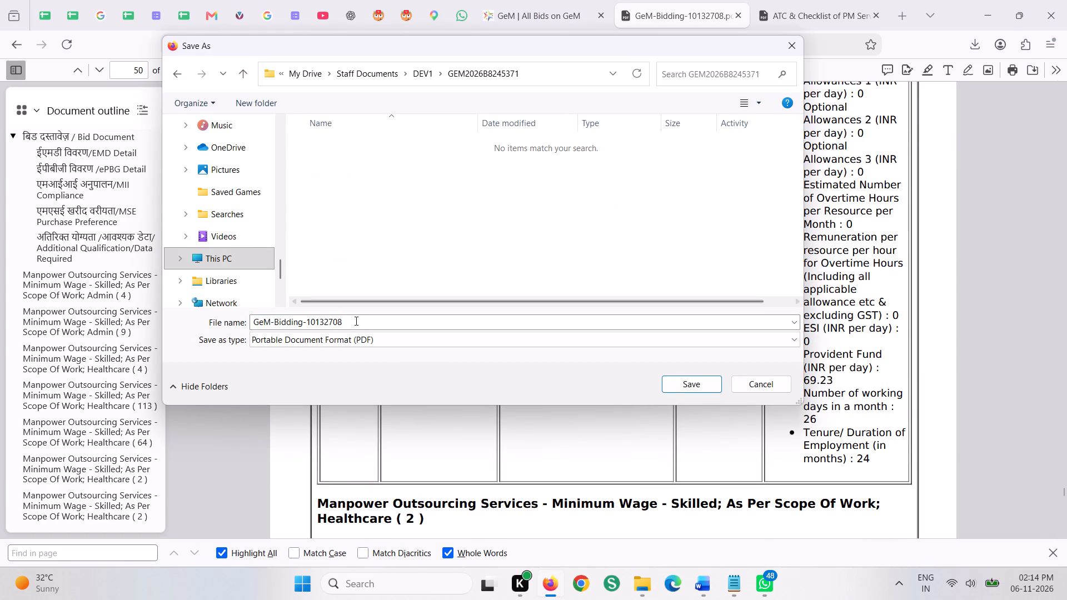
{"action": "left_click", "coordinate": [355, 321]}
{"action": "left_click", "coordinate": [687, 378]}
Look back through the bid document from the disclaimer through the consignee and resource sections towards its front pages, checking the bid's Drive folder along the way.
{"action": "scroll", "coordinate": [666, 319], "scroll_direction": "down", "scroll_amount": 8}
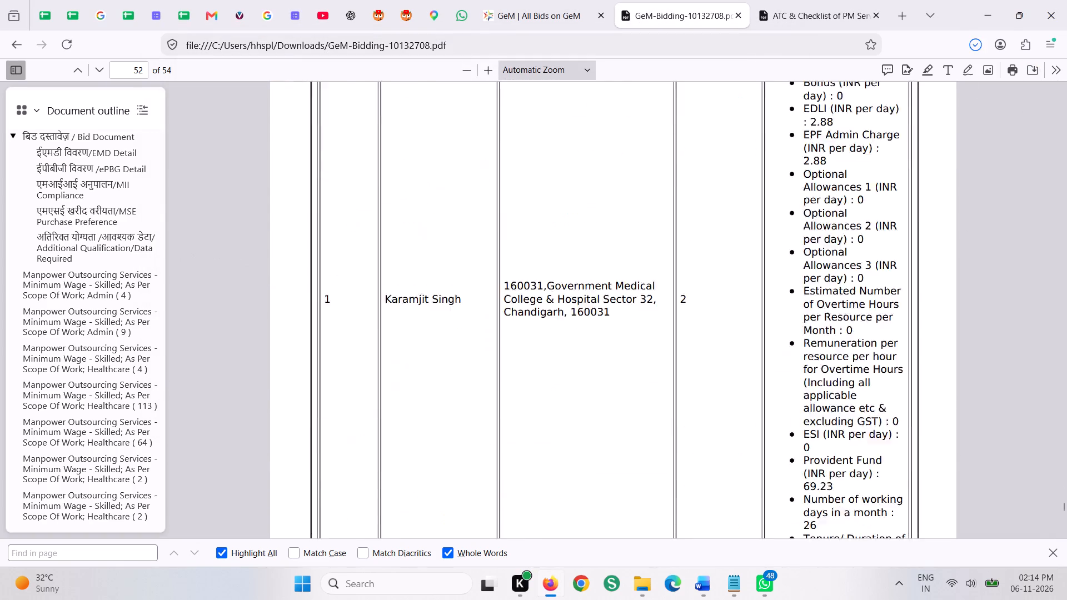
{"action": "scroll", "coordinate": [651, 305], "scroll_direction": "down", "scroll_amount": 7}
{"action": "scroll", "coordinate": [674, 209], "scroll_direction": "up", "scroll_amount": 4}
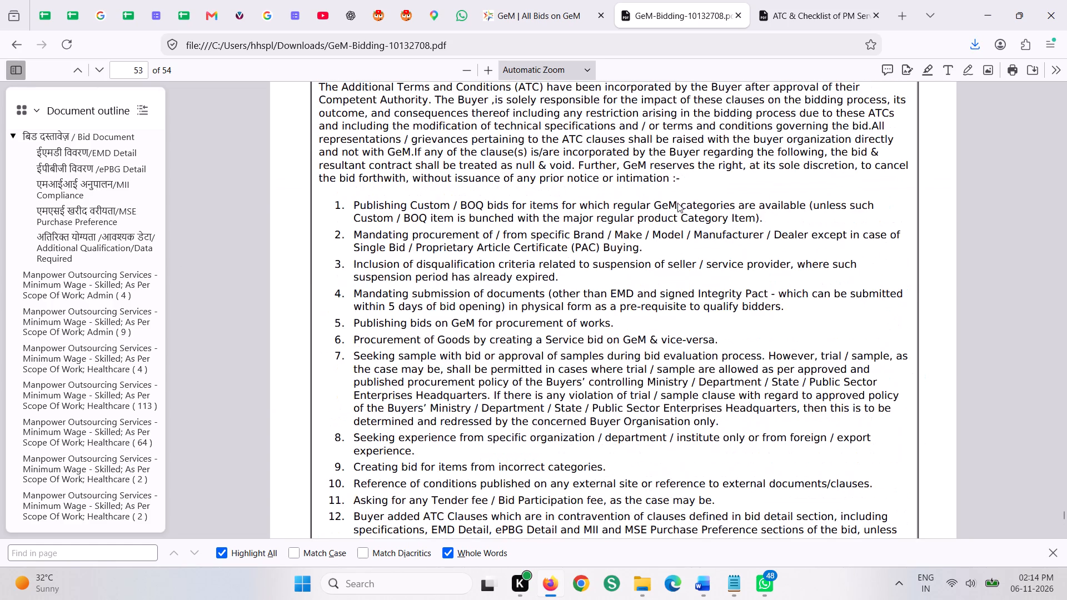
{"action": "scroll", "coordinate": [734, 192], "scroll_direction": "up", "scroll_amount": 3}
{"action": "scroll", "coordinate": [692, 245], "scroll_direction": "up", "scroll_amount": 9}
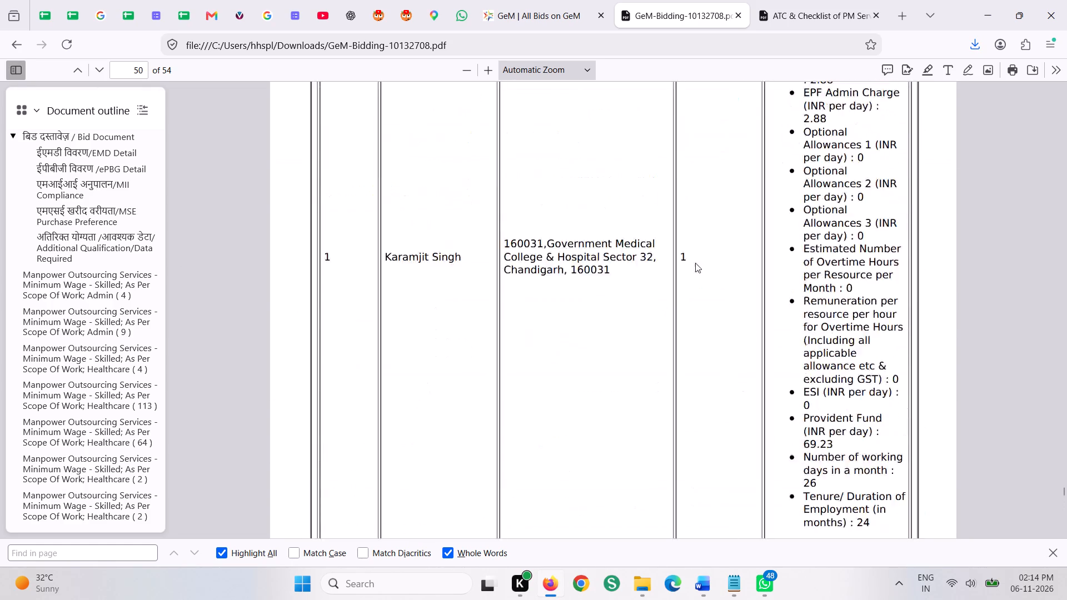
{"action": "scroll", "coordinate": [704, 264], "scroll_direction": "up", "scroll_amount": 20}
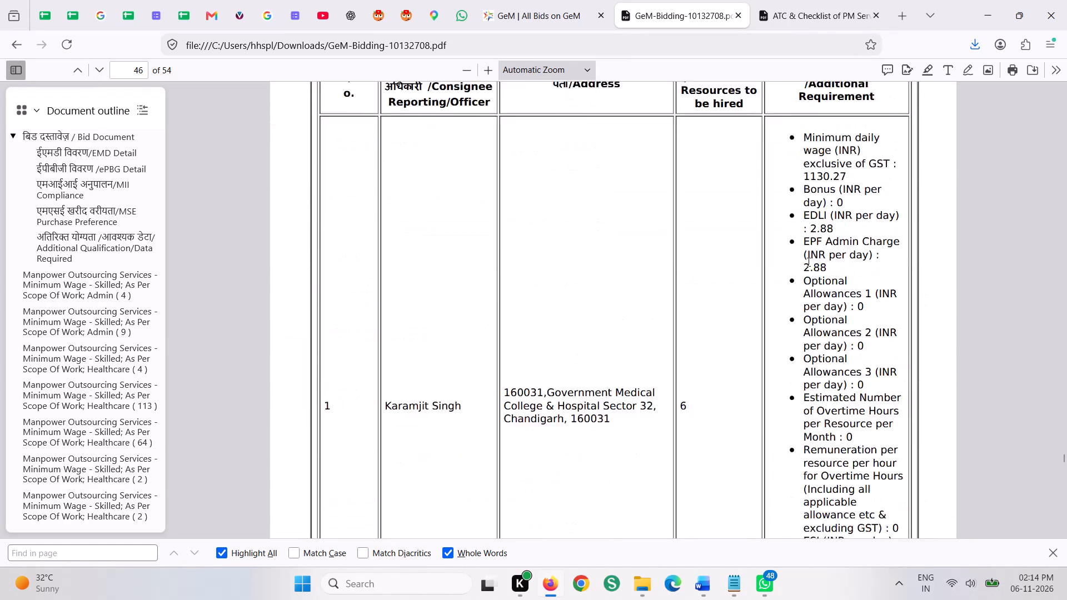
{"action": "scroll", "coordinate": [807, 261], "scroll_direction": "up", "scroll_amount": 20}
{"action": "scroll", "coordinate": [807, 261], "scroll_direction": "up", "scroll_amount": 6}
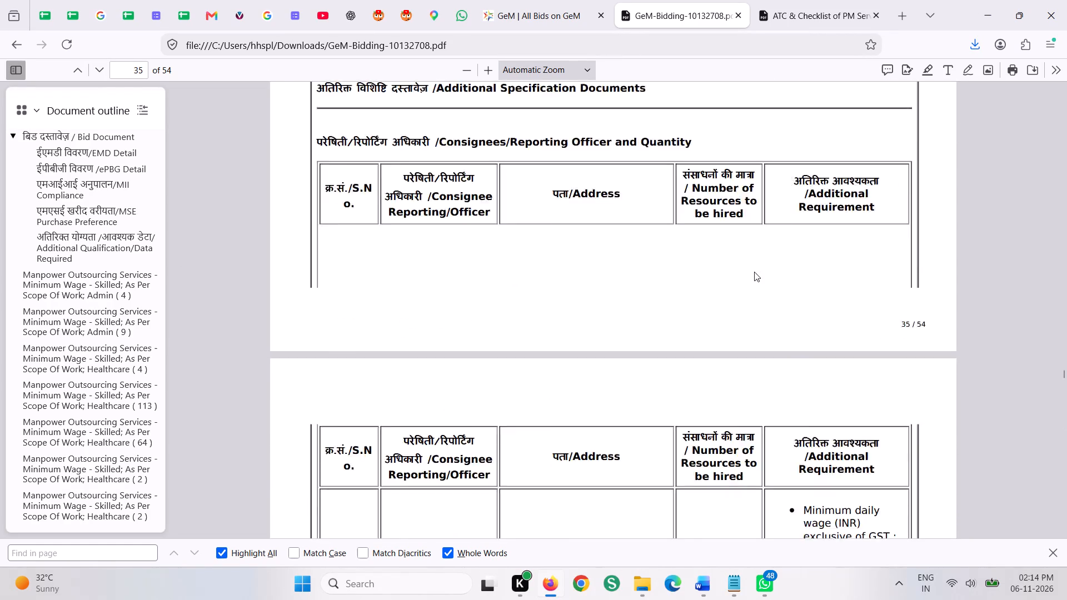
{"action": "scroll", "coordinate": [754, 272], "scroll_direction": "up", "scroll_amount": 8}
{"action": "left_click", "coordinate": [552, 0]}
{"action": "left_click", "coordinate": [680, 0]}
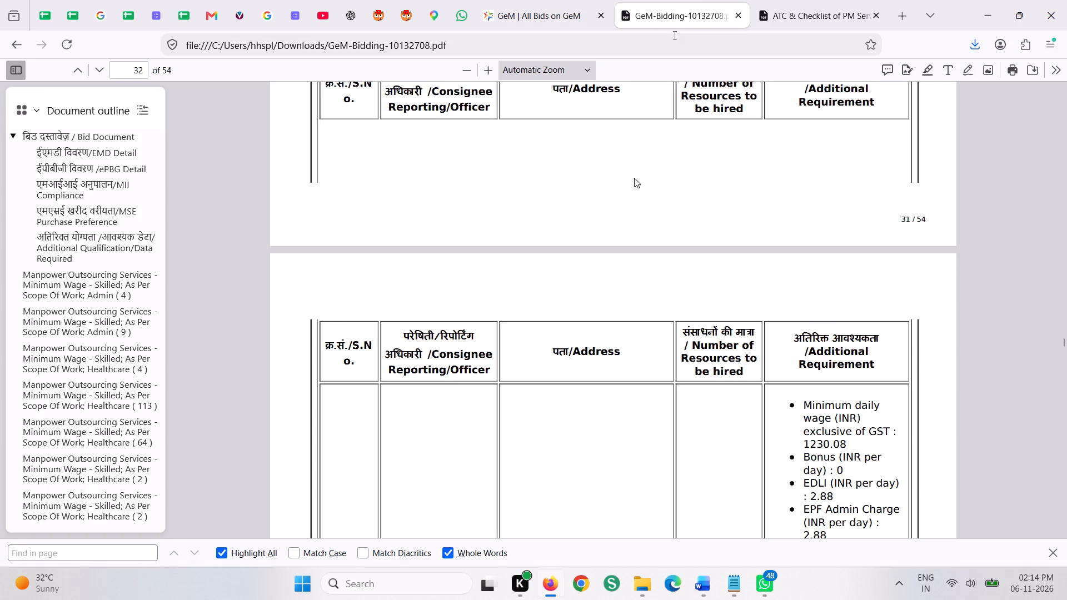
{"action": "left_click", "coordinate": [642, 573]}
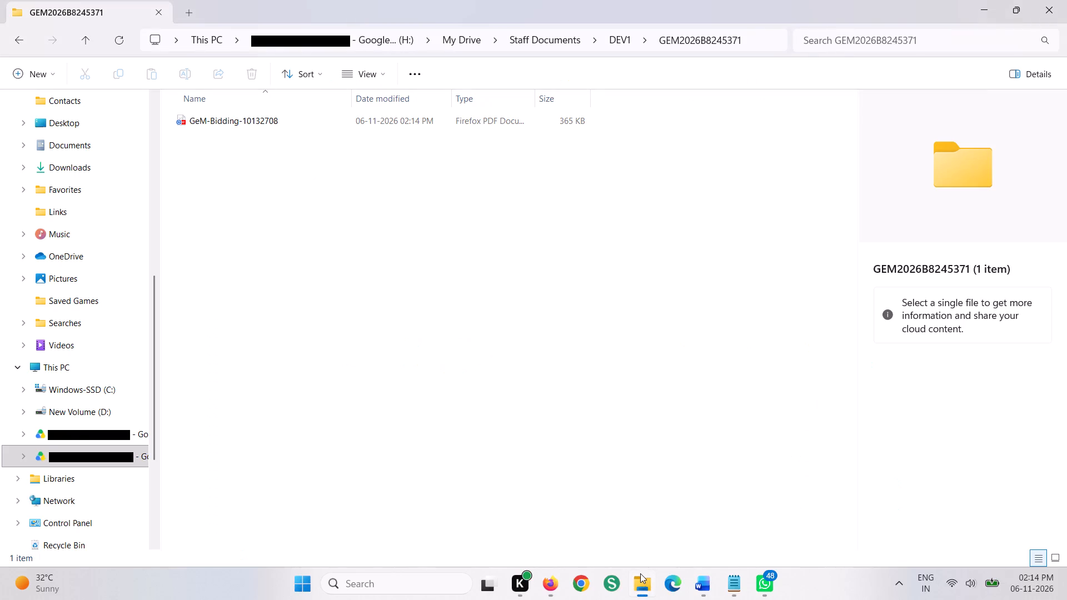
{"action": "left_click", "coordinate": [640, 573]}
{"action": "scroll", "coordinate": [623, 379], "scroll_direction": "up", "scroll_amount": 20}
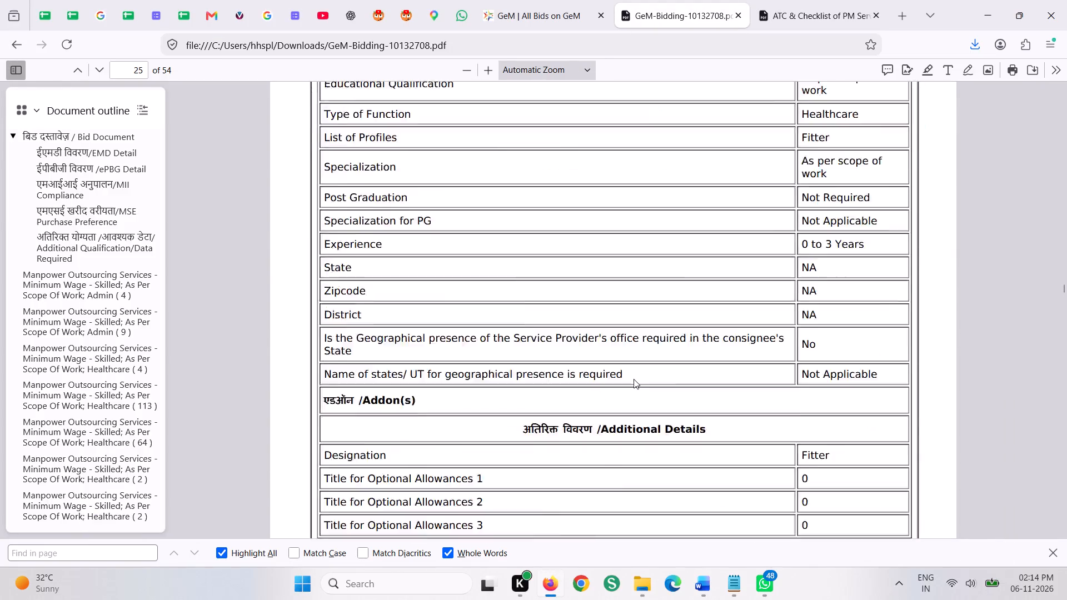
{"action": "scroll", "coordinate": [634, 379], "scroll_direction": "up", "scroll_amount": 20}
{"action": "scroll", "coordinate": [634, 379], "scroll_direction": "up", "scroll_amount": 9}
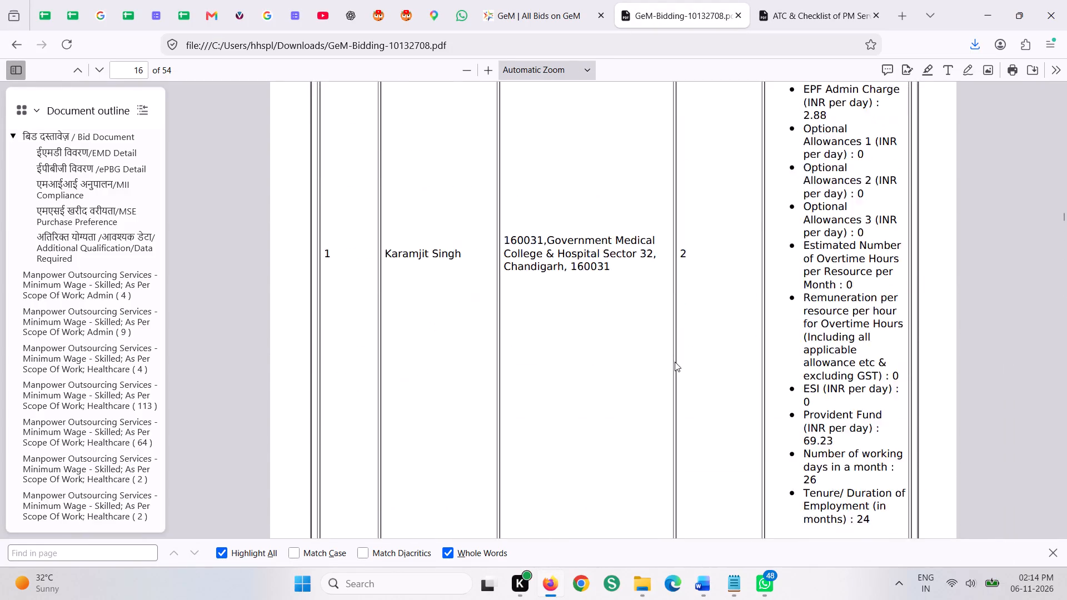
{"action": "scroll", "coordinate": [675, 362], "scroll_direction": "up", "scroll_amount": 7}
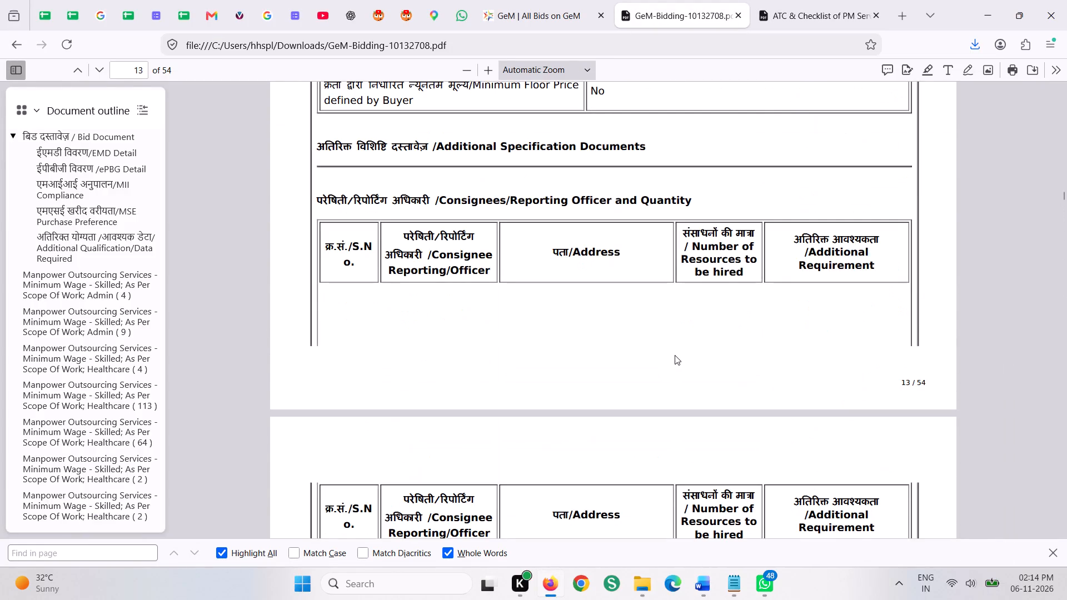
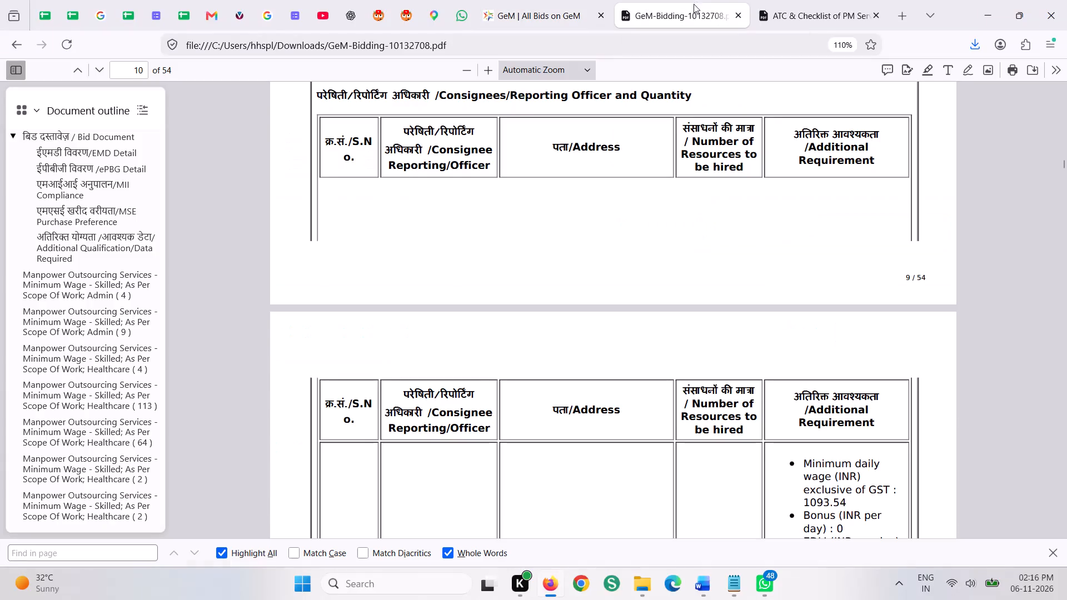
Open the scope of work and job description attachment from the bid document and review its posts, qualifications and duties to the last page.
{"action": "left_click", "coordinate": [640, 586]}
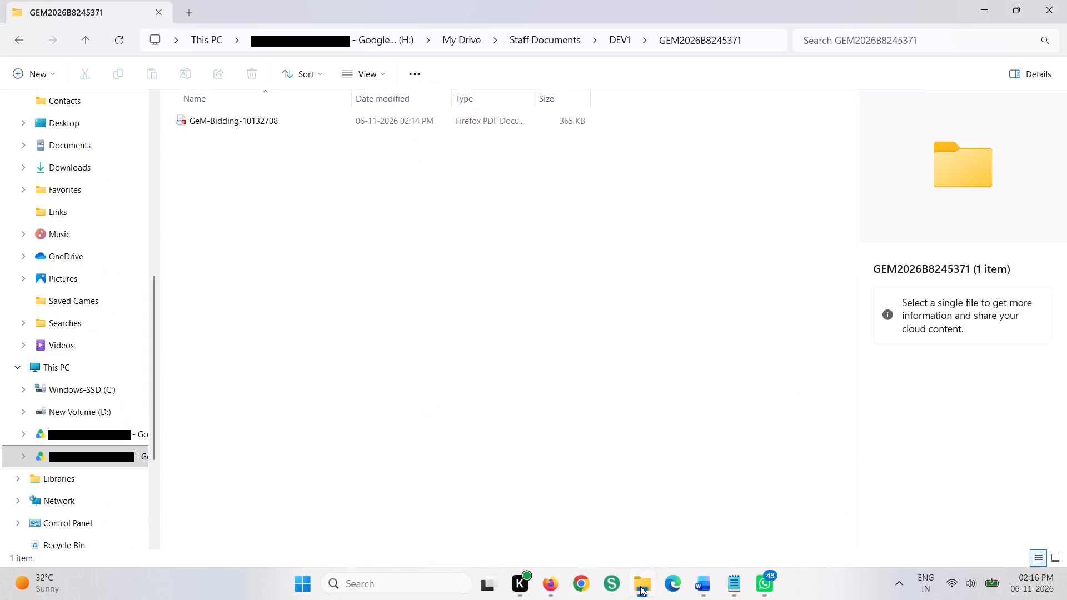
{"action": "left_click", "coordinate": [640, 586]}
{"action": "scroll", "coordinate": [588, 232], "scroll_direction": "up", "scroll_amount": 13}
{"action": "scroll", "coordinate": [700, 255], "scroll_direction": "up", "scroll_amount": 2}
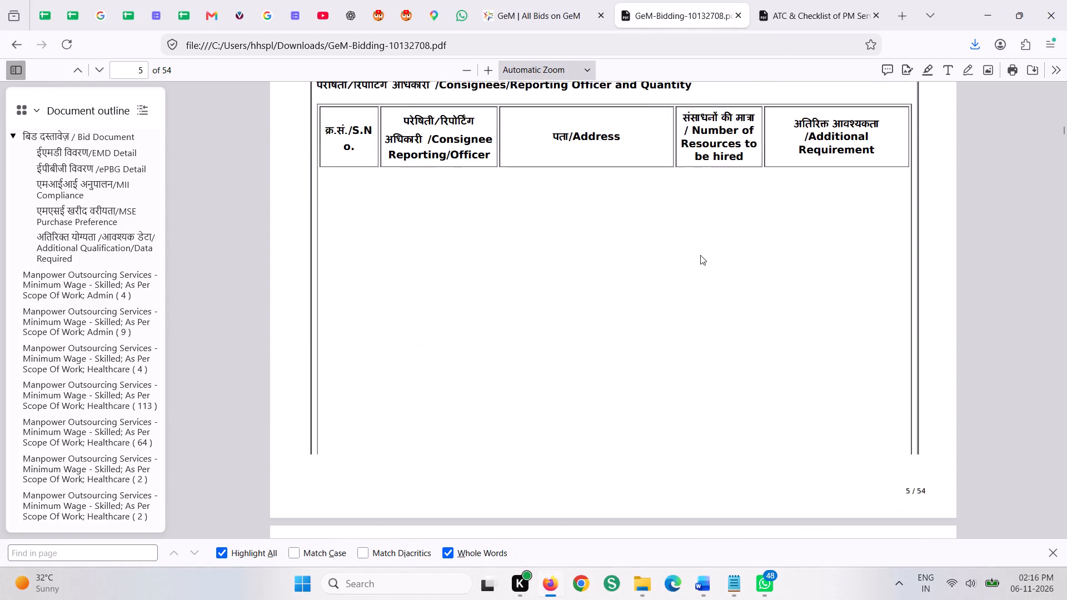
{"action": "scroll", "coordinate": [700, 255], "scroll_direction": "up", "scroll_amount": 4}
{"action": "scroll", "coordinate": [644, 266], "scroll_direction": "down", "scroll_amount": 2}
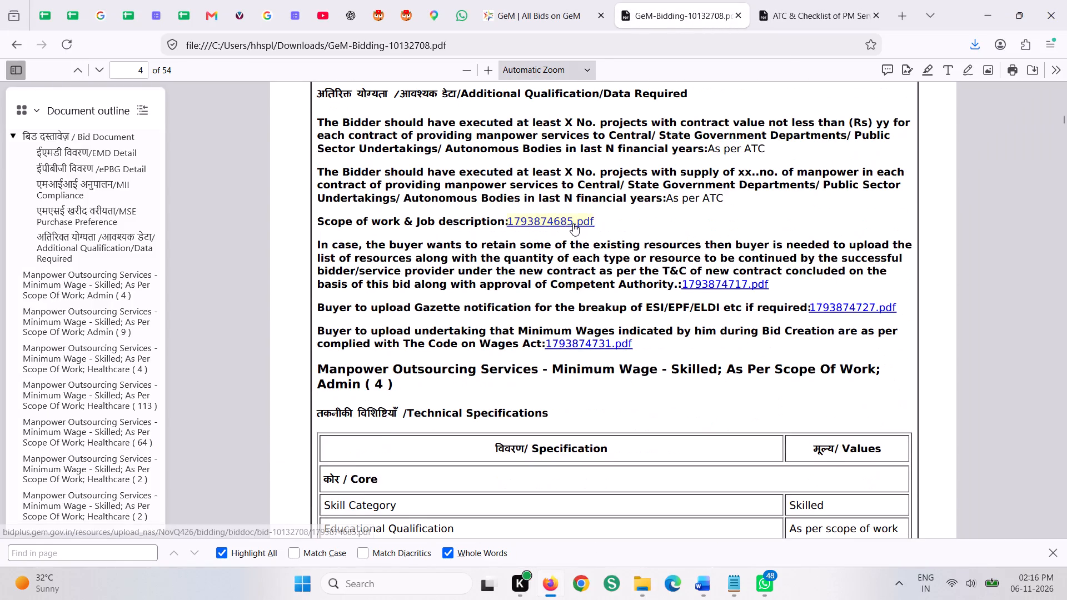
{"action": "left_click", "coordinate": [574, 223]}
{"action": "scroll", "coordinate": [575, 241], "scroll_direction": "down", "scroll_amount": 2}
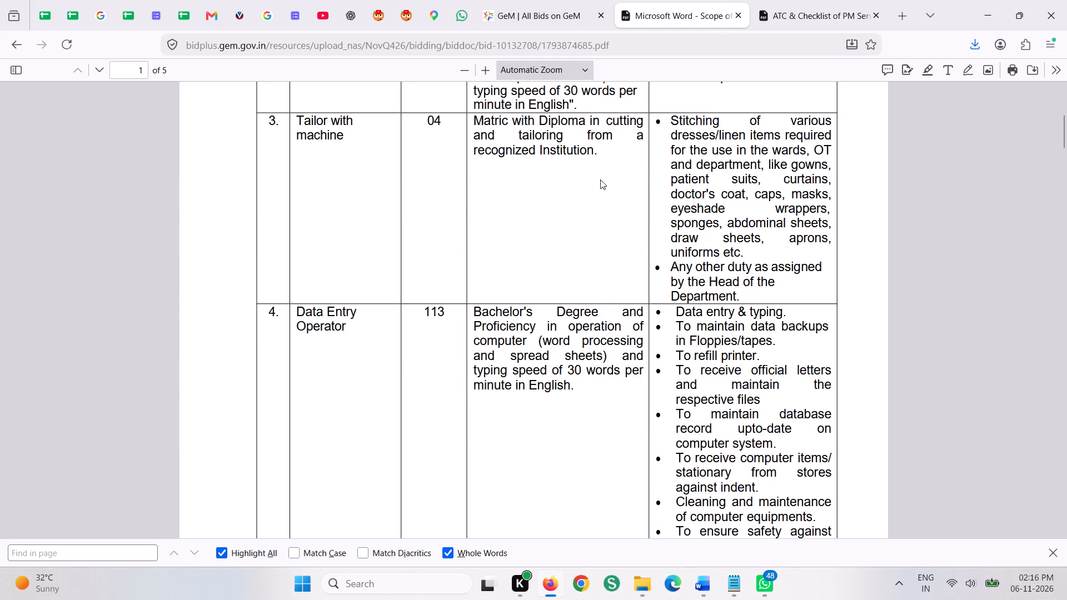
{"action": "scroll", "coordinate": [605, 197], "scroll_direction": "down", "scroll_amount": 4}
{"action": "scroll", "coordinate": [601, 135], "scroll_direction": "down", "scroll_amount": 1}
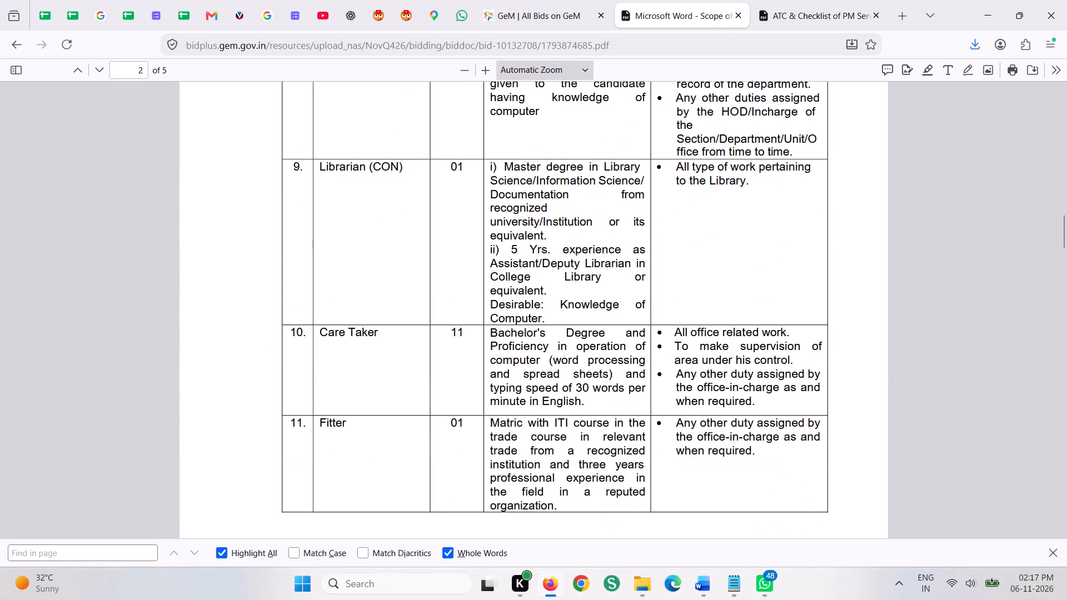
{"action": "scroll", "coordinate": [592, 142], "scroll_direction": "down", "scroll_amount": 3}
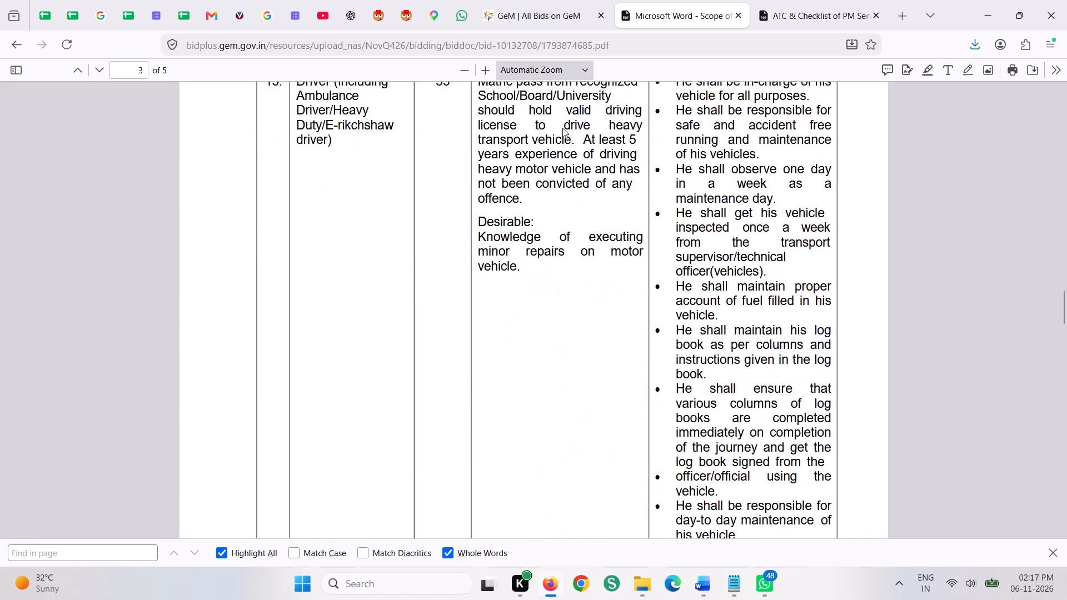
{"action": "scroll", "coordinate": [562, 128], "scroll_direction": "down", "scroll_amount": 6}
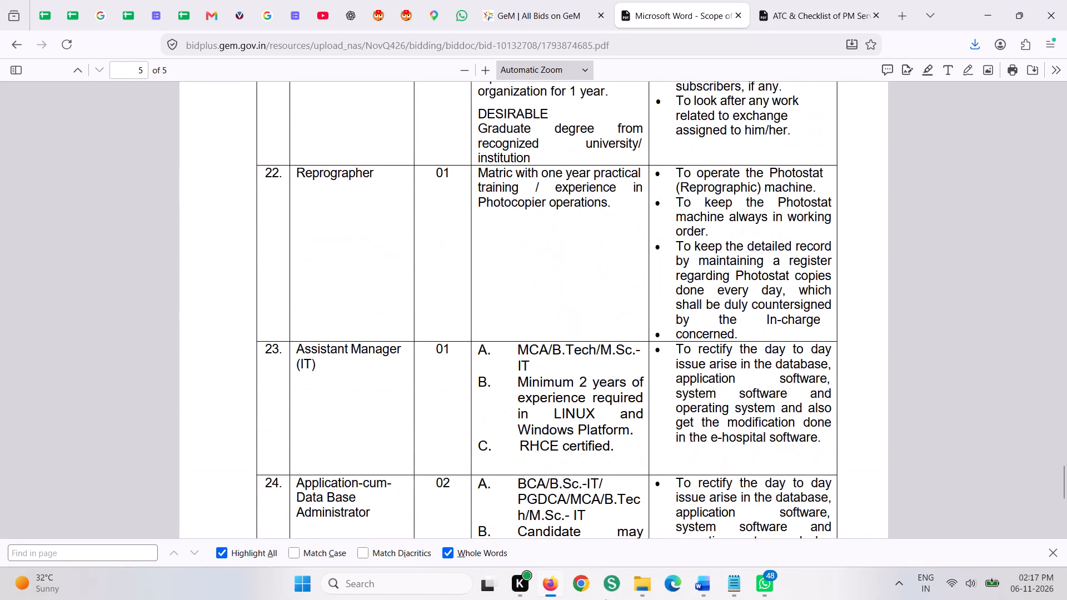
{"action": "scroll", "coordinate": [410, 439], "scroll_direction": "down", "scroll_amount": 2}
{"action": "scroll", "coordinate": [415, 303], "scroll_direction": "down", "scroll_amount": 1}
{"action": "scroll", "coordinate": [171, 491], "scroll_direction": "down", "scroll_amount": 2}
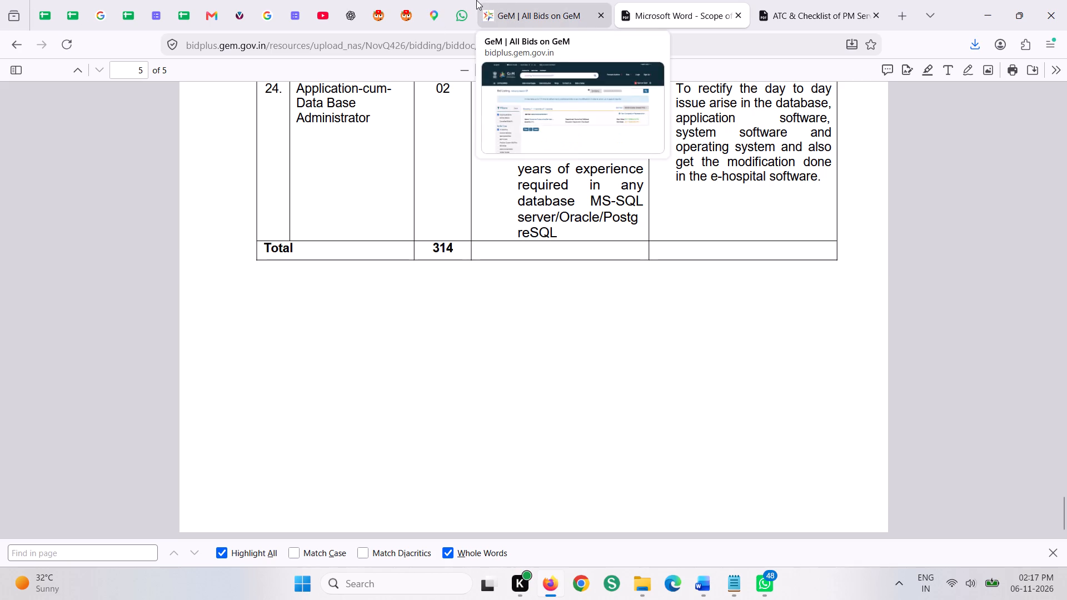
{"action": "scroll", "coordinate": [466, 53], "scroll_direction": "up", "scroll_amount": 6}
{"action": "scroll", "coordinate": [388, 89], "scroll_direction": "up", "scroll_amount": 3}
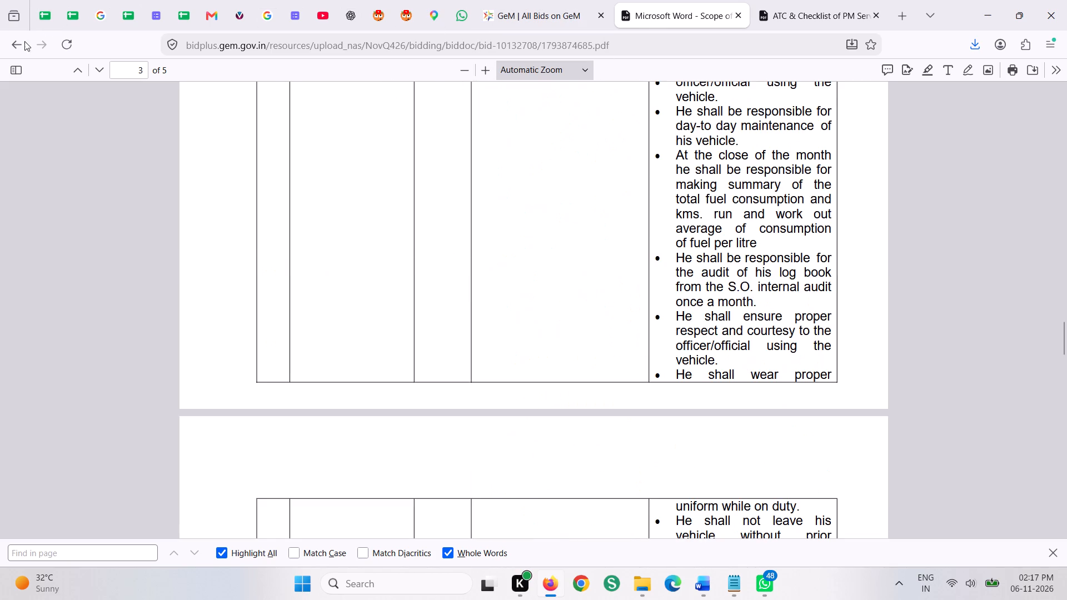
{"action": "left_click", "coordinate": [22, 43]}
Save the scope of work attachment as SCOPE OF WORK 01 in the GEM2026B8245371 folder under DEV1.
{"action": "left_click", "coordinate": [559, 0]}
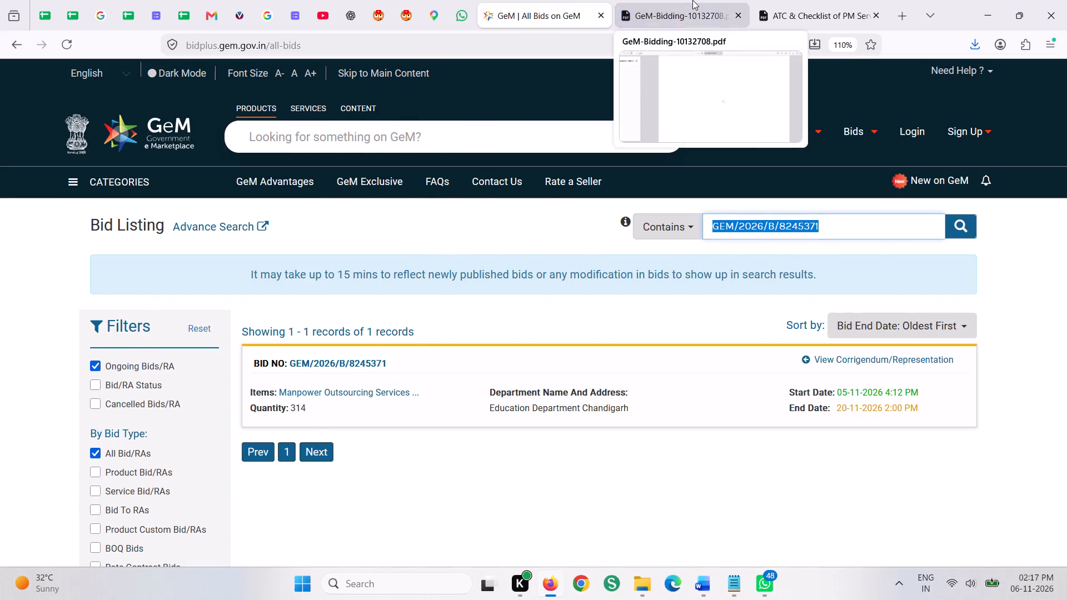
{"action": "left_click", "coordinate": [692, 0]}
{"action": "left_click", "coordinate": [641, 591]}
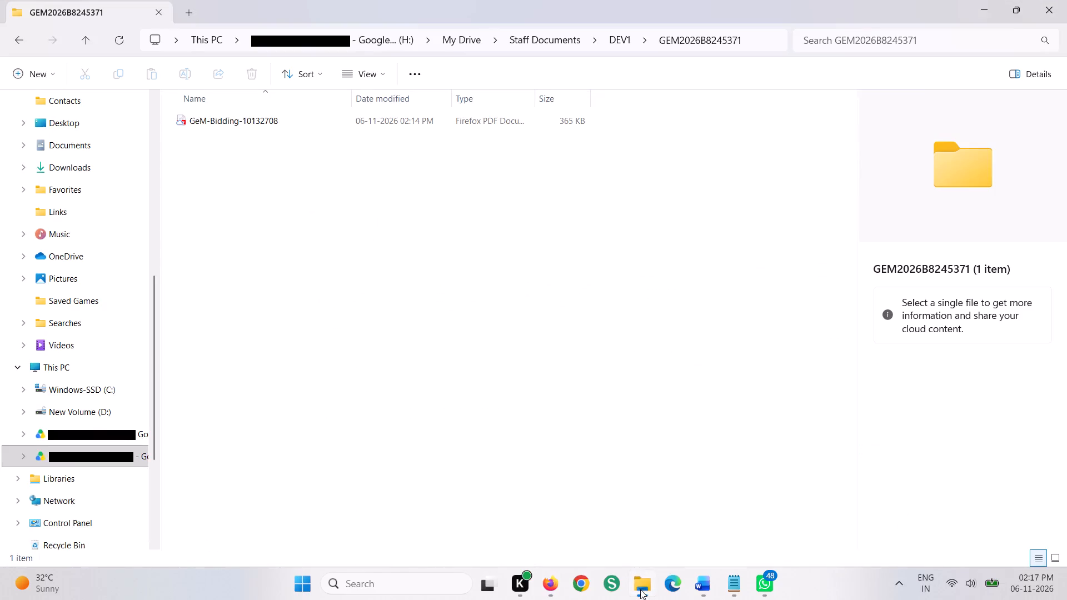
{"action": "left_click", "coordinate": [640, 589]}
{"action": "left_click", "coordinate": [557, 223]}
{"action": "scroll", "coordinate": [1033, 134], "scroll_direction": "up", "scroll_amount": 1}
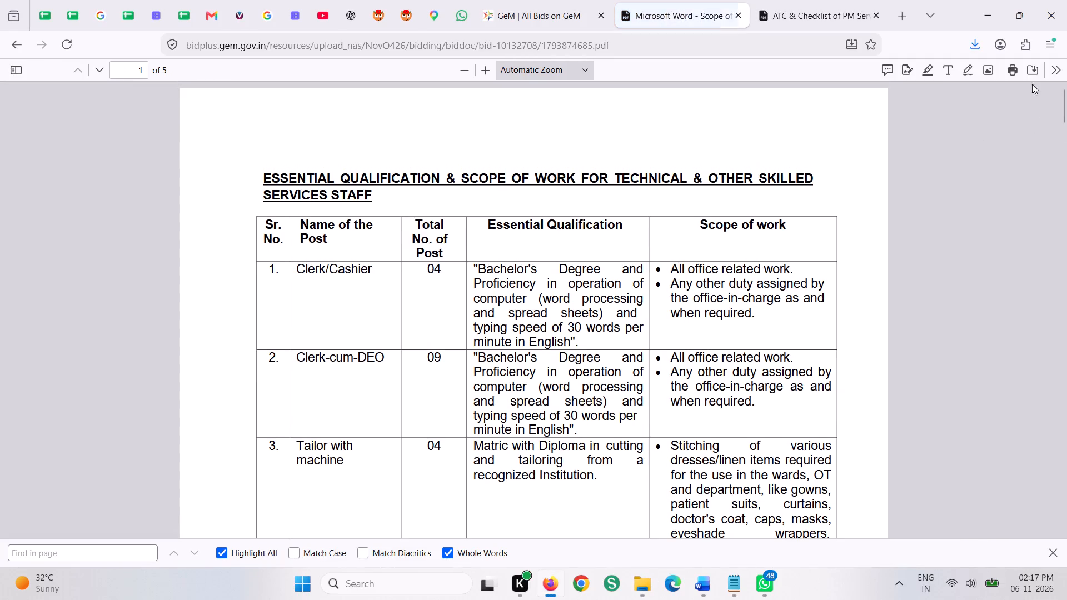
{"action": "left_click", "coordinate": [1030, 70]}
{"action": "scroll", "coordinate": [358, 277], "scroll_direction": "up", "scroll_amount": 10}
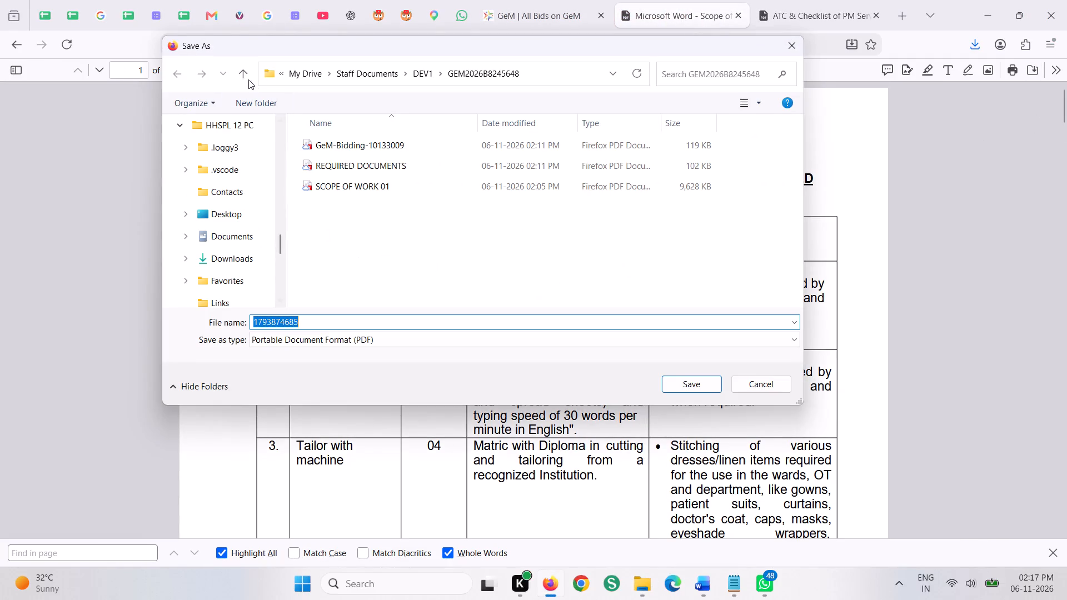
{"action": "left_click", "coordinate": [244, 73]}
{"action": "scroll", "coordinate": [335, 159], "scroll_direction": "up", "scroll_amount": 5}
{"action": "double_click", "coordinate": [360, 147]}
{"action": "left_click", "coordinate": [338, 311]}
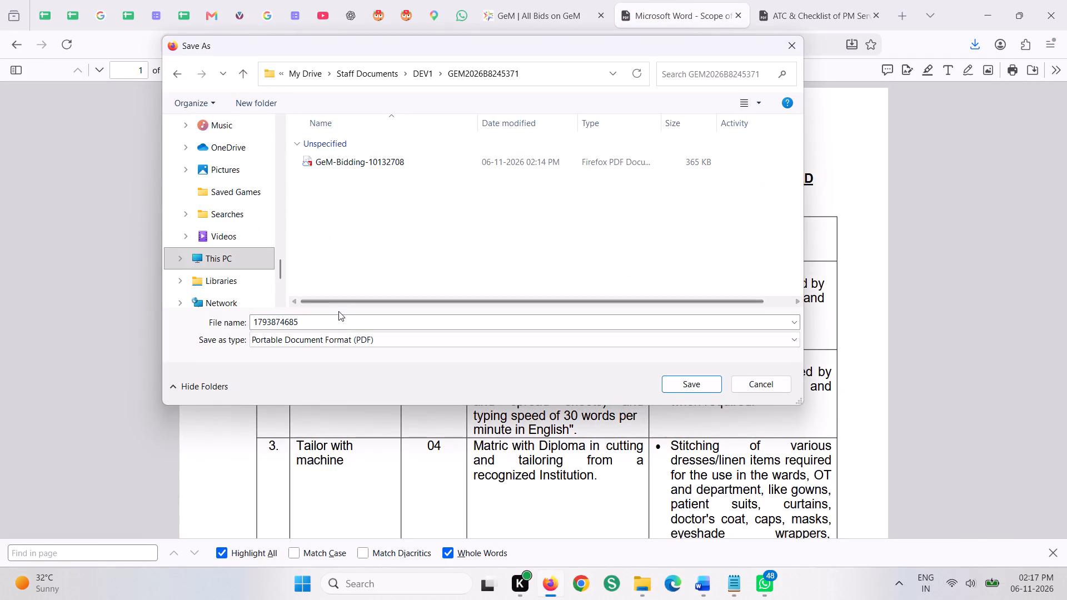
{"action": "left_click", "coordinate": [337, 318]}
{"action": "type", "text": "SCOPE OF WORK 01"}
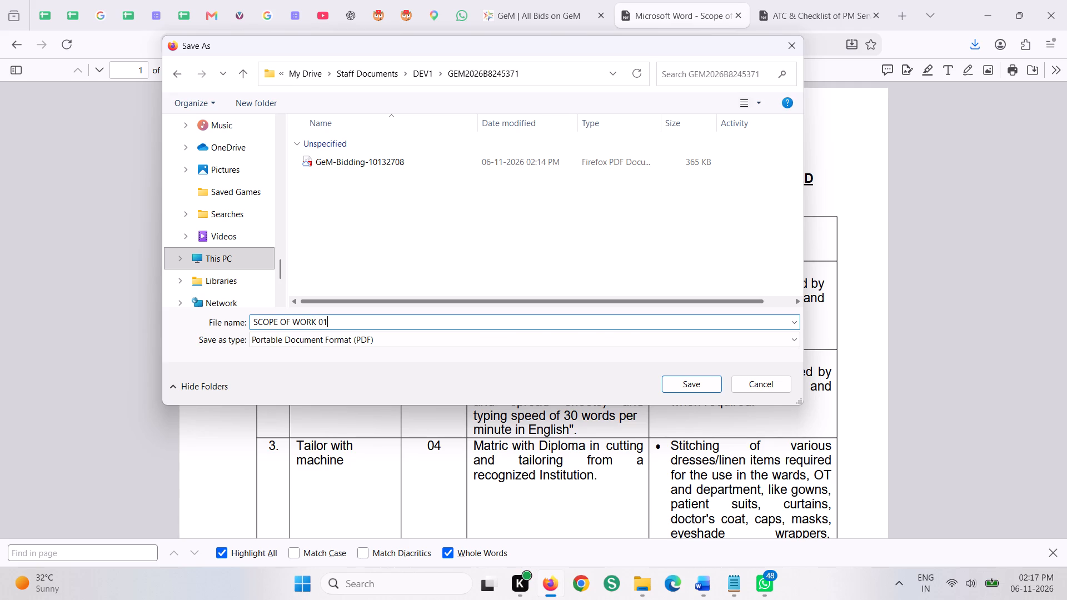
{"action": "key", "text": "Return"}
Save the bid's attachment about retaining existing resources as RETENTION OF EXISTING RESOURCES 02 in the GEM2026B8245371 folder.
{"action": "scroll", "coordinate": [330, 301], "scroll_direction": "down", "scroll_amount": 19}
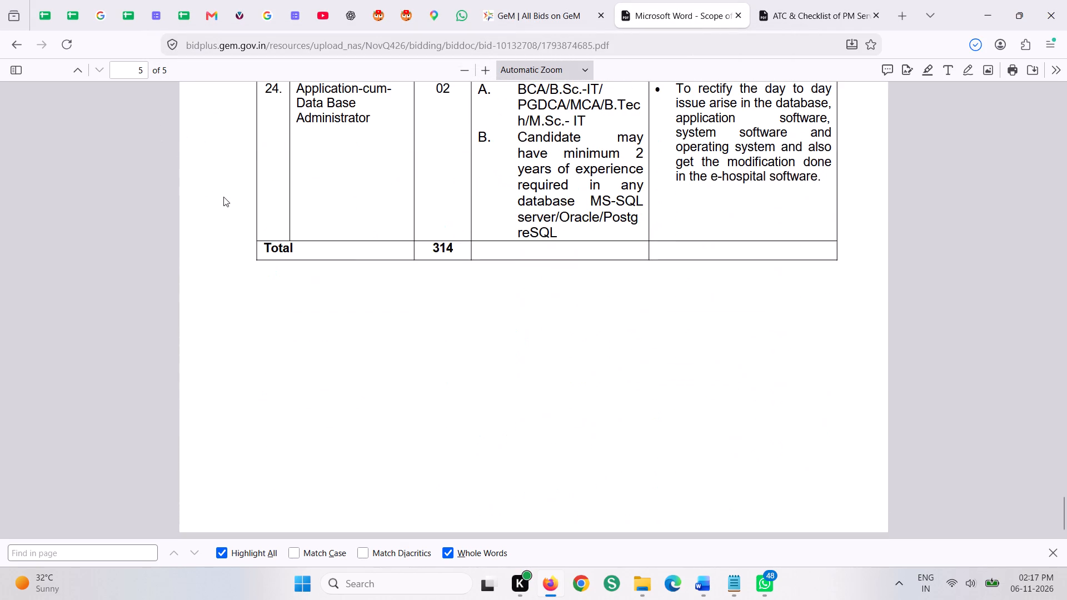
{"action": "scroll", "coordinate": [251, 198], "scroll_direction": "down", "scroll_amount": 2}
{"action": "left_click", "coordinate": [15, 43]}
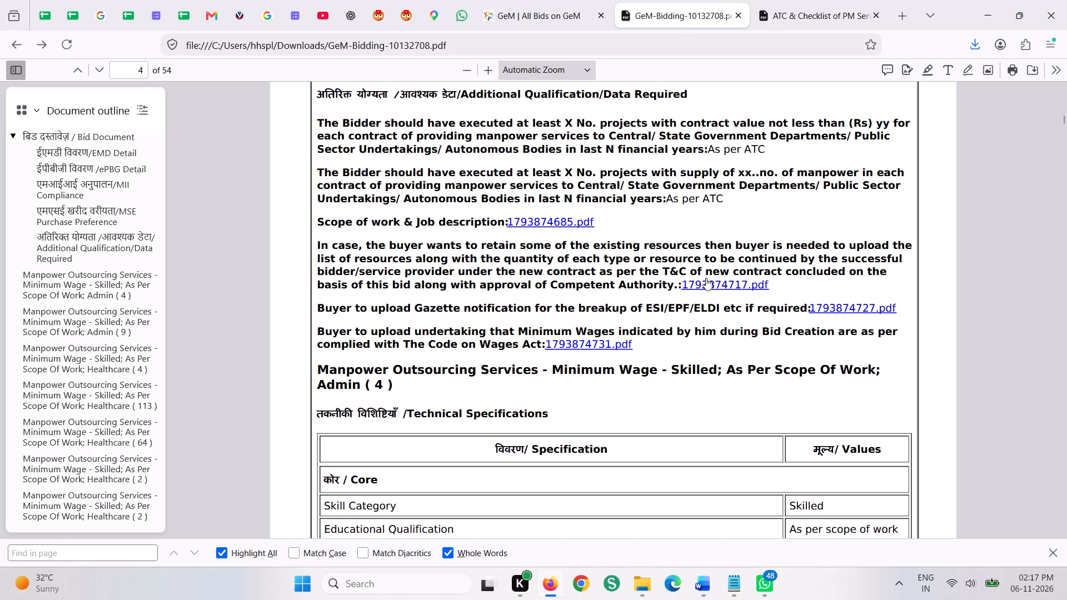
{"action": "left_click", "coordinate": [706, 278]}
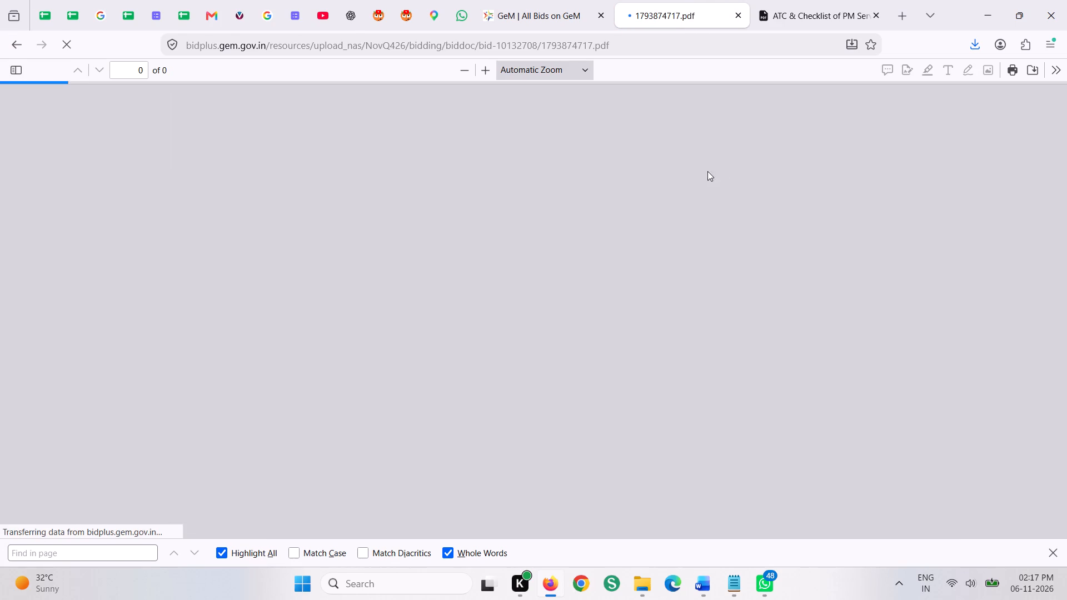
{"action": "scroll", "coordinate": [541, 258], "scroll_direction": "up", "scroll_amount": 4}
{"action": "left_click", "coordinate": [1025, 68]}
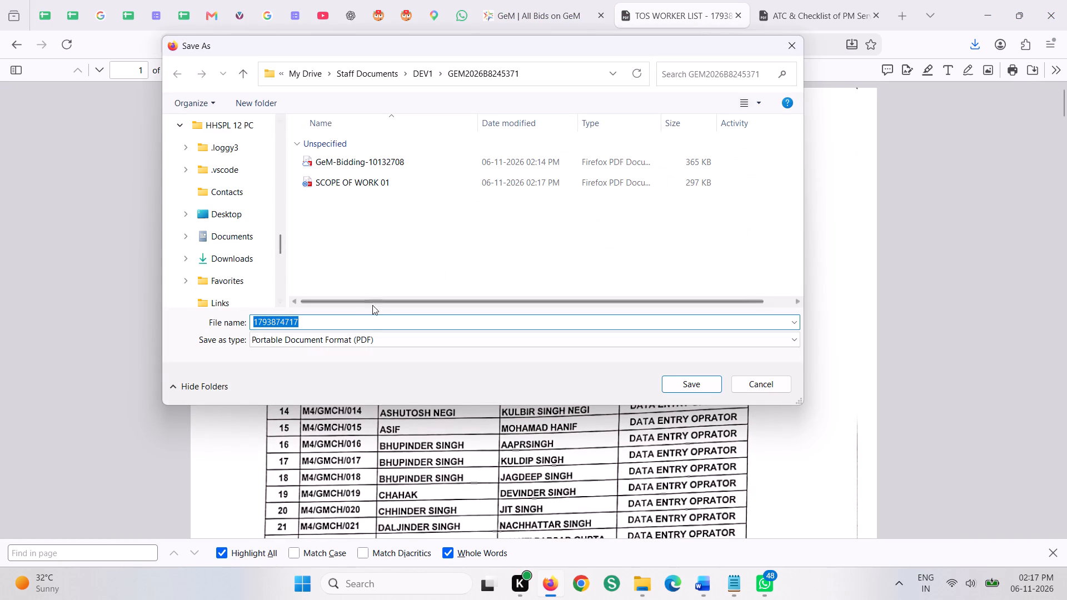
{"action": "type", "text": "REETE"}
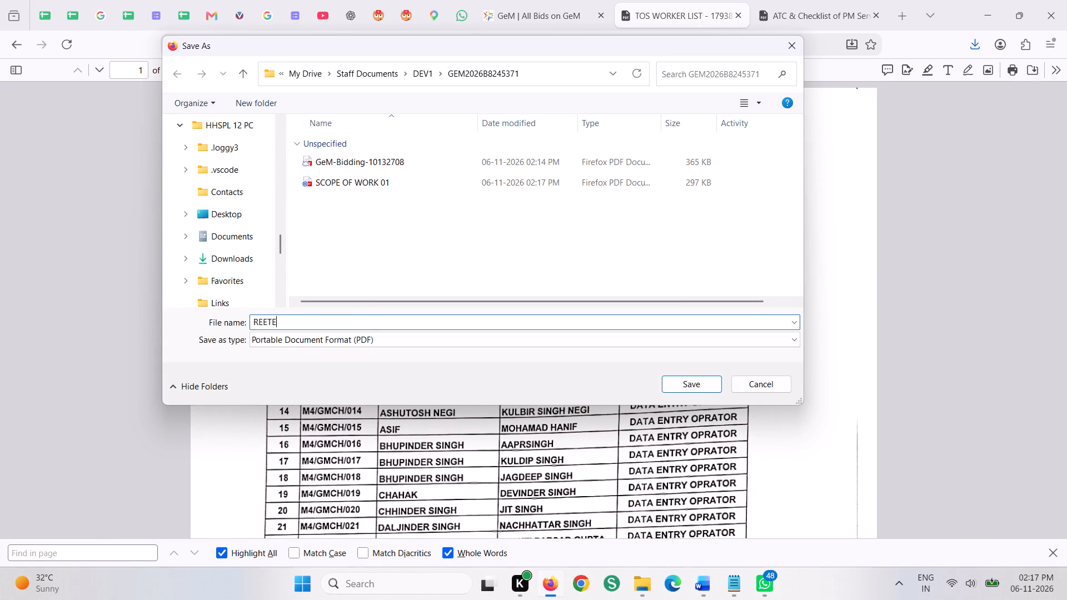
{"action": "key", "text": "BackSpace"}
{"action": "key", "text": "BackSpace"}
{"action": "key", "text": "BackSpace"}
{"action": "type", "text": "TENTION OF EXISTING RESOURCES 02"}
{"action": "key", "text": "Return"}
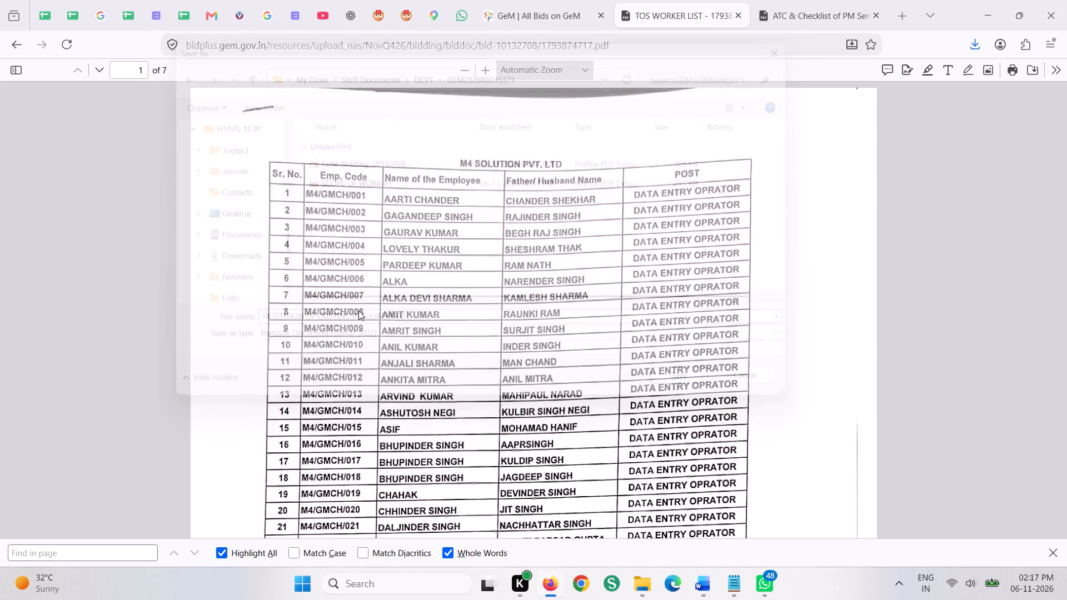
Save the bid's ESI/EPF/ELDI gazette notification attachment as ESIC EPF EDLI 03 in the GEM2026B8245371 folder.
{"action": "scroll", "coordinate": [240, 11], "scroll_direction": "down", "scroll_amount": 8}
{"action": "left_click", "coordinate": [12, 43]}
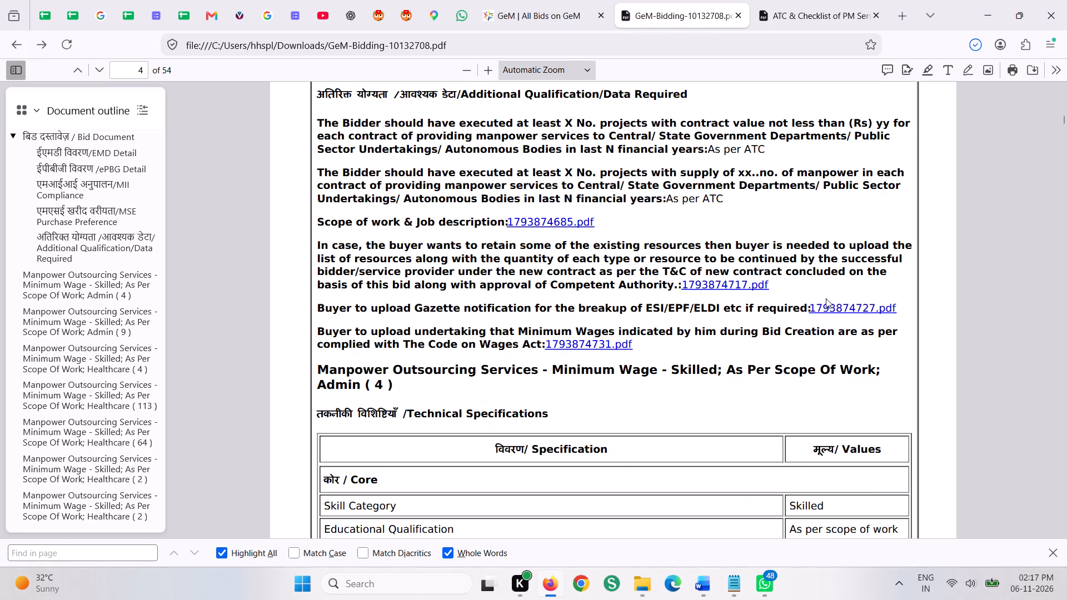
{"action": "left_click", "coordinate": [834, 311]}
{"action": "scroll", "coordinate": [652, 291], "scroll_direction": "up", "scroll_amount": 3}
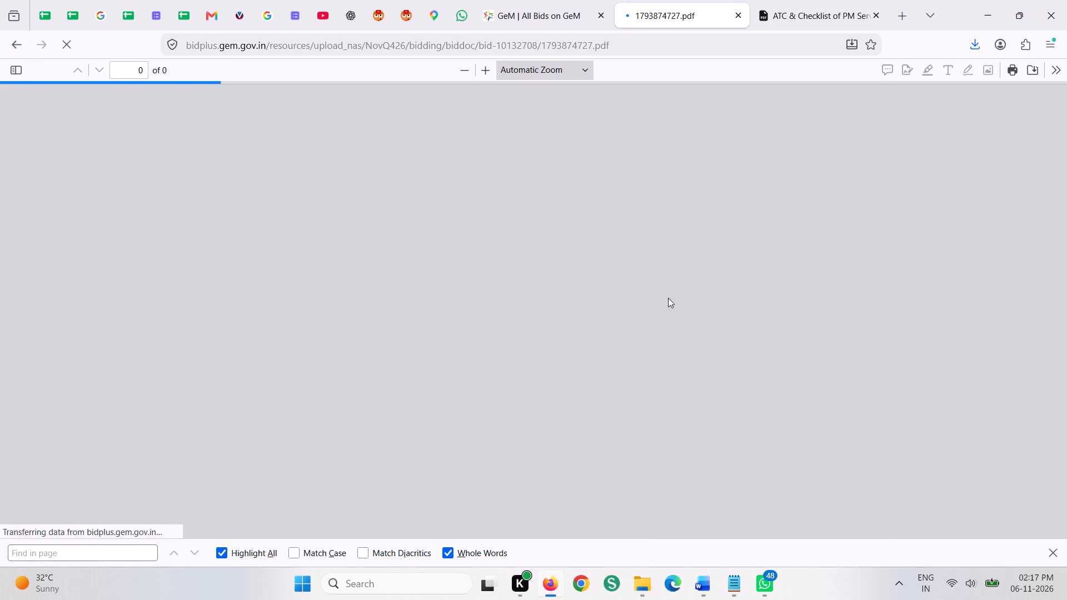
{"action": "scroll", "coordinate": [503, 281], "scroll_direction": "up", "scroll_amount": 6}
{"action": "left_click", "coordinate": [1035, 73]}
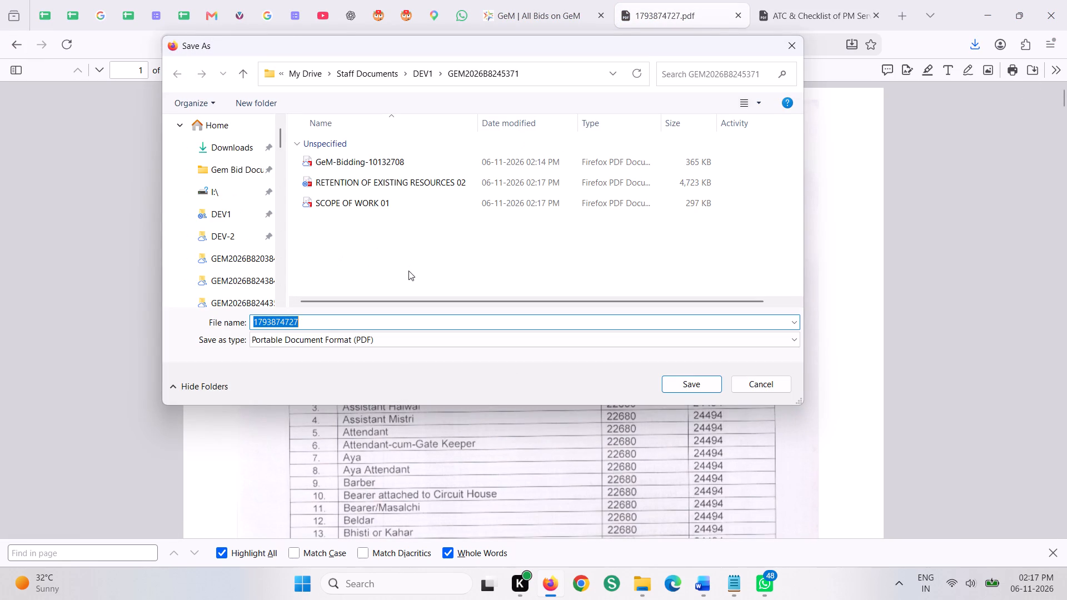
{"action": "key", "text": "e"}
{"action": "key", "text": "s"}
{"action": "key", "text": "i"}
{"action": "key", "text": "c"}
{"action": "key", "text": "space"}
{"action": "key", "text": "e"}
{"action": "key", "text": "p"}
{"action": "key", "text": "f"}
{"action": "key", "text": "space"}
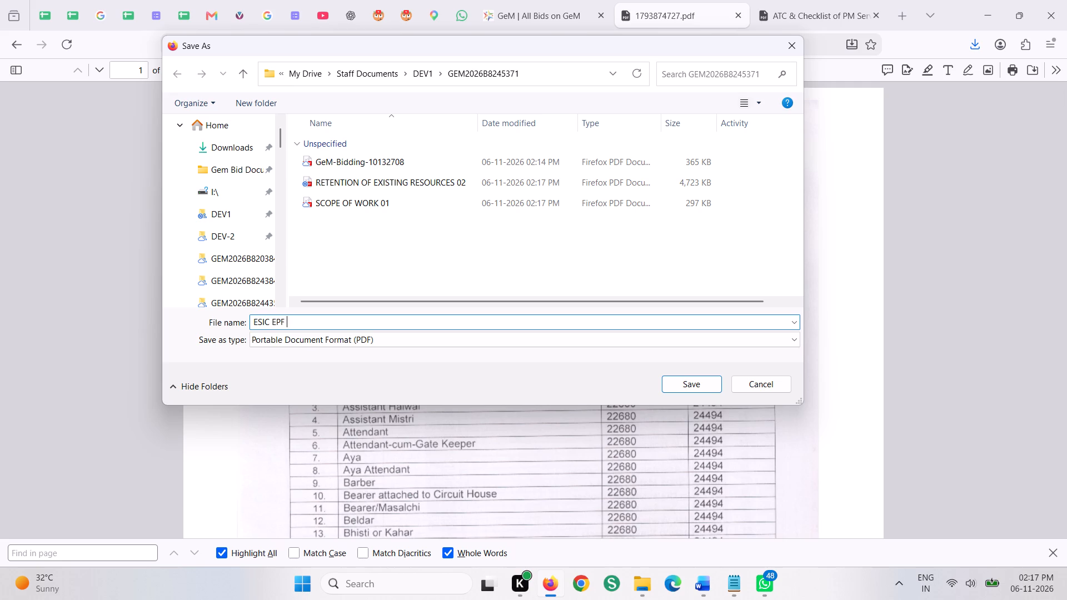
{"action": "key", "text": "e"}
{"action": "key", "text": "d"}
{"action": "key", "text": "l"}
{"action": "key", "text": "i"}
{"action": "key", "text": "space"}
{"action": "key", "text": "0"}
{"action": "key", "text": "3"}
{"action": "key", "text": "Return"}
Check the buyer's minimum wages undertaking, 1793874731.pdf, linked in the bid document, and return to the bid.
{"action": "scroll", "coordinate": [408, 271], "scroll_direction": "up", "scroll_amount": 1}
{"action": "scroll", "coordinate": [479, 174], "scroll_direction": "down", "scroll_amount": 11}
{"action": "left_click", "coordinate": [21, 45]}
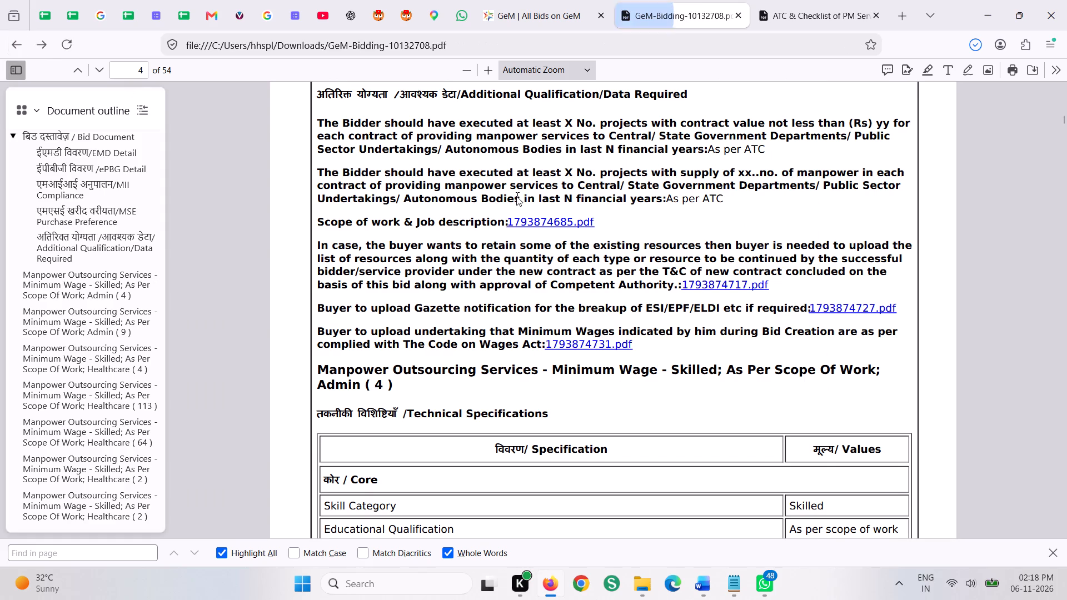
{"action": "left_click", "coordinate": [595, 341]}
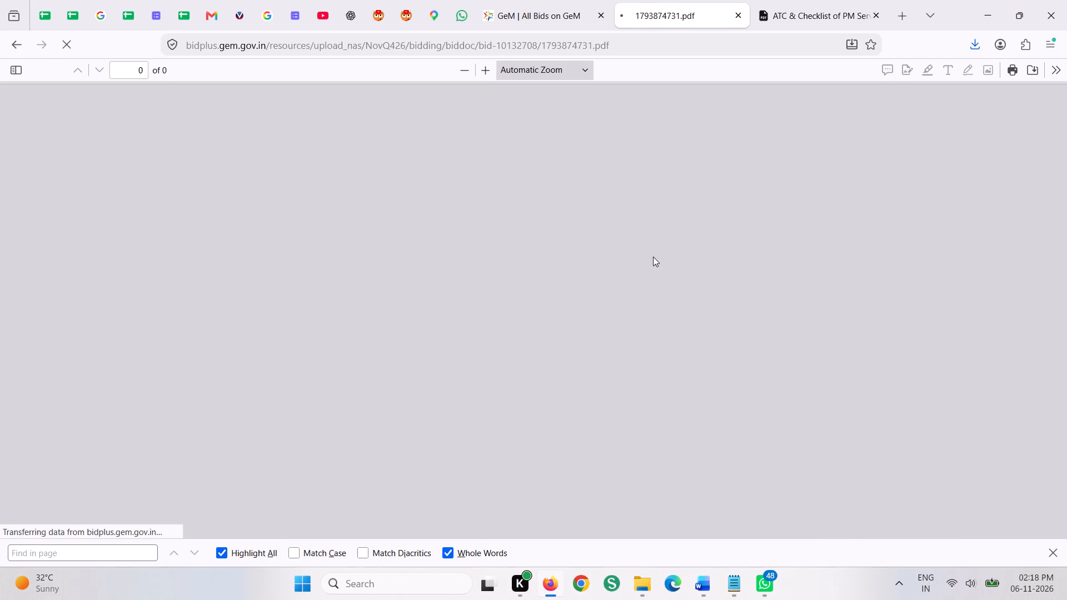
{"action": "scroll", "coordinate": [589, 242], "scroll_direction": "up", "scroll_amount": 4}
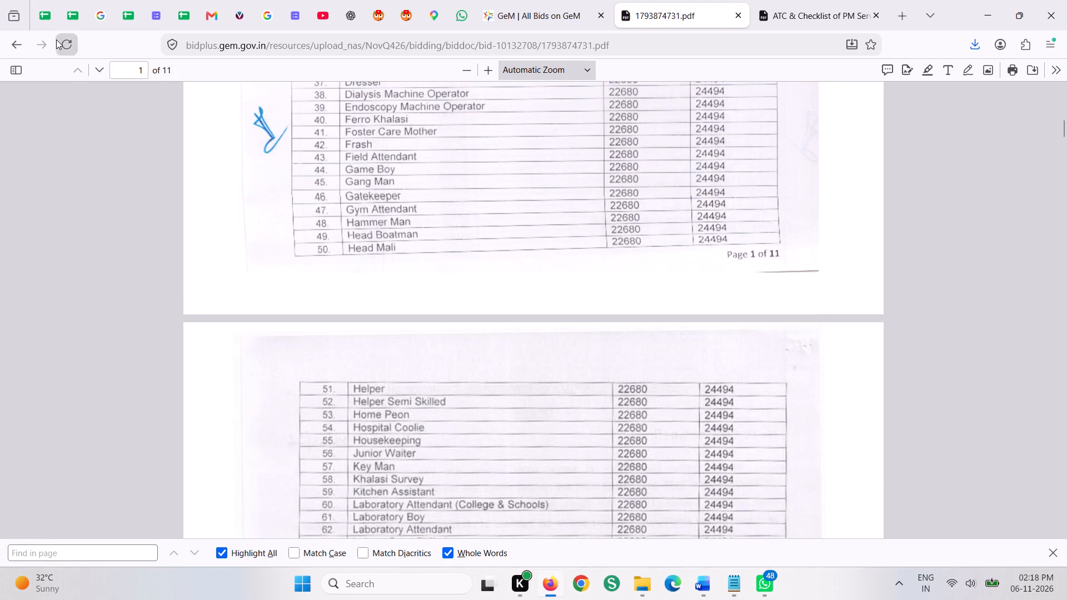
{"action": "left_click", "coordinate": [10, 46]}
In the REQUIRED DOCUMENTS Word file, replace everything from the SHOPACT location onward with Chandigarh copied from the bid's consignee address, and start item 2.
{"action": "scroll", "coordinate": [704, 298], "scroll_direction": "down", "scroll_amount": 3}
{"action": "scroll", "coordinate": [660, 266], "scroll_direction": "down", "scroll_amount": 5}
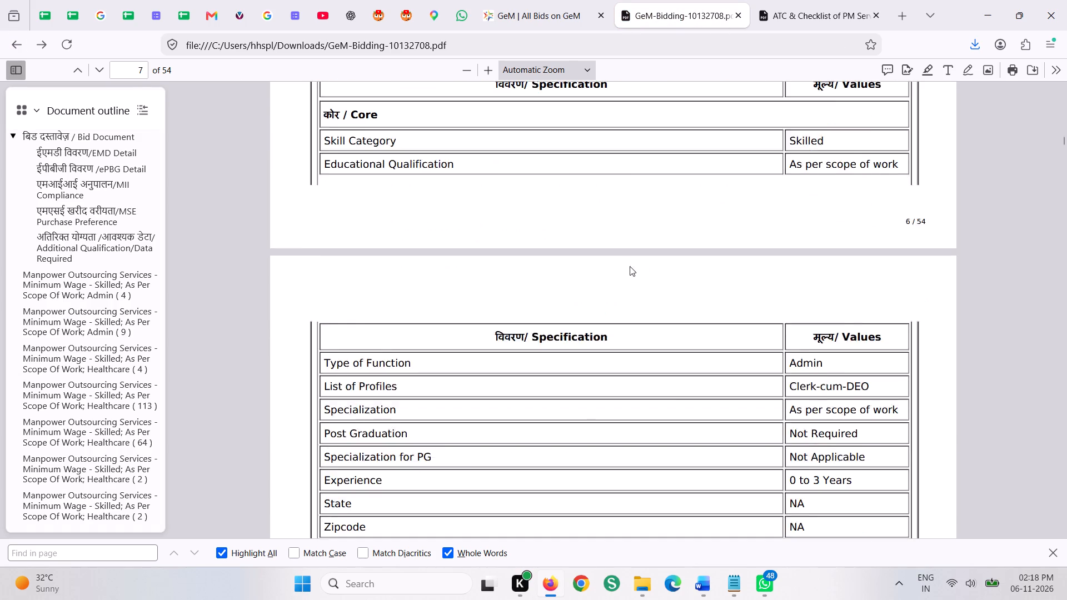
{"action": "scroll", "coordinate": [624, 264], "scroll_direction": "up", "scroll_amount": 1}
{"action": "scroll", "coordinate": [561, 226], "scroll_direction": "up", "scroll_amount": 1}
{"action": "double_click", "coordinate": [527, 324]}
{"action": "key", "text": "ctrl+c"}
{"action": "key", "text": "ctrl+c"}
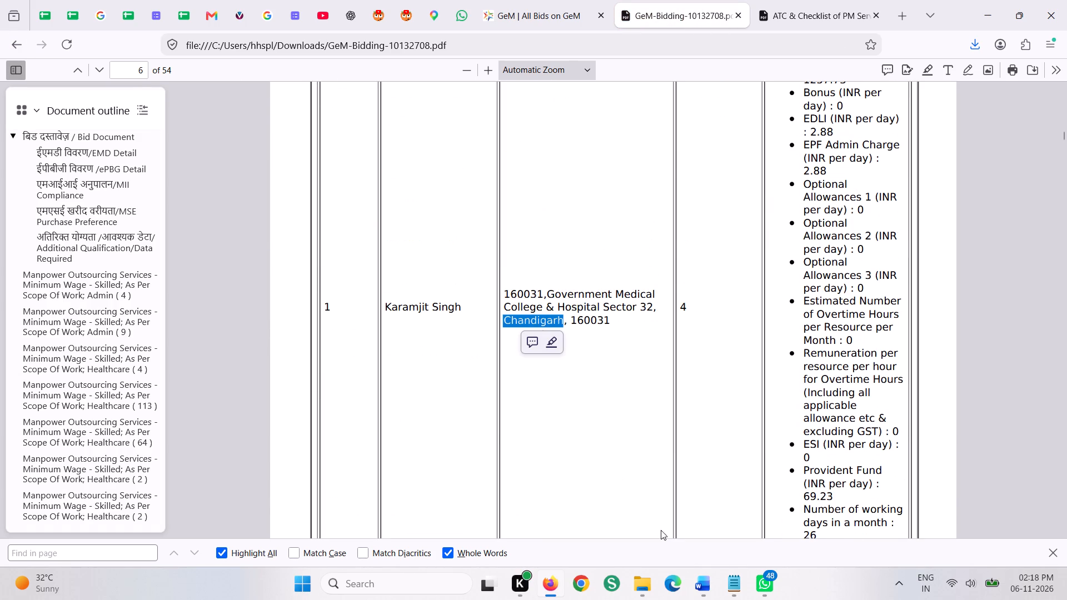
{"action": "left_click", "coordinate": [694, 576]}
{"action": "left_click", "coordinate": [384, 494]}
{"action": "scroll", "coordinate": [463, 412], "scroll_direction": "up", "scroll_amount": 2}
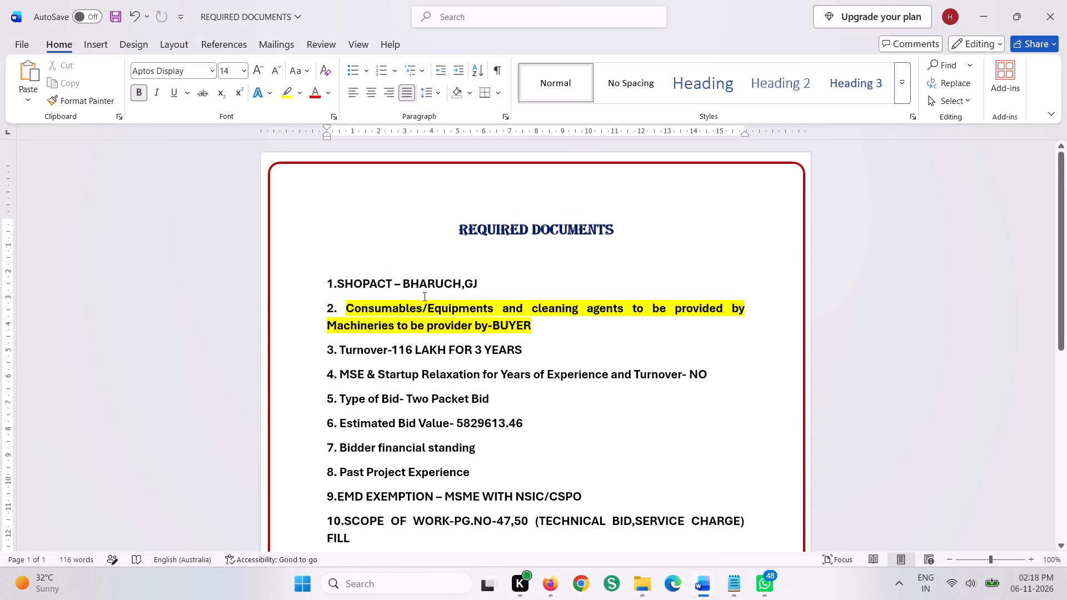
{"action": "left_click_drag", "start_coordinate": [407, 285], "coordinate": [712, 586]}
{"action": "key", "text": "BackSpace"}
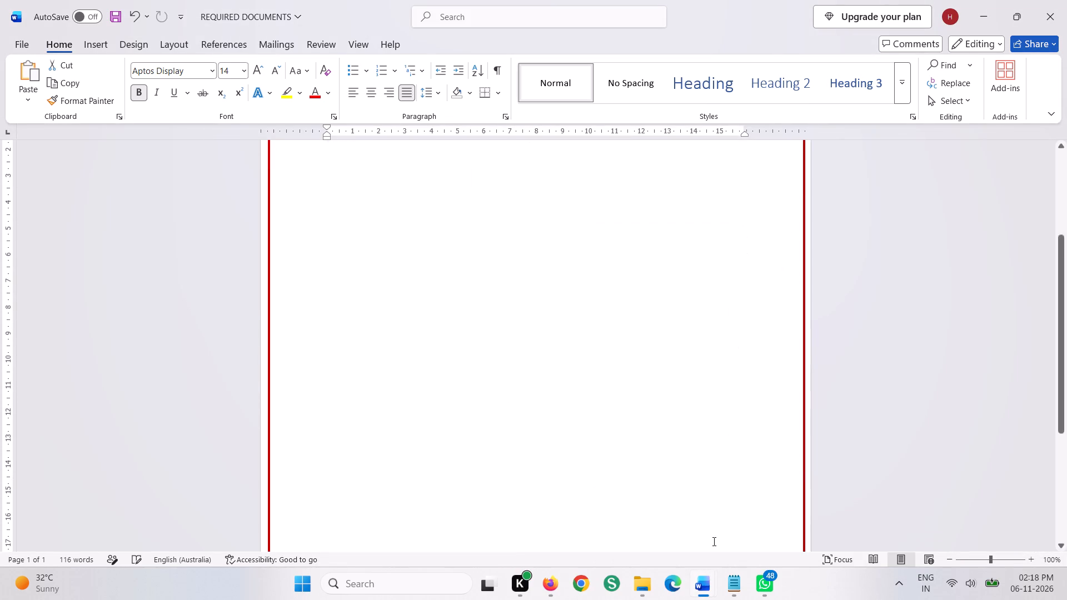
{"action": "key", "text": "BackSpace"}
{"action": "key", "text": "minus"}
{"action": "key", "text": "ctrl+v"}
{"action": "key", "text": "Return"}
{"action": "type", "text": "2."}
Complete item 2 of the required documents list with "Bidder financial standing" copied from the bid's Generic clause, and start item 3.
{"action": "key", "text": "alt+Tab"}
{"action": "scroll", "coordinate": [690, 503], "scroll_direction": "up", "scroll_amount": 4}
{"action": "scroll", "coordinate": [661, 409], "scroll_direction": "down", "scroll_amount": 13}
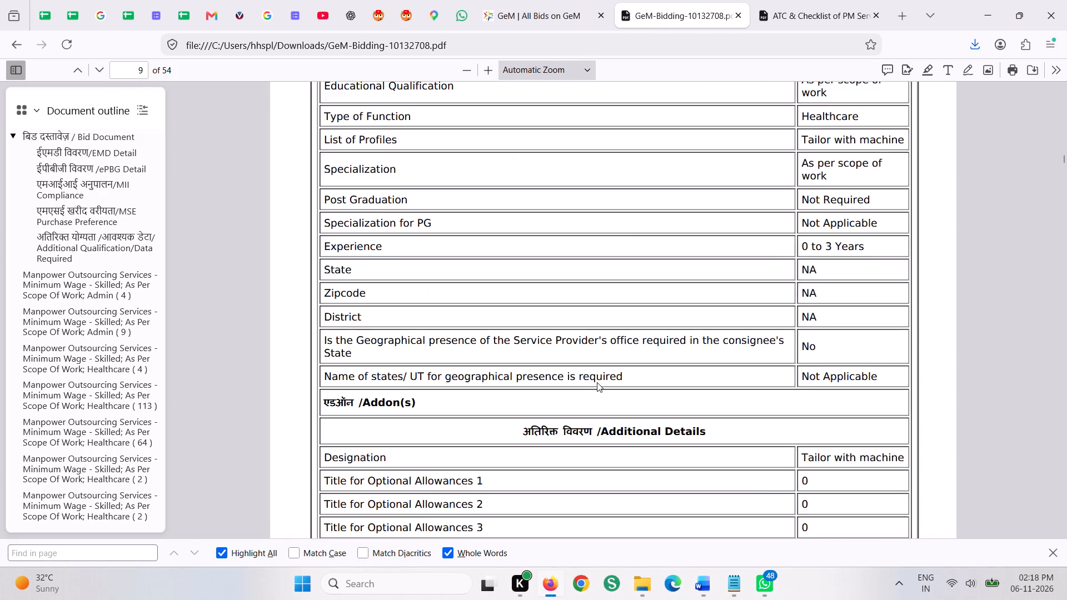
{"action": "scroll", "coordinate": [590, 383], "scroll_direction": "down", "scroll_amount": 3}
{"action": "scroll", "coordinate": [651, 338], "scroll_direction": "down", "scroll_amount": 11}
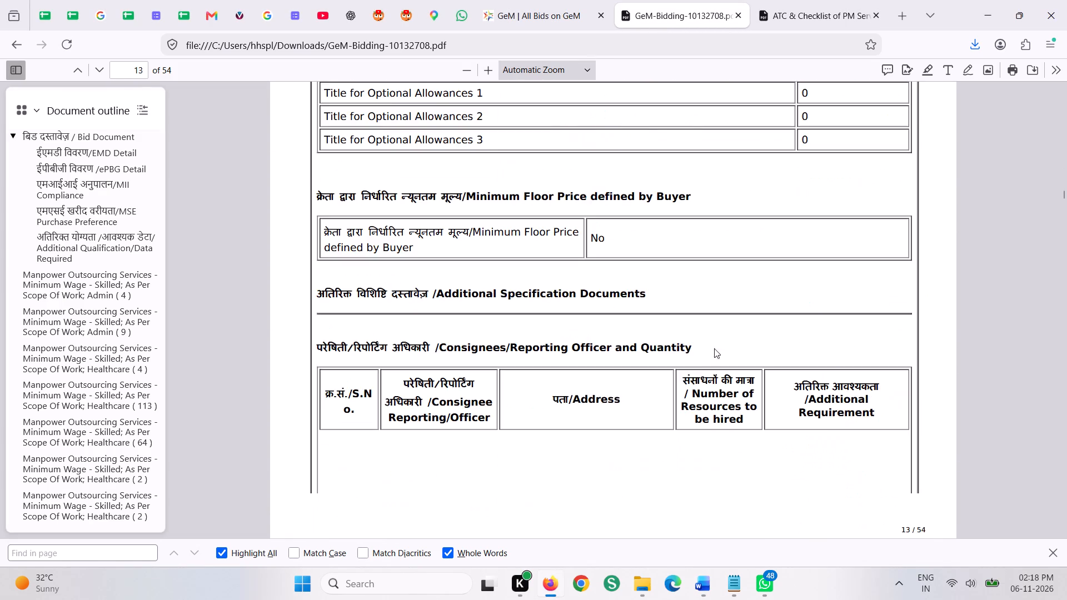
{"action": "scroll", "coordinate": [677, 346], "scroll_direction": "down", "scroll_amount": 19}
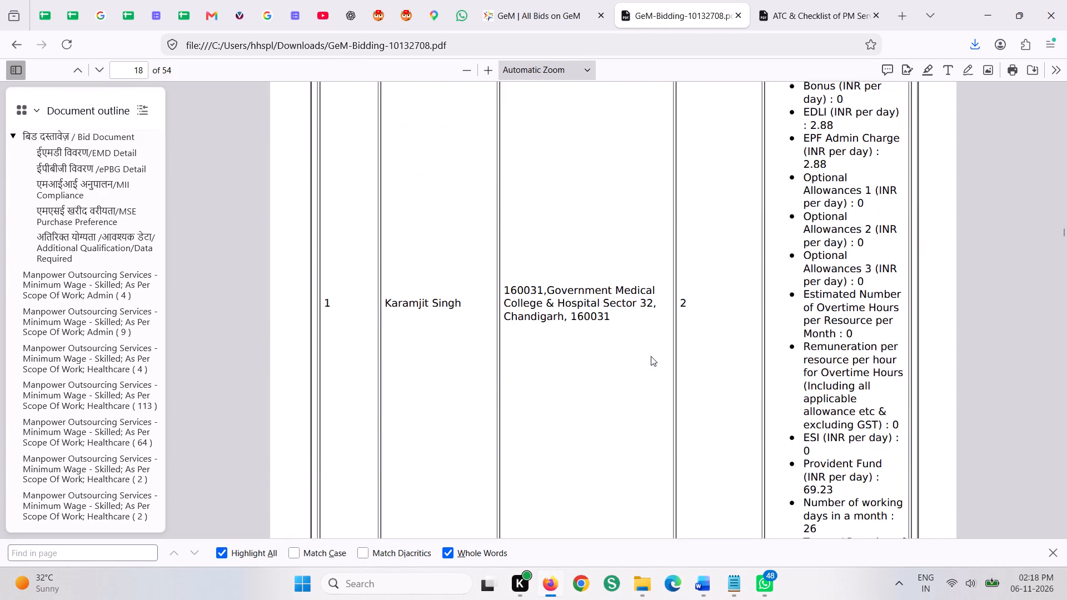
{"action": "scroll", "coordinate": [662, 356], "scroll_direction": "down", "scroll_amount": 11}
{"action": "scroll", "coordinate": [536, 359], "scroll_direction": "down", "scroll_amount": 9}
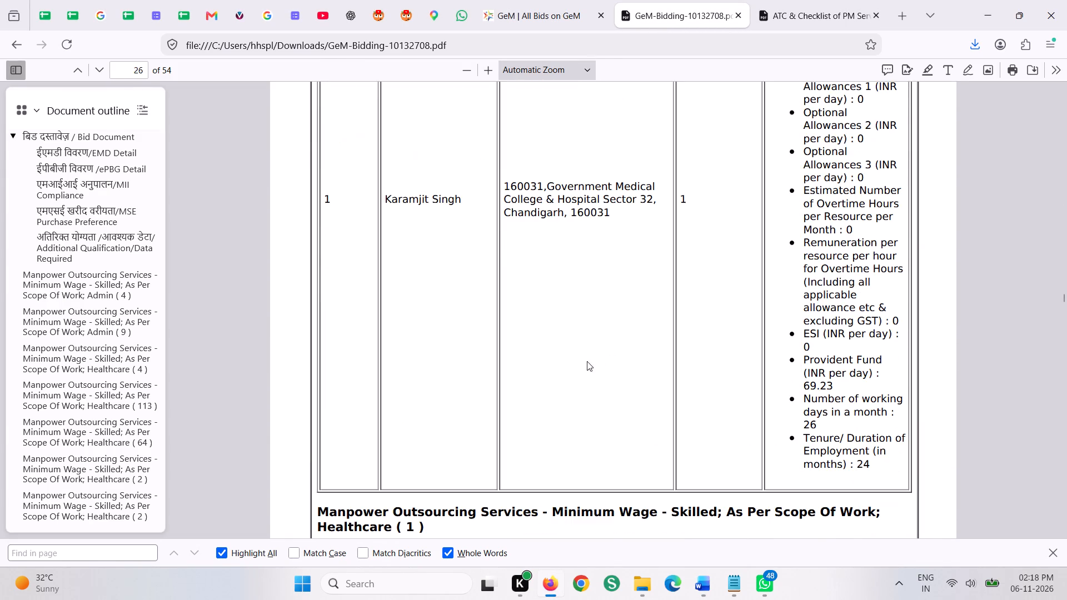
{"action": "scroll", "coordinate": [586, 363], "scroll_direction": "down", "scroll_amount": 12}
{"action": "scroll", "coordinate": [559, 362], "scroll_direction": "down", "scroll_amount": 17}
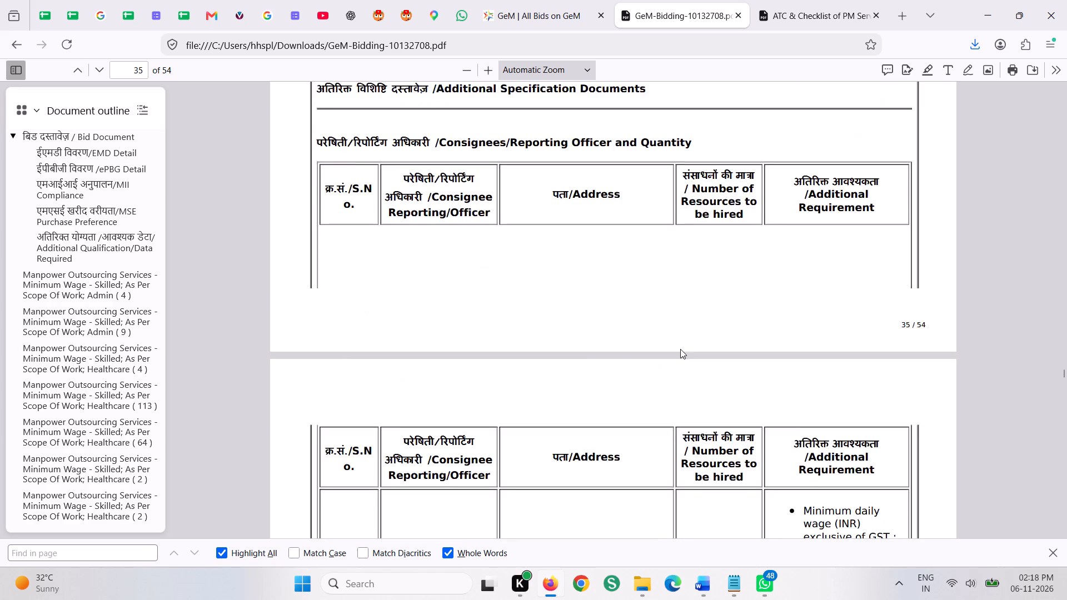
{"action": "scroll", "coordinate": [680, 349], "scroll_direction": "down", "scroll_amount": 6}
{"action": "scroll", "coordinate": [460, 359], "scroll_direction": "down", "scroll_amount": 12}
{"action": "scroll", "coordinate": [603, 367], "scroll_direction": "down", "scroll_amount": 10}
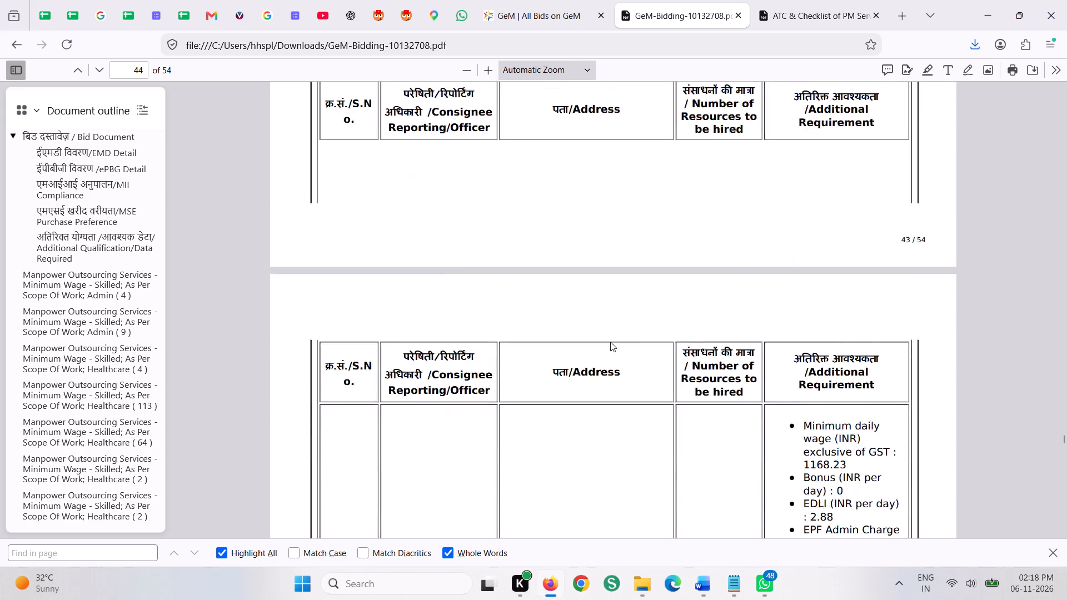
{"action": "scroll", "coordinate": [610, 342], "scroll_direction": "down", "scroll_amount": 2}
{"action": "scroll", "coordinate": [711, 328], "scroll_direction": "down", "scroll_amount": 20}
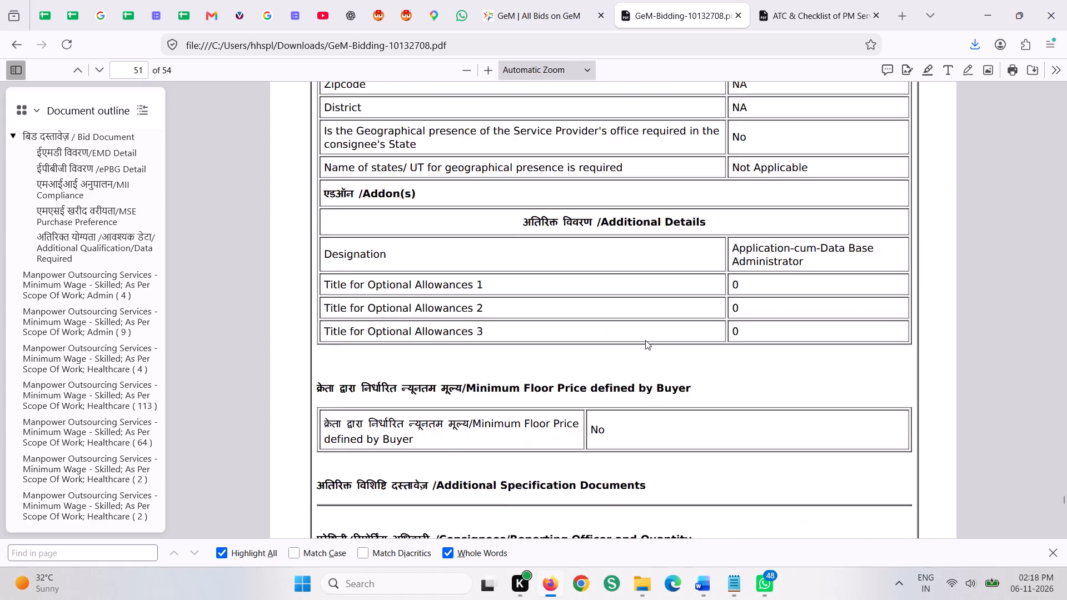
{"action": "scroll", "coordinate": [645, 340], "scroll_direction": "down", "scroll_amount": 3}
{"action": "left_click", "coordinate": [372, 268]}
{"action": "left_click_drag", "start_coordinate": [372, 268], "coordinate": [390, 269]}
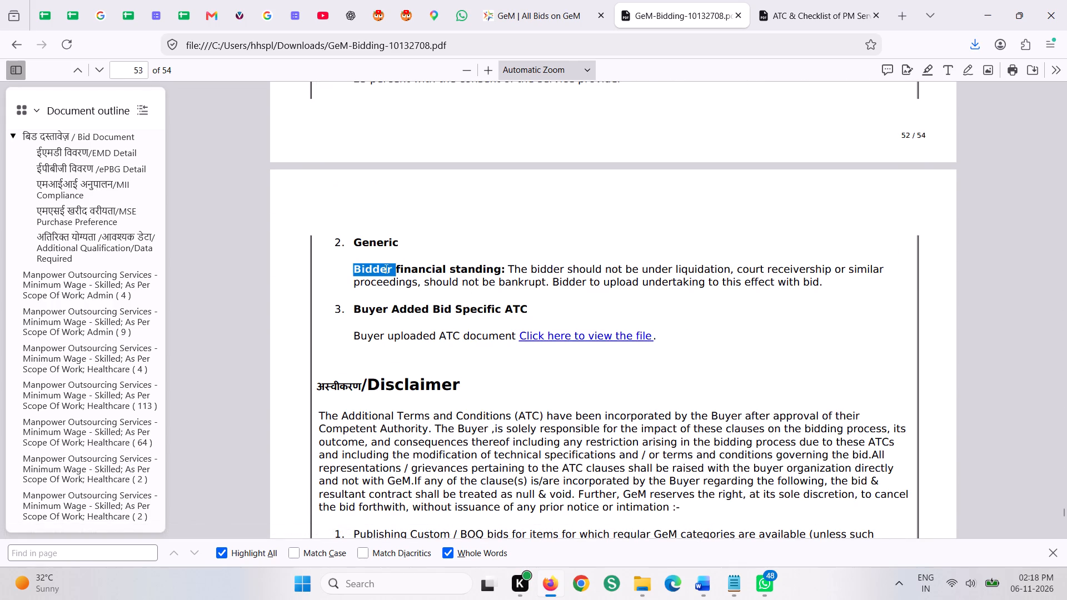
{"action": "left_click_drag", "start_coordinate": [390, 269], "coordinate": [473, 267]}
{"action": "key", "text": "ctrl+c"}
{"action": "key", "text": "ctrl+c"}
{"action": "key", "text": "ctrl+c"}
{"action": "key", "text": "alt+Tab"}
{"action": "key", "text": "ctrl+v"}
{"action": "key", "text": "Return"}
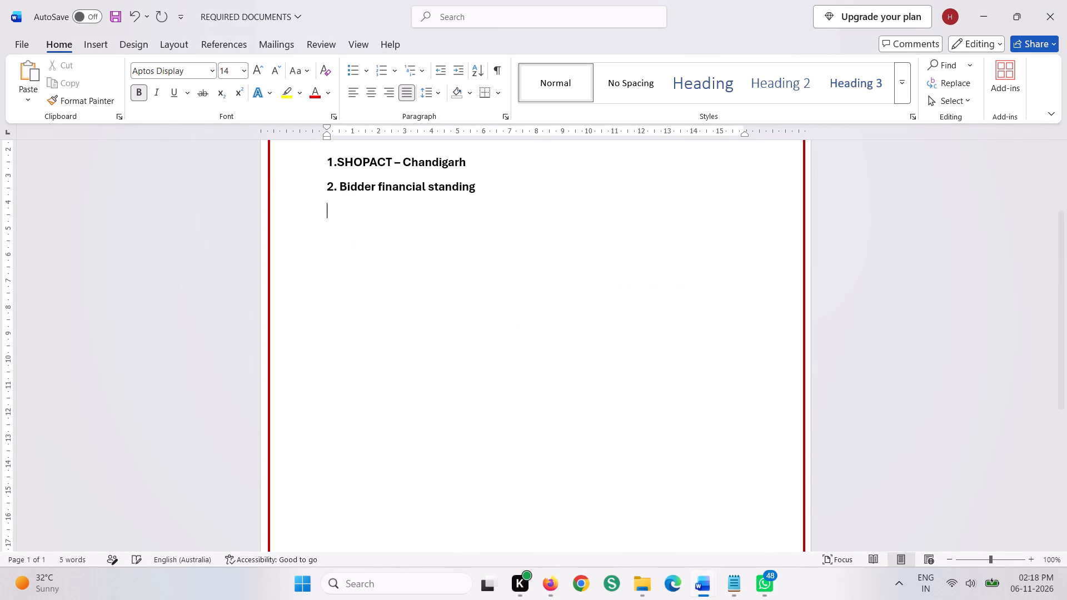
{"action": "type", "text": "3."}
Open the buyer uploaded ATC document linked in the bid, check it against the ATC copy already open, and return to the bid.
{"action": "key", "text": "alt+Tab"}
{"action": "scroll", "coordinate": [463, 352], "scroll_direction": "up", "scroll_amount": 1}
{"action": "scroll", "coordinate": [461, 381], "scroll_direction": "down", "scroll_amount": 2}
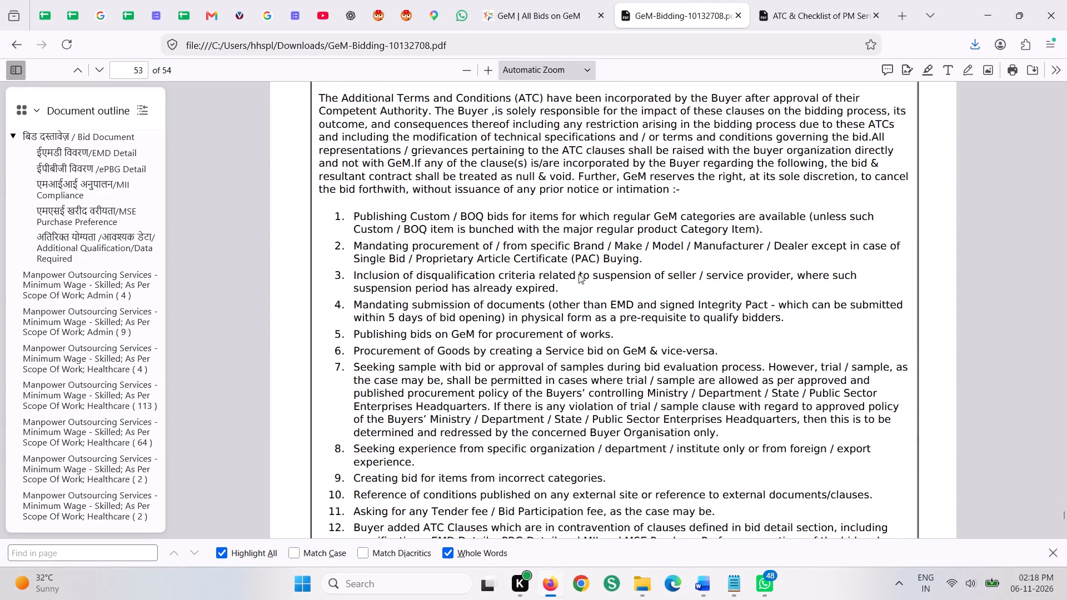
{"action": "scroll", "coordinate": [567, 214], "scroll_direction": "up", "scroll_amount": 1}
{"action": "left_click", "coordinate": [549, 336]}
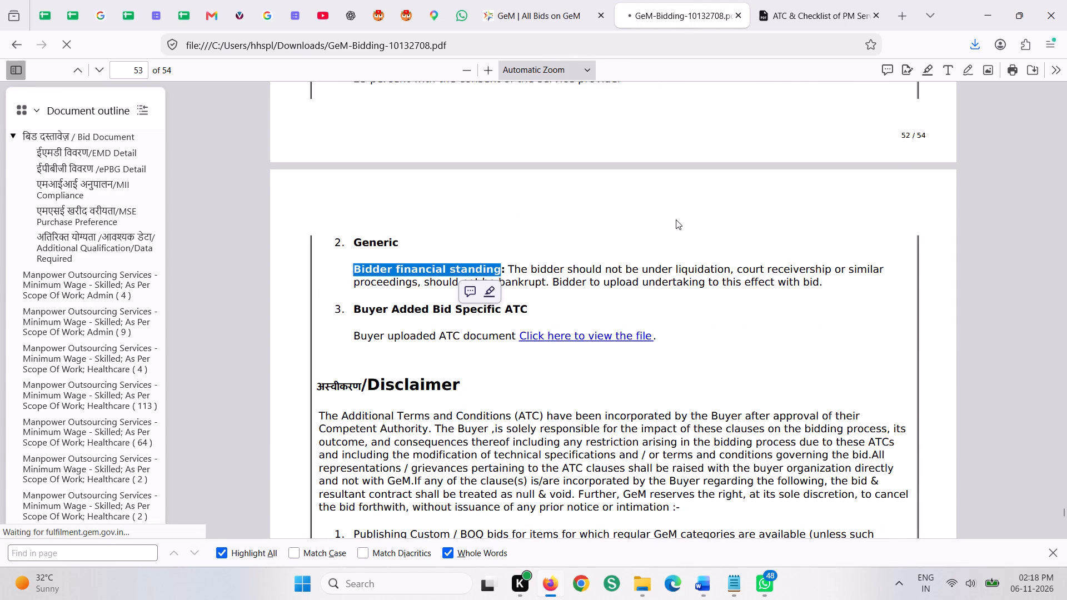
{"action": "left_click", "coordinate": [416, 210]}
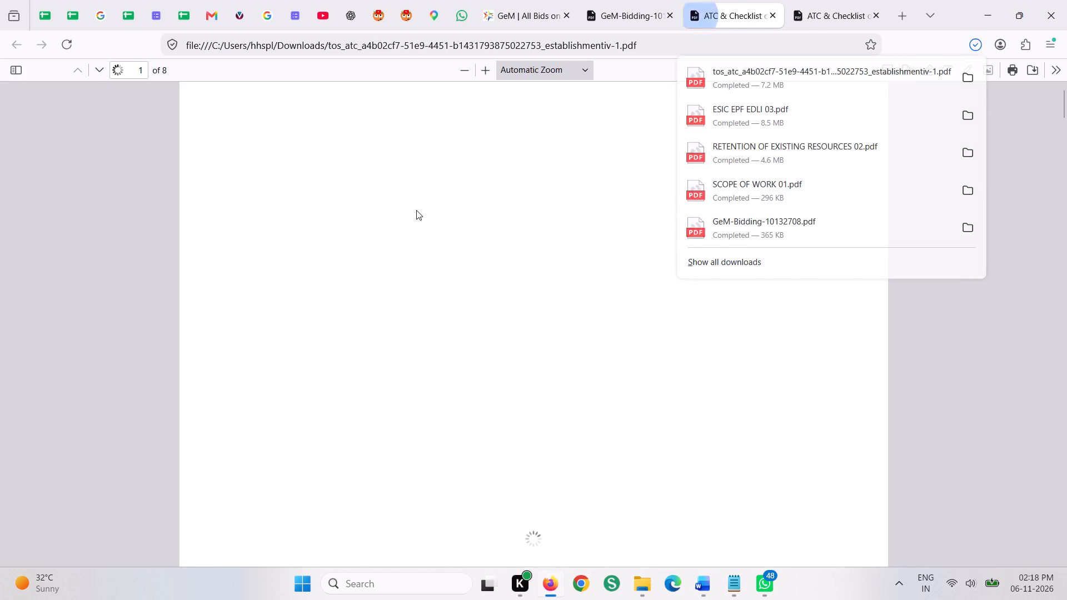
{"action": "scroll", "coordinate": [560, 209], "scroll_direction": "up", "scroll_amount": 2}
{"action": "left_click", "coordinate": [847, 0]}
{"action": "scroll", "coordinate": [723, 169], "scroll_direction": "up", "scroll_amount": 9}
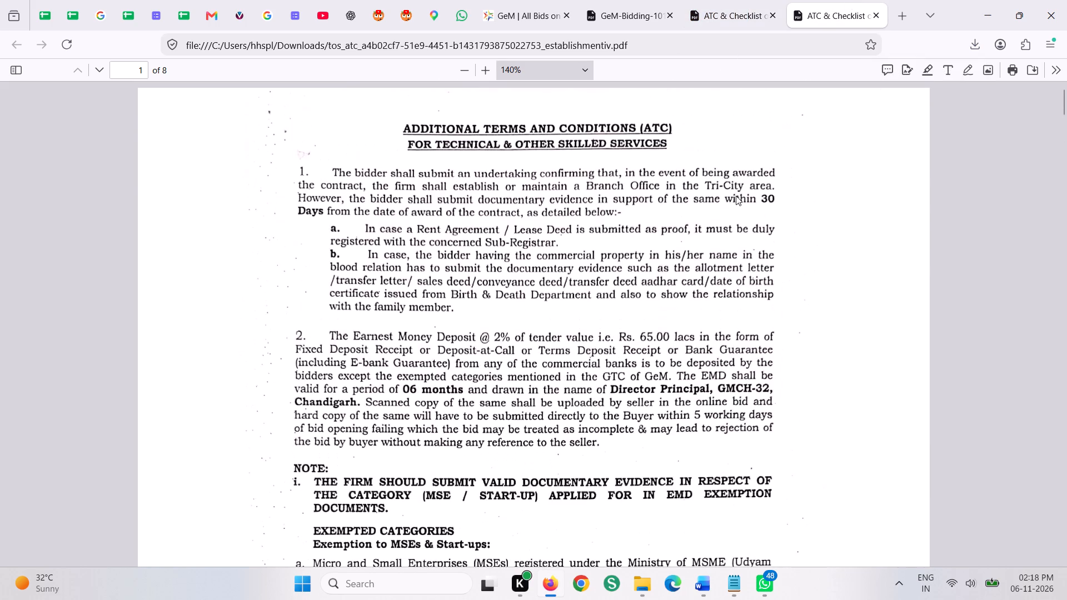
{"action": "scroll", "coordinate": [736, 196], "scroll_direction": "up", "scroll_amount": 6}
{"action": "left_click", "coordinate": [706, 0]}
{"action": "left_click", "coordinate": [632, 0]}
Fill in item 3 of the Word list as "Type of Bid- Two Packet Bid", copied from the bid details.
{"action": "scroll", "coordinate": [684, 252], "scroll_direction": "up", "scroll_amount": 8}
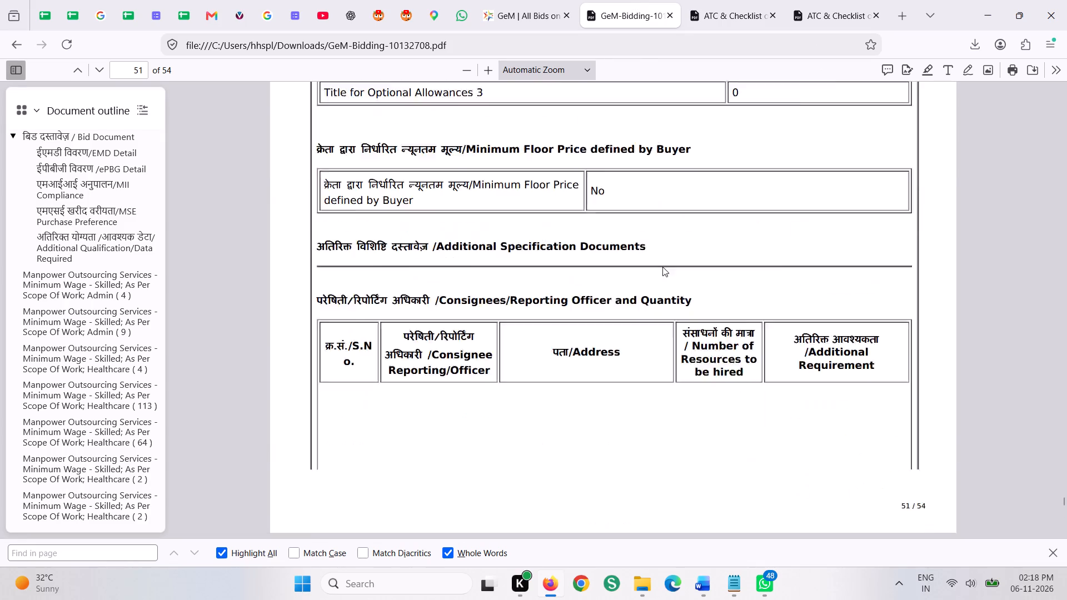
{"action": "scroll", "coordinate": [699, 253], "scroll_direction": "up", "scroll_amount": 20}
{"action": "scroll", "coordinate": [699, 253], "scroll_direction": "up", "scroll_amount": 5}
{"action": "scroll", "coordinate": [528, 286], "scroll_direction": "up", "scroll_amount": 8}
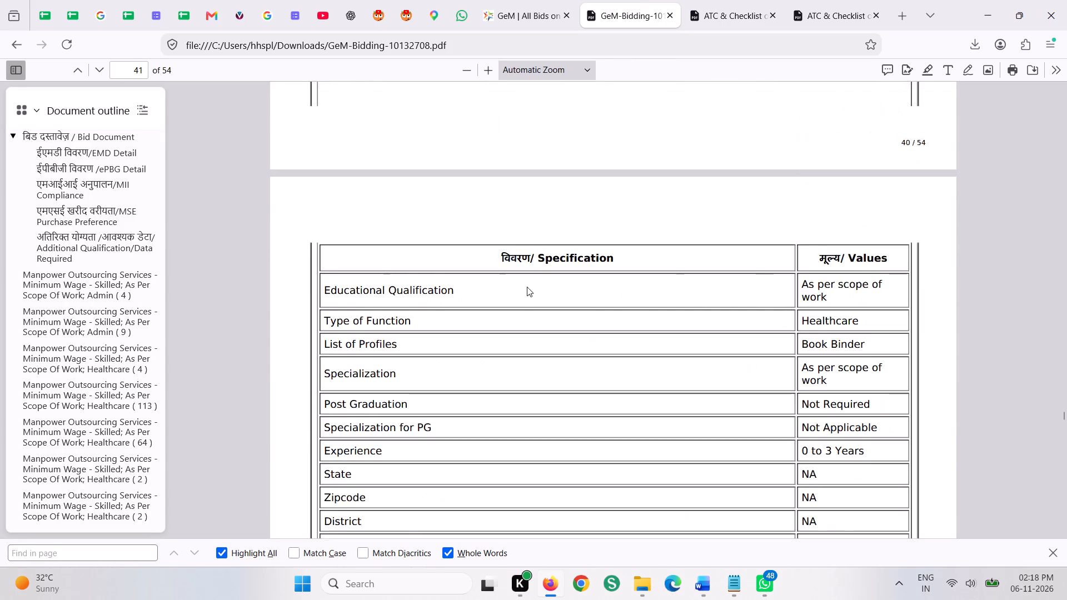
{"action": "scroll", "coordinate": [527, 287], "scroll_direction": "up", "scroll_amount": 20}
{"action": "scroll", "coordinate": [527, 287], "scroll_direction": "up", "scroll_amount": 16}
{"action": "scroll", "coordinate": [1066, 291], "scroll_direction": "down", "scroll_amount": 1}
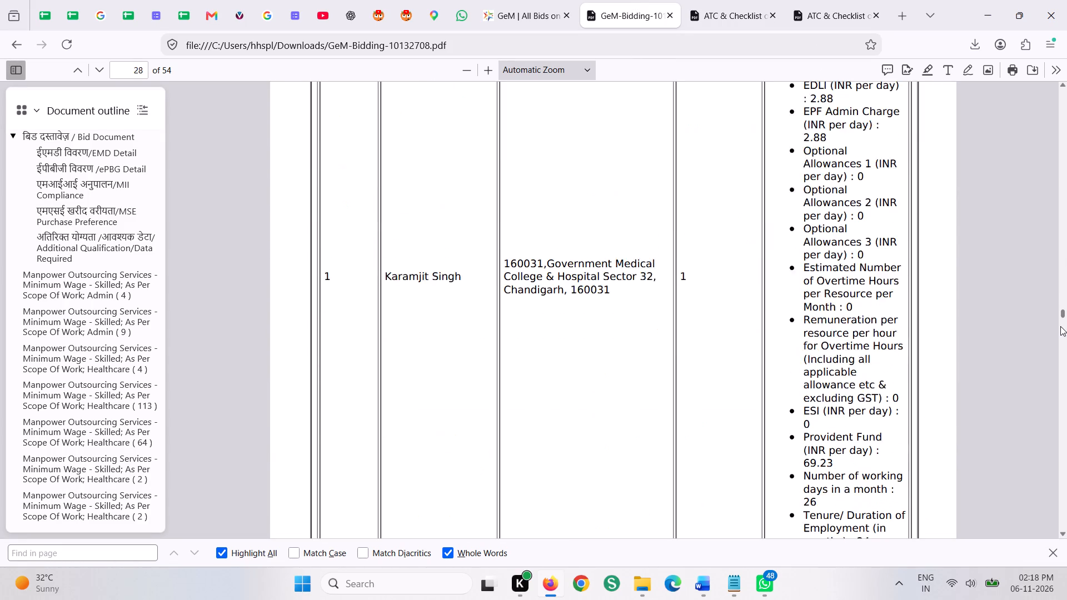
{"action": "left_click_drag", "start_coordinate": [1063, 316], "coordinate": [1066, 5]}
{"action": "scroll", "coordinate": [752, 304], "scroll_direction": "down", "scroll_amount": 5}
{"action": "scroll", "coordinate": [563, 305], "scroll_direction": "up", "scroll_amount": 1}
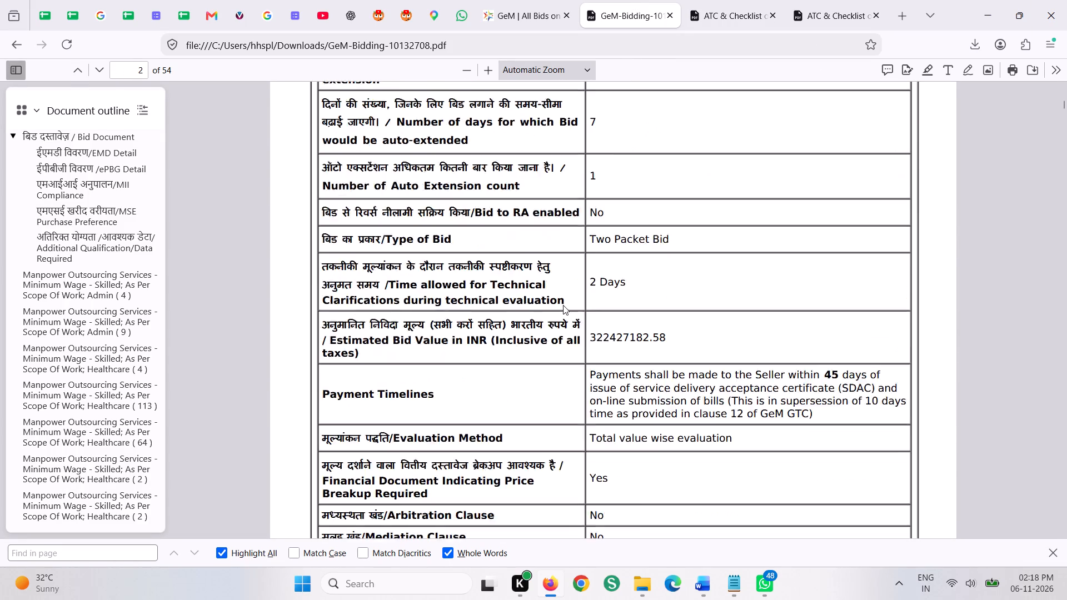
{"action": "key", "text": "alt+Tab"}
{"action": "scroll", "coordinate": [435, 333], "scroll_direction": "up", "scroll_amount": 1}
{"action": "key", "text": "alt+Tab"}
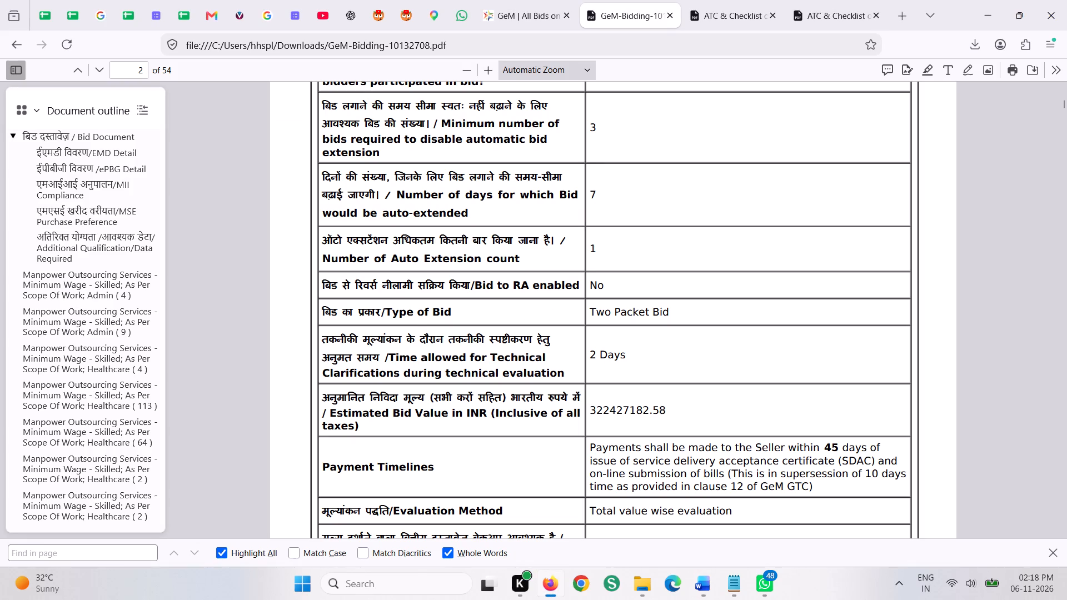
{"action": "left_click", "coordinate": [395, 311]}
{"action": "left_click_drag", "start_coordinate": [395, 311], "coordinate": [437, 311]}
{"action": "key", "text": "ctrl+c"}
{"action": "key", "text": "ctrl+c"}
{"action": "key", "text": "ctrl+c"}
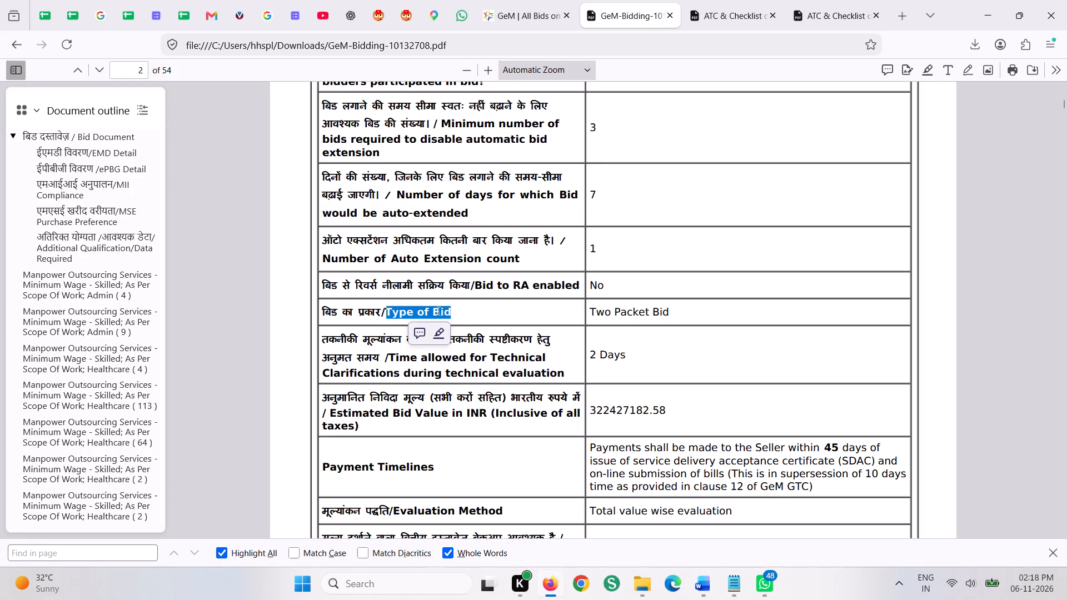
{"action": "key", "text": "alt+Tab"}
{"action": "key", "text": "ctrl+v"}
{"action": "key", "text": "minus"}
{"action": "key", "text": "Tab"}
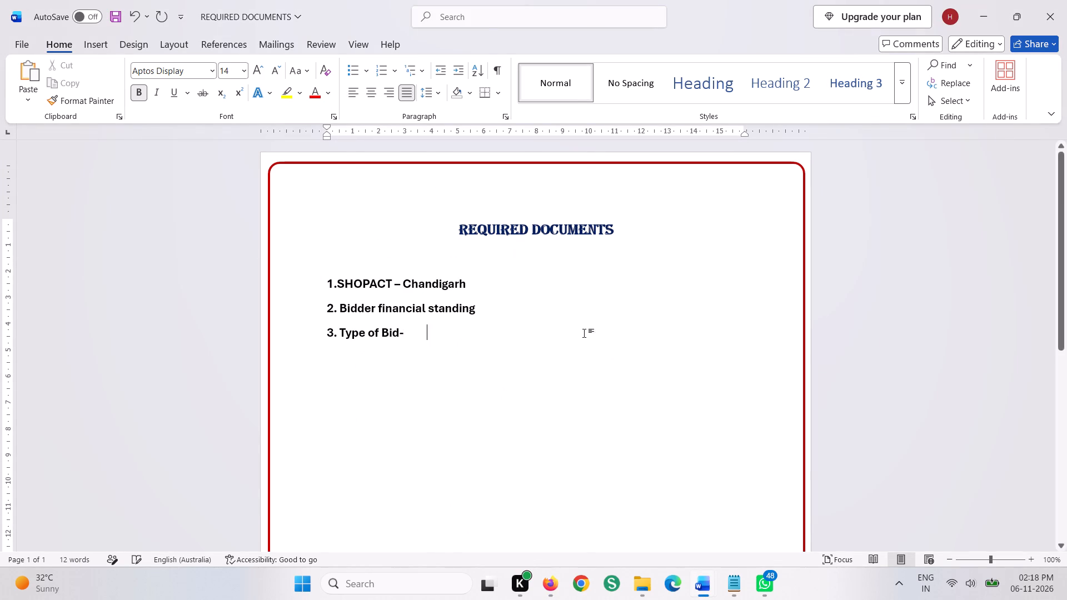
{"action": "key", "text": "alt+Tab"}
{"action": "triple_click", "coordinate": [635, 315]}
{"action": "key", "text": "ctrl+c"}
{"action": "key", "text": "alt+Tab"}
{"action": "key", "text": "BackSpace"}
{"action": "key", "text": "ctrl+v"}
{"action": "key", "text": "Return"}
Add item 4 to the Word list as "Estimated Bid Value- 322427182.58", copied from the bid details.
{"action": "type", "text": "4."}
{"action": "key", "text": "alt+Tab"}
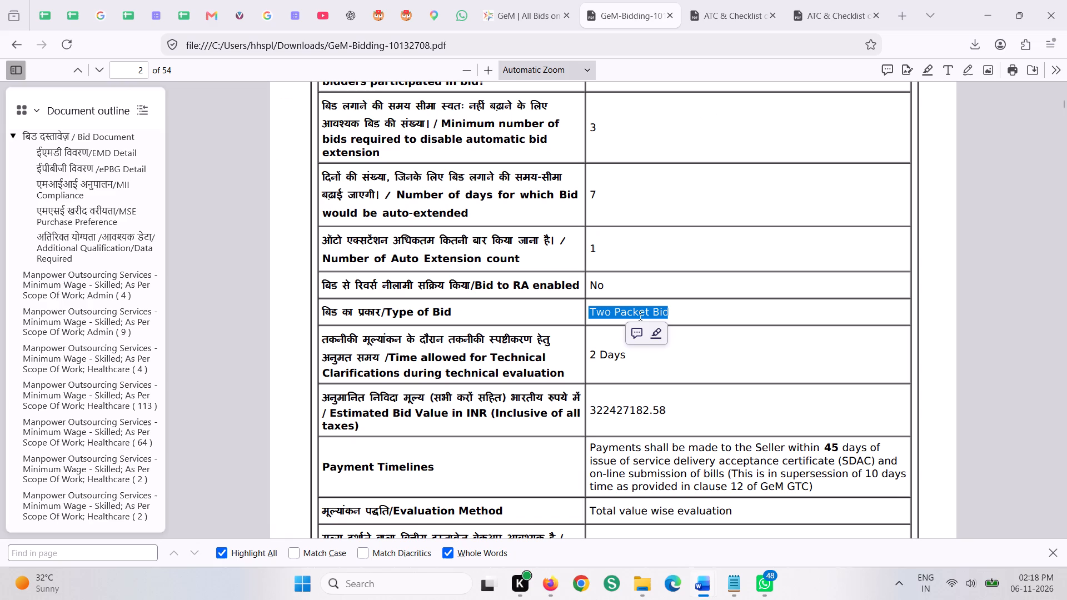
{"action": "left_click", "coordinate": [335, 414]}
{"action": "left_click_drag", "start_coordinate": [335, 414], "coordinate": [428, 414]}
{"action": "key", "text": "ctrl+c"}
{"action": "key", "text": "ctrl+c"}
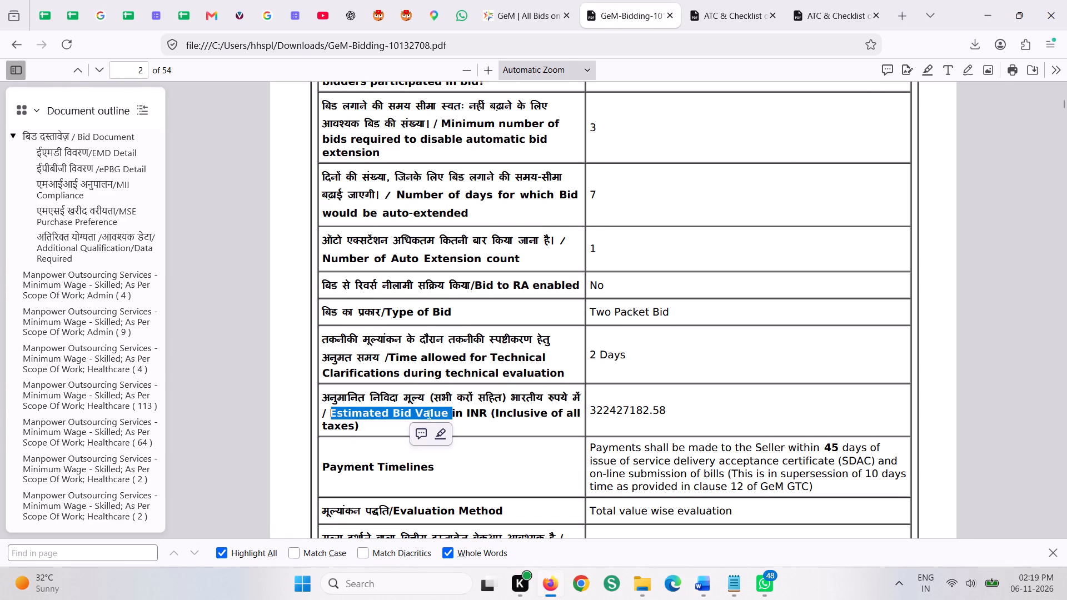
{"action": "key", "text": "alt+Tab"}
{"action": "key", "text": "ctrl+v"}
{"action": "key", "text": "minus"}
{"action": "key", "text": "alt+Tab"}
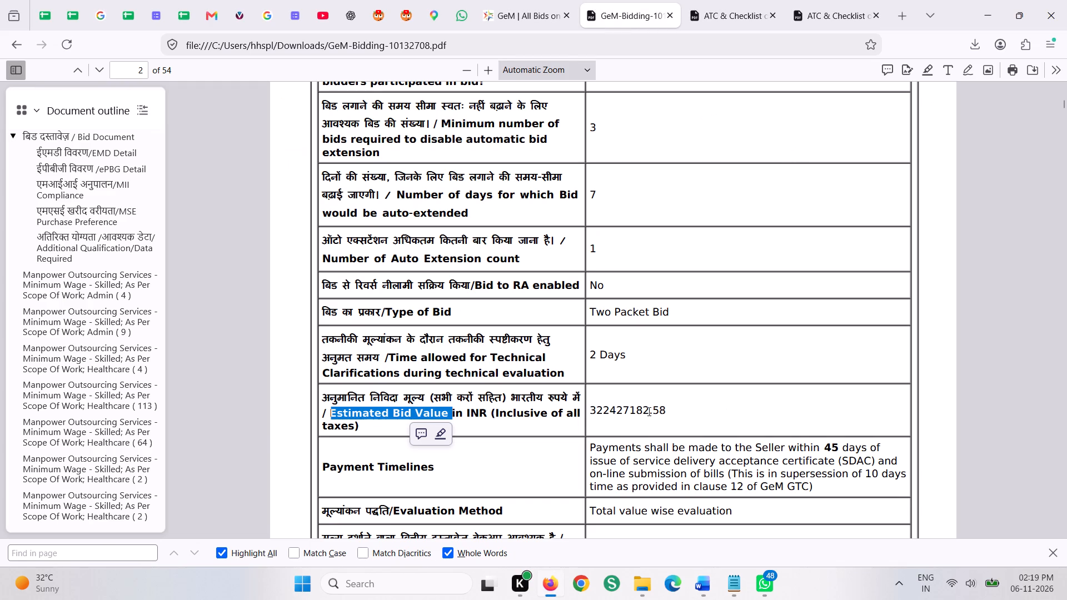
{"action": "triple_click", "coordinate": [650, 408]}
{"action": "key", "text": "ctrl+c"}
{"action": "left_click", "coordinate": [651, 407], "text": "ctrl"}
{"action": "key", "text": "ctrl+c"}
{"action": "key", "text": "ctrl+c"}
{"action": "key", "text": "alt+Tab"}
{"action": "key", "text": "ctrl+v"}
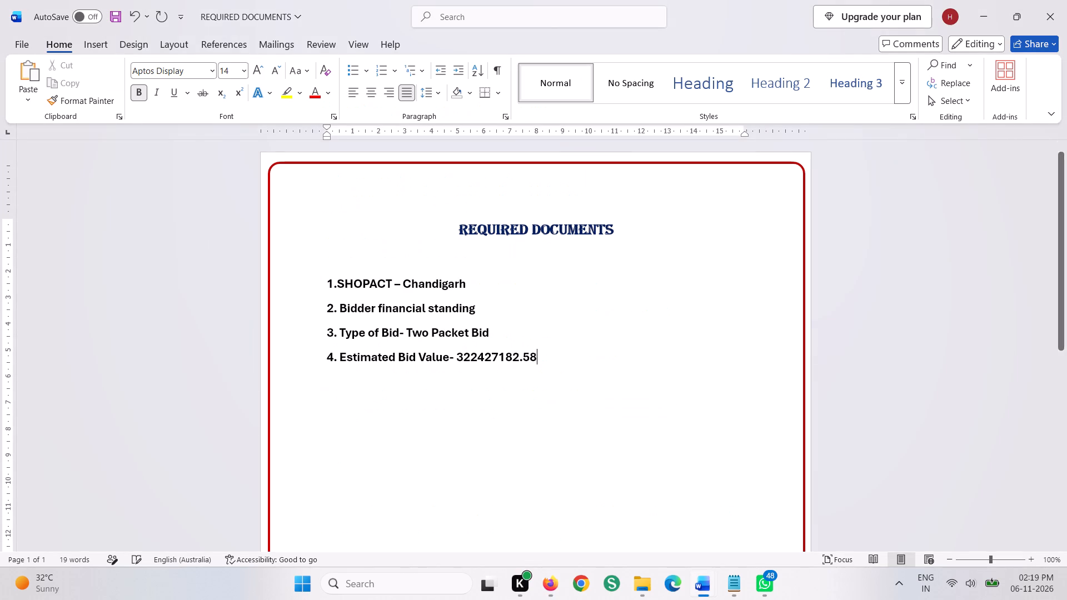
{"action": "key", "text": "Return"}
Add item 5 as "MSE Relaxation for Years of Experience and Turnover", copied from the bid details and joined onto one line.
{"action": "type", "text": "5."}
{"action": "key", "text": "alt+Tab"}
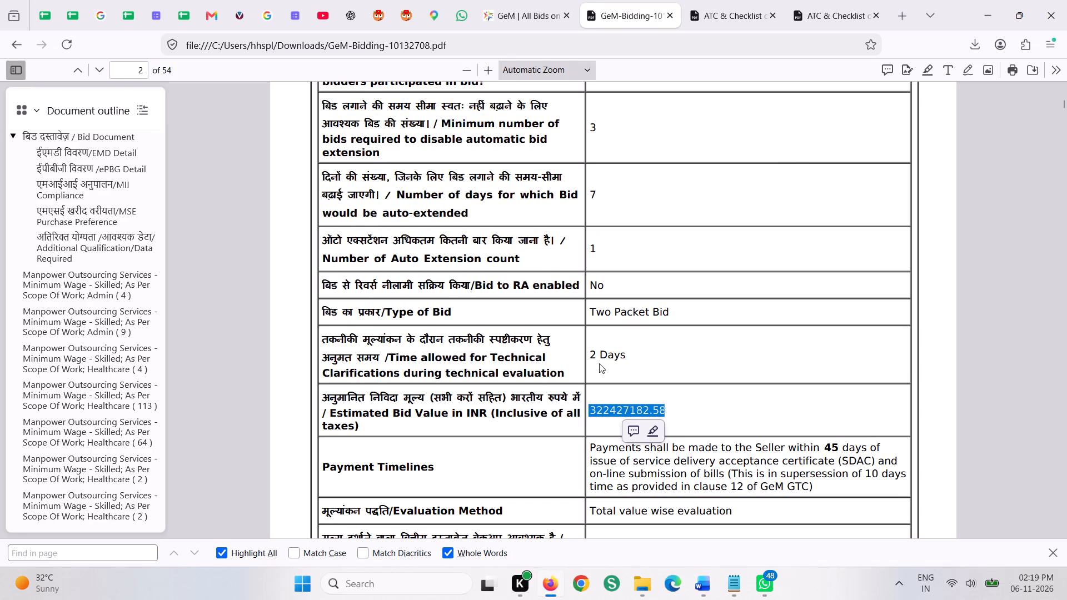
{"action": "scroll", "coordinate": [597, 363], "scroll_direction": "down", "scroll_amount": 1}
{"action": "scroll", "coordinate": [597, 363], "scroll_direction": "up", "scroll_amount": 3}
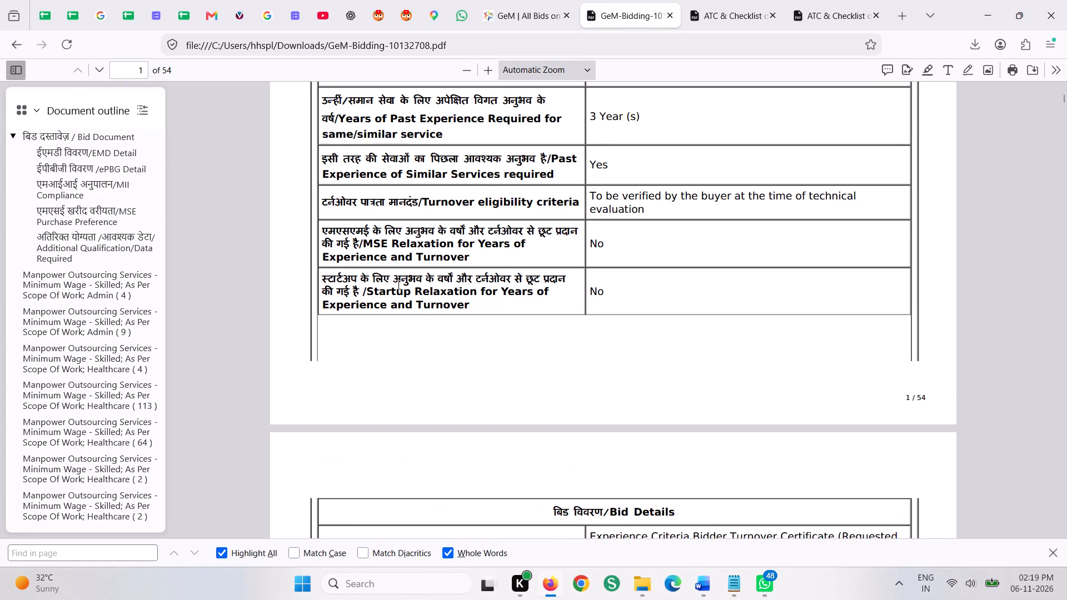
{"action": "left_click", "coordinate": [375, 243]}
{"action": "left_click_drag", "start_coordinate": [375, 243], "coordinate": [470, 256]}
{"action": "key", "text": "ctrl+c"}
{"action": "key", "text": "ctrl+c"}
{"action": "key", "text": "alt+Tab"}
{"action": "key", "text": "ctrl+v"}
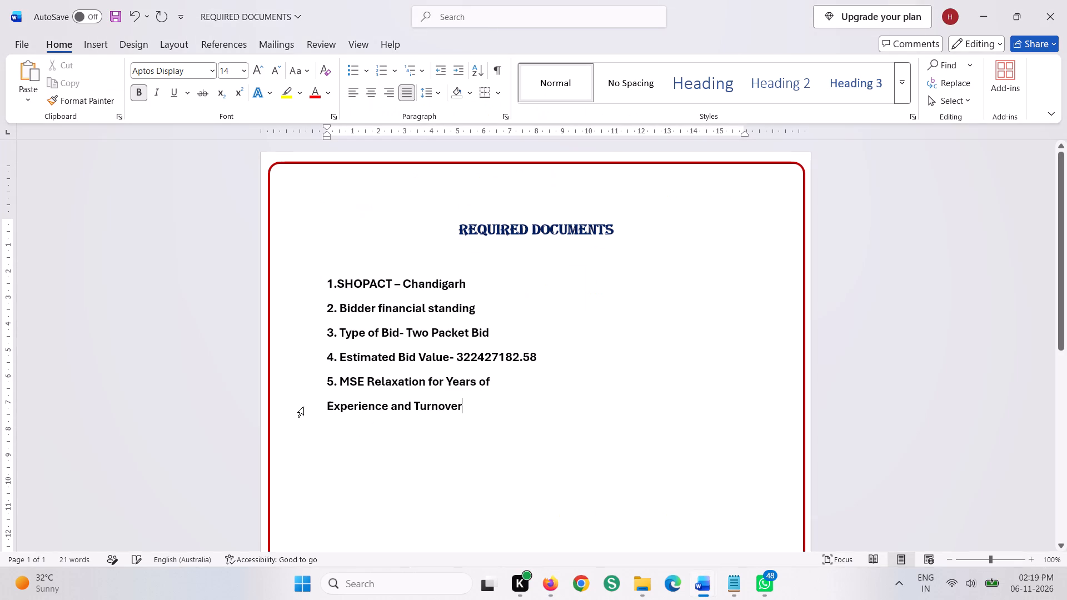
{"action": "left_click", "coordinate": [327, 404]}
{"action": "key", "text": "BackSpace"}
{"action": "key", "text": "space"}
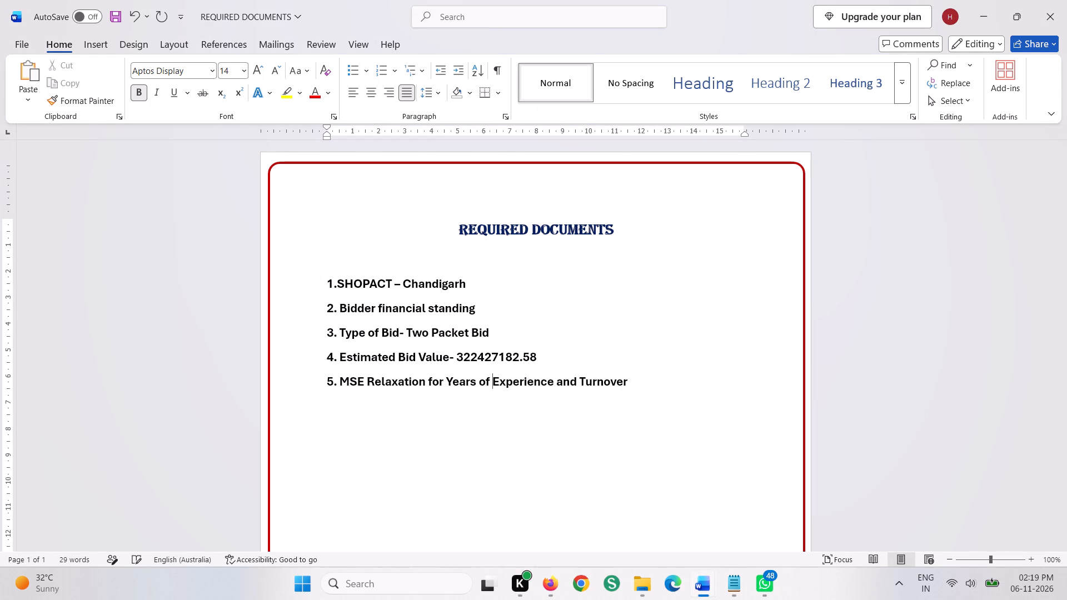
Extend item 5 by inserting "& Startup" after MSE, with Startup copied from the bid, and appending "- NO".
{"action": "key", "text": "alt+Tab"}
{"action": "double_click", "coordinate": [400, 287]}
{"action": "key", "text": "ctrl+c"}
{"action": "key", "text": "ctrl+c"}
{"action": "key", "text": "alt+Tab"}
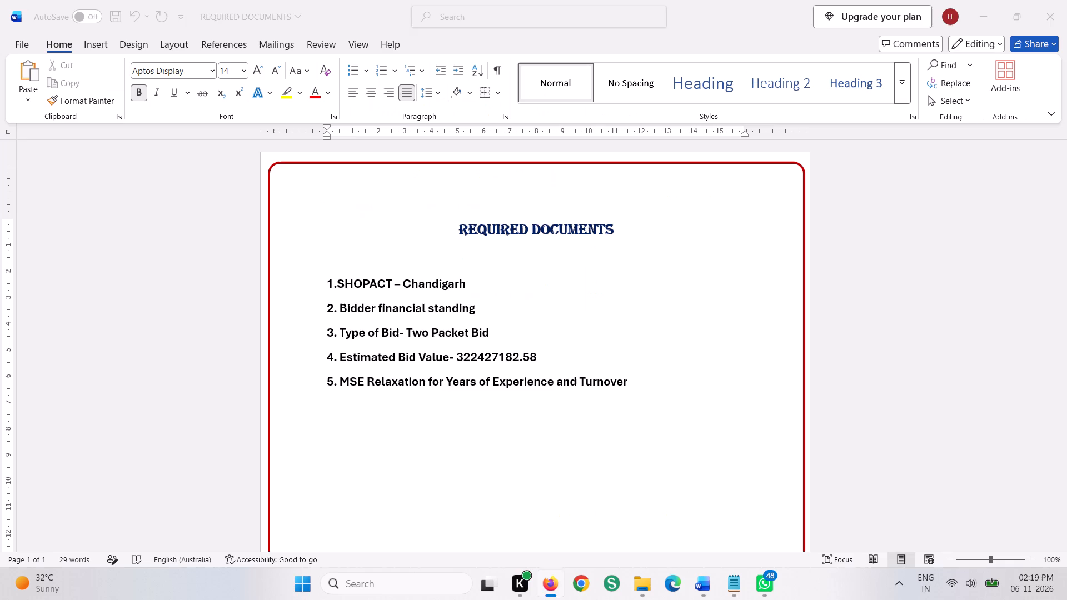
{"action": "left_click", "coordinate": [365, 382]}
{"action": "type", "text": "&"}
{"action": "key", "text": "space"}
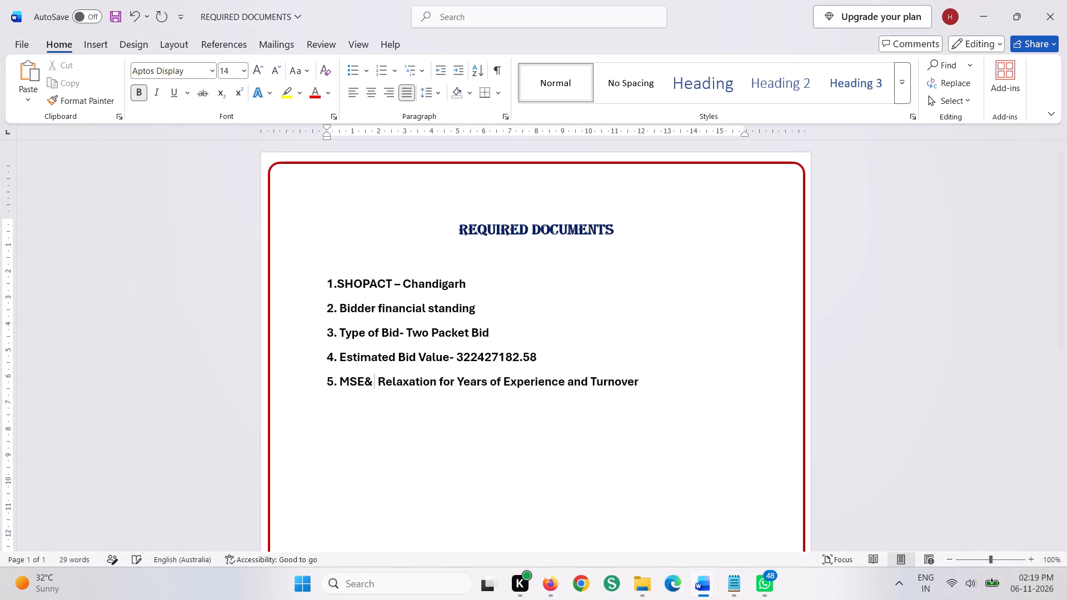
{"action": "key", "text": "ctrl+v"}
{"action": "left_click", "coordinate": [727, 392]}
{"action": "type", "text": "- NO"}
{"action": "key", "text": "space"}
Add item 6 to the Word list with "Turnover" copied from the bid, followed by "1300 LAKH FOR 3 YEARS".
{"action": "key", "text": "alt+Tab"}
{"action": "scroll", "coordinate": [485, 217], "scroll_direction": "up", "scroll_amount": 1}
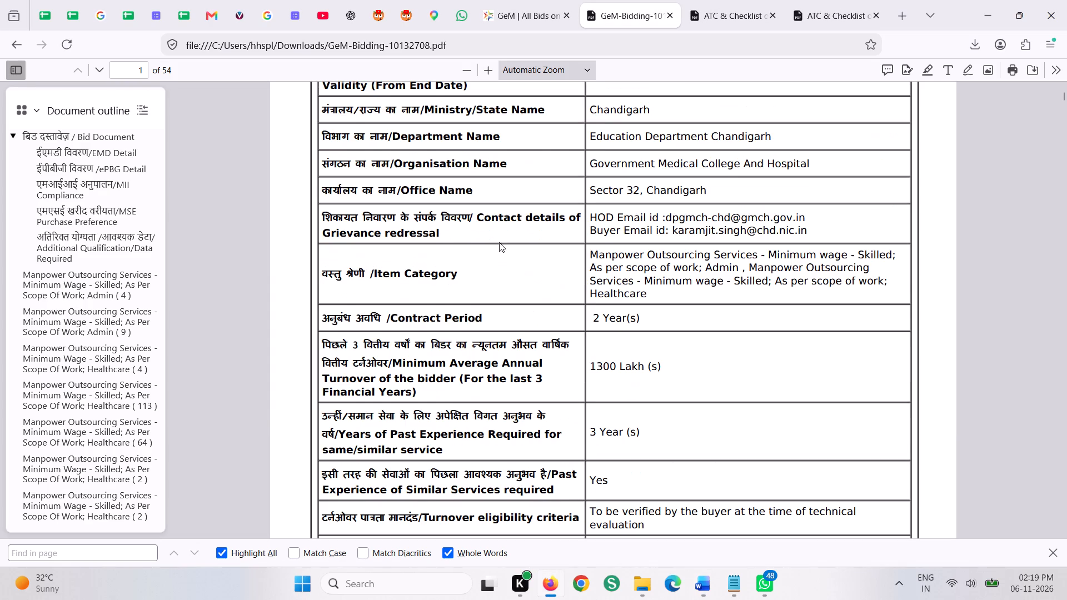
{"action": "double_click", "coordinate": [348, 376]}
{"action": "key", "text": "ctrl+c"}
{"action": "key", "text": "alt+Tab"}
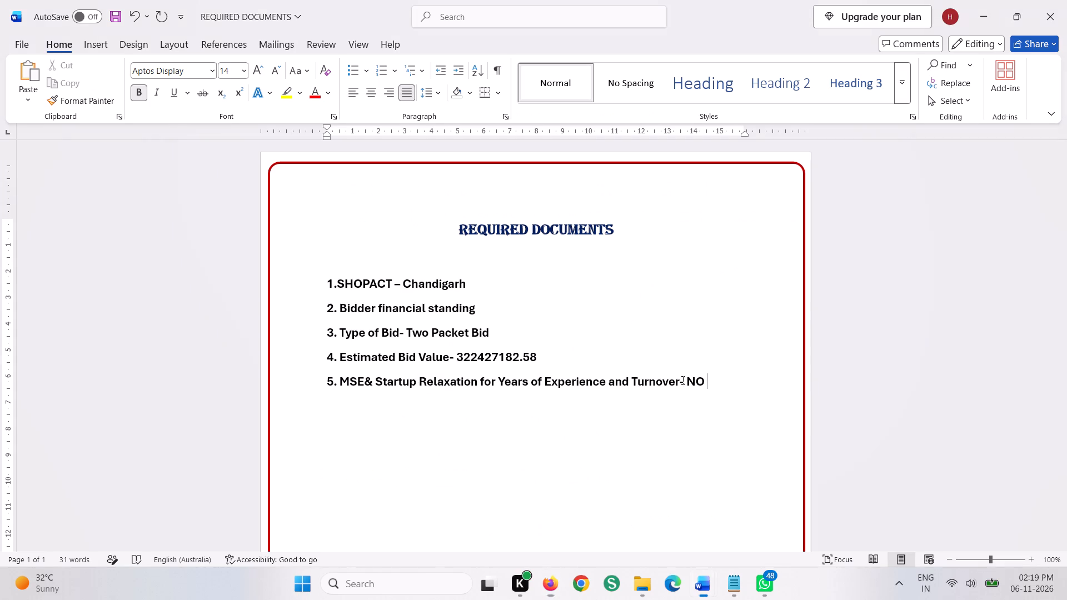
{"action": "key", "text": "Return"}
{"action": "type", "text": "6."}
{"action": "key", "text": "ctrl+v"}
{"action": "key", "text": "minus"}
{"action": "type", "text": "1300 LAKH FOR 3 YEARS"}
{"action": "key", "text": "space"}
Review the bid document through Additional Qualification/Data Required, including the Scope of work & Job description attachment 1793874685.pdf.
{"action": "key", "text": "alt+Tab"}
{"action": "scroll", "coordinate": [665, 301], "scroll_direction": "down", "scroll_amount": 4}
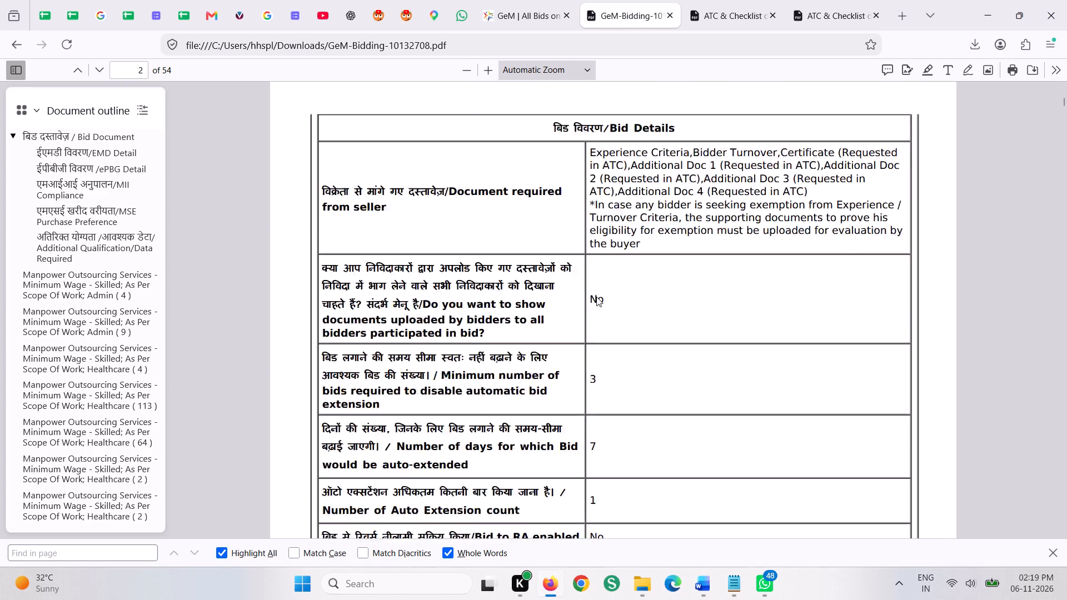
{"action": "scroll", "coordinate": [591, 295], "scroll_direction": "down", "scroll_amount": 4}
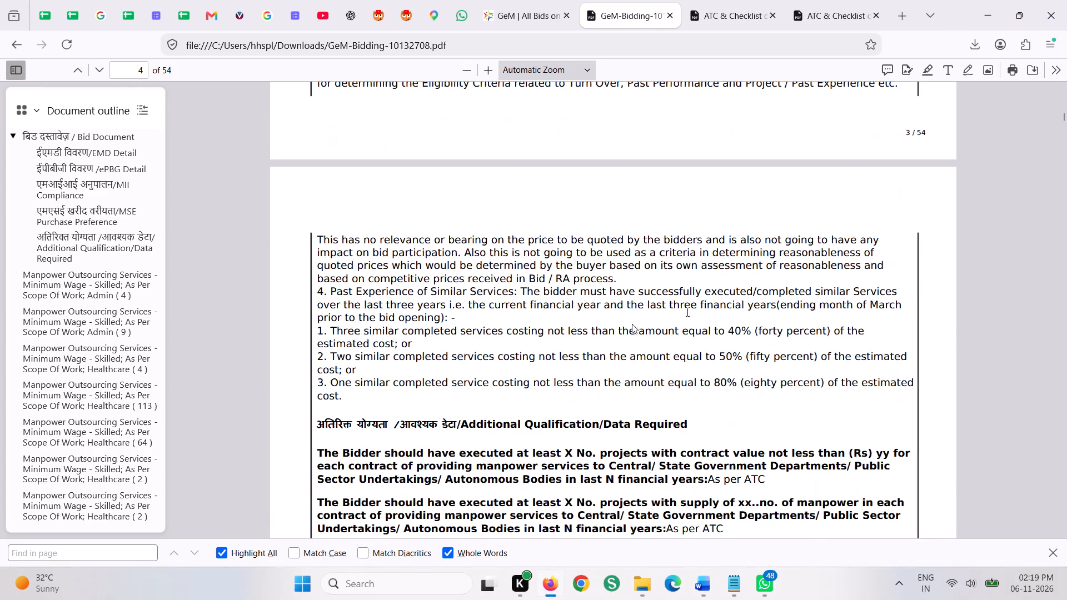
{"action": "scroll", "coordinate": [607, 375], "scroll_direction": "down", "scroll_amount": 1}
{"action": "left_click", "coordinate": [568, 232]}
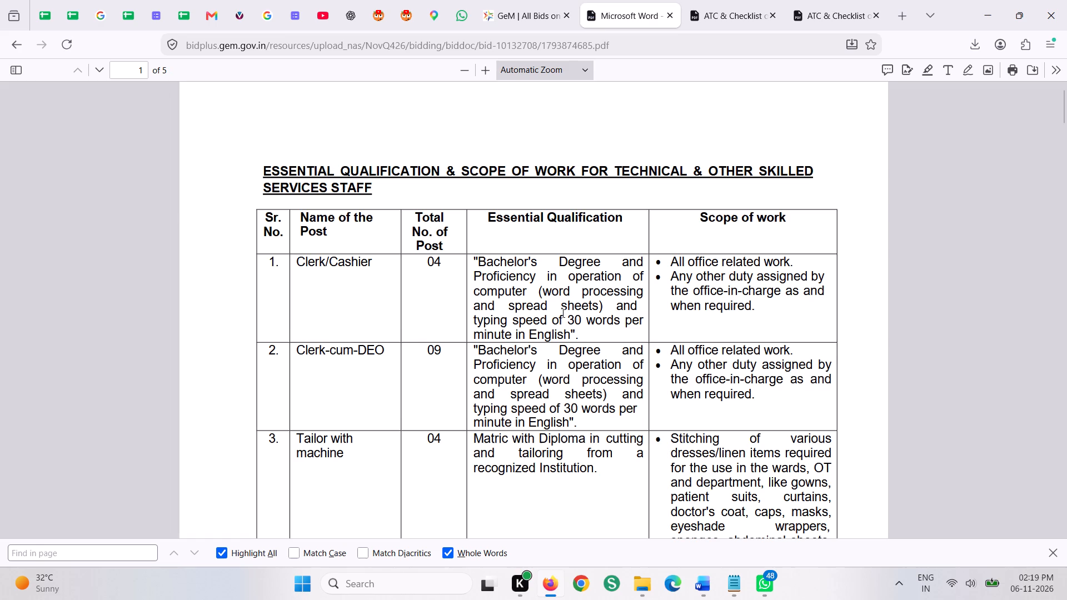
{"action": "scroll", "coordinate": [481, 354], "scroll_direction": "up", "scroll_amount": 3}
{"action": "scroll", "coordinate": [499, 349], "scroll_direction": "down", "scroll_amount": 15}
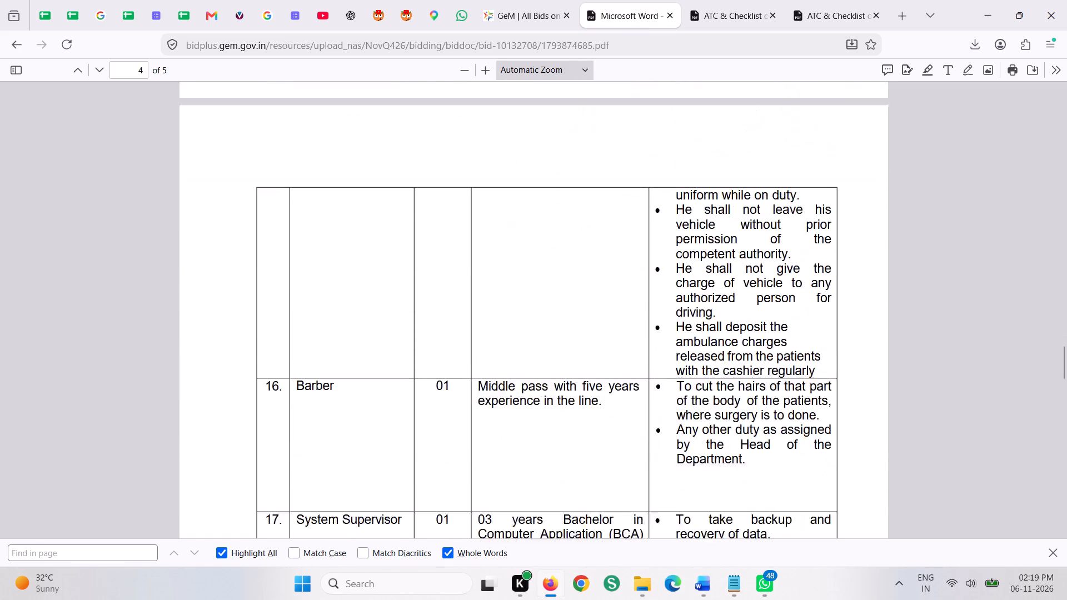
{"action": "scroll", "coordinate": [537, 343], "scroll_direction": "down", "scroll_amount": 12}
{"action": "left_click", "coordinate": [6, 51]}
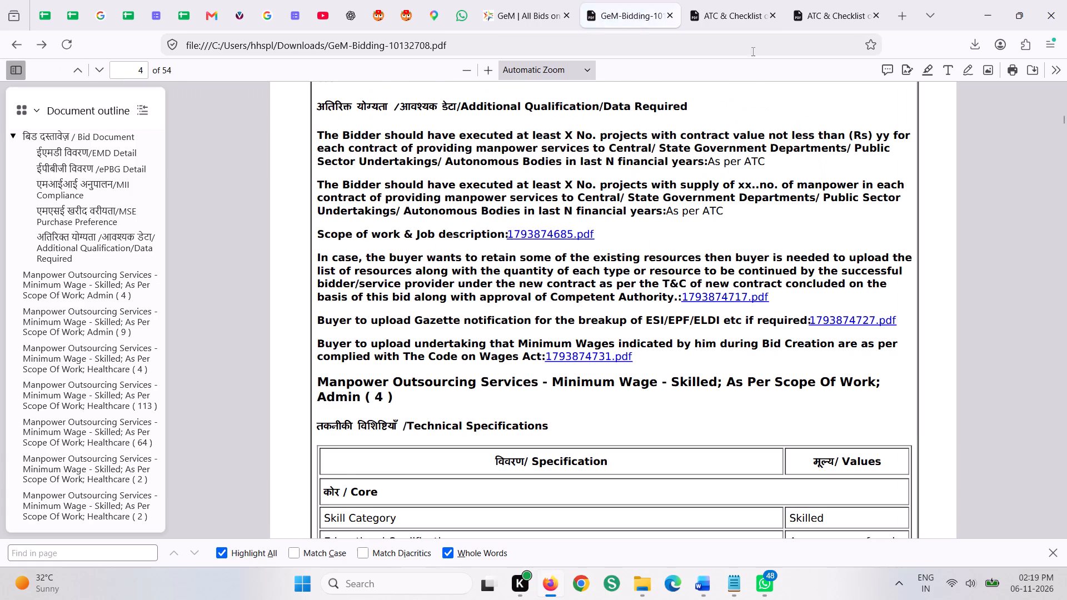
Close the duplicate copy of the ATC & Checklist document, keeping one copy and the bid document open.
{"action": "left_click", "coordinate": [736, 0]}
{"action": "left_click", "coordinate": [840, 4]}
{"action": "left_click", "coordinate": [876, 11]}
{"action": "left_click", "coordinate": [541, 0]}
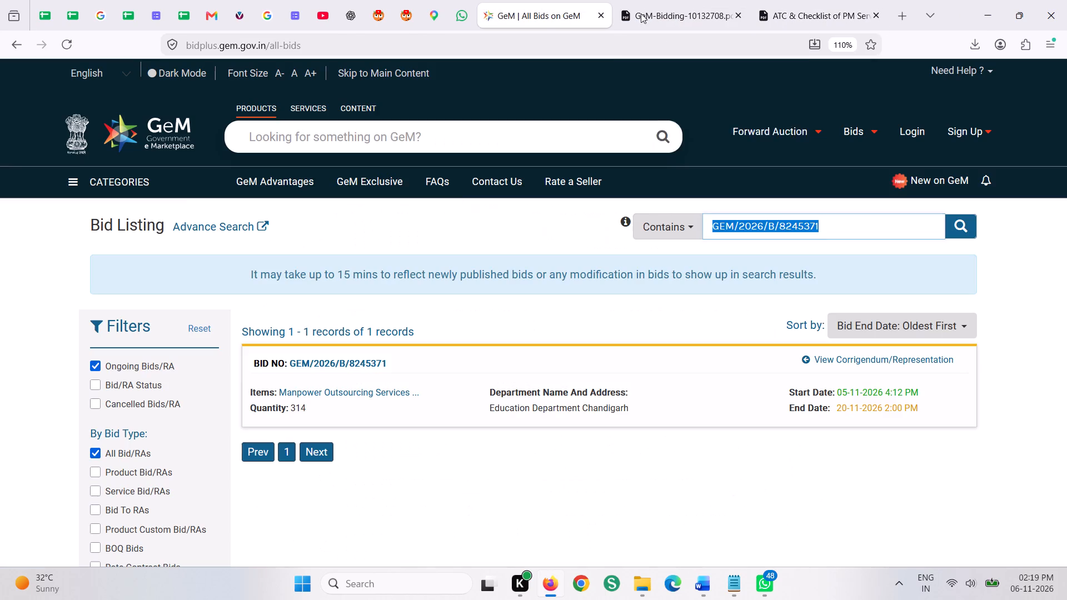
{"action": "left_click", "coordinate": [690, 0]}
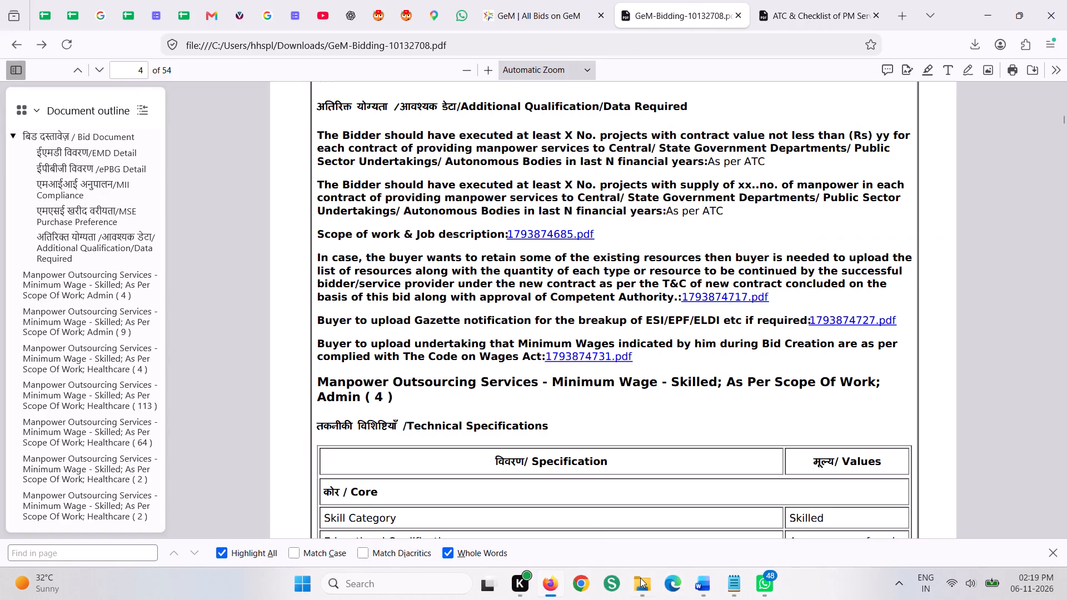
{"action": "left_click", "coordinate": [640, 578]}
{"action": "left_click", "coordinate": [640, 578]}
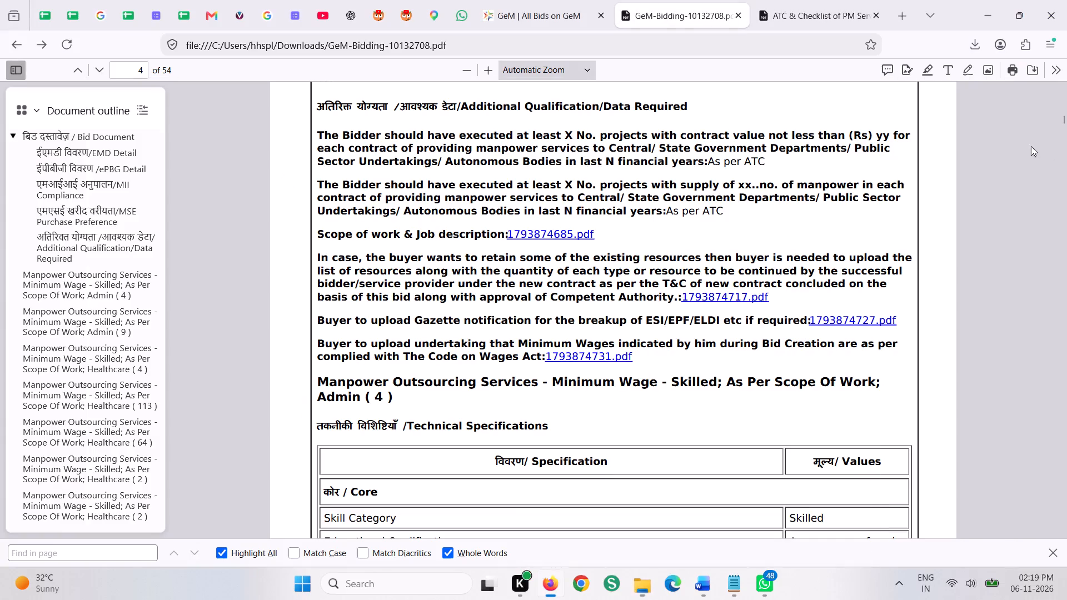
Save the ATC & Checklist PDF as "BUYER ADDED ATC 04" in the GEM2026B8245371 folder.
{"action": "left_click", "coordinate": [825, 0]}
{"action": "left_click", "coordinate": [1028, 71]}
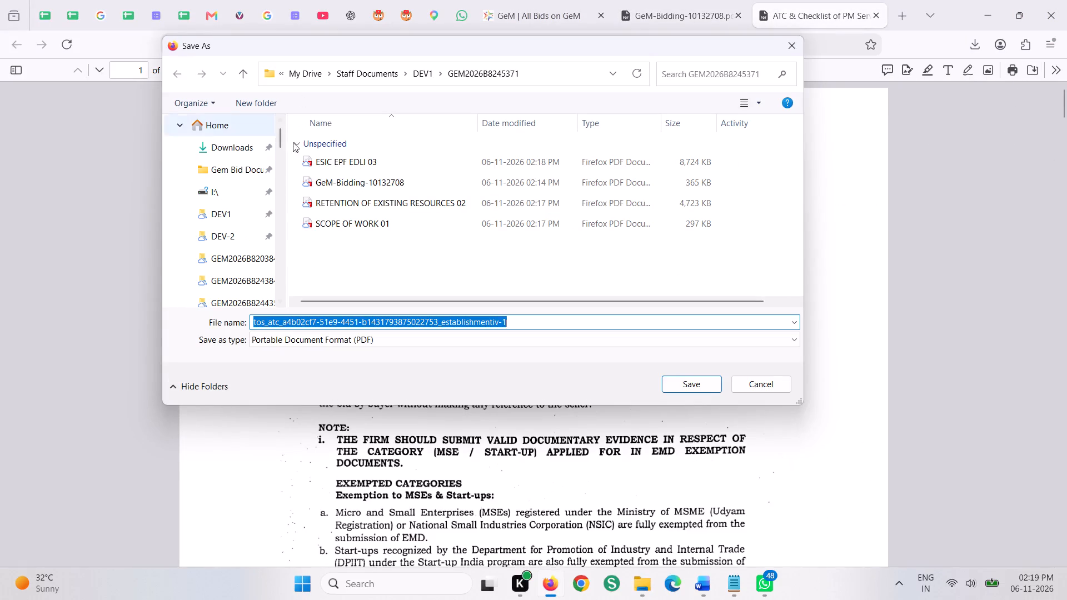
{"action": "type", "text": "BUYER ADDED ATC"}
{"action": "key", "text": "space"}
{"action": "type", "text": "04"}
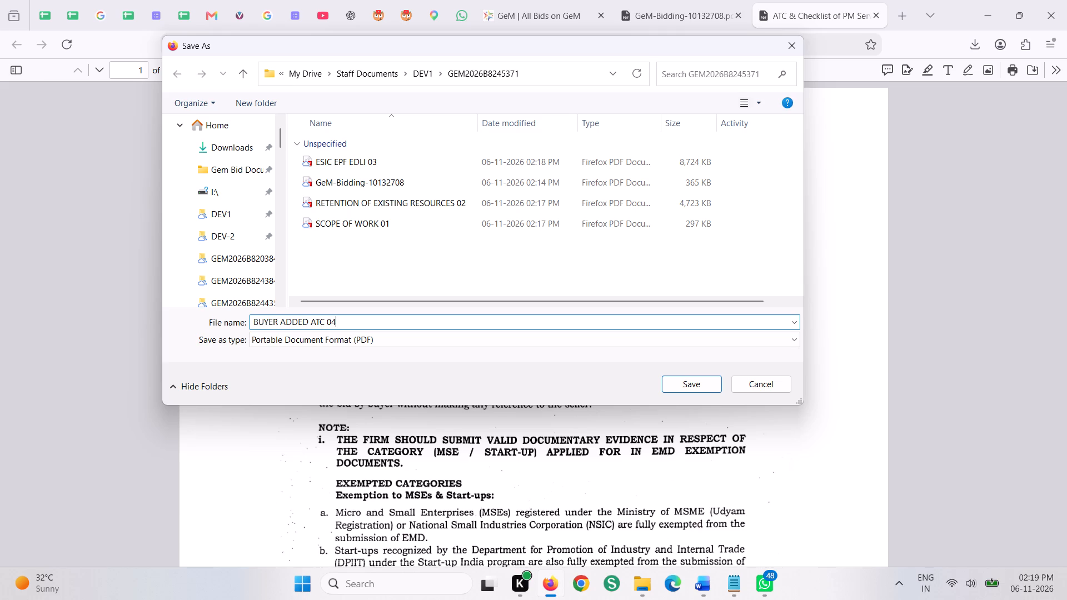
{"action": "key", "text": "Return"}
Consult the ATC's EMD exemption clause and add item 7 to the Word list as "EMD EXEMPTION – STARTUP & MSME CERTIFICATE".
{"action": "scroll", "coordinate": [528, 324], "scroll_direction": "up", "scroll_amount": 1, "text": "ctrl"}
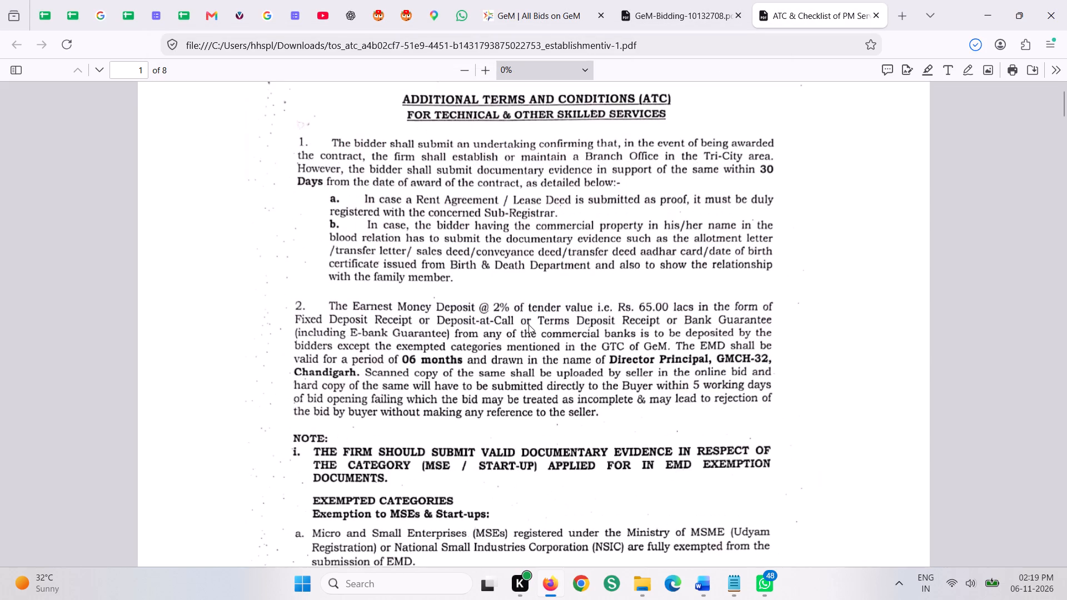
{"action": "scroll", "coordinate": [525, 337], "scroll_direction": "down", "scroll_amount": 1}
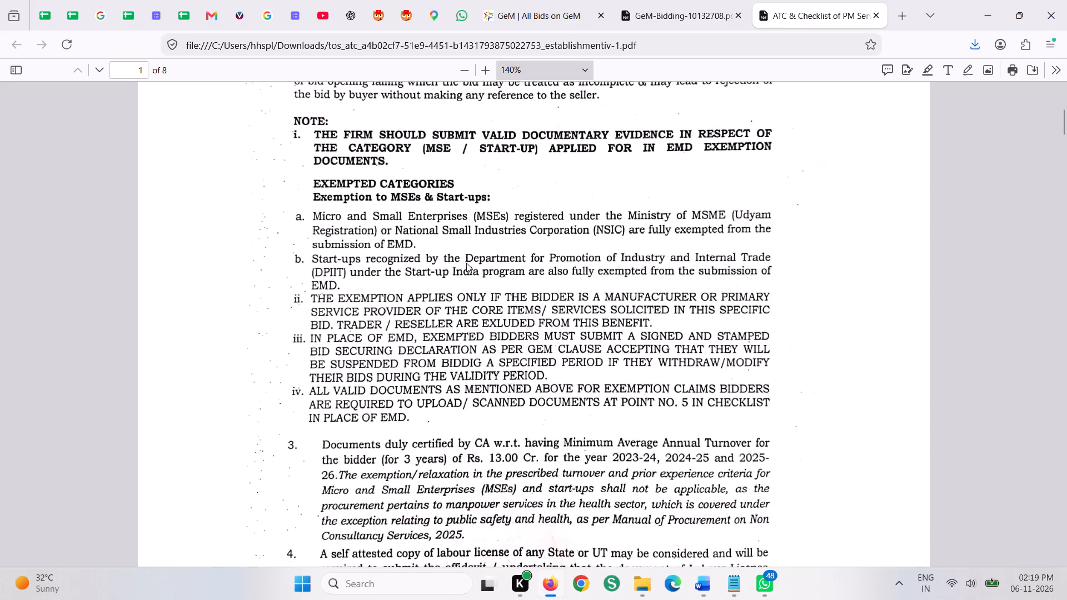
{"action": "key", "text": "alt+Tab"}
{"action": "key", "text": "alt+Tab"}
{"action": "left_click", "coordinate": [692, 593]}
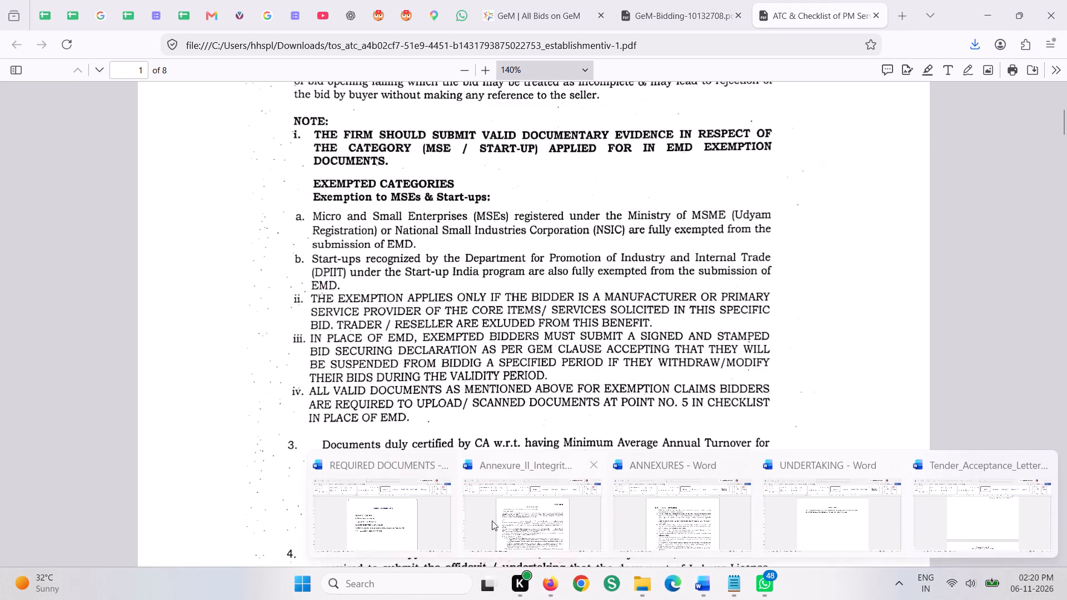
{"action": "left_click", "coordinate": [416, 518]}
{"action": "key", "text": "Return"}
{"action": "type", "text": "7.EMD EXEMPTION - START"}
{"action": "type", "text": "UP & MSME CERTT"}
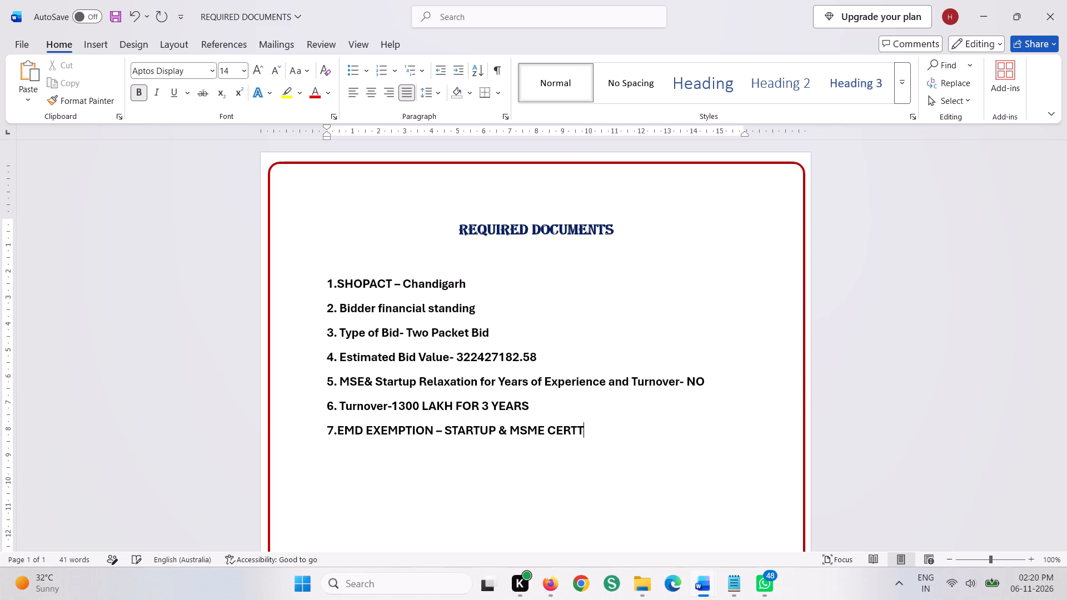
{"action": "key", "text": "BackSpace"}
{"action": "type", "text": "IFICATE"}
{"action": "key", "text": "space"}
{"action": "key", "text": "Return"}
Start item 8 in the Word list, capture ATC clause 5 with options a to c as an image, and load it into Google Lens.
{"action": "type", "text": "8."}
{"action": "key", "text": "alt+Tab"}
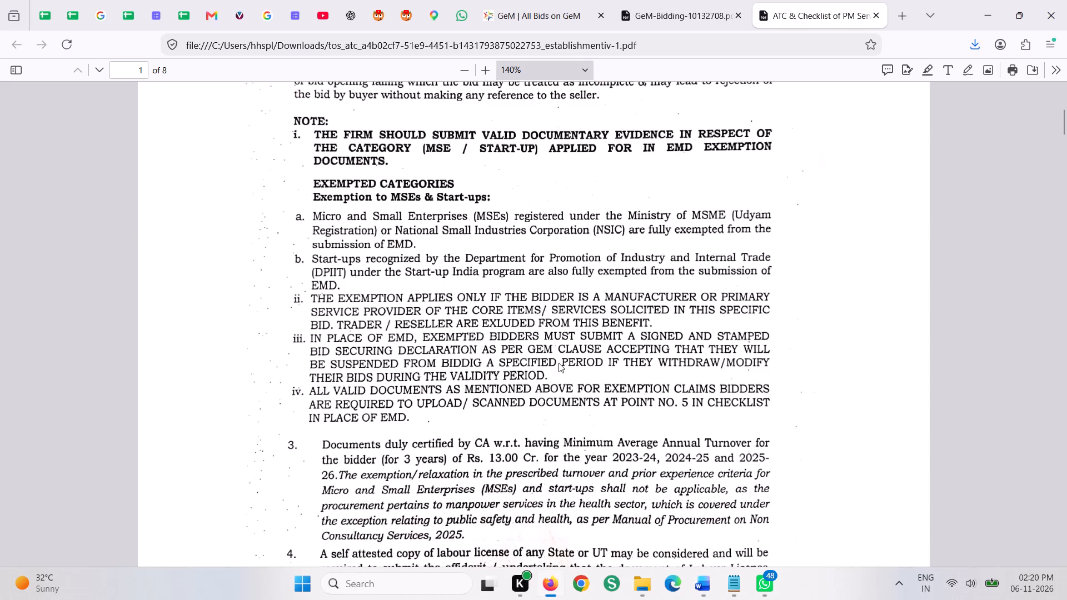
{"action": "scroll", "coordinate": [480, 406], "scroll_direction": "down", "scroll_amount": 1}
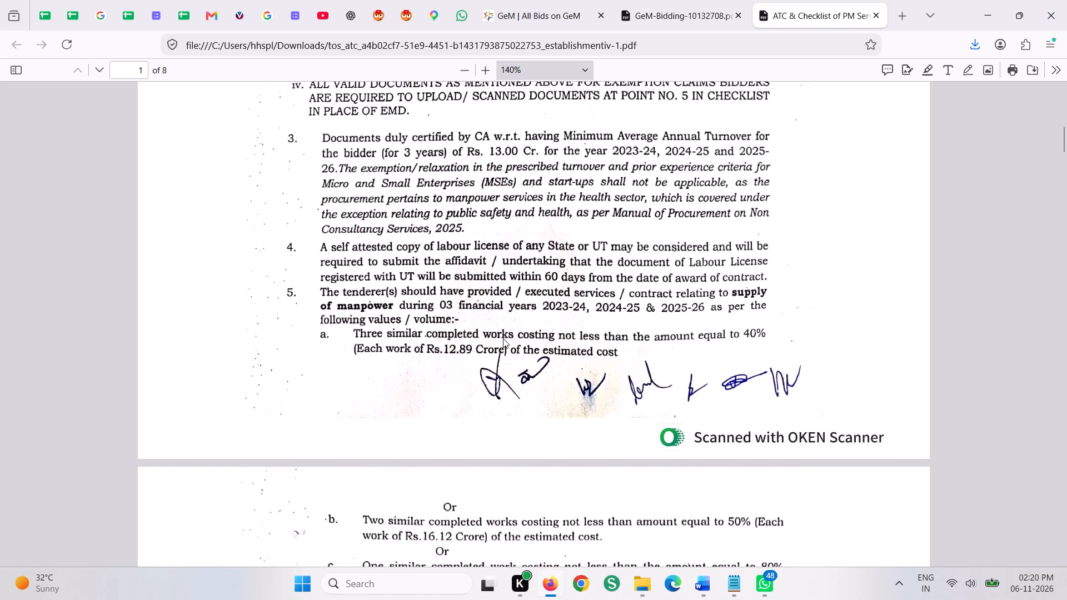
{"action": "double_click", "coordinate": [468, 68]}
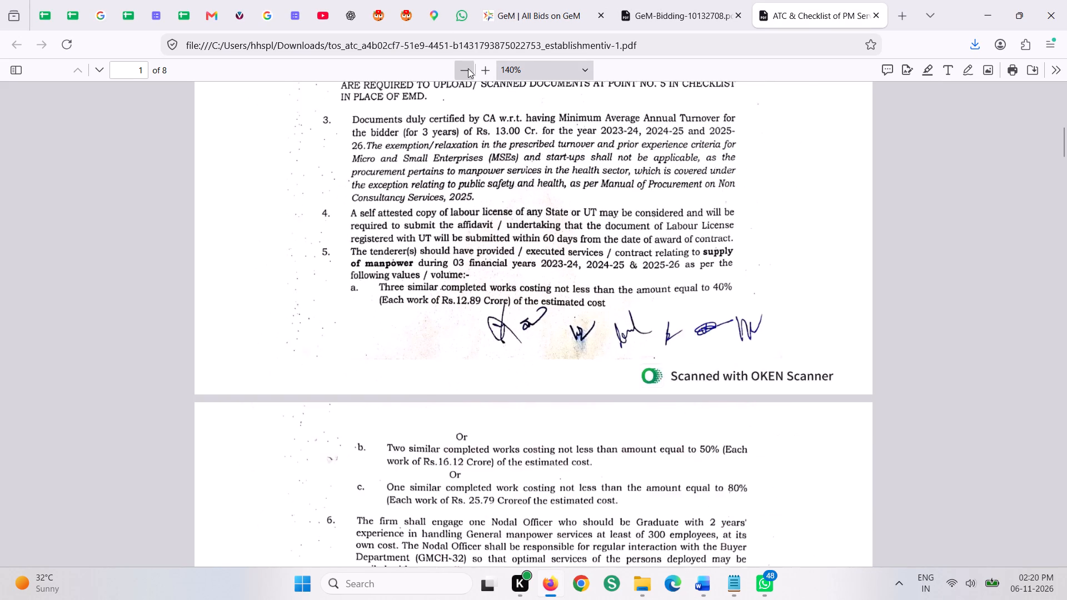
{"action": "key", "text": "ctrl+shift+s"}
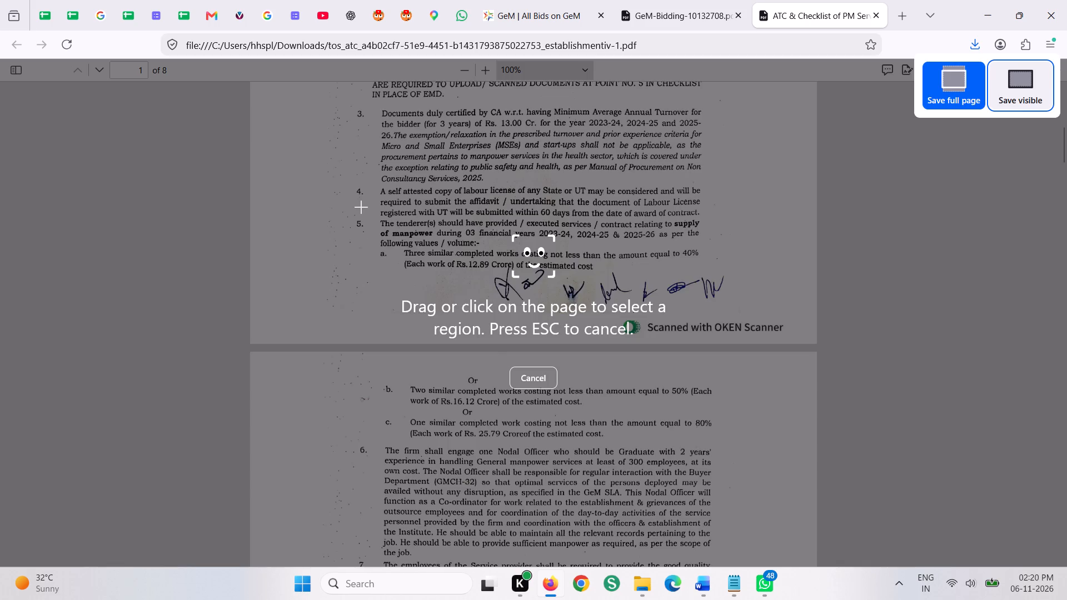
{"action": "left_click_drag", "start_coordinate": [340, 206], "coordinate": [766, 453]}
{"action": "left_click", "coordinate": [654, 472]}
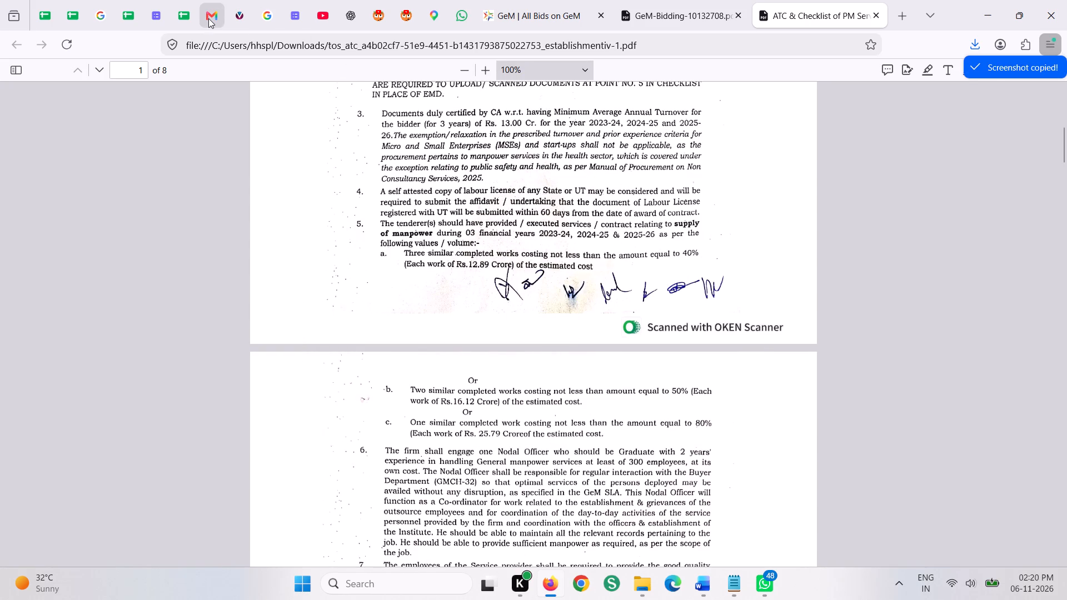
{"action": "left_click", "coordinate": [264, 12]}
{"action": "left_click", "coordinate": [746, 102]}
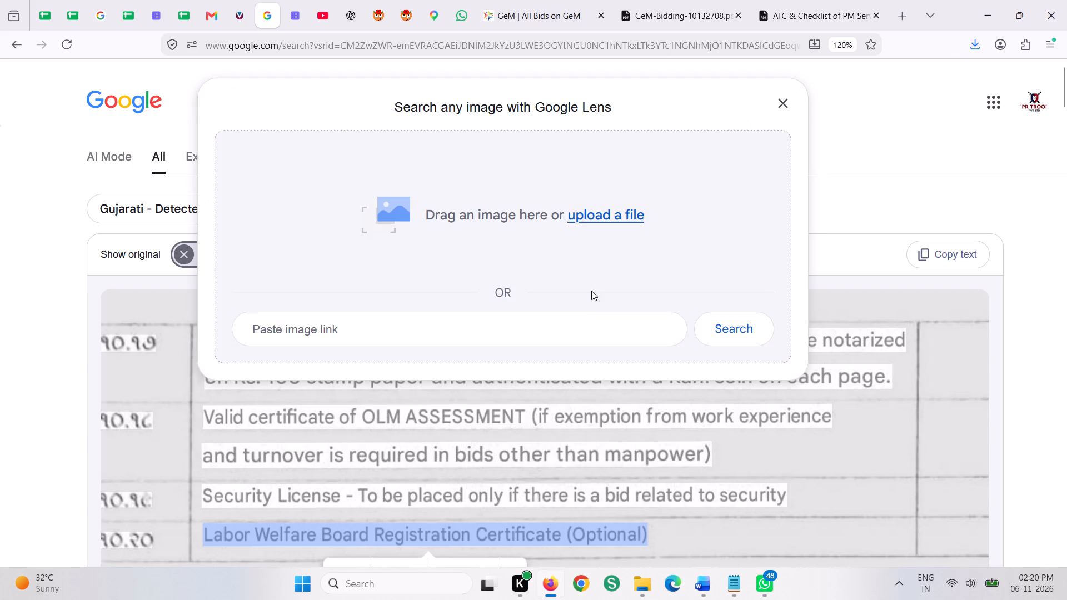
{"action": "left_click", "coordinate": [569, 323]}
{"action": "key", "text": "ctrl+v"}
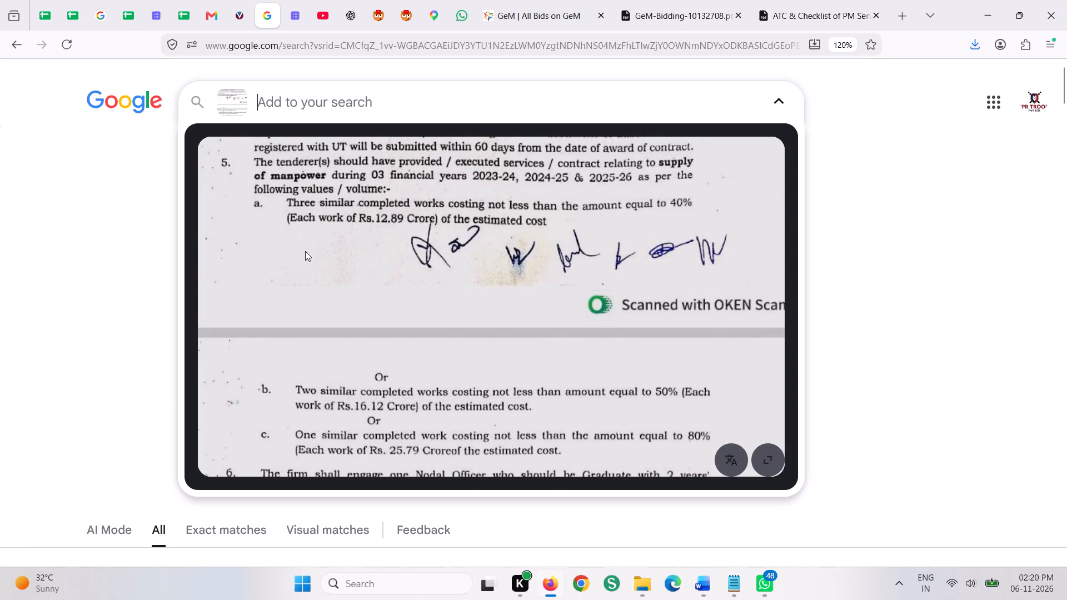
Copy clause 5's supply-of-manpower requirement and option a from the Lens image into item 8 of the Word list.
{"action": "left_click", "coordinate": [261, 162]}
{"action": "left_click_drag", "start_coordinate": [261, 162], "coordinate": [541, 220]}
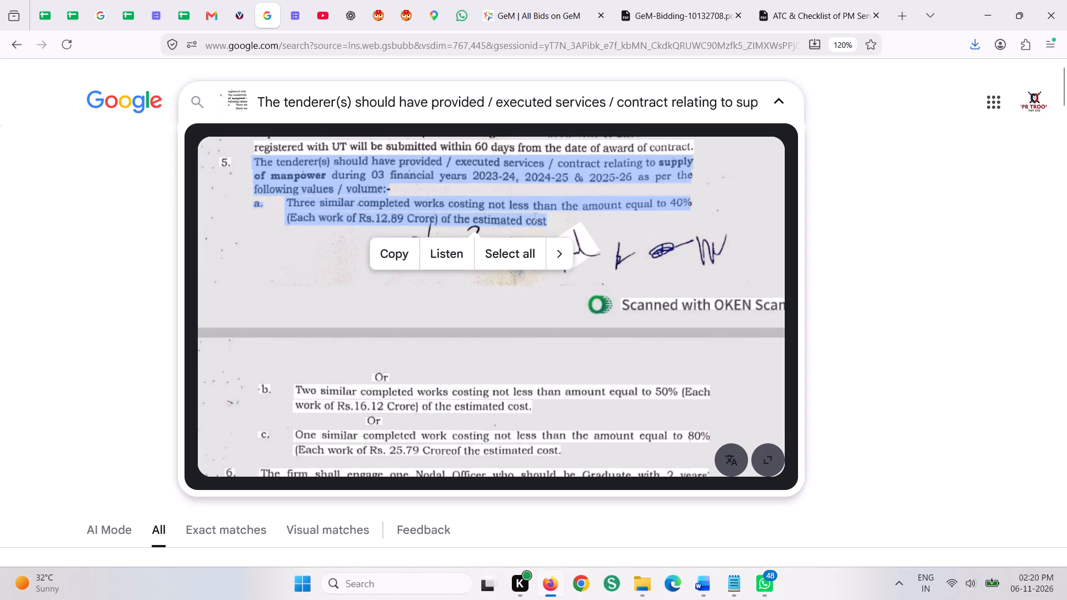
{"action": "left_click", "coordinate": [398, 252]}
{"action": "key", "text": "alt+Tab"}
{"action": "key", "text": "ctrl+v"}
Add the "Or" alternatives b and c from the Lens image below option a in item 8, and start item 9.
{"action": "key", "text": "alt+Tab"}
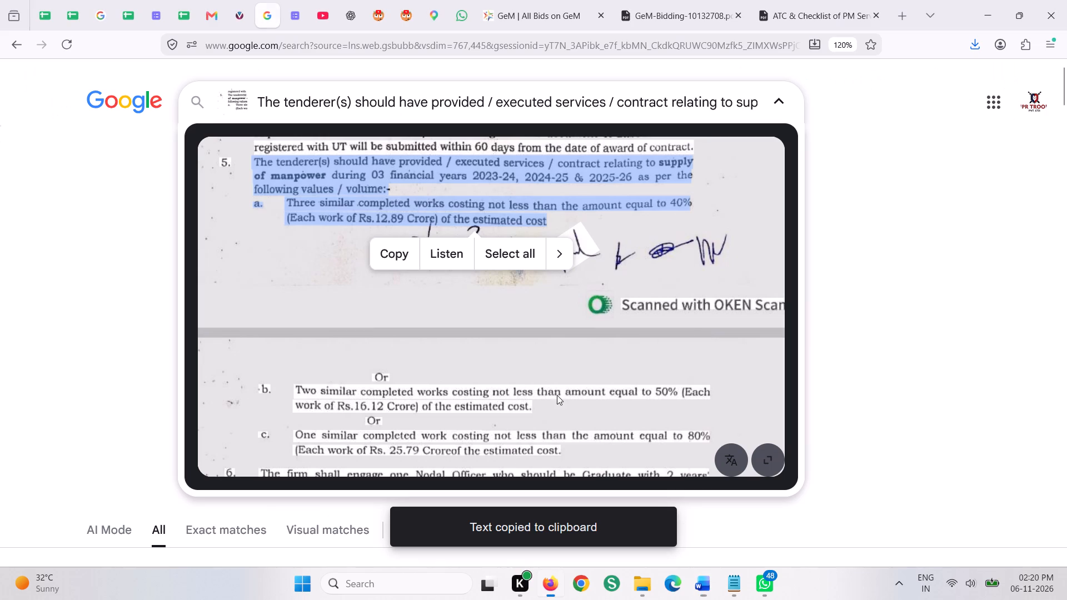
{"action": "left_click_drag", "start_coordinate": [297, 386], "coordinate": [395, 397]}
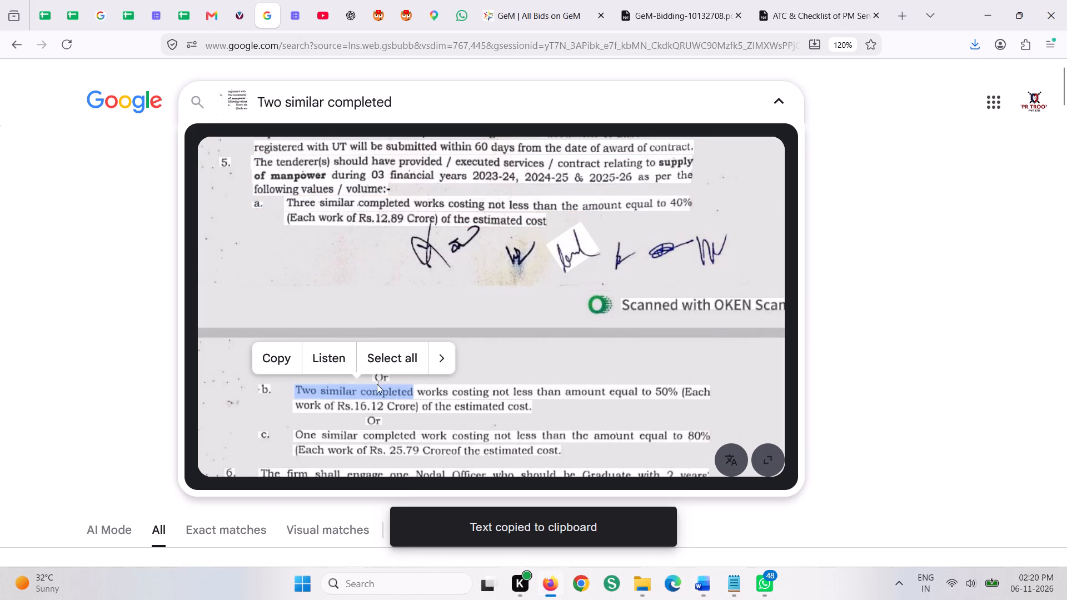
{"action": "left_click_drag", "start_coordinate": [377, 377], "coordinate": [564, 449]}
{"action": "left_click", "coordinate": [408, 343]}
{"action": "key", "text": "alt+Tab"}
{"action": "scroll", "coordinate": [623, 492], "scroll_direction": "down", "scroll_amount": 1}
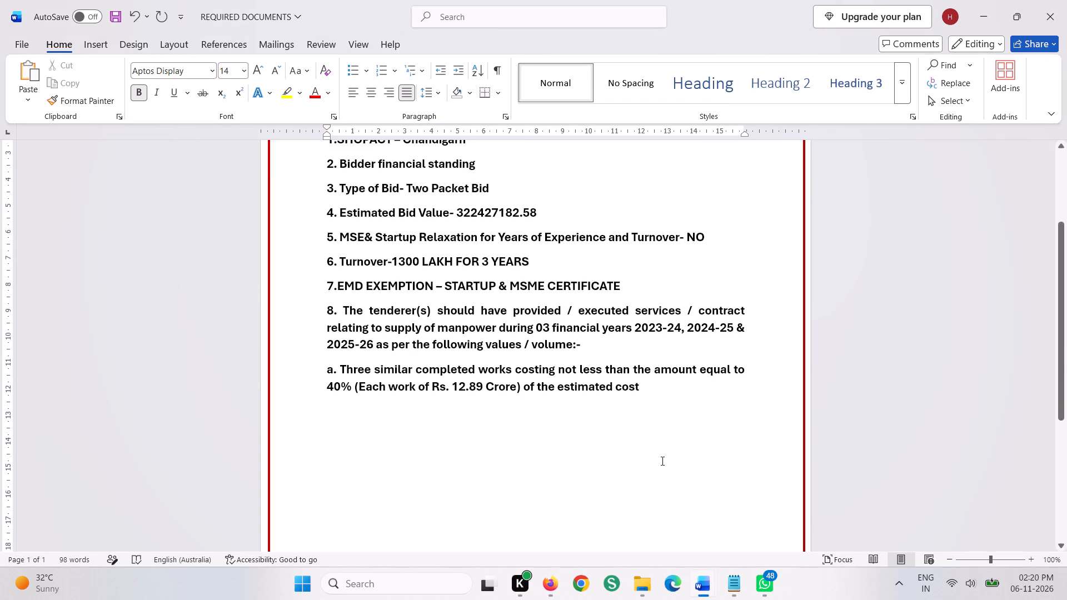
{"action": "key", "text": "Return"}
{"action": "key", "text": "ctrl+v"}
{"action": "key", "text": "Return"}
{"action": "type", "text": "9."}
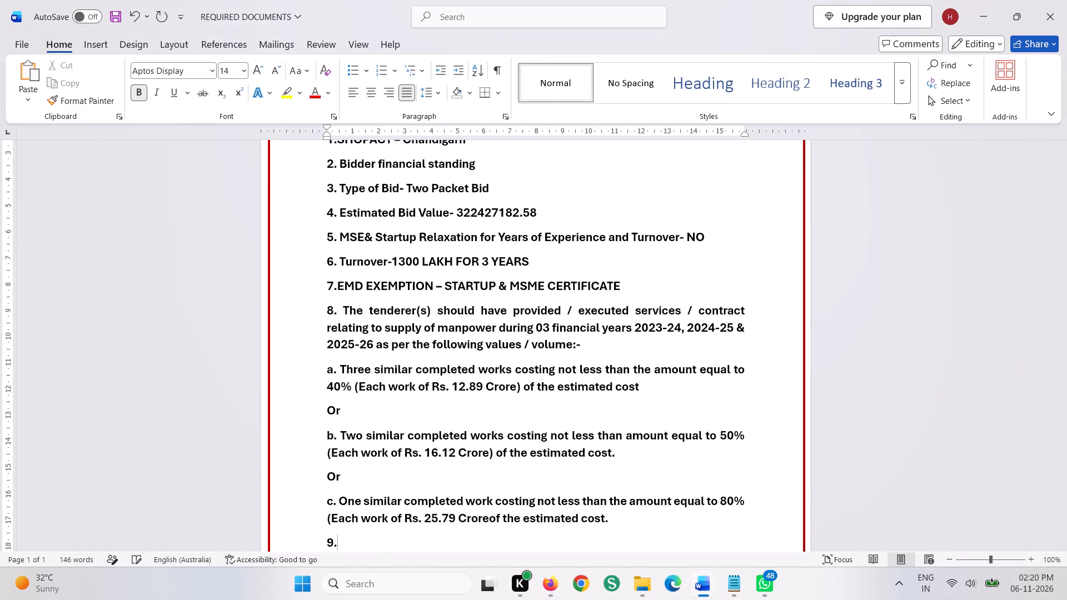
Examine the ATC's clauses from the EMD section through clause 19 for further documents the service provider must submit.
{"action": "key", "text": "alt+Tab"}
{"action": "left_click", "coordinate": [824, 0]}
{"action": "scroll", "coordinate": [557, 313], "scroll_direction": "up", "scroll_amount": 2, "text": "ctrl"}
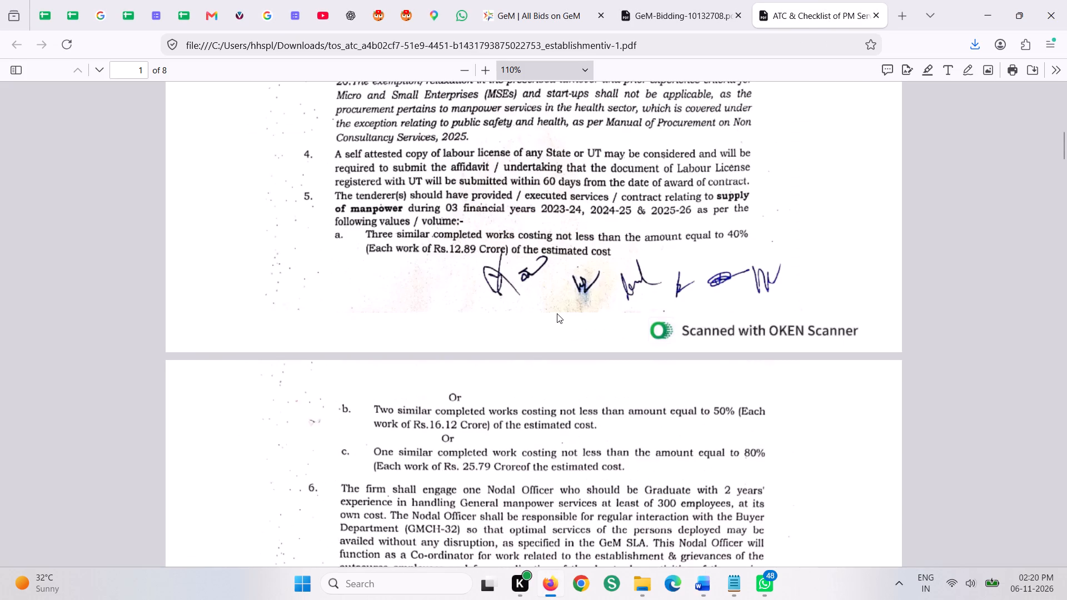
{"action": "scroll", "coordinate": [546, 316], "scroll_direction": "up", "scroll_amount": 2}
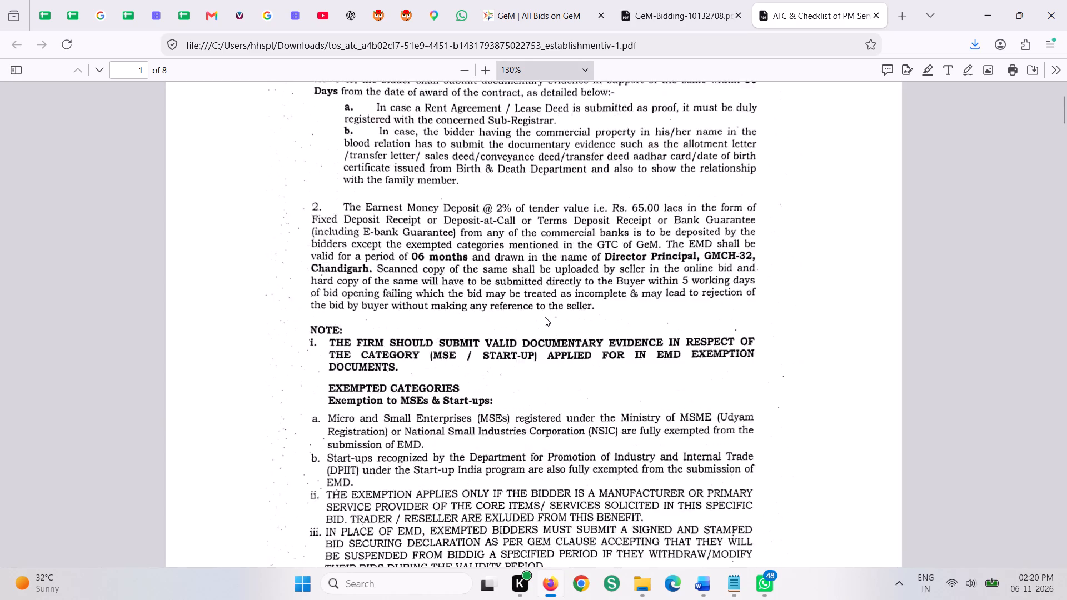
{"action": "scroll", "coordinate": [545, 317], "scroll_direction": "up", "scroll_amount": 1}
{"action": "scroll", "coordinate": [545, 317], "scroll_direction": "down", "scroll_amount": 3}
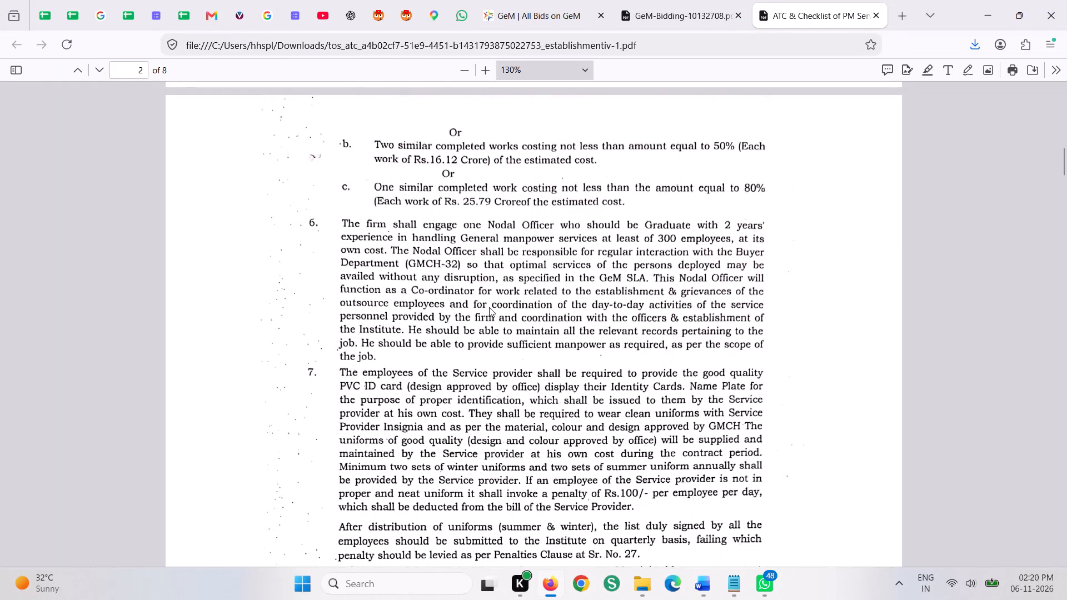
{"action": "scroll", "coordinate": [489, 307], "scroll_direction": "down", "scroll_amount": 1}
{"action": "scroll", "coordinate": [402, 333], "scroll_direction": "down", "scroll_amount": 1}
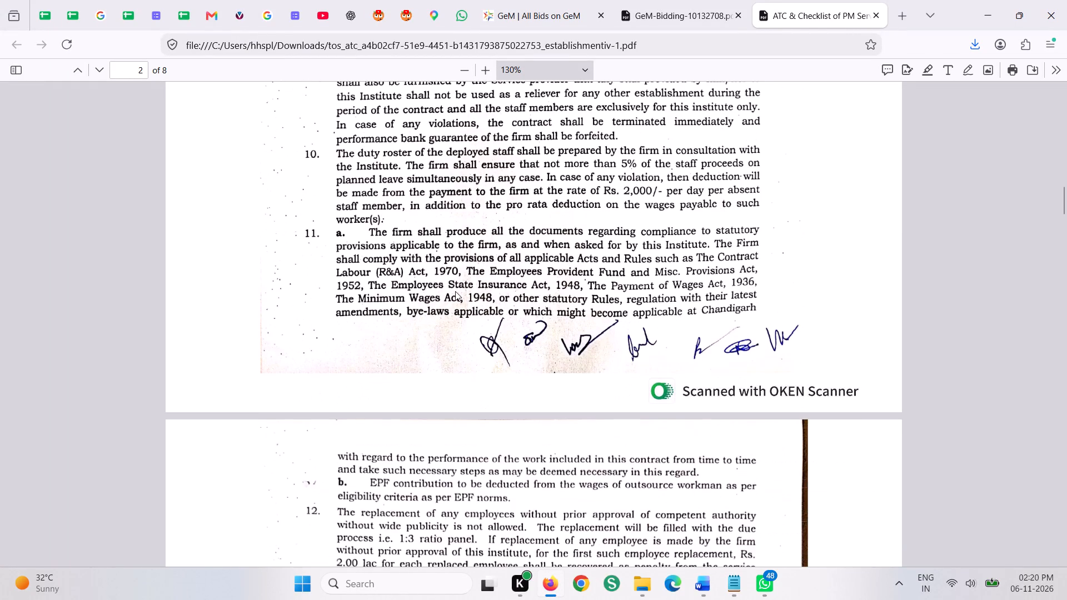
{"action": "scroll", "coordinate": [435, 278], "scroll_direction": "down", "scroll_amount": 1}
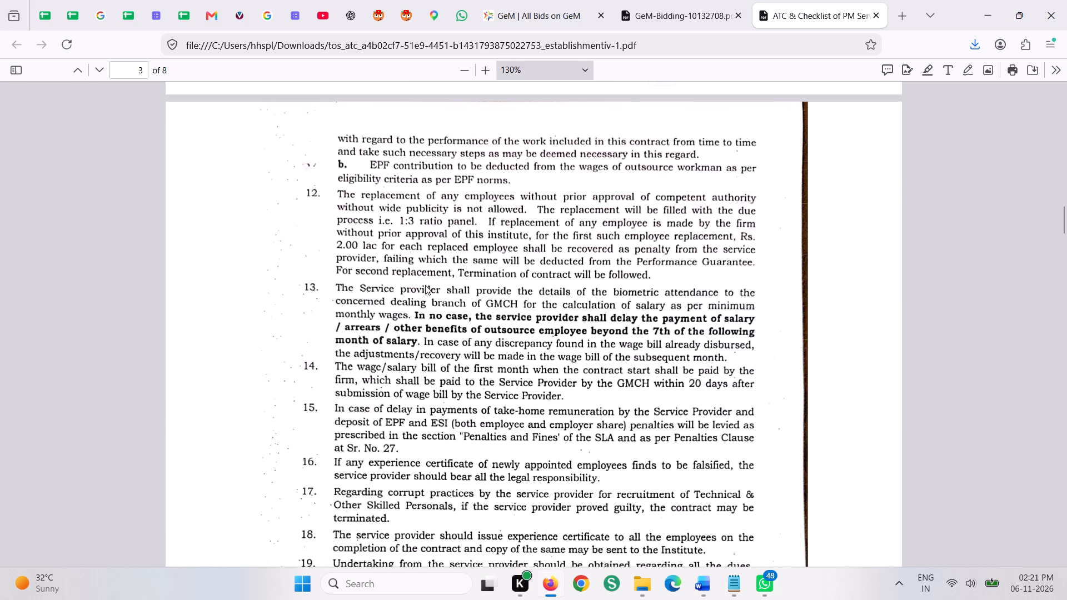
{"action": "scroll", "coordinate": [373, 300], "scroll_direction": "down", "scroll_amount": 1}
{"action": "scroll", "coordinate": [397, 287], "scroll_direction": "up", "scroll_amount": 1}
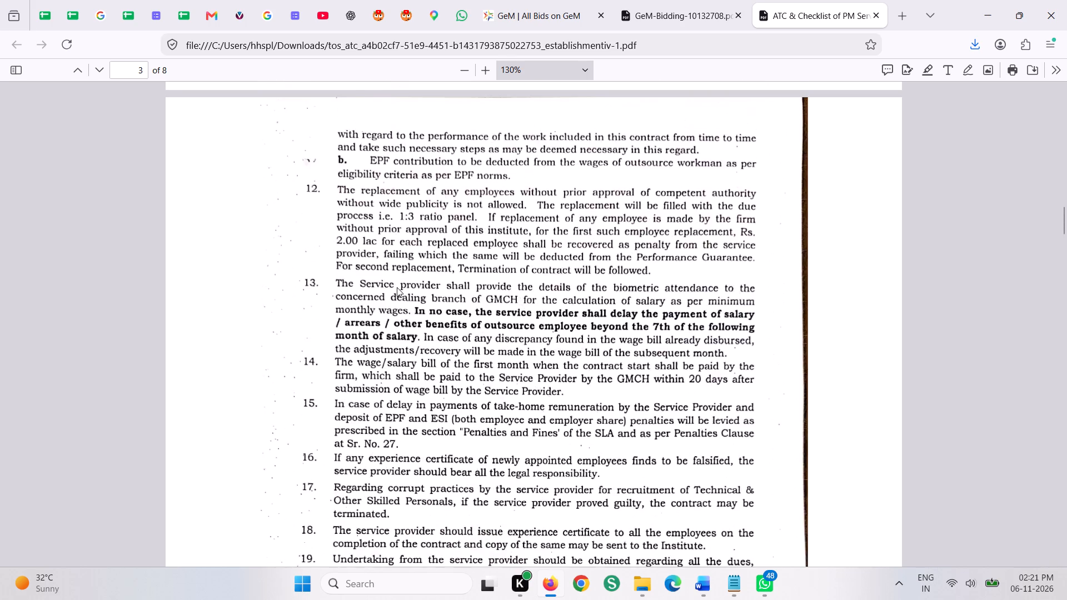
{"action": "scroll", "coordinate": [397, 287], "scroll_direction": "down", "scroll_amount": 1}
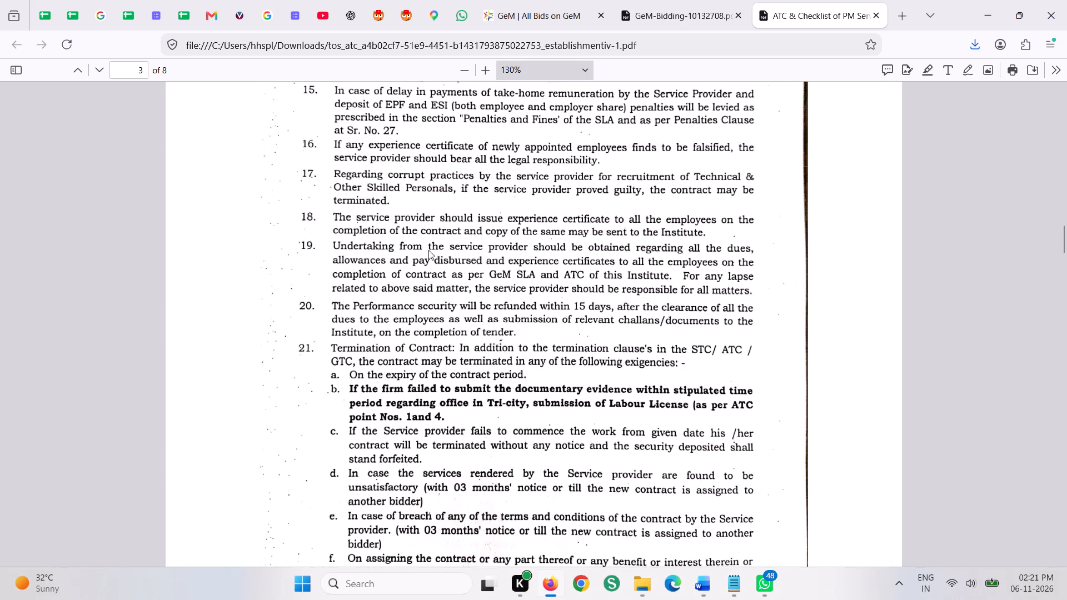
Capture ATC clause 19 on the service provider's undertaking as an image and load it into Google Lens.
{"action": "key", "text": "ctrl+shift+s"}
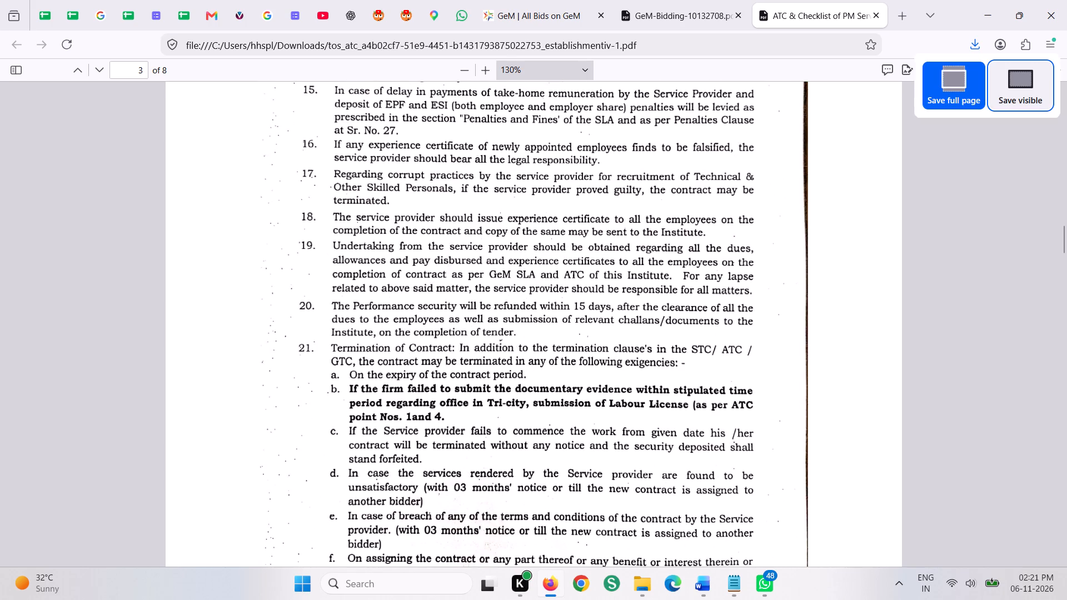
{"action": "left_click_drag", "start_coordinate": [286, 227], "coordinate": [826, 306]}
{"action": "left_click", "coordinate": [724, 332]}
{"action": "left_click", "coordinate": [262, 19]}
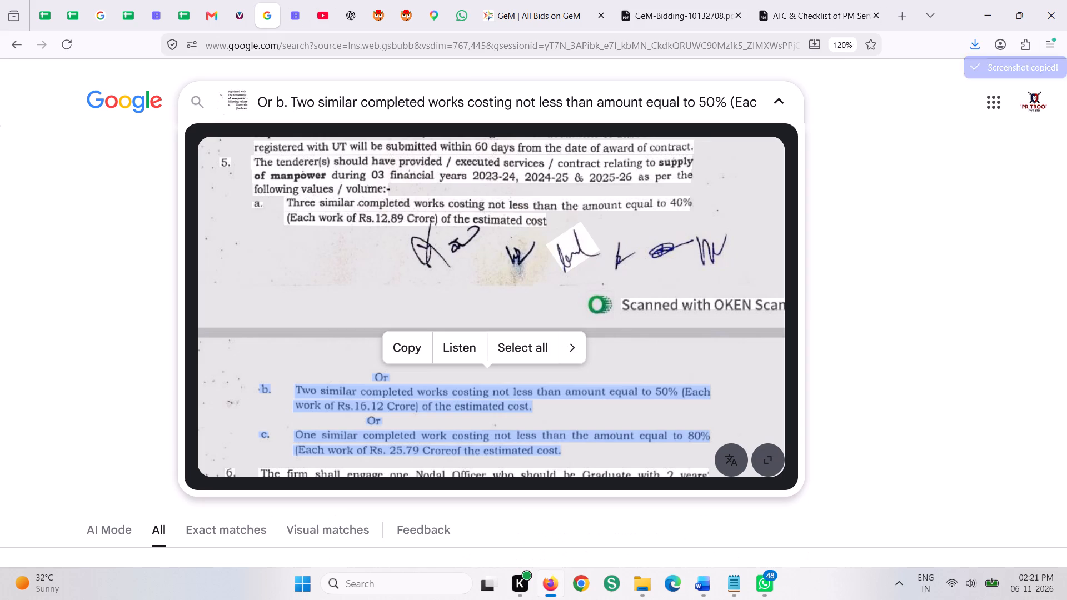
{"action": "left_click", "coordinate": [775, 101]}
{"action": "left_click", "coordinate": [753, 99]}
{"action": "left_click", "coordinate": [580, 315]}
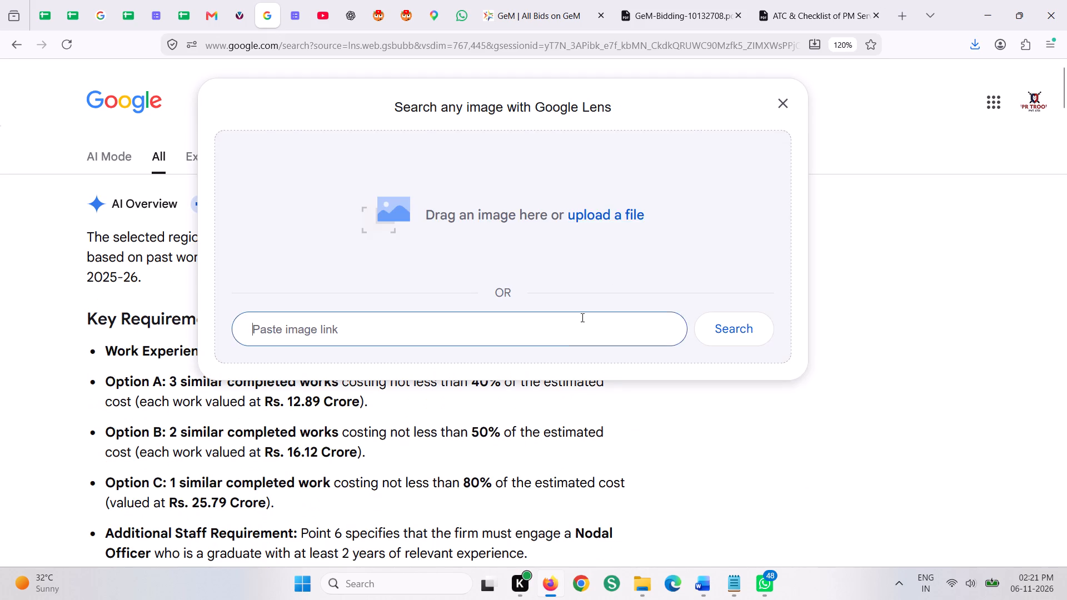
{"action": "key", "text": "ctrl+v"}
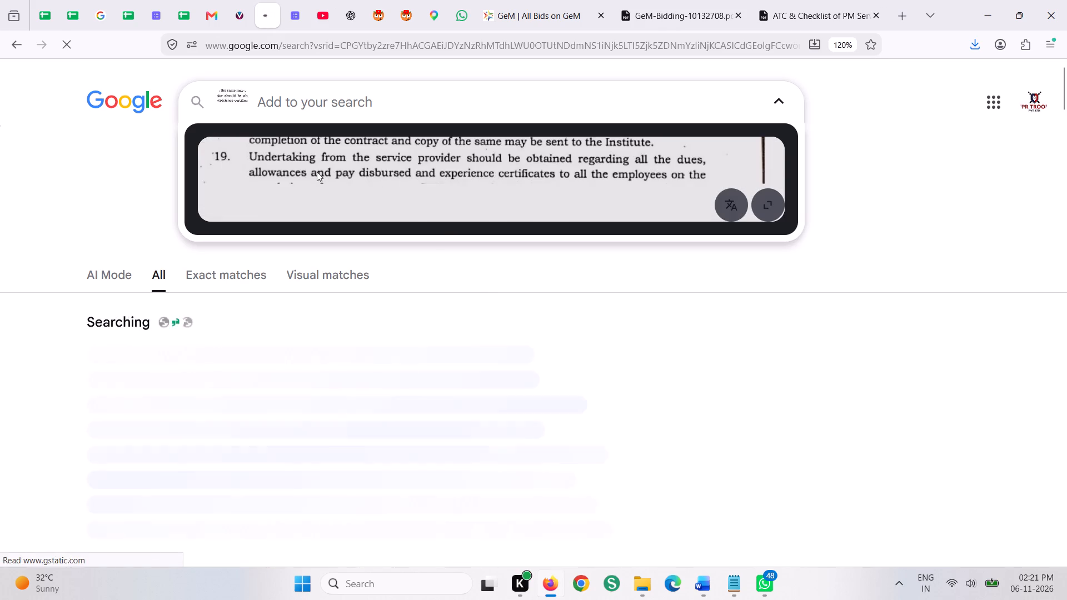
Copy clause 19's full undertaking text from the Lens image into item 9 of the Word list, and start item 10.
{"action": "left_click", "coordinate": [257, 155]}
{"action": "left_click", "coordinate": [257, 155]}
{"action": "left_click_drag", "start_coordinate": [257, 155], "coordinate": [530, 182]}
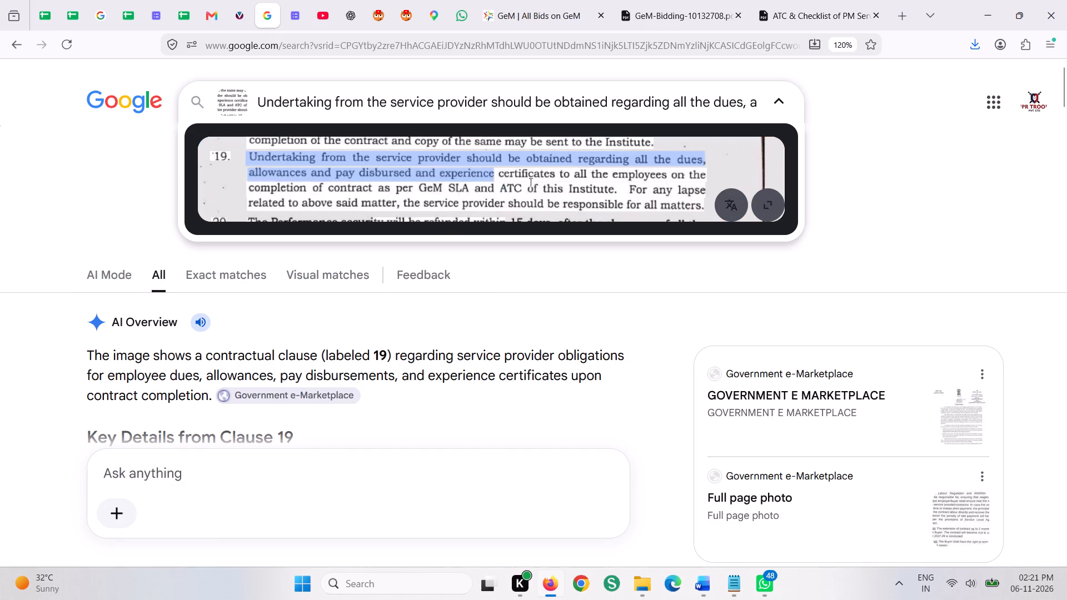
{"action": "left_click_drag", "start_coordinate": [530, 182], "coordinate": [670, 200]}
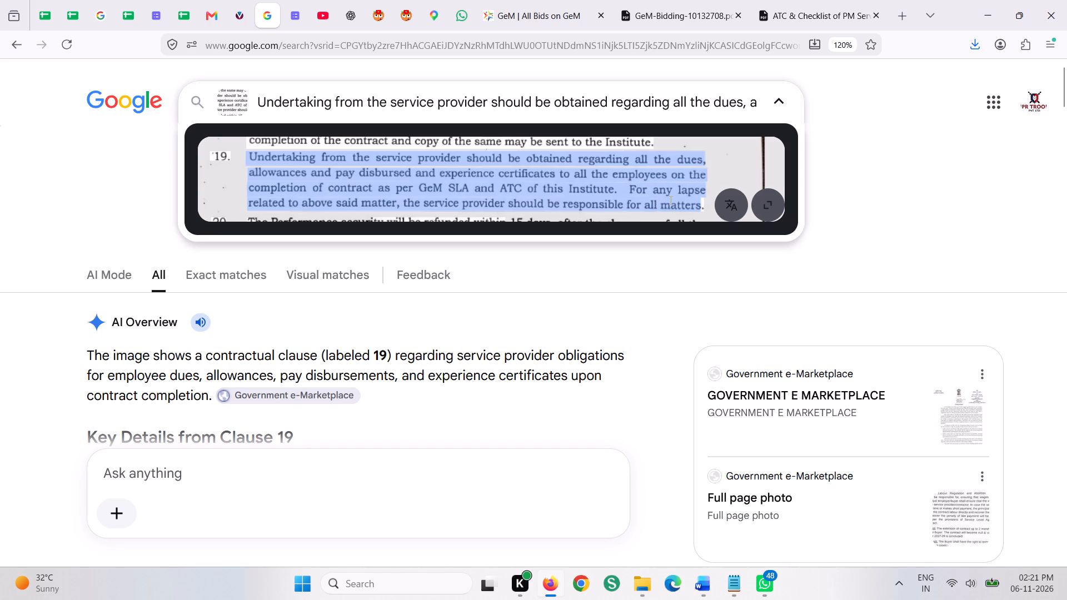
{"action": "left_click_drag", "start_coordinate": [670, 200], "coordinate": [672, 199]}
{"action": "left_click", "coordinate": [422, 168]}
{"action": "key", "text": "alt+Tab"}
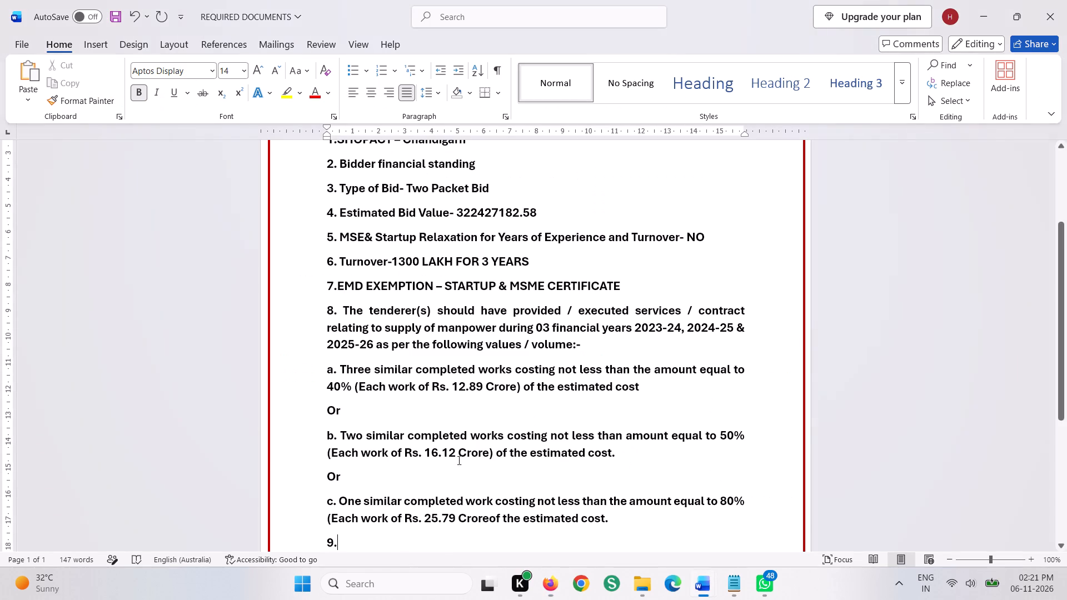
{"action": "key", "text": "ctrl+v"}
{"action": "scroll", "coordinate": [460, 468], "scroll_direction": "down", "scroll_amount": 1}
{"action": "key", "text": "Return"}
{"action": "type", "text": "10."}
Consult the ATC's black-listing clause and enter "BLACKLIST" as item 10 in the Word list.
{"action": "key", "text": "alt+Tab"}
{"action": "left_click", "coordinate": [837, 0]}
{"action": "scroll", "coordinate": [591, 267], "scroll_direction": "down", "scroll_amount": 1}
{"action": "scroll", "coordinate": [543, 278], "scroll_direction": "down", "scroll_amount": 1}
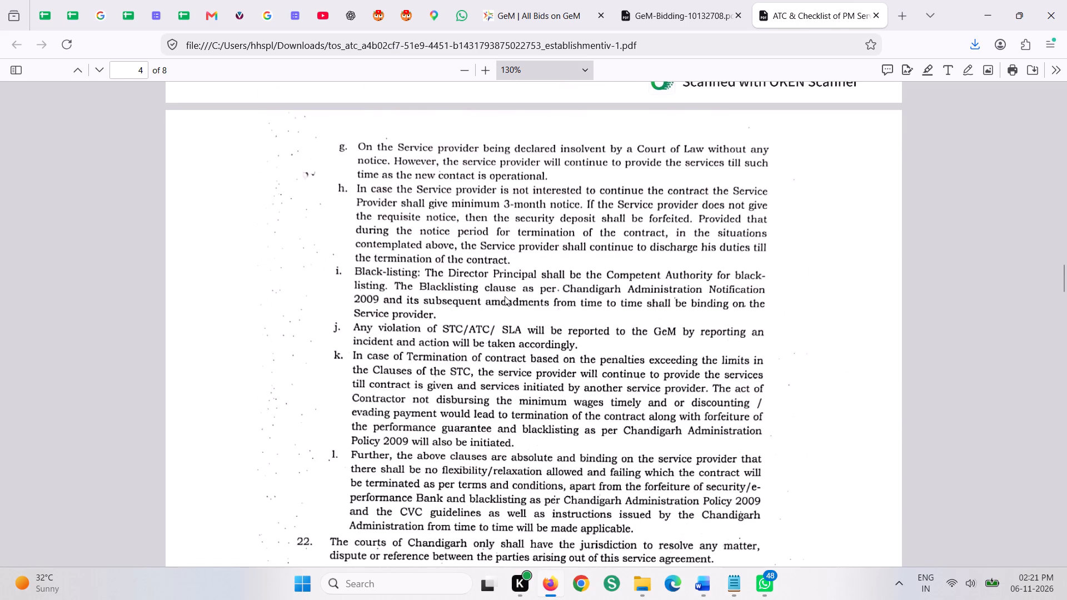
{"action": "key", "text": "alt+Tab"}
{"action": "key", "text": "b"}
{"action": "type", "text": "LACKL"}
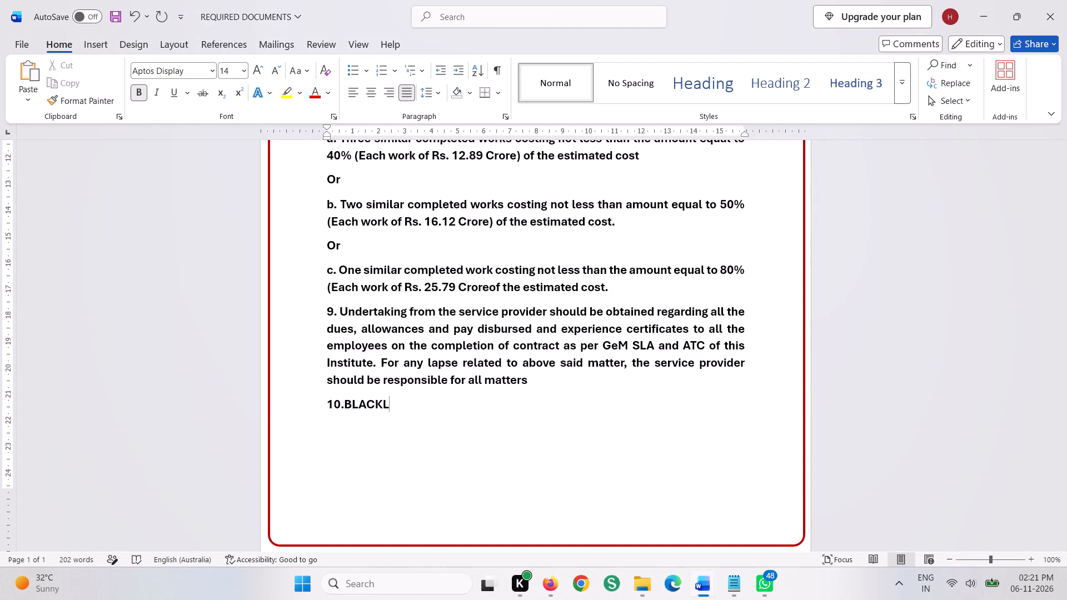
{"action": "type", "text": "IST"}
{"action": "key", "text": "space"}
Read on to the ATC's penalty table and add "(TRI-CITY)" after Chandigarh in item 1 of the Word list.
{"action": "key", "text": "alt+Tab"}
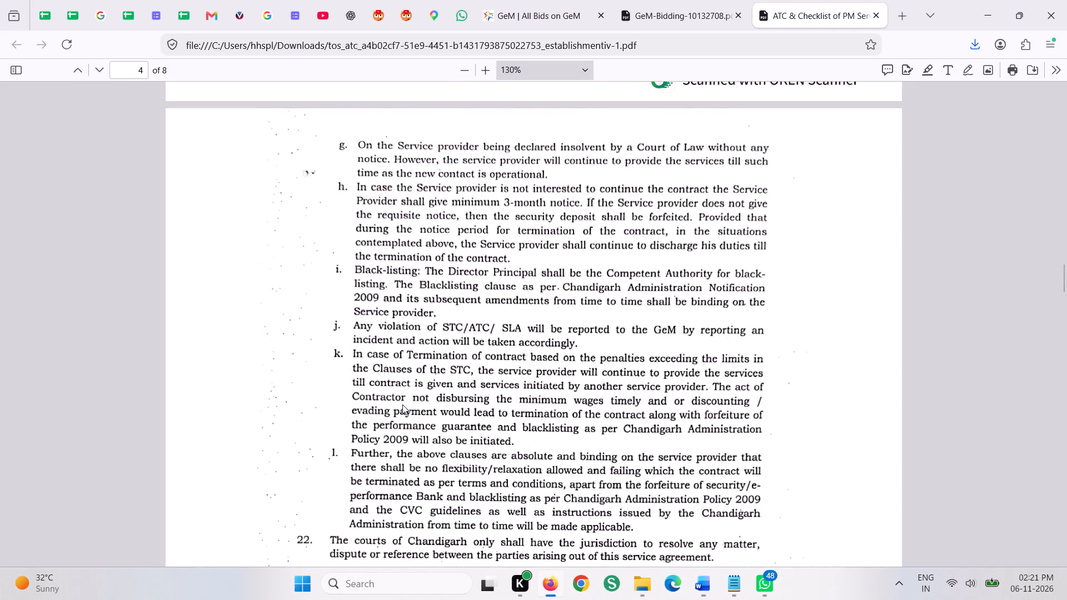
{"action": "scroll", "coordinate": [453, 352], "scroll_direction": "down", "scroll_amount": 2}
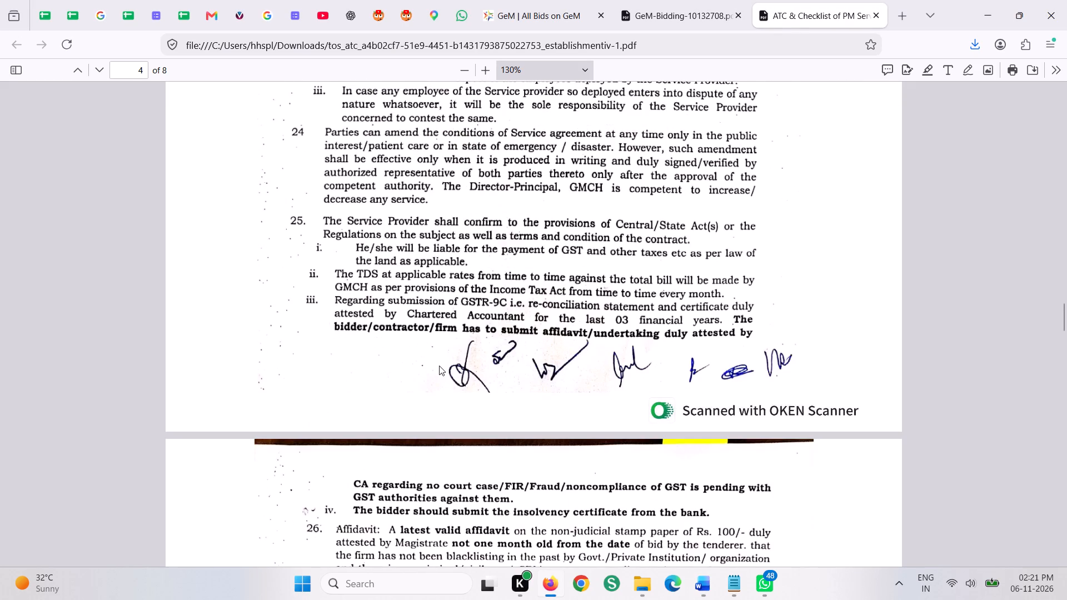
{"action": "scroll", "coordinate": [440, 363], "scroll_direction": "down", "scroll_amount": 1}
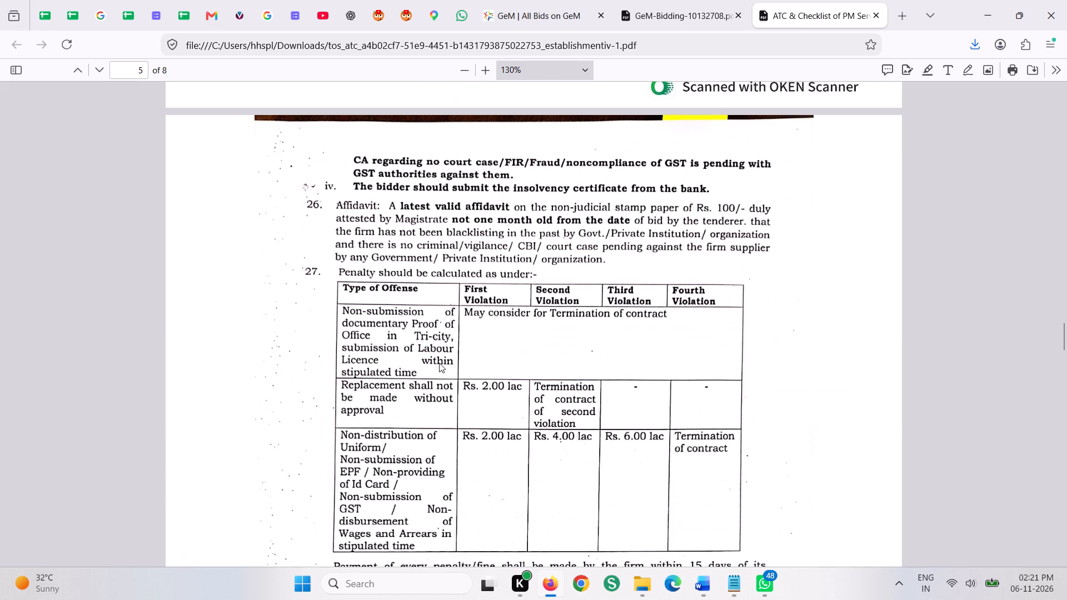
{"action": "key", "text": "alt+Tab"}
{"action": "scroll", "coordinate": [402, 289], "scroll_direction": "up", "scroll_amount": 2}
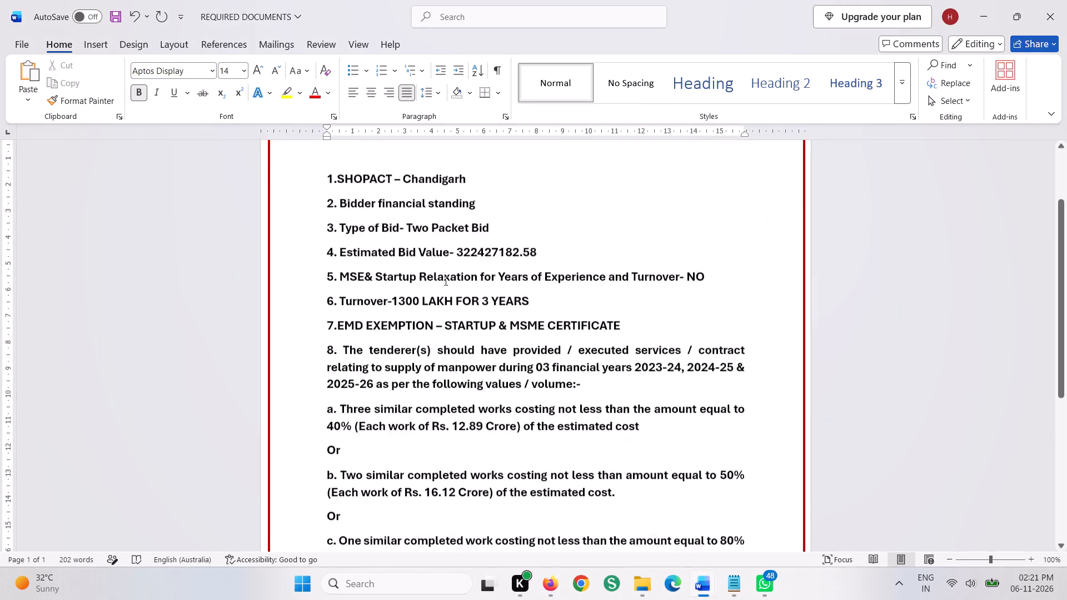
{"action": "scroll", "coordinate": [445, 281], "scroll_direction": "up", "scroll_amount": 3}
{"action": "left_click", "coordinate": [470, 282]}
{"action": "key", "text": "space"}
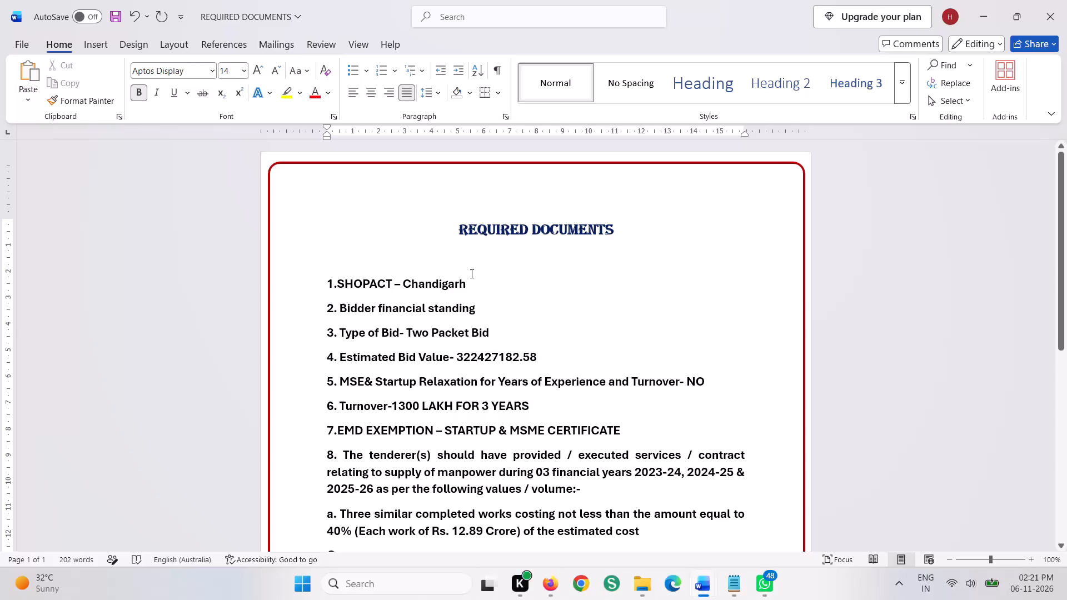
{"action": "type", "text": "(TRI-CITY"}
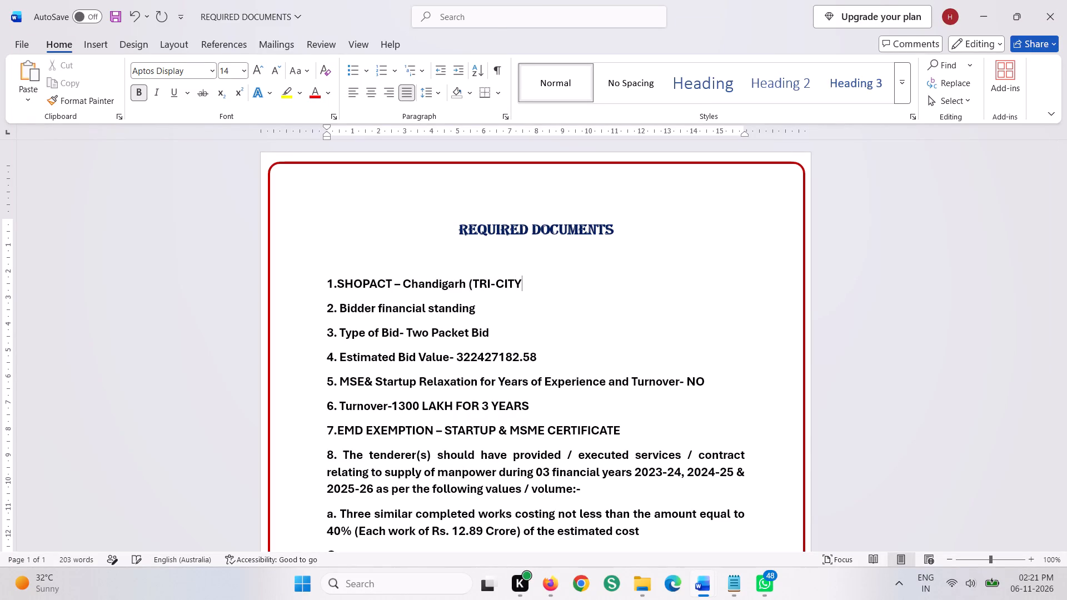
{"action": "key", "text": "shift+parenright"}
Consult the ATC checklist's non-blacklisting affidavit row, extend item 10 with "ON STAMP RS..100", and start item 11 in the Word list.
{"action": "key", "text": "alt+Tab"}
{"action": "scroll", "coordinate": [506, 302], "scroll_direction": "down", "scroll_amount": 1}
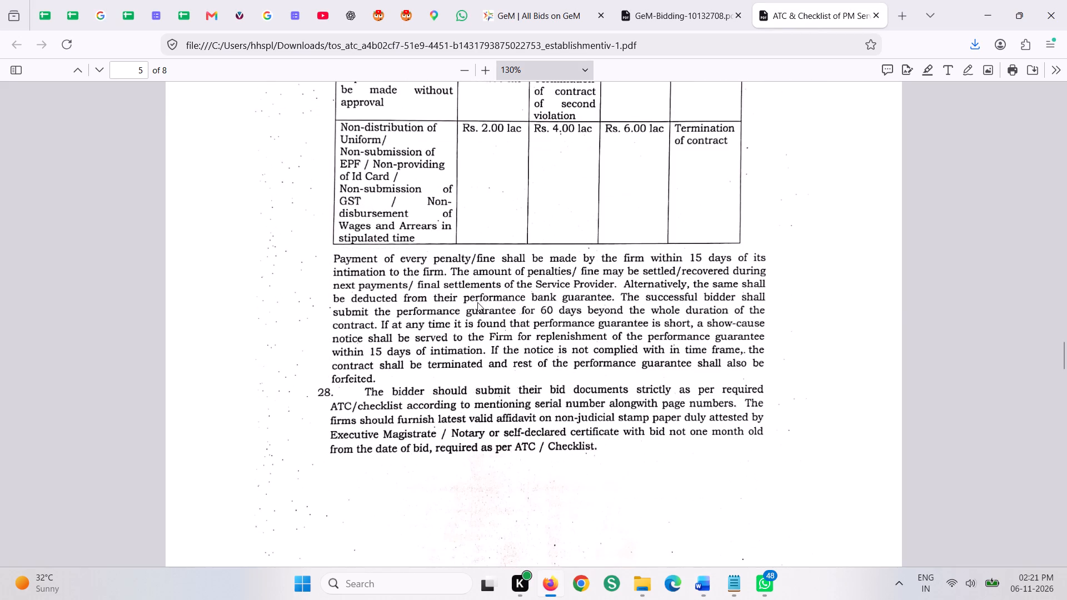
{"action": "scroll", "coordinate": [472, 302], "scroll_direction": "down", "scroll_amount": 3}
{"action": "scroll", "coordinate": [504, 286], "scroll_direction": "up", "scroll_amount": 1}
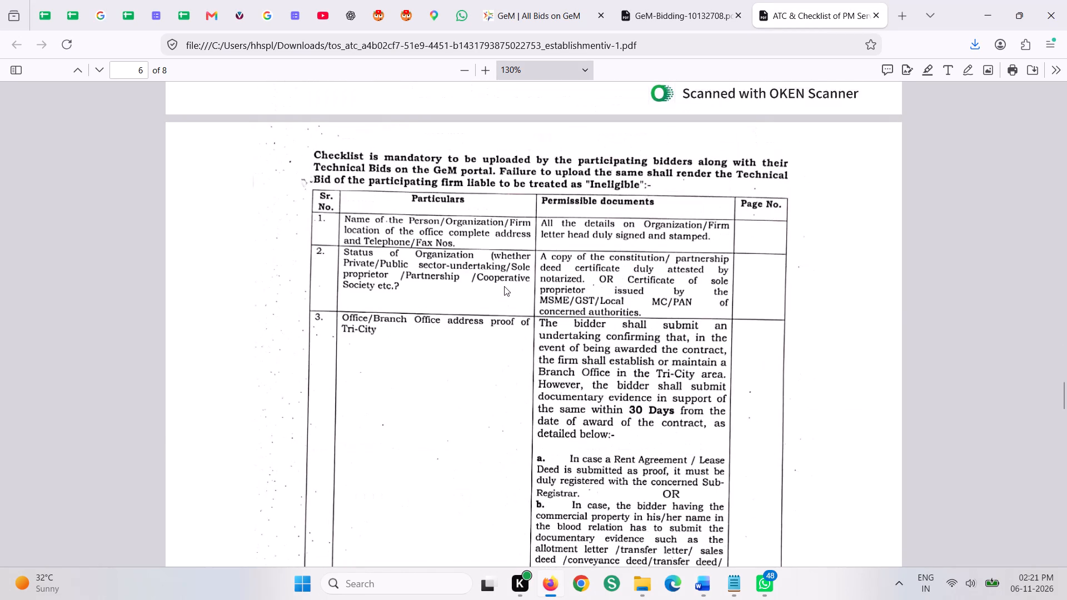
{"action": "scroll", "coordinate": [504, 286], "scroll_direction": "down", "scroll_amount": 1}
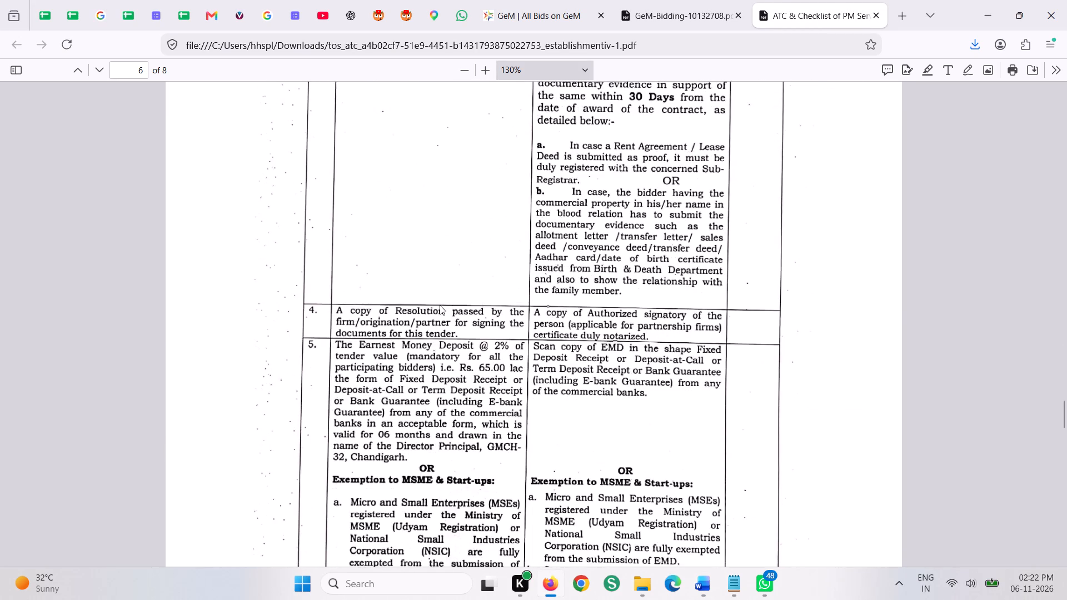
{"action": "scroll", "coordinate": [440, 305], "scroll_direction": "down", "scroll_amount": 2}
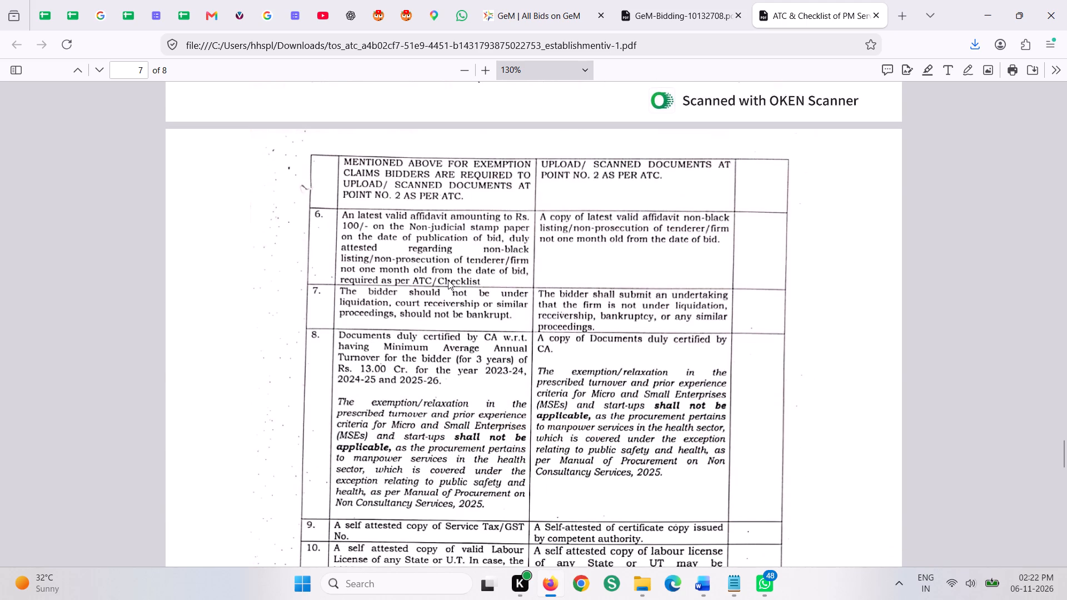
{"action": "key", "text": "alt+Tab"}
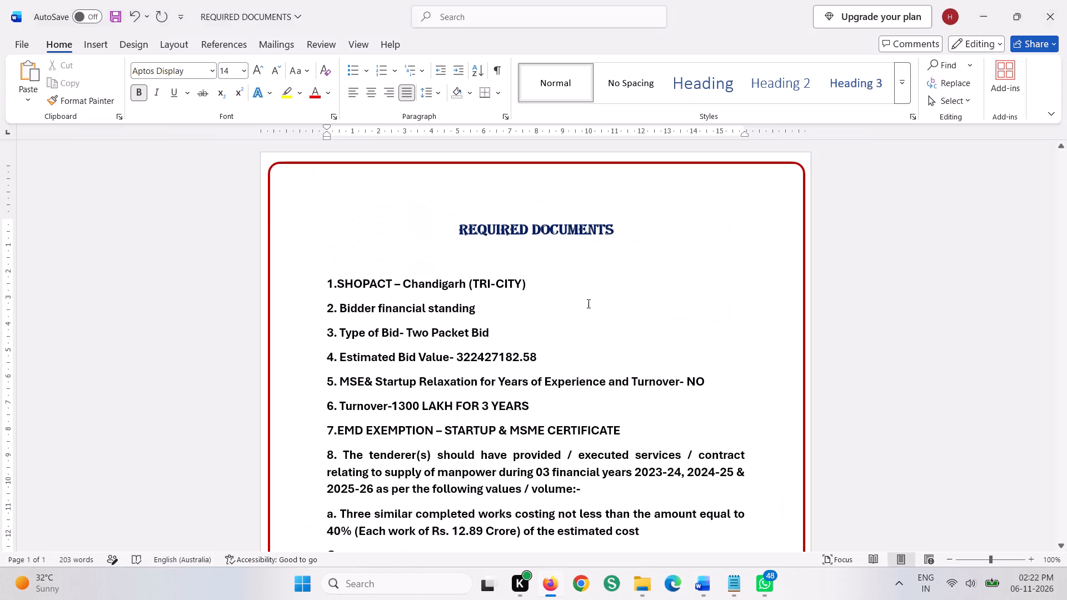
{"action": "scroll", "coordinate": [500, 482], "scroll_direction": "down", "scroll_amount": 1}
{"action": "scroll", "coordinate": [569, 461], "scroll_direction": "down", "scroll_amount": 1}
{"action": "left_click", "coordinate": [418, 499]}
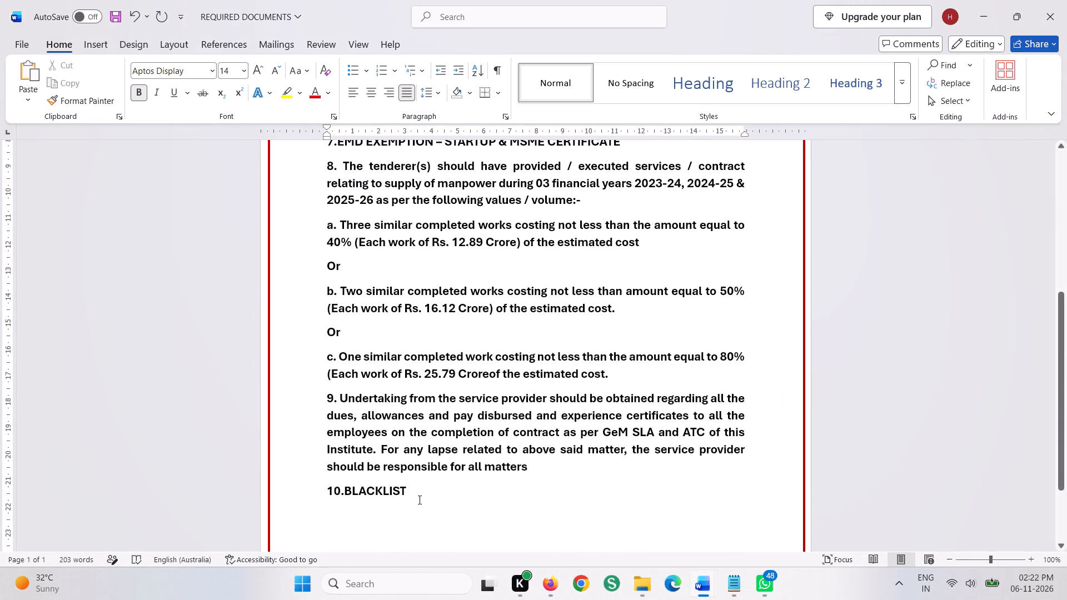
{"action": "type", "text": "ON STAMP RS..100"}
{"action": "key", "text": "Return"}
{"action": "type", "text": "13"}
{"action": "key", "text": "BackSpace"}
{"action": "type", "text": "1."}
Capture ATC checklist row 12 on the CA-certified non-default undertaking, with its permissible document, as an image and load it into Google Lens.
{"action": "key", "text": "alt+Tab"}
{"action": "scroll", "coordinate": [436, 394], "scroll_direction": "up", "scroll_amount": 1, "text": "ctrl"}
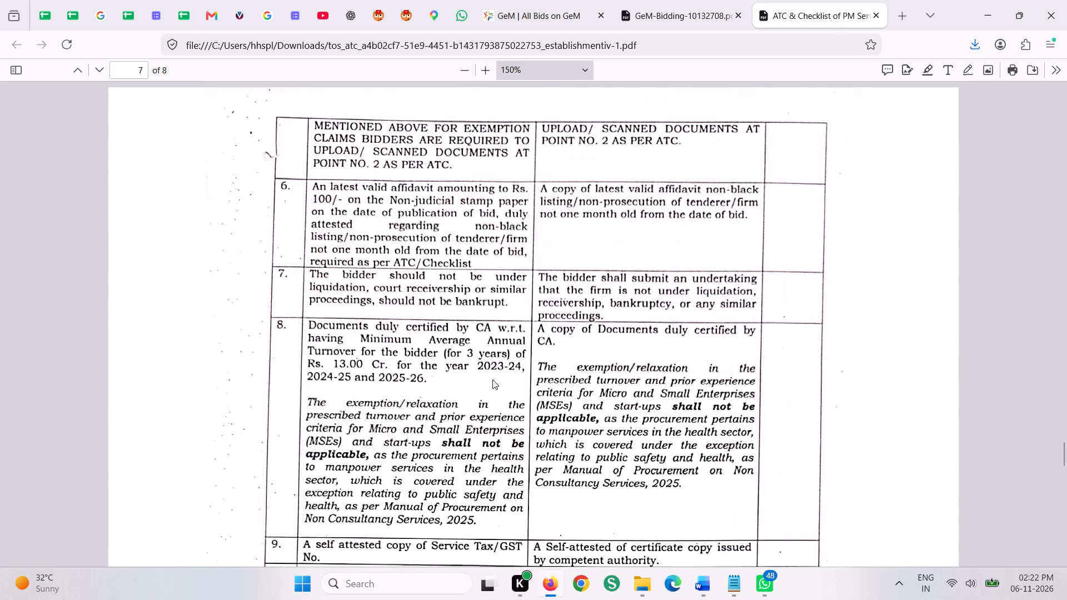
{"action": "scroll", "coordinate": [410, 398], "scroll_direction": "down", "scroll_amount": 1}
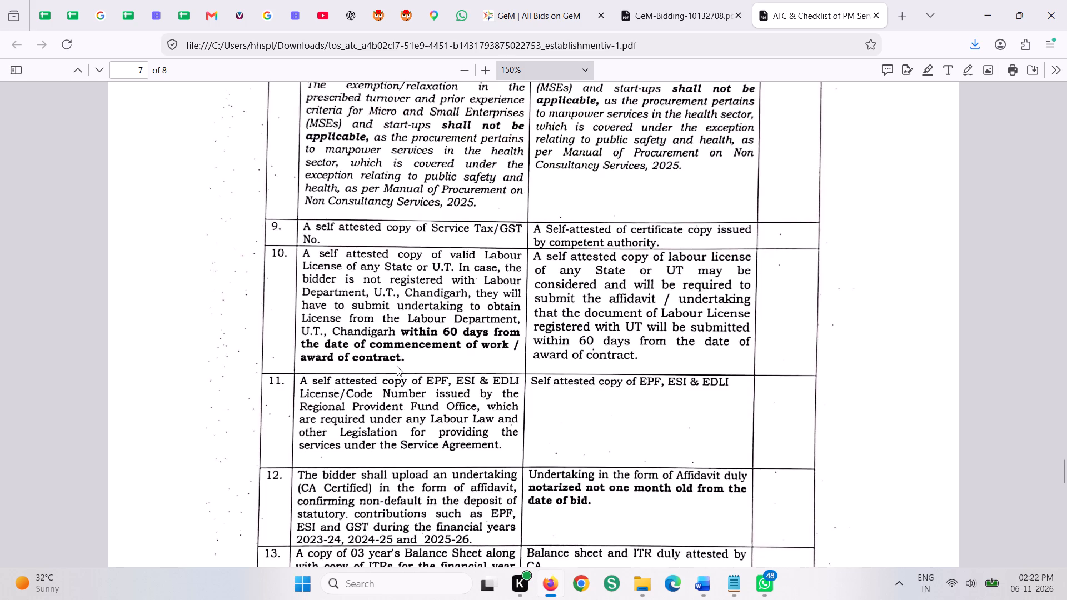
{"action": "scroll", "coordinate": [397, 366], "scroll_direction": "down", "scroll_amount": 1}
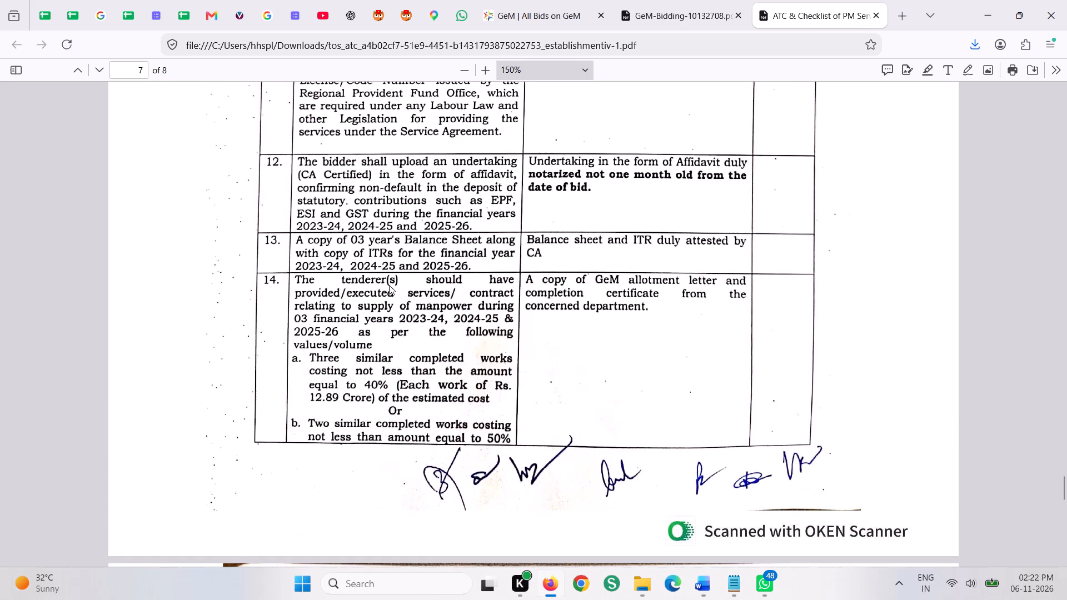
{"action": "key", "text": "ctrl+shift+s"}
{"action": "left_click_drag", "start_coordinate": [266, 139], "coordinate": [562, 231]}
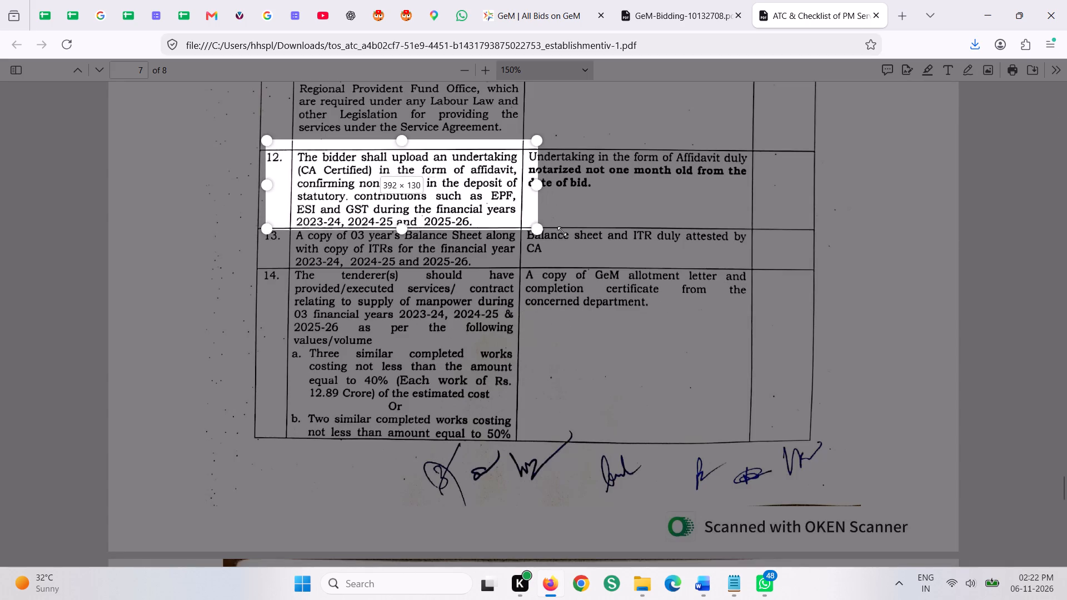
{"action": "left_click_drag", "start_coordinate": [562, 231], "coordinate": [832, 227]}
{"action": "left_click", "coordinate": [729, 251]}
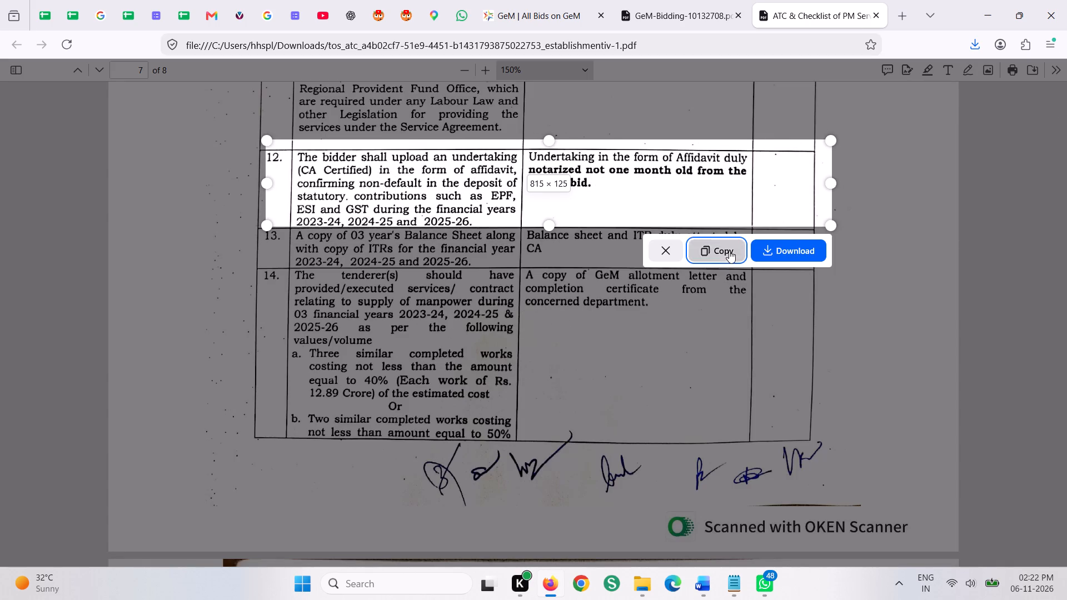
{"action": "left_click", "coordinate": [270, 18]}
{"action": "left_click", "coordinate": [777, 102]}
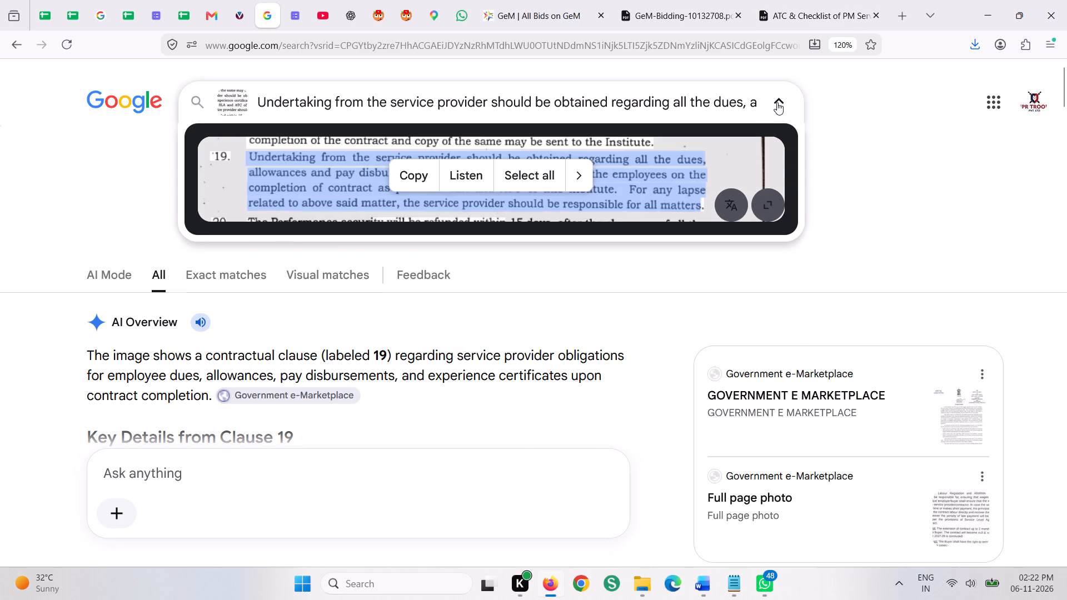
{"action": "left_click", "coordinate": [752, 100]}
{"action": "left_click", "coordinate": [499, 323]}
{"action": "key", "text": "ctrl+v"}
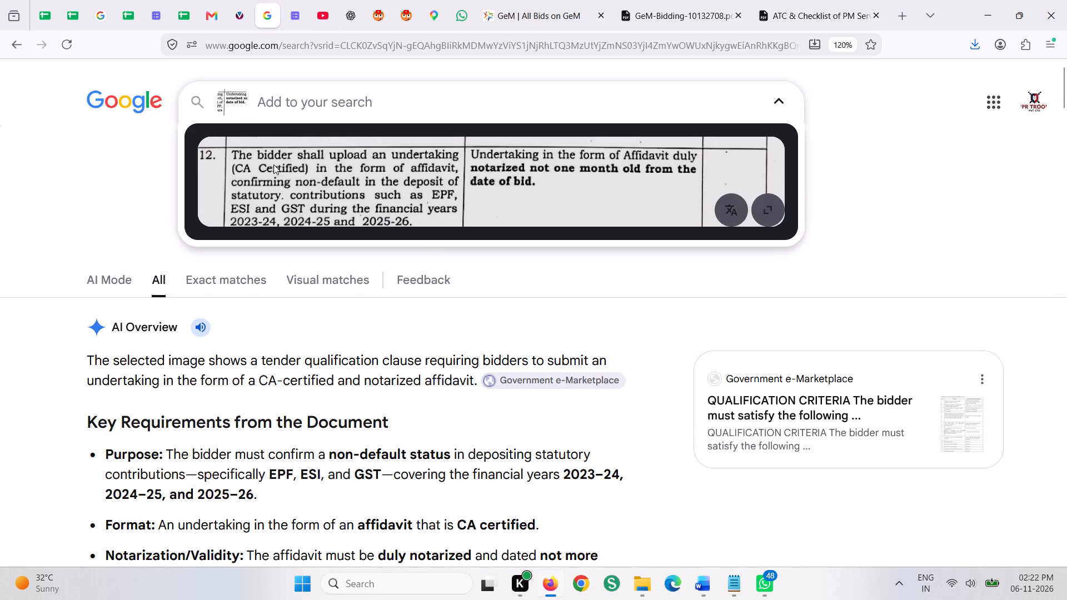
Fill item 11 of the Word list with checklist row 12's CA-certified non-default undertaking text, followed by its notarized-affidavit requirement from Google Lens.
{"action": "left_click", "coordinate": [262, 156]}
{"action": "left_click_drag", "start_coordinate": [262, 156], "coordinate": [265, 156]}
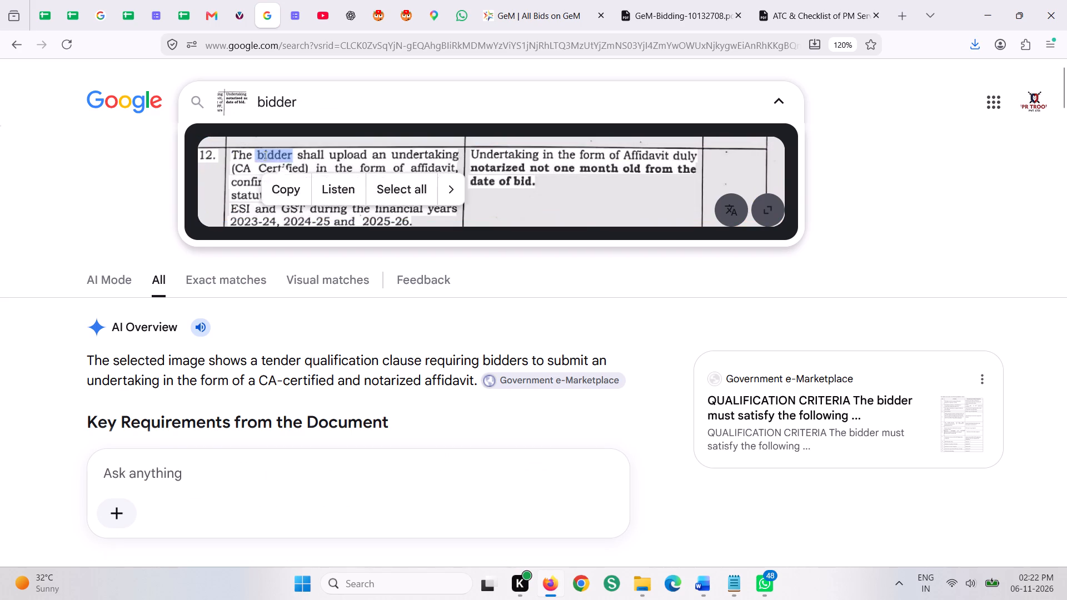
{"action": "left_click_drag", "start_coordinate": [265, 156], "coordinate": [407, 221]}
{"action": "left_click", "coordinate": [411, 168]}
{"action": "key", "text": "alt+Tab"}
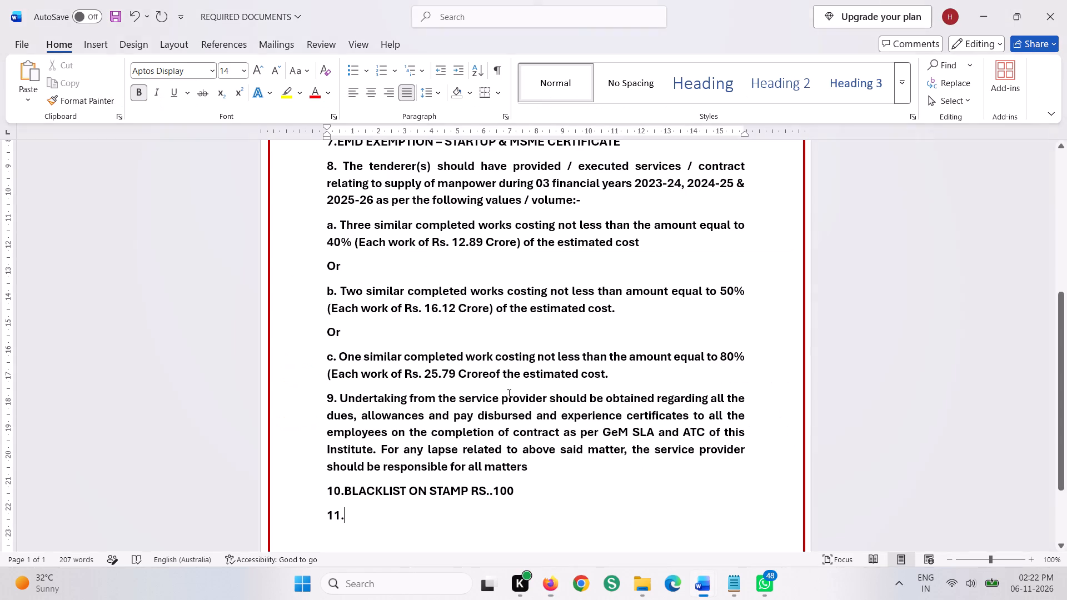
{"action": "key", "text": "ctrl+v"}
{"action": "key", "text": "alt+Tab"}
{"action": "left_click_drag", "start_coordinate": [485, 153], "coordinate": [553, 164]}
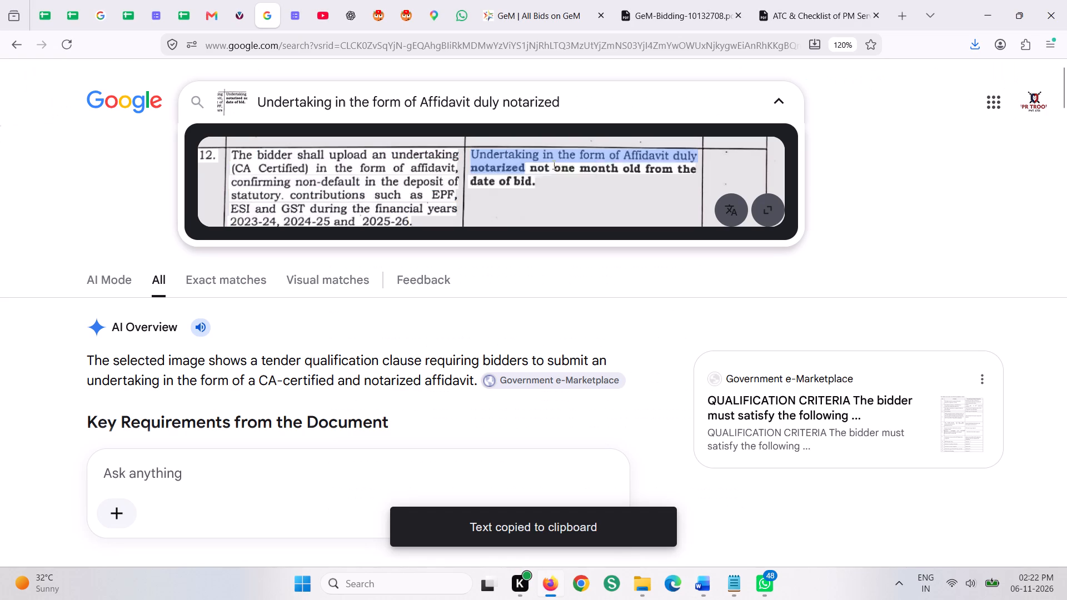
{"action": "left_click_drag", "start_coordinate": [553, 164], "coordinate": [536, 182]}
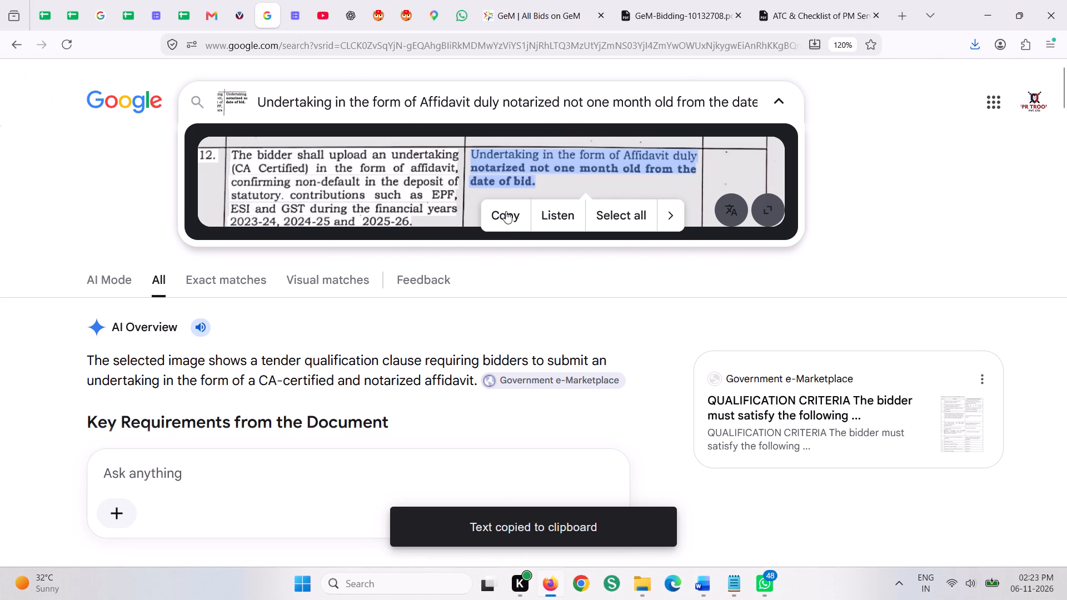
{"action": "left_click", "coordinate": [506, 212]}
{"action": "key", "text": "alt+Tab"}
{"action": "key", "text": "space"}
{"action": "key", "text": "ctrl+v"}
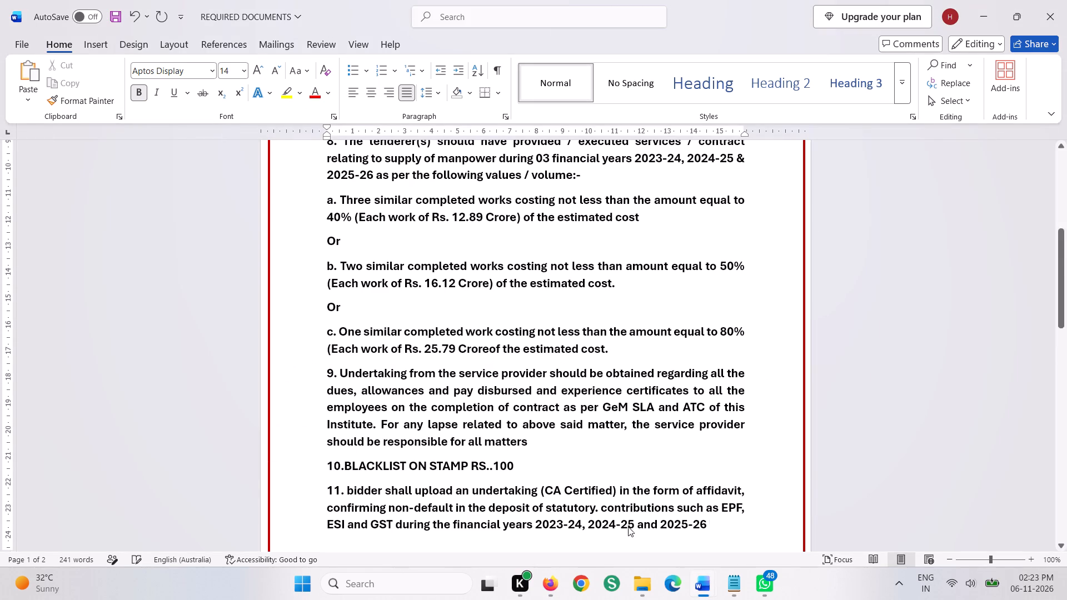
Return to the ATC checklist, read on to its last page and rotate it upright to examine rows 15 to 18.
{"action": "key", "text": "alt+Tab"}
{"action": "left_click", "coordinate": [804, 0]}
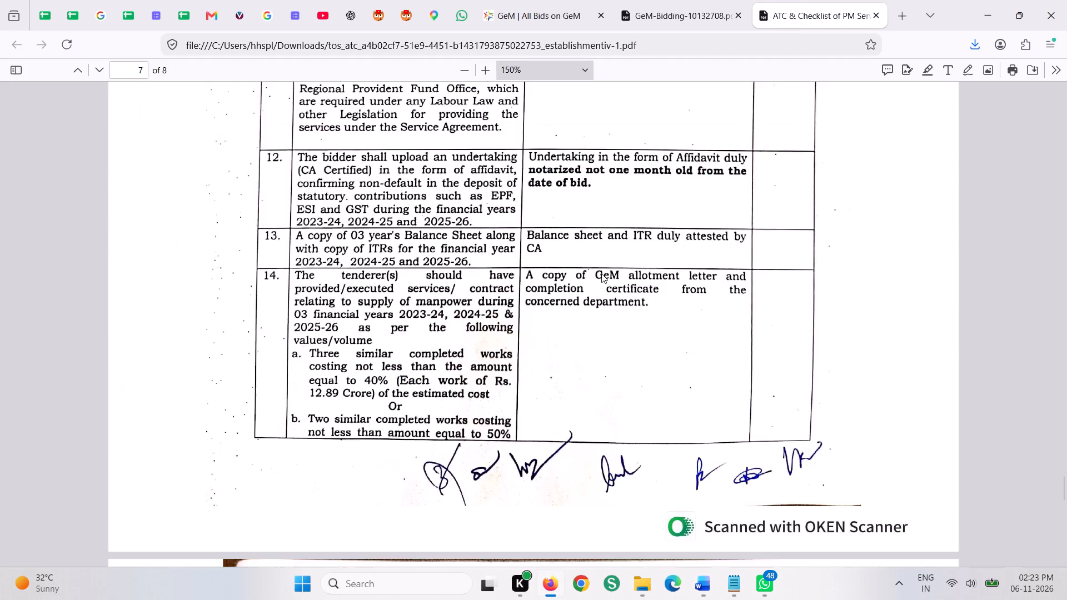
{"action": "scroll", "coordinate": [595, 283], "scroll_direction": "down", "scroll_amount": 1}
{"action": "scroll", "coordinate": [516, 286], "scroll_direction": "down", "scroll_amount": 3}
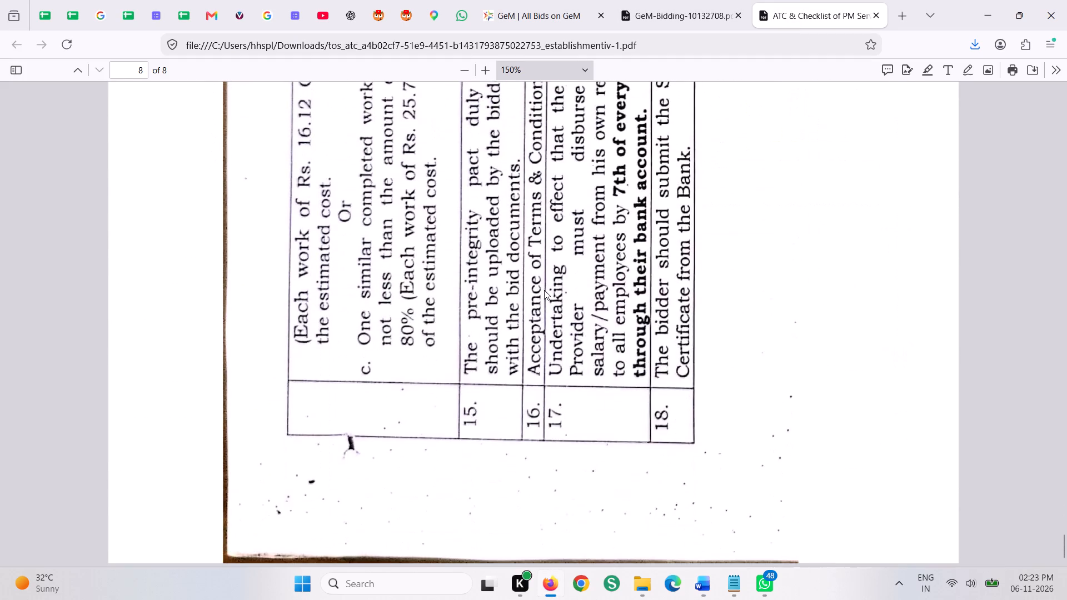
{"action": "scroll", "coordinate": [544, 290], "scroll_direction": "up", "scroll_amount": 1}
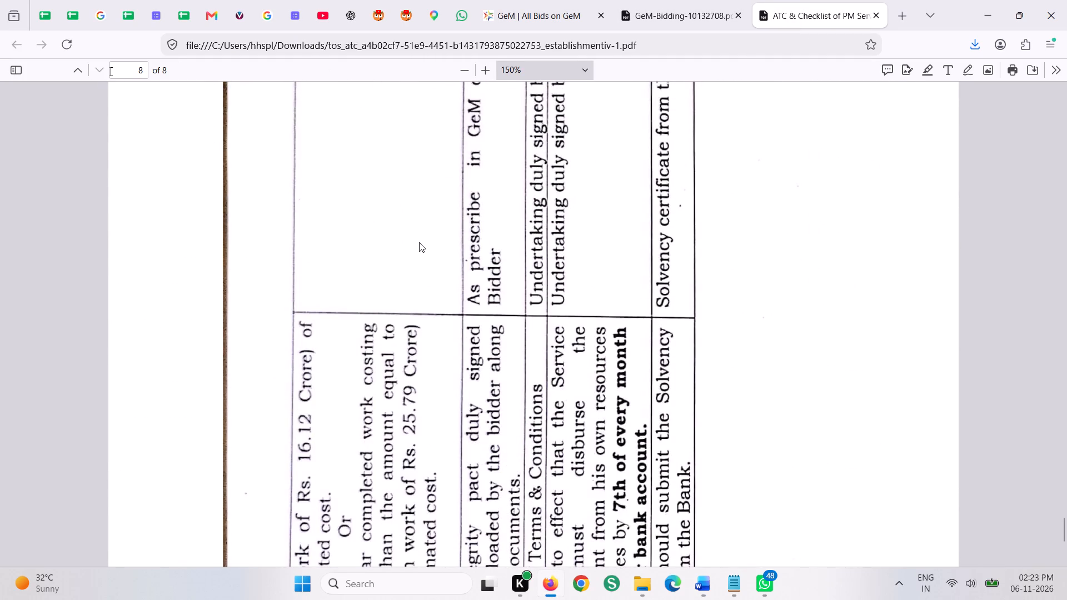
{"action": "key", "text": "r"}
{"action": "scroll", "coordinate": [488, 304], "scroll_direction": "down", "scroll_amount": 1}
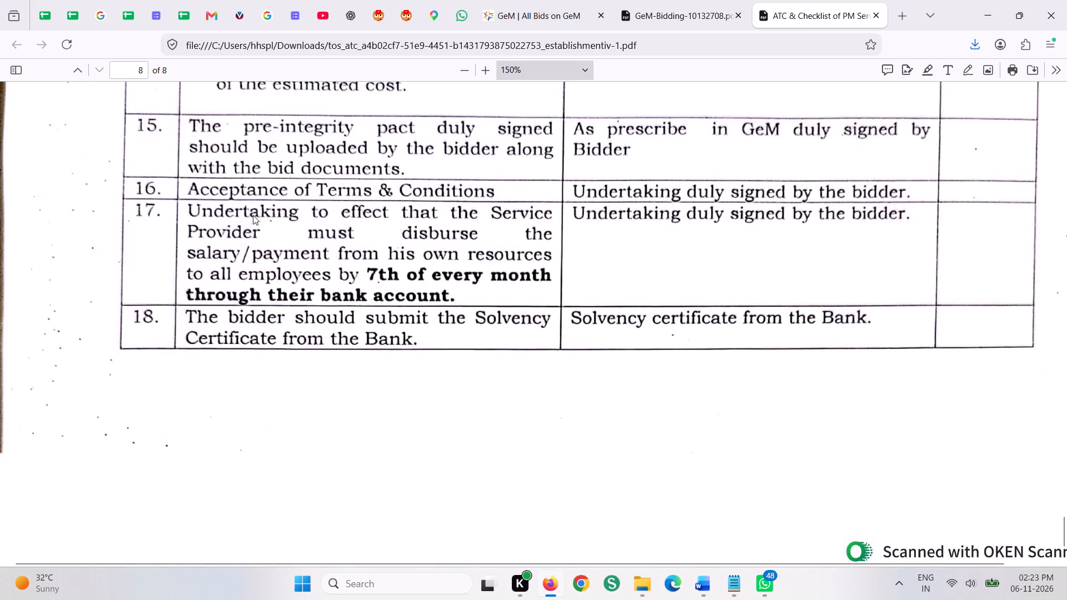
Capture ATC checklist rows 15 to 18 with their permissible documents as an image and load it into Google Lens.
{"action": "key", "text": "ctrl+shift+s"}
{"action": "left_click_drag", "start_coordinate": [131, 98], "coordinate": [993, 381]}
{"action": "left_click", "coordinate": [876, 405]}
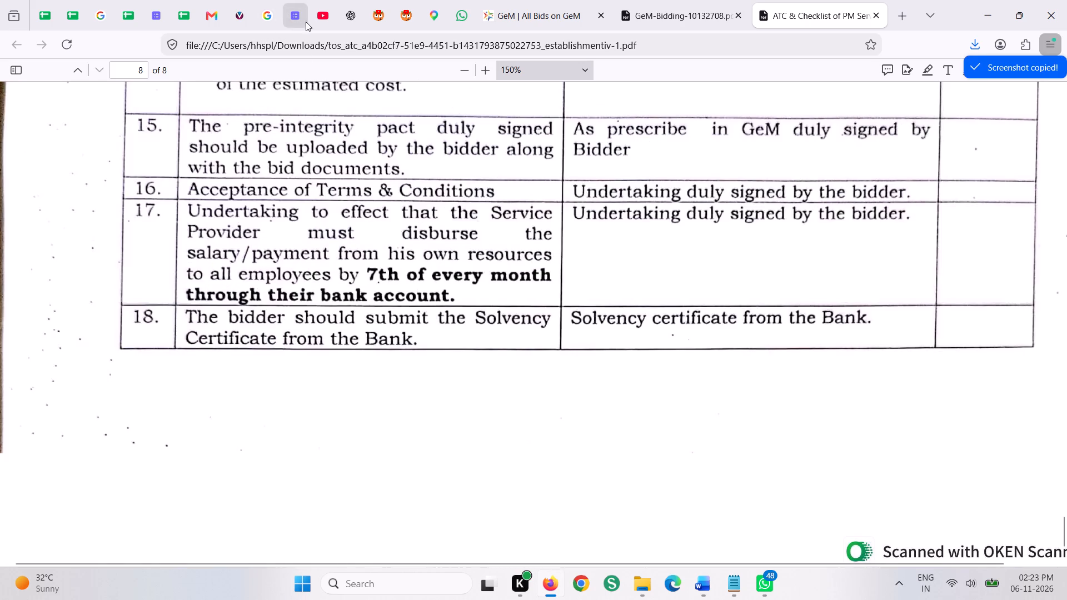
{"action": "left_click", "coordinate": [271, 22]}
{"action": "left_click", "coordinate": [771, 104]}
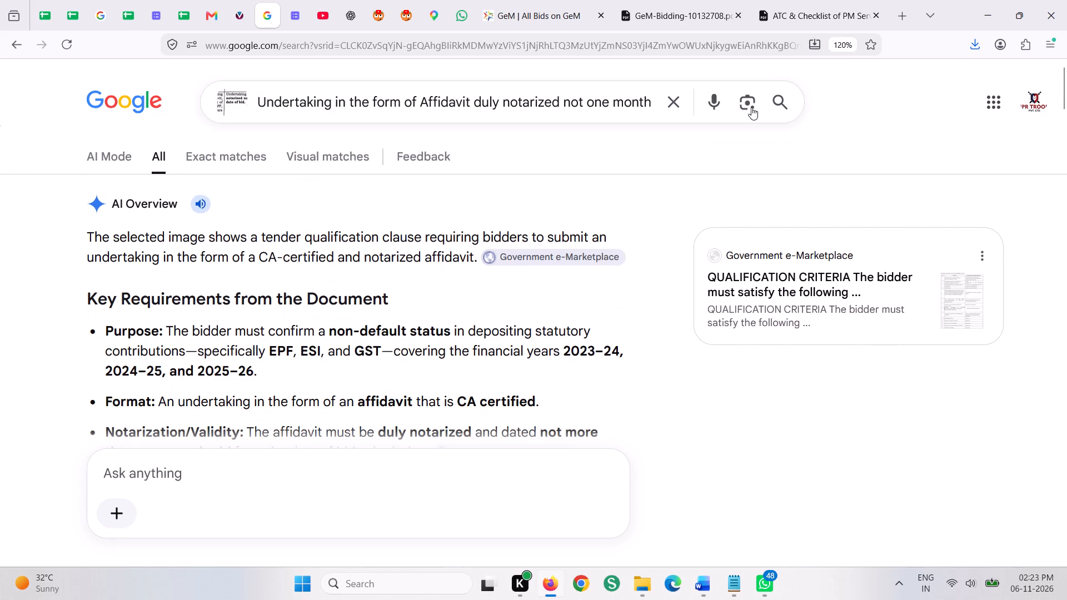
{"action": "left_click", "coordinate": [750, 106]}
{"action": "left_click", "coordinate": [587, 319]}
{"action": "key", "text": "ctrl+v"}
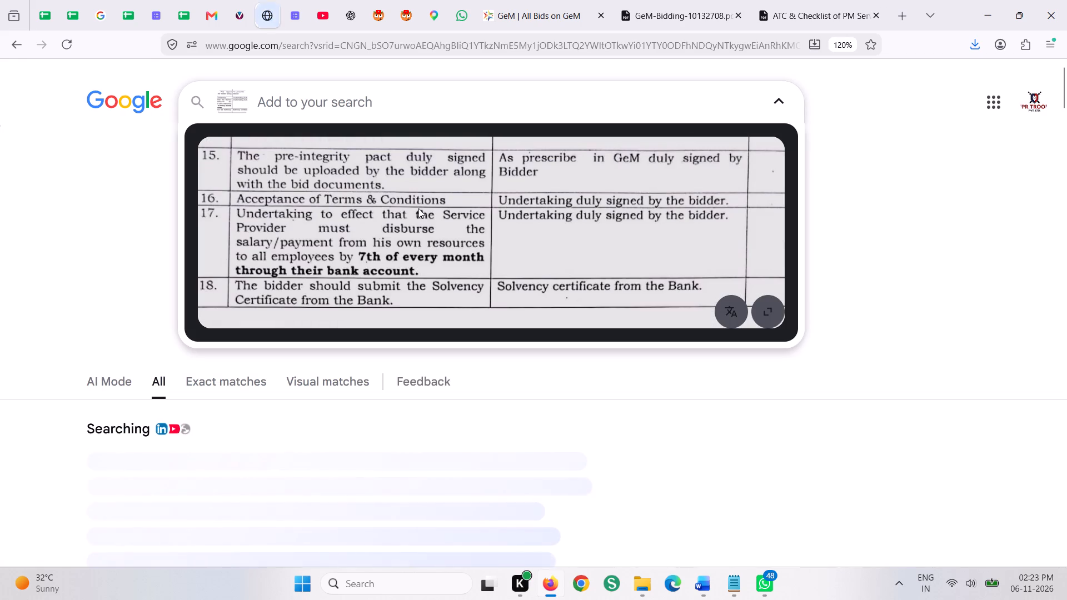
Copy "pre-integrity pact" from checklist row 15 into the Word list as item 12.
{"action": "left_click", "coordinate": [279, 157]}
{"action": "left_click_drag", "start_coordinate": [279, 157], "coordinate": [384, 157]}
{"action": "left_click", "coordinate": [267, 189]}
{"action": "key", "text": "alt+Tab"}
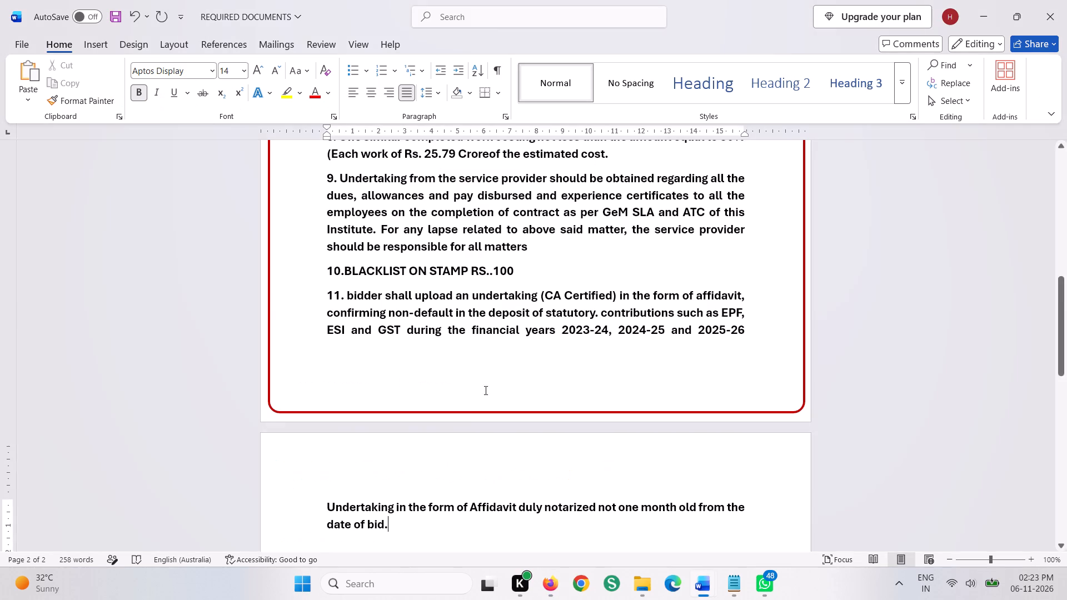
{"action": "scroll", "coordinate": [497, 475], "scroll_direction": "down", "scroll_amount": 1}
{"action": "scroll", "coordinate": [498, 441], "scroll_direction": "up", "scroll_amount": 1}
{"action": "key", "text": "Return"}
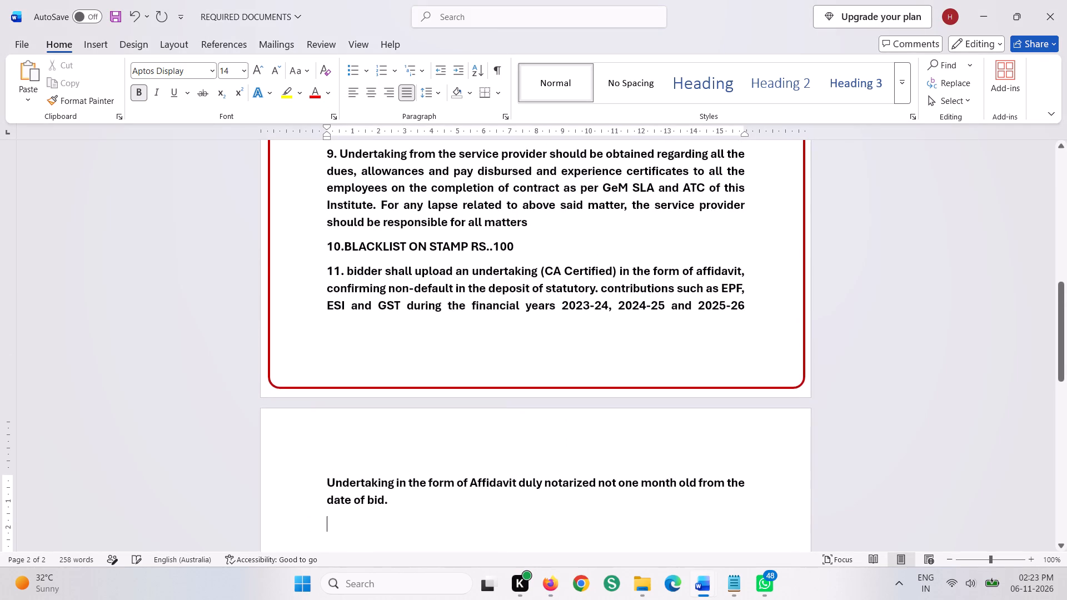
{"action": "type", "text": "12."}
{"action": "key", "text": "ctrl+v"}
Add item 13 to the Word list with row 17's undertaking on disbursing employee salaries by the 7th of every month.
{"action": "key", "text": "Return"}
{"action": "type", "text": "13."}
{"action": "key", "text": "alt+Tab"}
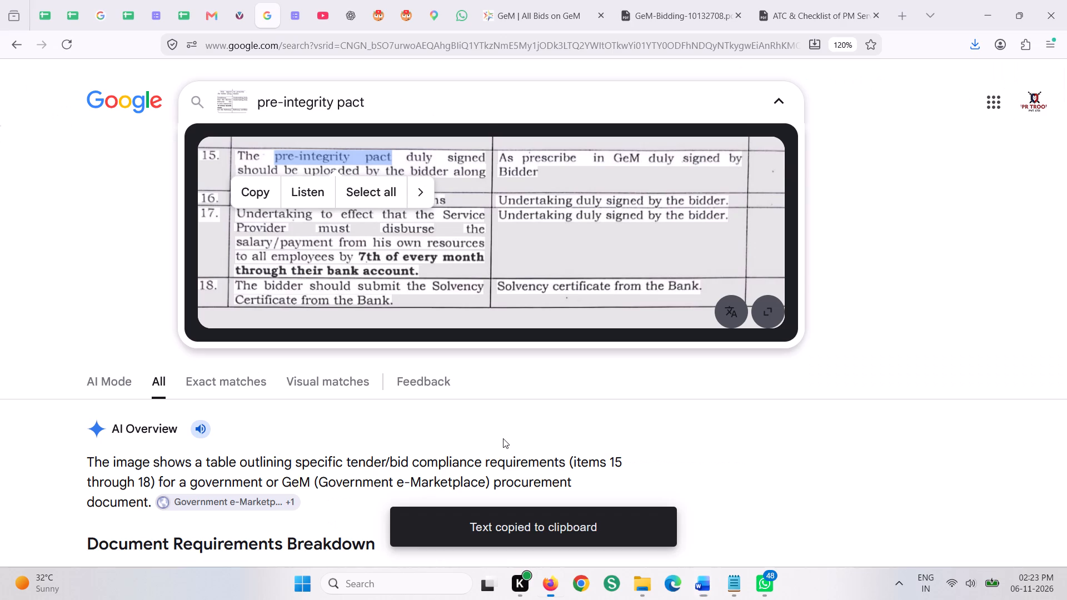
{"action": "left_click_drag", "start_coordinate": [254, 212], "coordinate": [261, 212]}
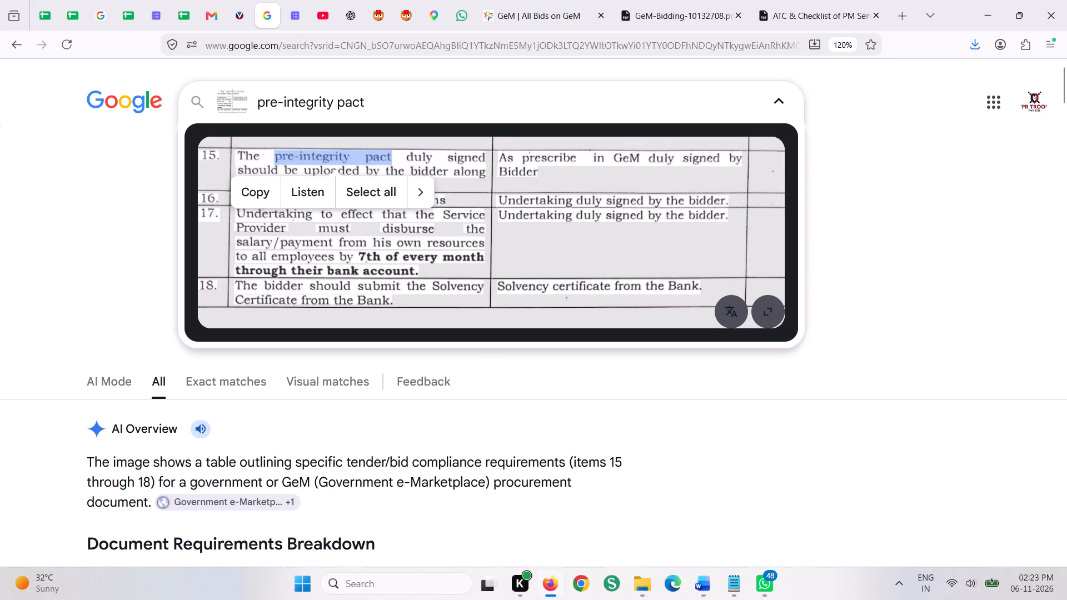
{"action": "left_click_drag", "start_coordinate": [261, 212], "coordinate": [416, 266]}
{"action": "left_click", "coordinate": [290, 175]}
{"action": "key", "text": "alt+Tab"}
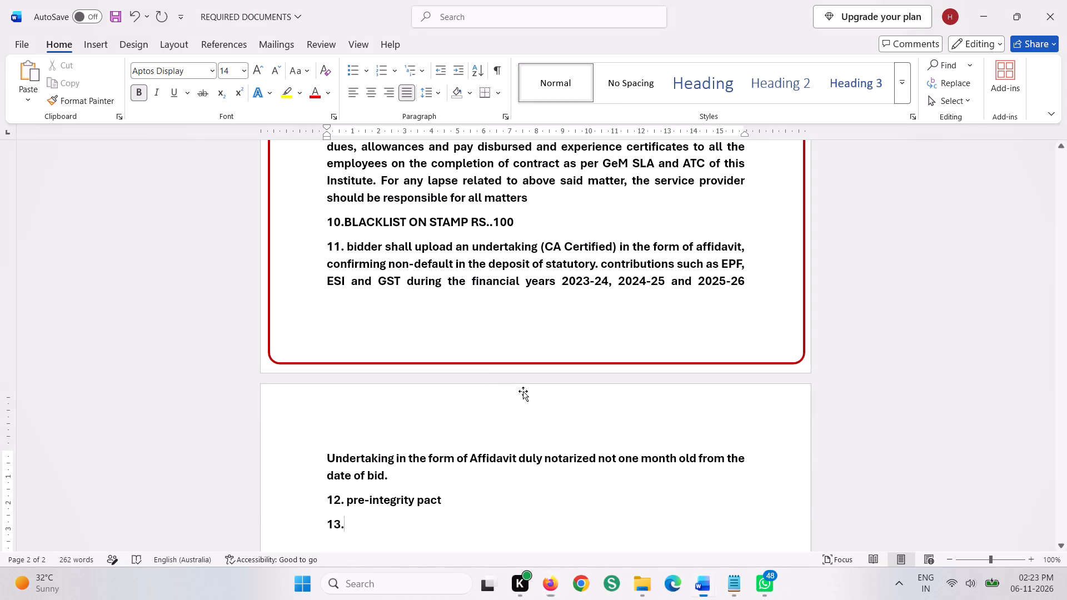
{"action": "key", "text": "ctrl+v"}
Add item 14 to the Word list with row 18's "Solvency certificate from the Bank.".
{"action": "key", "text": "Return"}
{"action": "type", "text": "14."}
{"action": "key", "text": "alt+Tab"}
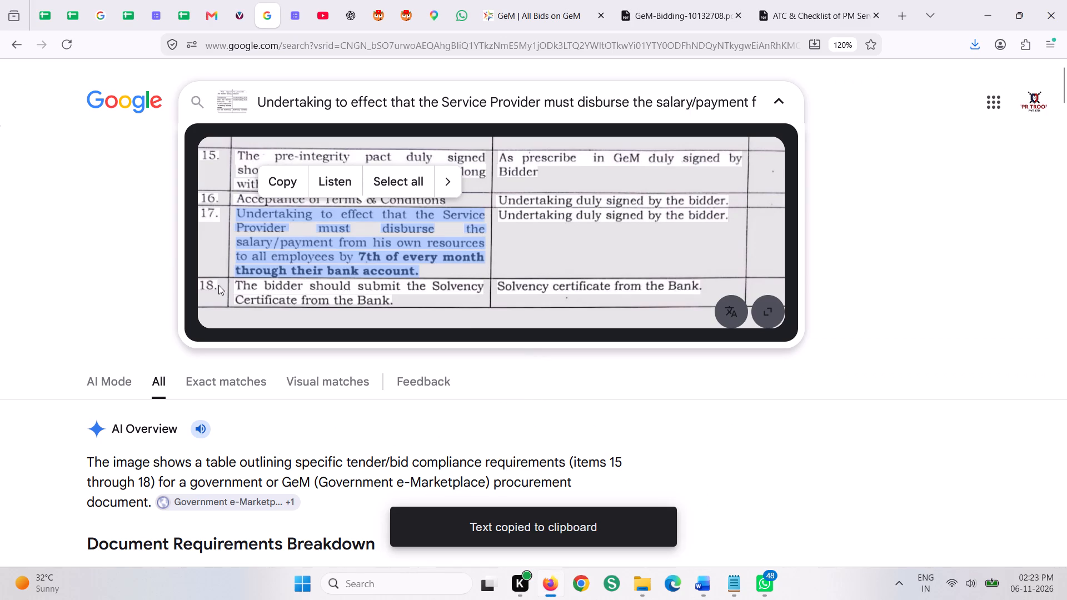
{"action": "left_click_drag", "start_coordinate": [507, 284], "coordinate": [731, 283]}
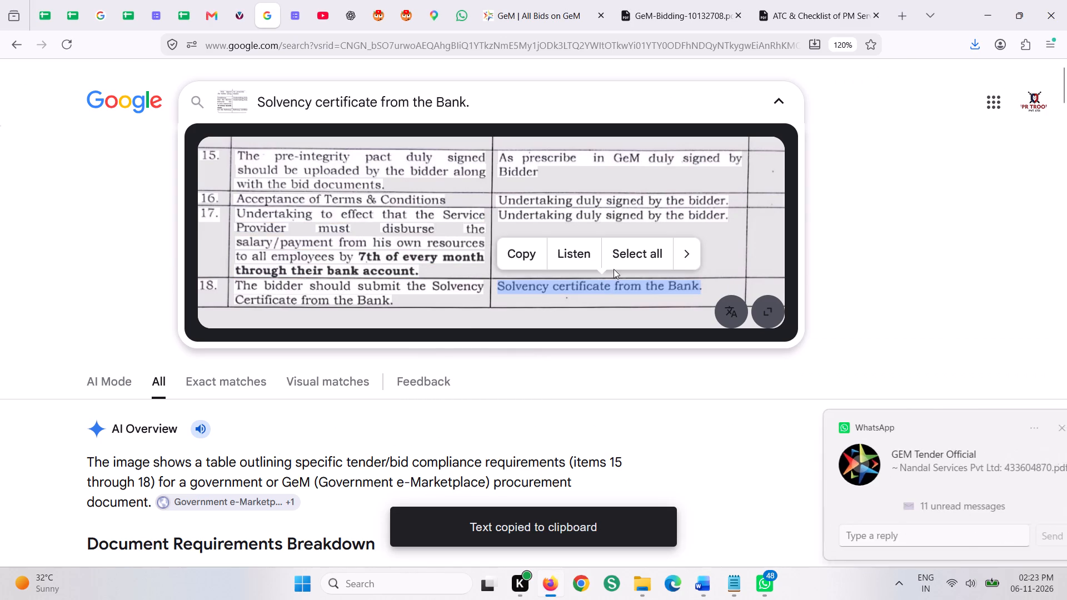
{"action": "left_click", "coordinate": [535, 251]}
{"action": "key", "text": "alt+Tab"}
{"action": "key", "text": "ctrl+v"}
Export the Word list as a PDF named REQUIRED DOCUMENTS into the GEM2026B8245371 folder under DEV1.
{"action": "scroll", "coordinate": [544, 497], "scroll_direction": "up", "scroll_amount": 5}
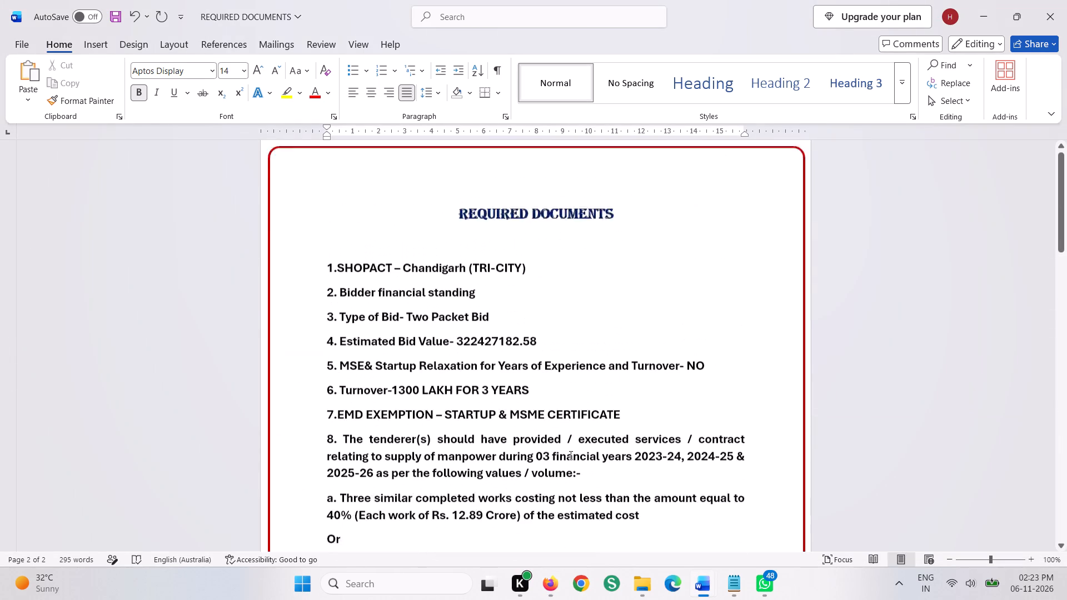
{"action": "left_click", "coordinate": [640, 577]}
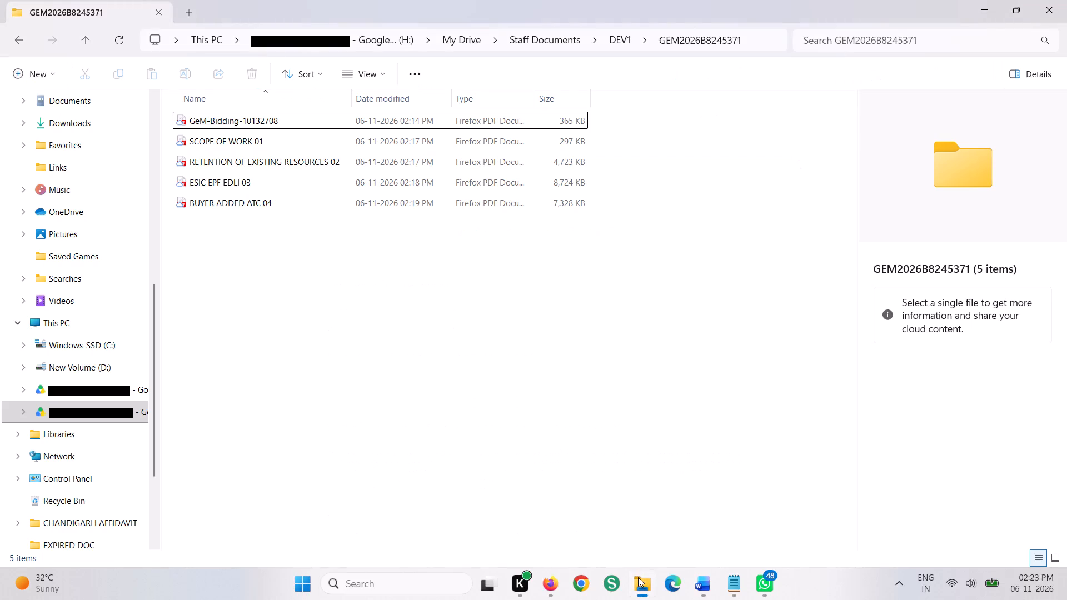
{"action": "left_click", "coordinate": [637, 578]}
{"action": "left_click", "coordinate": [18, 41]}
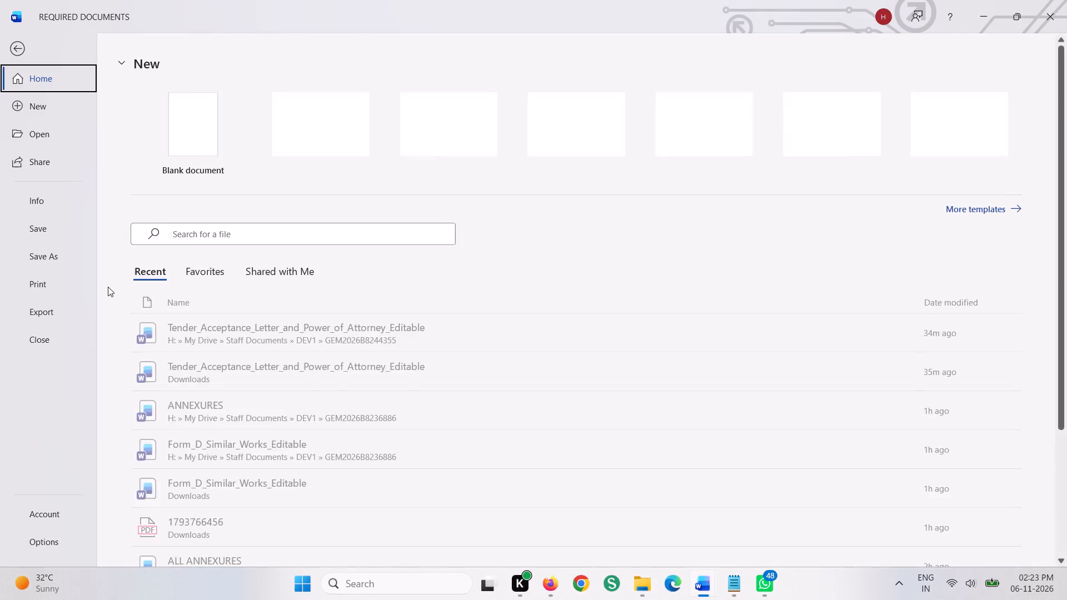
{"action": "left_click", "coordinate": [57, 304]}
{"action": "left_click", "coordinate": [397, 185]}
{"action": "scroll", "coordinate": [163, 181], "scroll_direction": "up", "scroll_amount": 4}
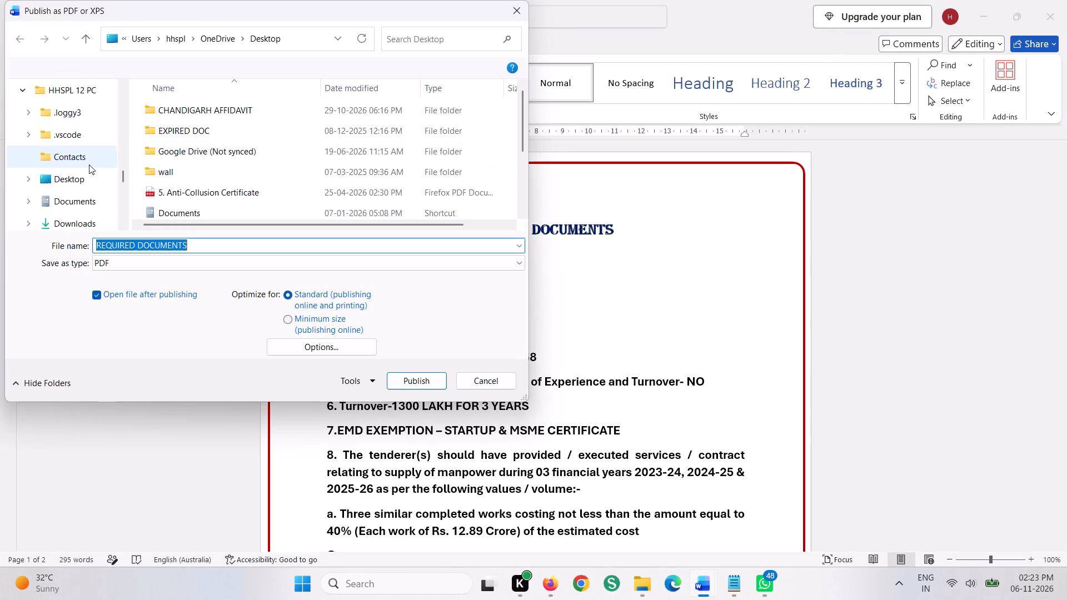
{"action": "scroll", "coordinate": [89, 164], "scroll_direction": "up", "scroll_amount": 14}
{"action": "left_click", "coordinate": [66, 204]}
{"action": "scroll", "coordinate": [177, 159], "scroll_direction": "up", "scroll_amount": 2}
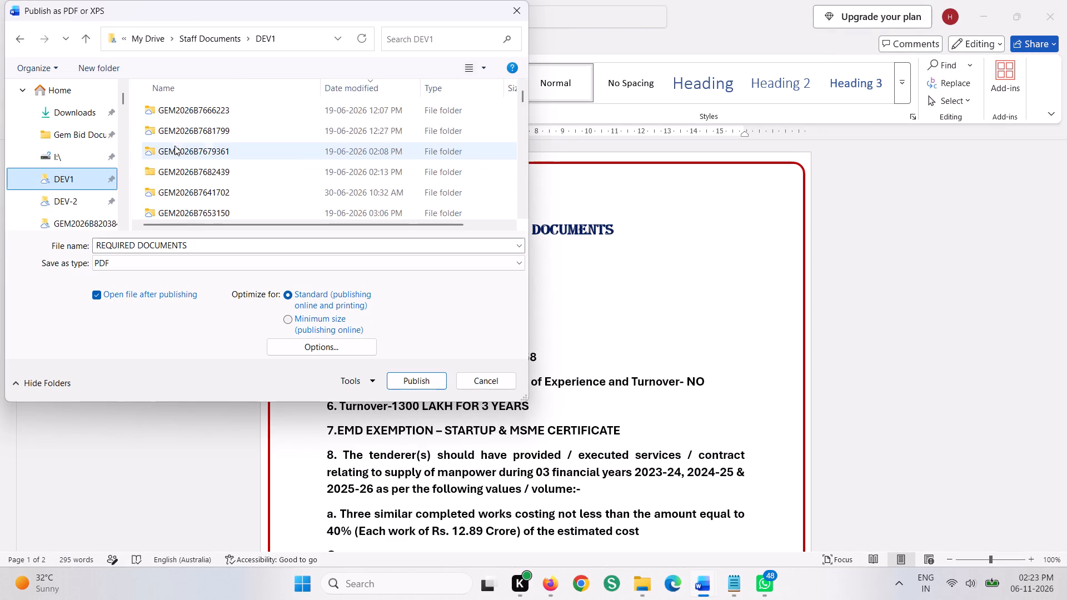
{"action": "scroll", "coordinate": [174, 146], "scroll_direction": "up", "scroll_amount": 7}
{"action": "double_click", "coordinate": [211, 110]}
{"action": "left_click", "coordinate": [192, 242]}
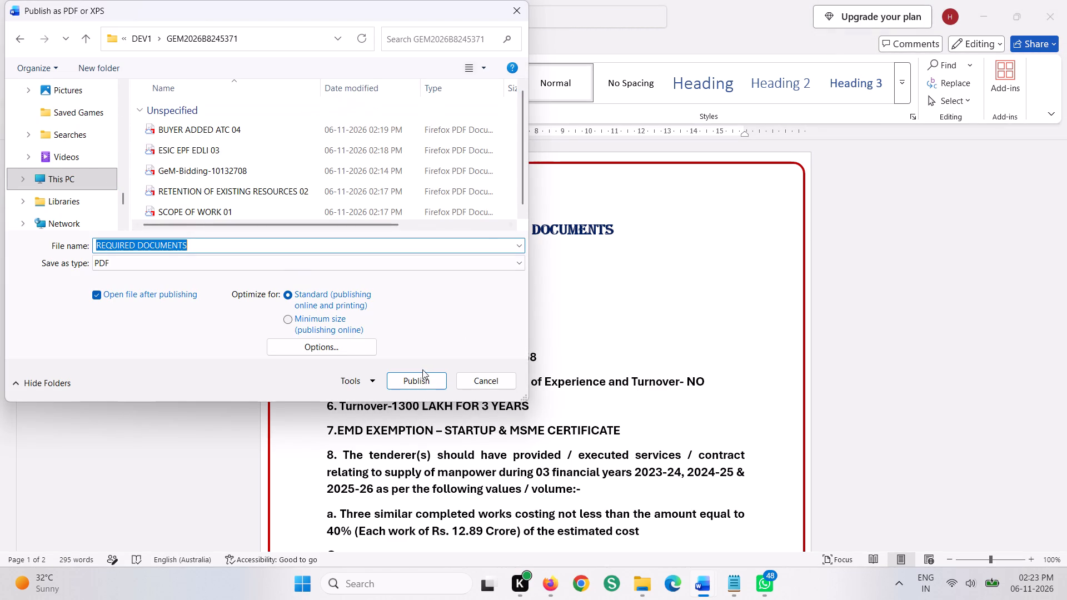
{"action": "left_click", "coordinate": [418, 373]}
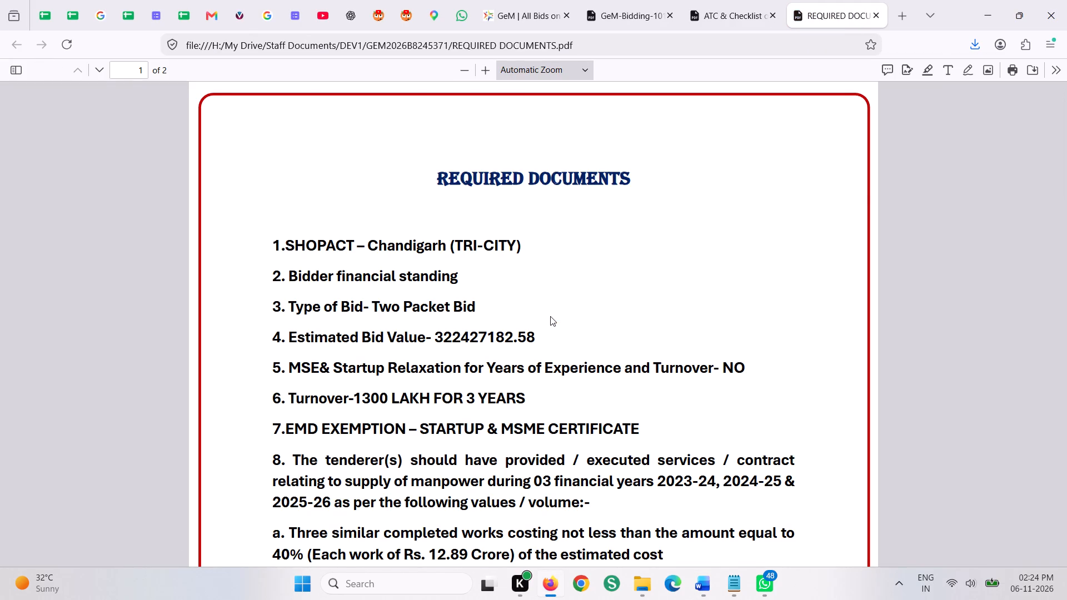
Look over the published REQUIRED DOCUMENTS PDF in the browser and close it.
{"action": "scroll", "coordinate": [831, 241], "scroll_direction": "down", "scroll_amount": 1}
{"action": "left_click", "coordinate": [856, 0]}
{"action": "left_click", "coordinate": [870, 15]}
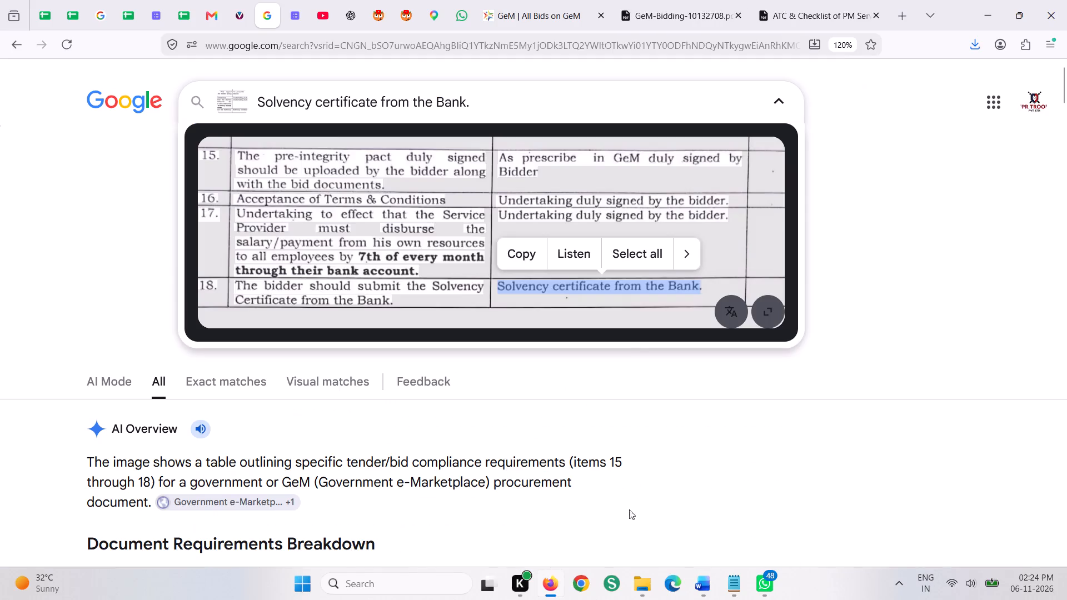
Check the contents of the GEM2026B8245371 folder in File Explorer and go up to the DEV1 folder.
{"action": "left_click", "coordinate": [640, 582]}
{"action": "scroll", "coordinate": [311, 241], "scroll_direction": "up", "scroll_amount": 3}
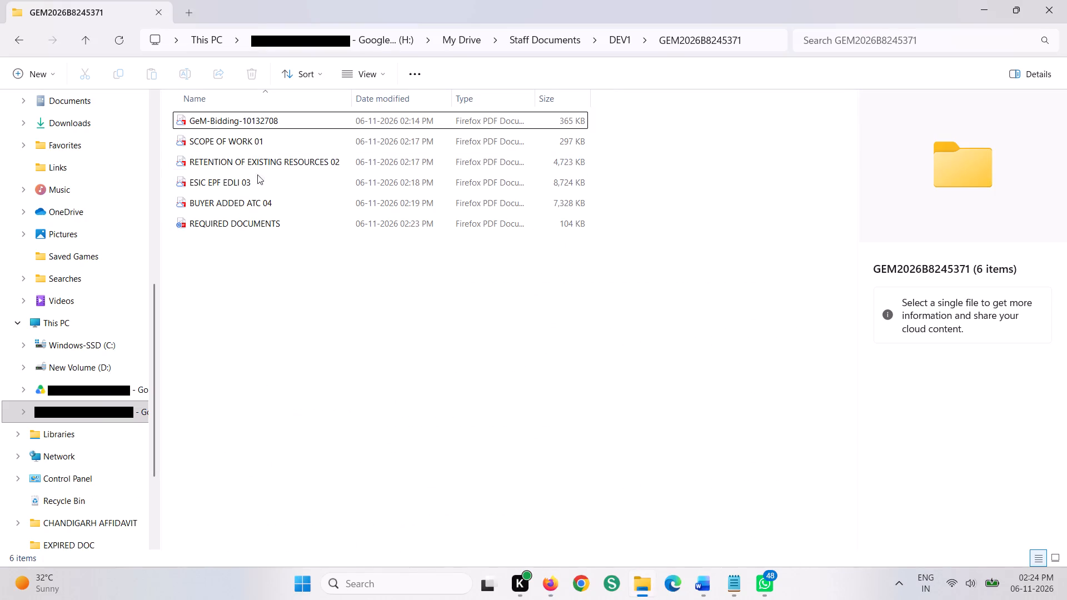
{"action": "left_click", "coordinate": [85, 41]}
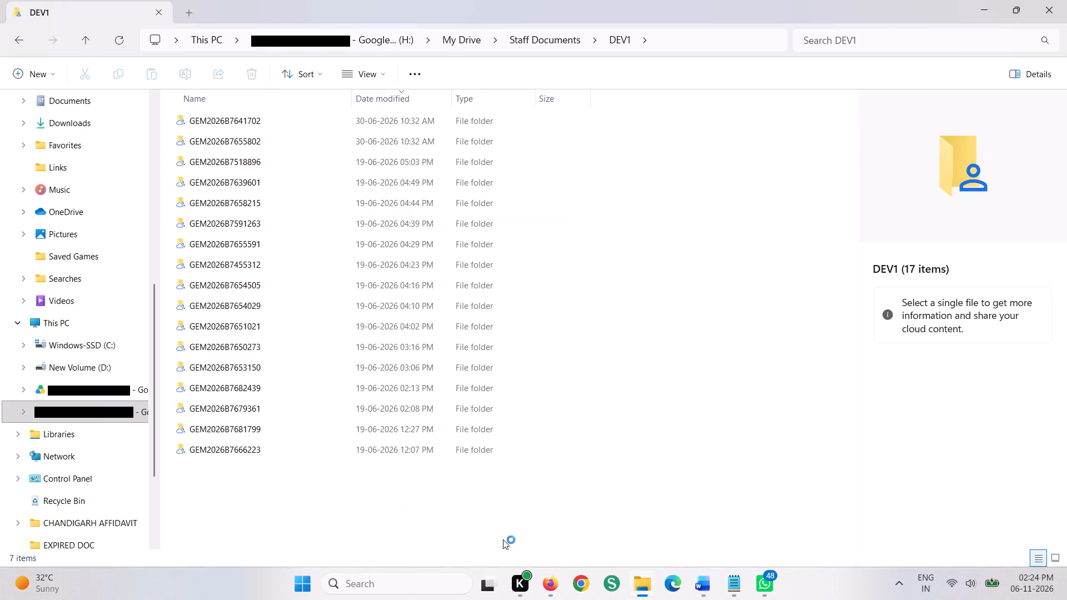